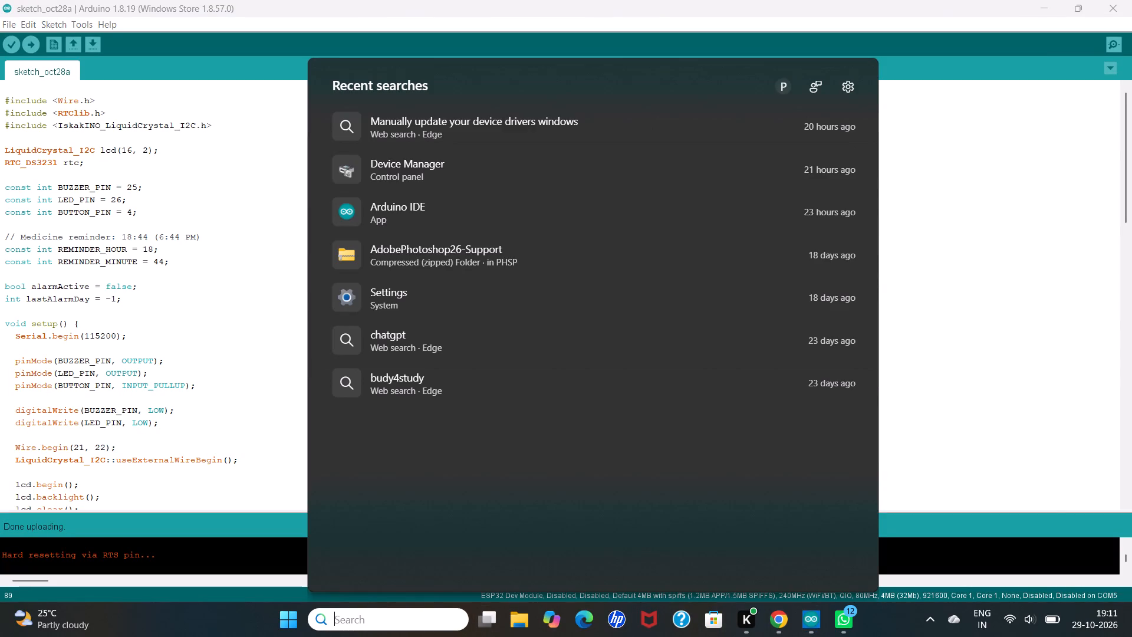
Search the computer for "power" and launch PowerPoint.
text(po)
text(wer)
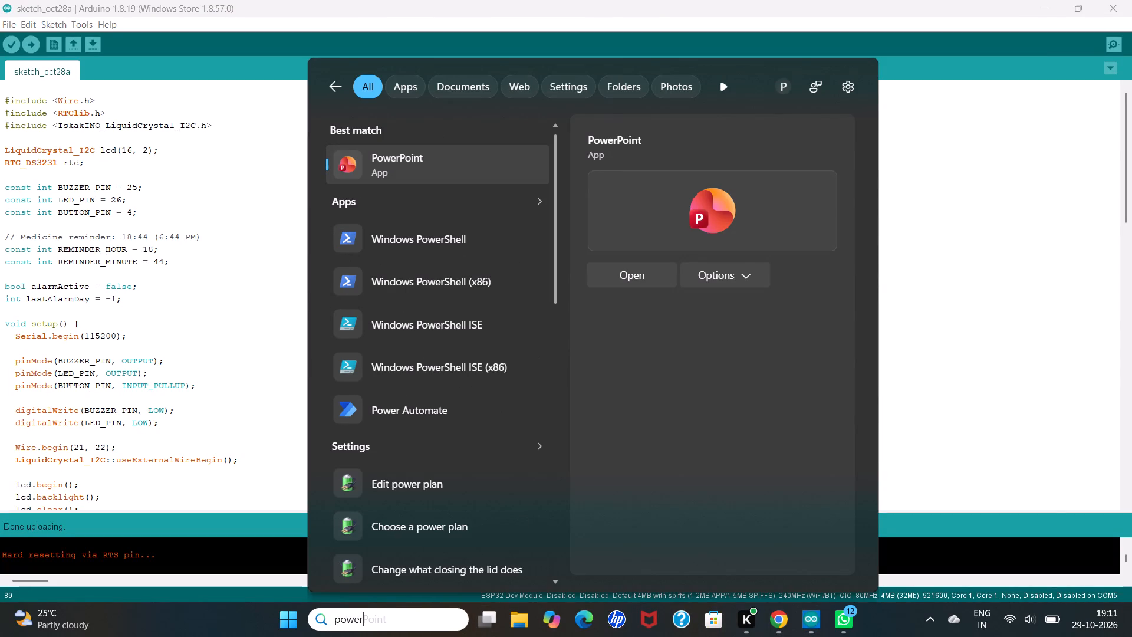
click(490, 164)
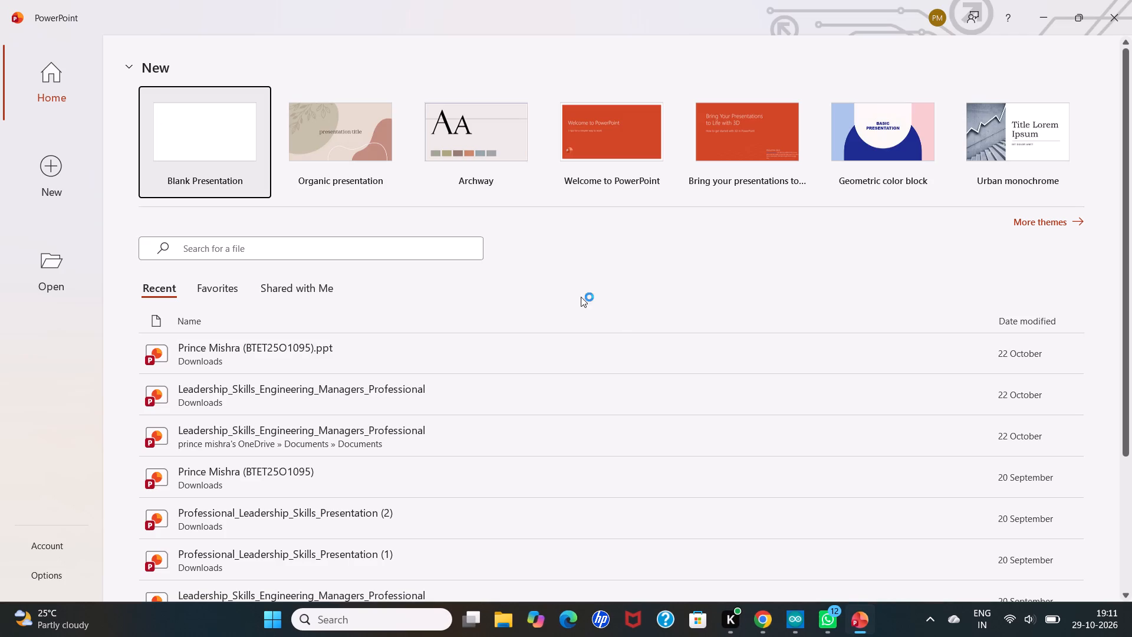
Create a new blank presentation in PowerPoint and apply the Blank layout to its first slide.
click(214, 161)
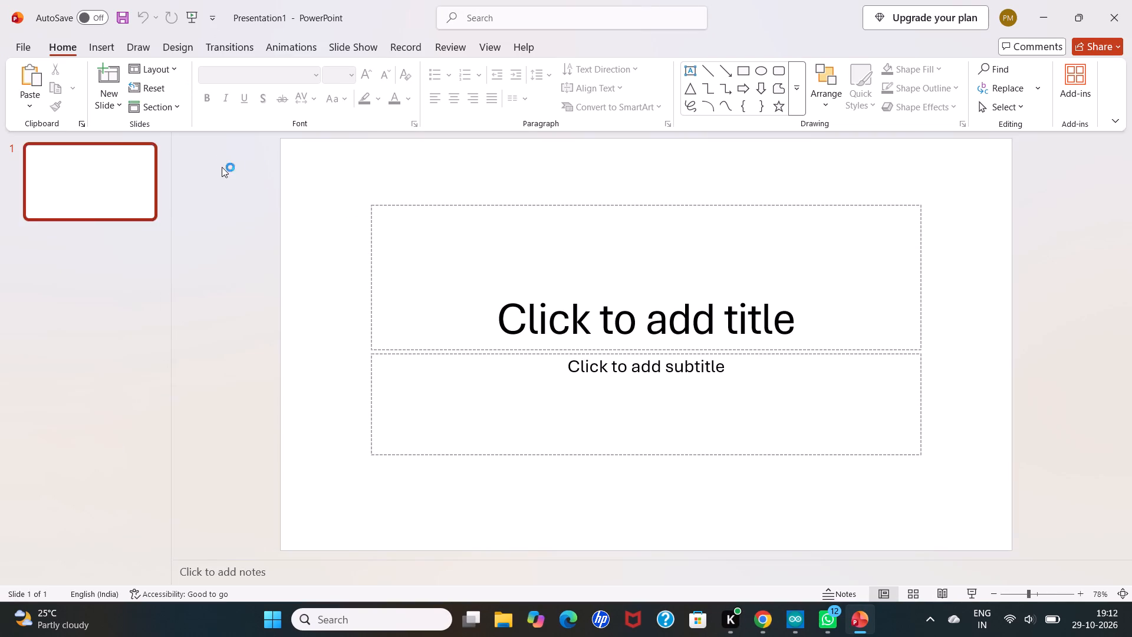
click(167, 67)
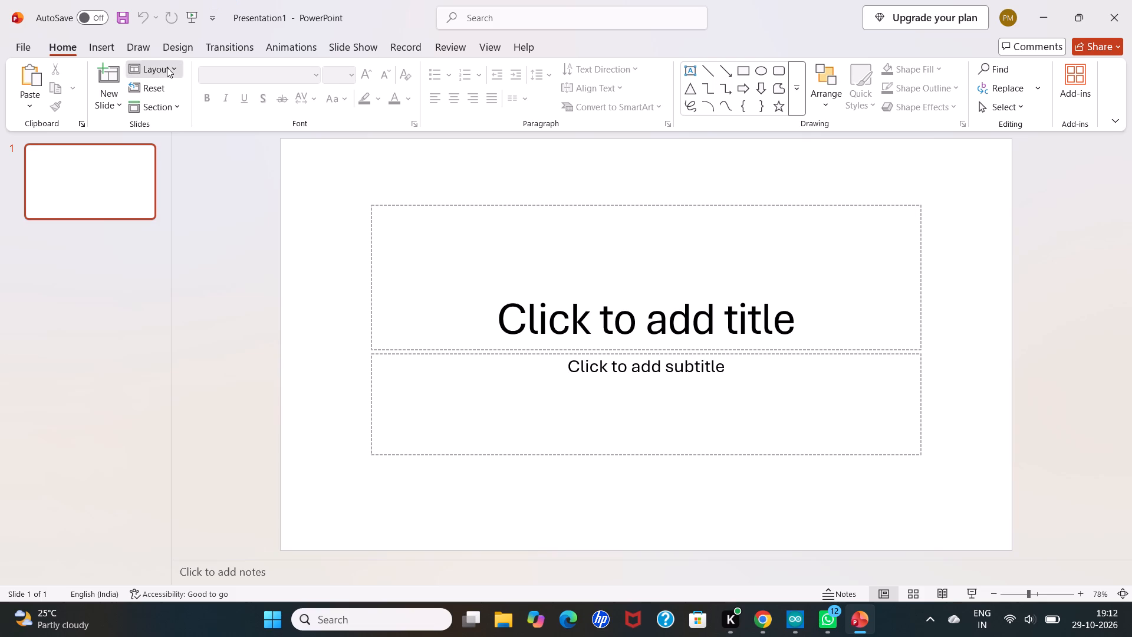
click(185, 266)
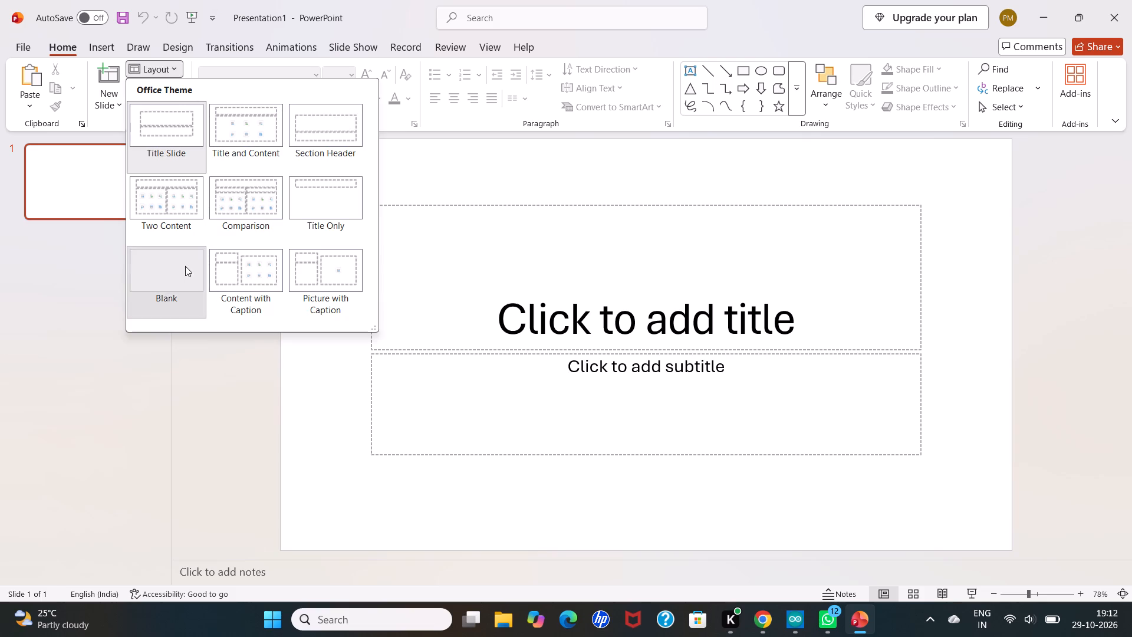
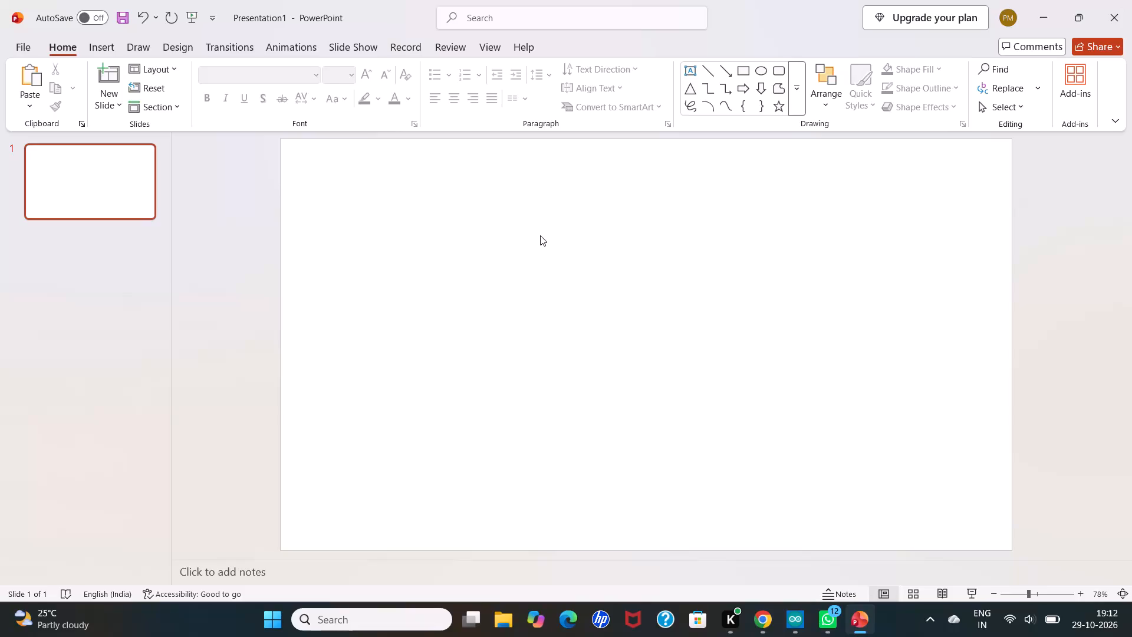
Paste the copied Microstrip Patch Antenna report cover text onto the blank slide and extend its text box toward the slide's upper edge.
key(ctrl+v)
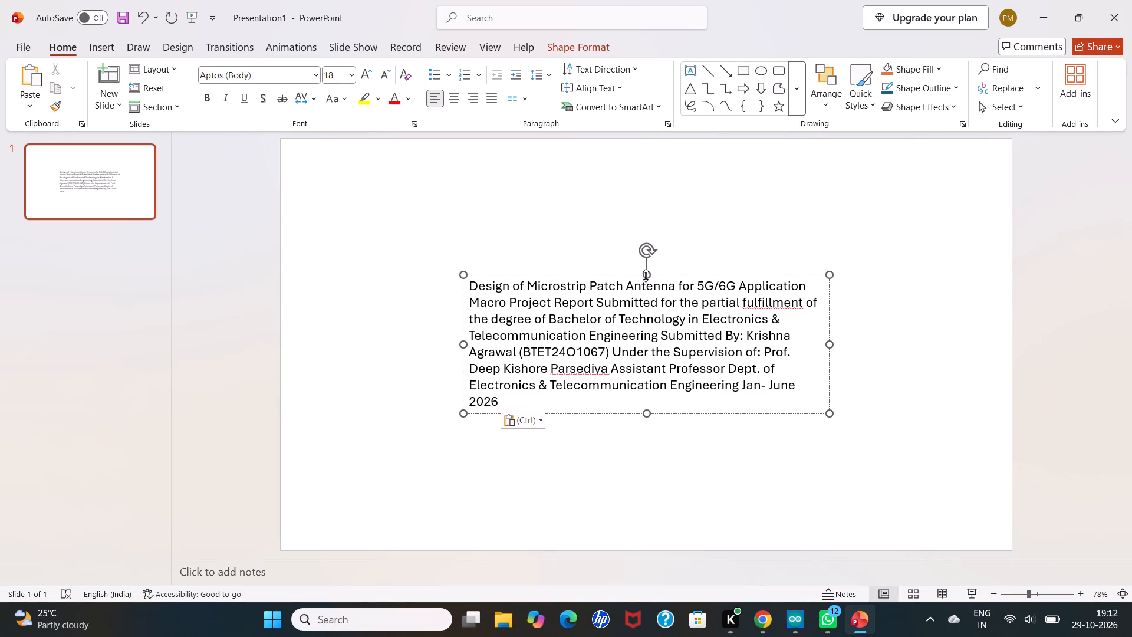
drag(646, 275, 659, 168)
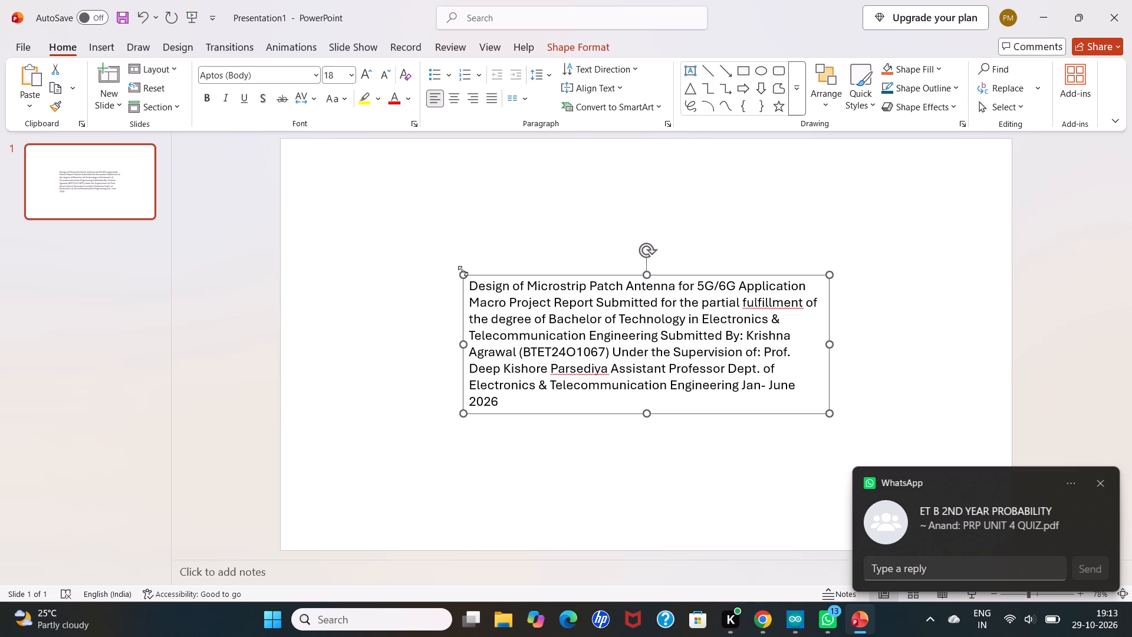
drag(463, 271, 416, 160)
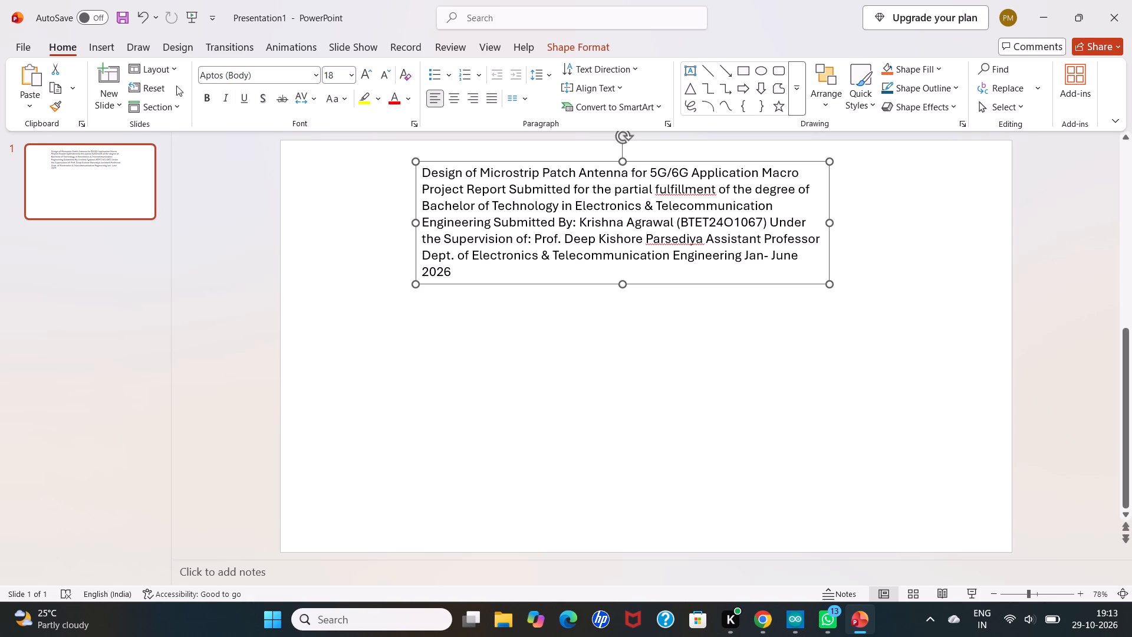
Open the layout choices for the first slide.
click(172, 65)
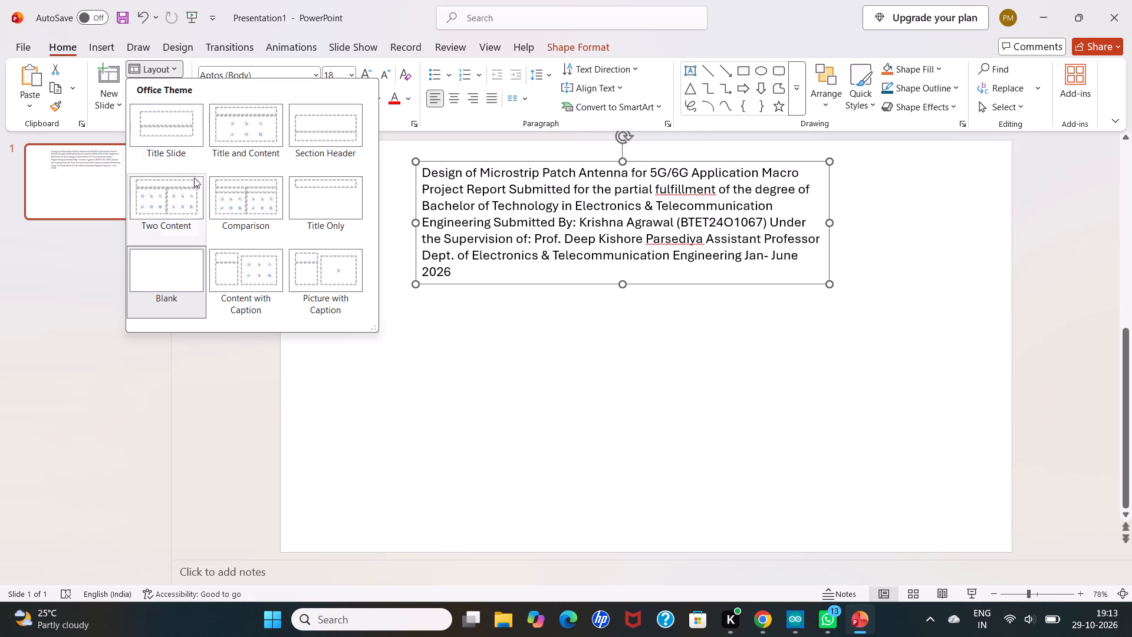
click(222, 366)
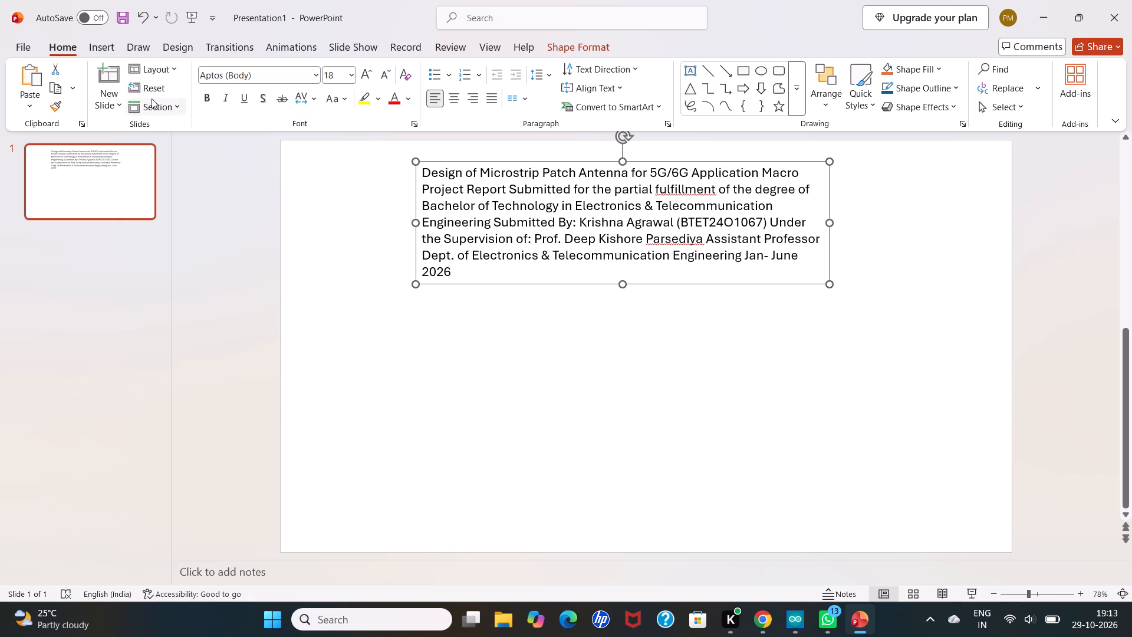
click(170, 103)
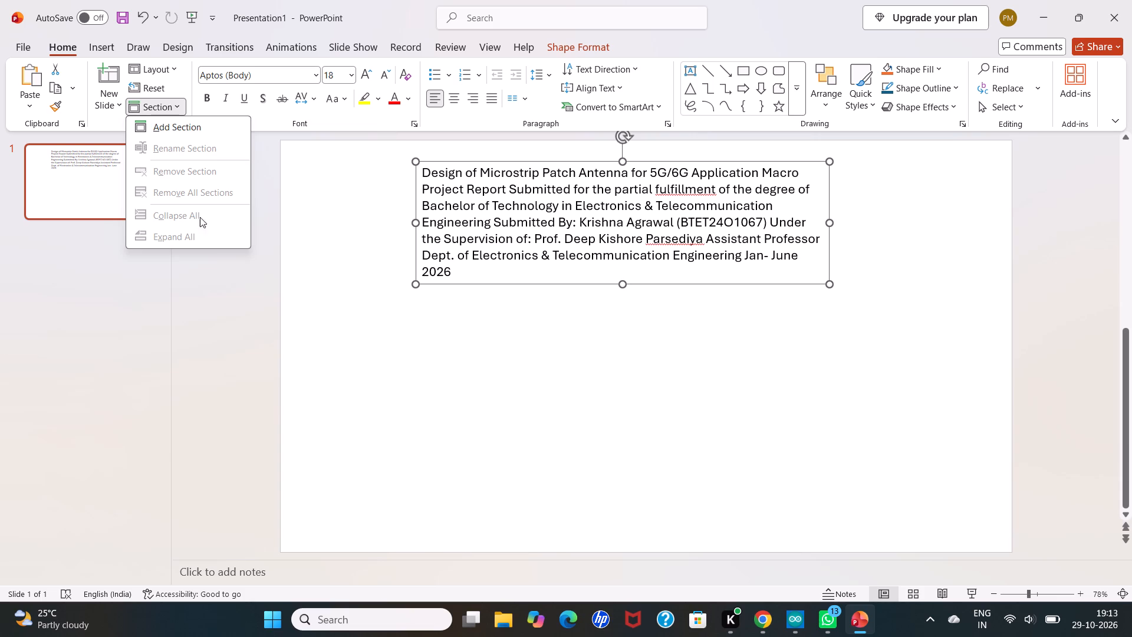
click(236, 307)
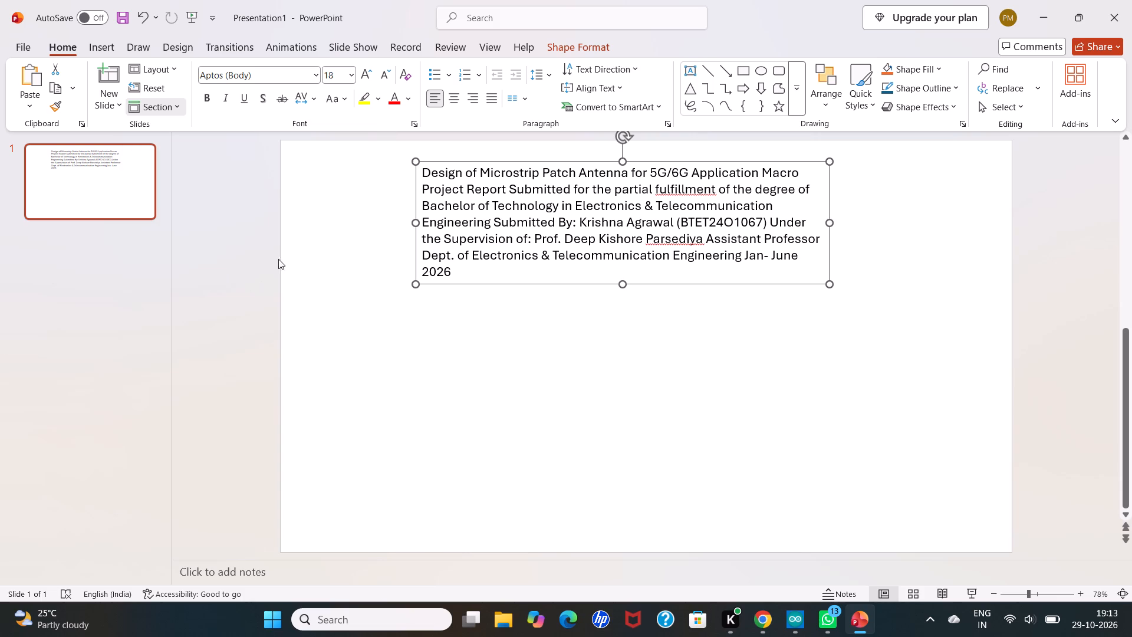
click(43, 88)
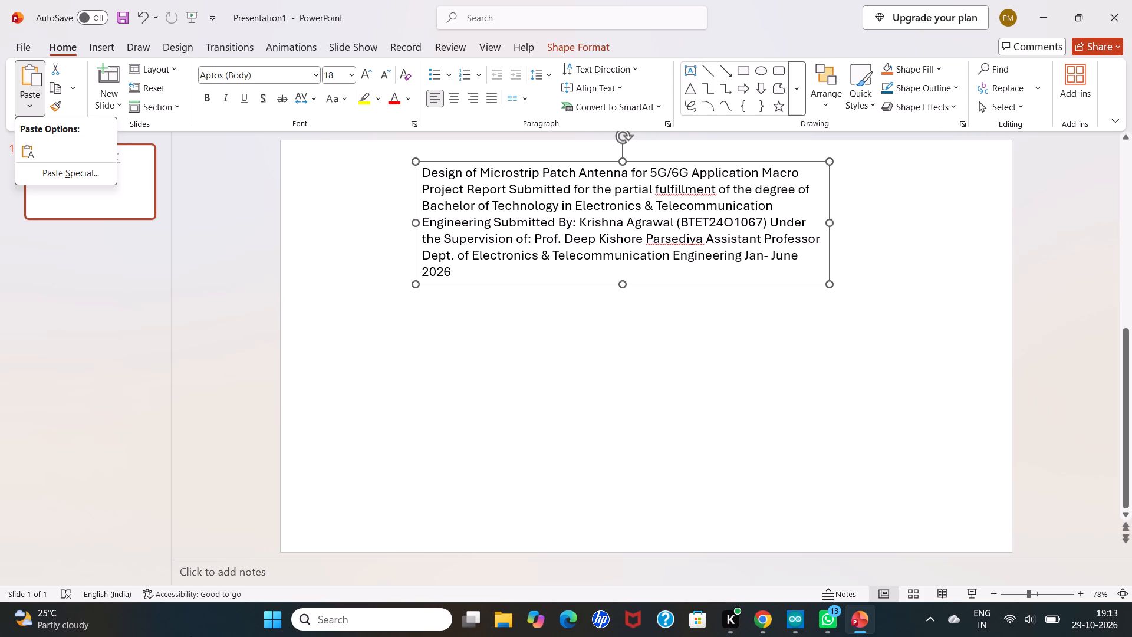
Switch to Word and create a new blank document.
click(348, 620)
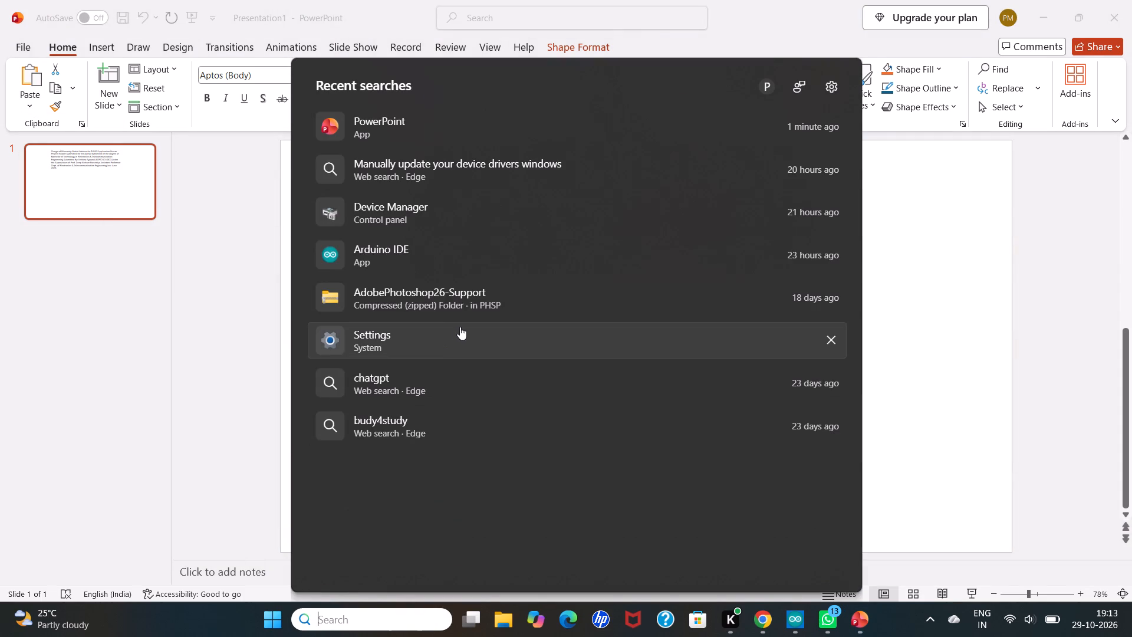
click(264, 617)
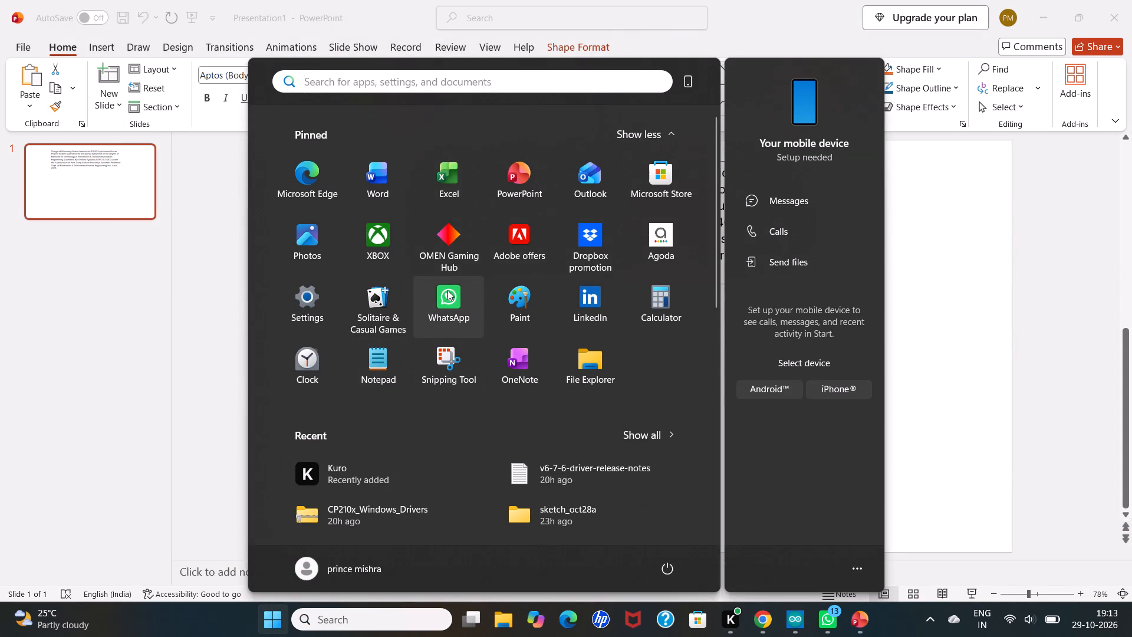
scroll(462, 251, down, 1)
scroll(459, 254, up, 1)
click(387, 195)
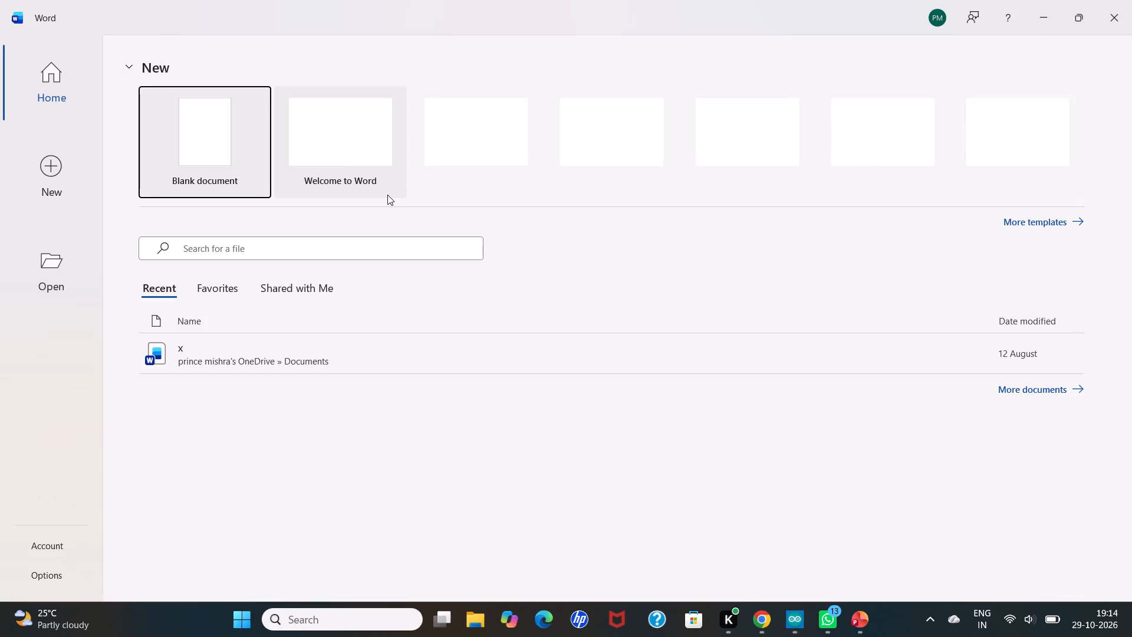
click(237, 173)
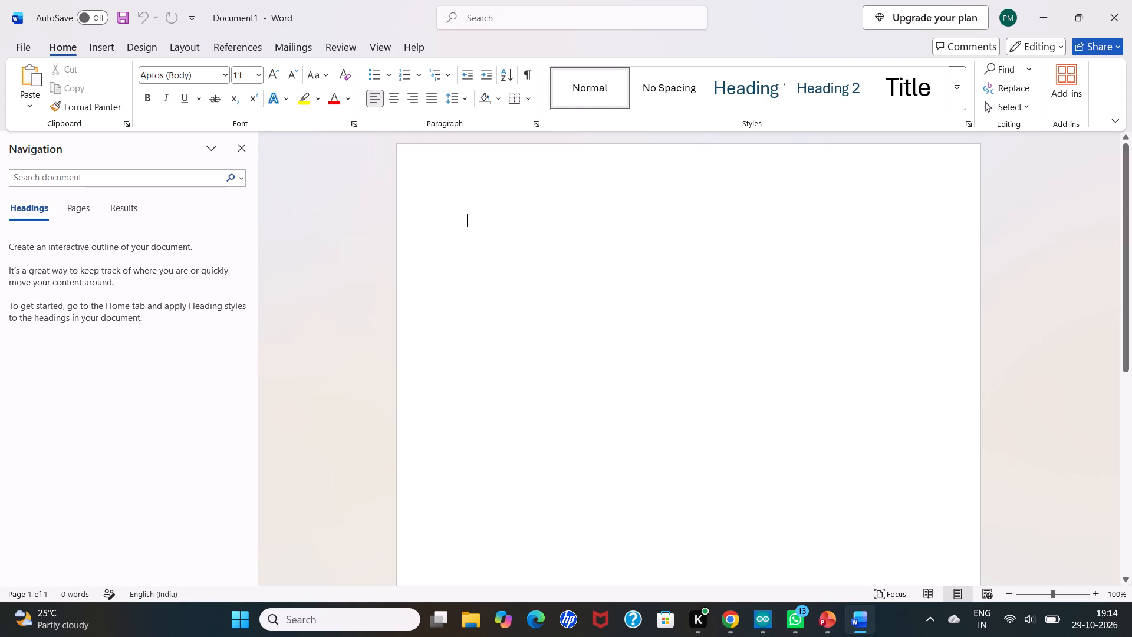
Switch to PowerPoint, delete the Microstrip Patch Antenna text box from the slide, and close the presentation without saving.
click(827, 626)
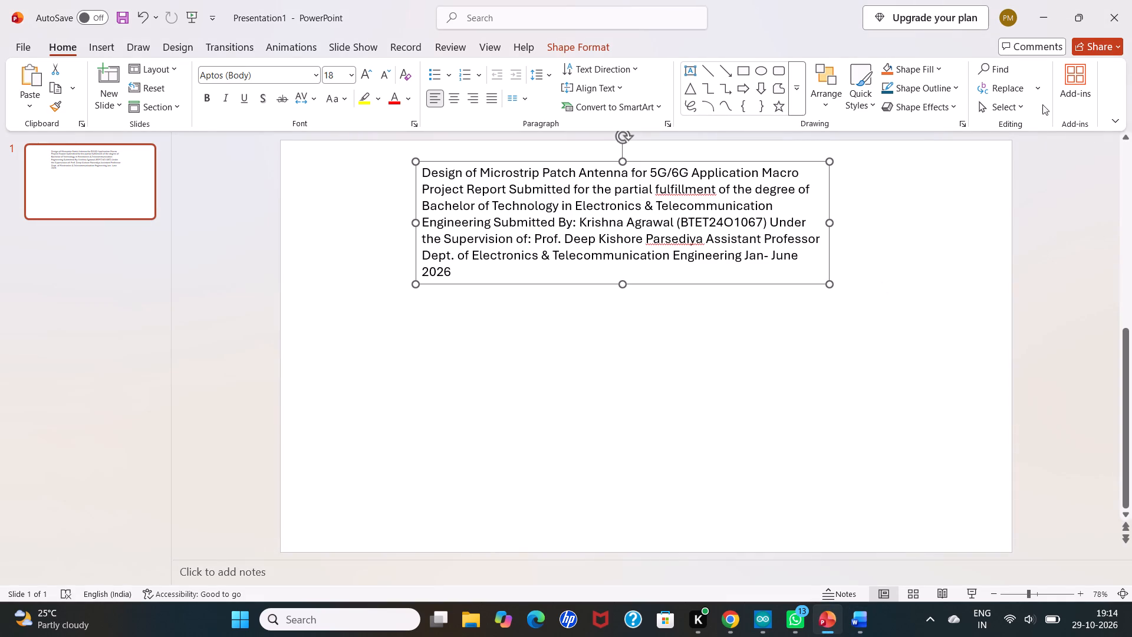
key(BackSpace)
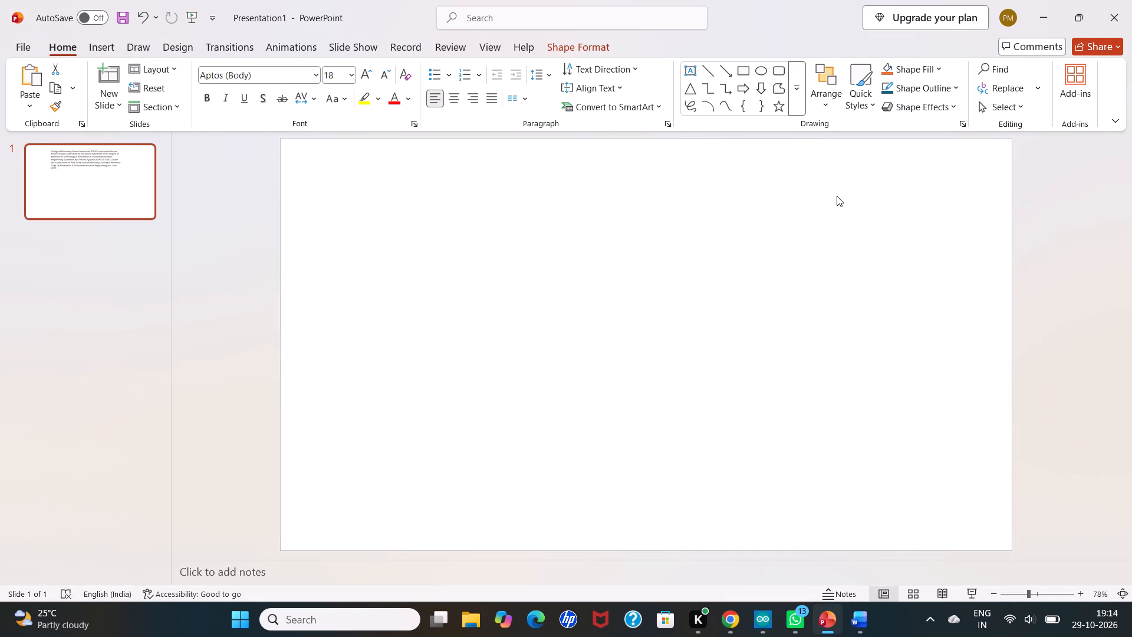
click(1131, 12)
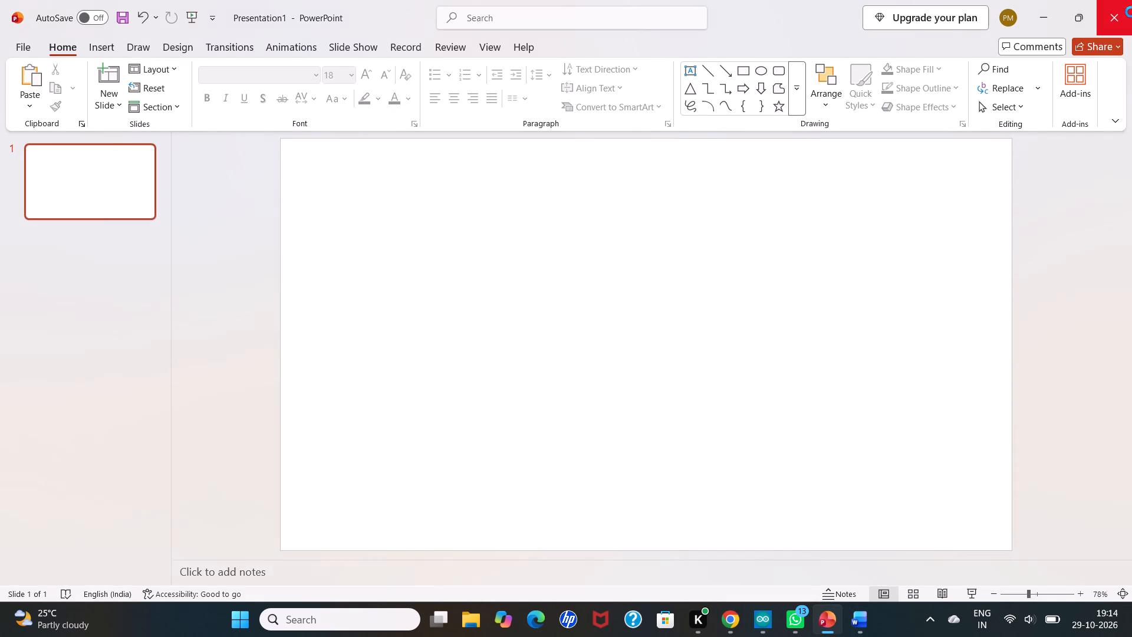
click(634, 384)
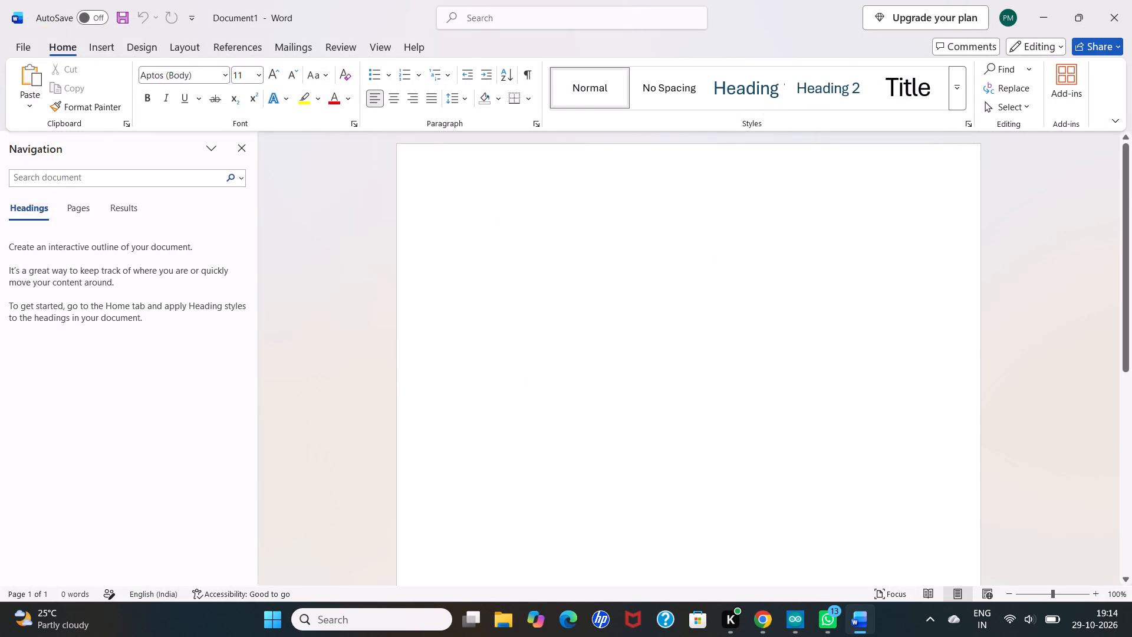
Paste the copied Microstrip Patch Antenna project report text into the blank Word document.
key(ctrl+v)
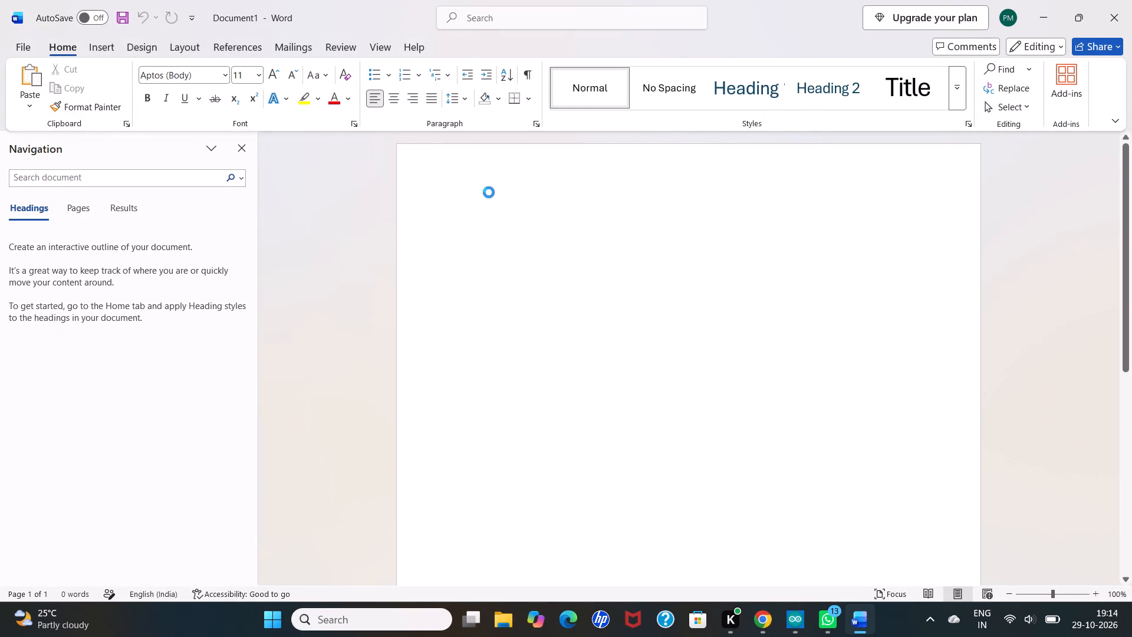
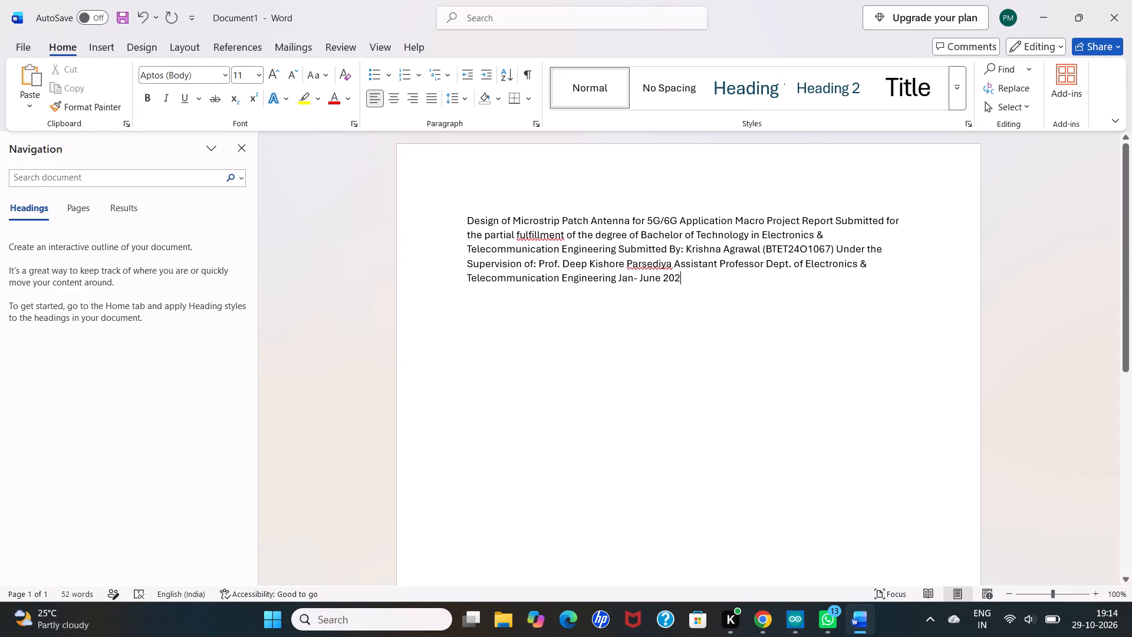
Delete the entire pasted Microstrip Patch Antenna cover-page text, leaving the document empty.
drag(468, 220, 785, 334)
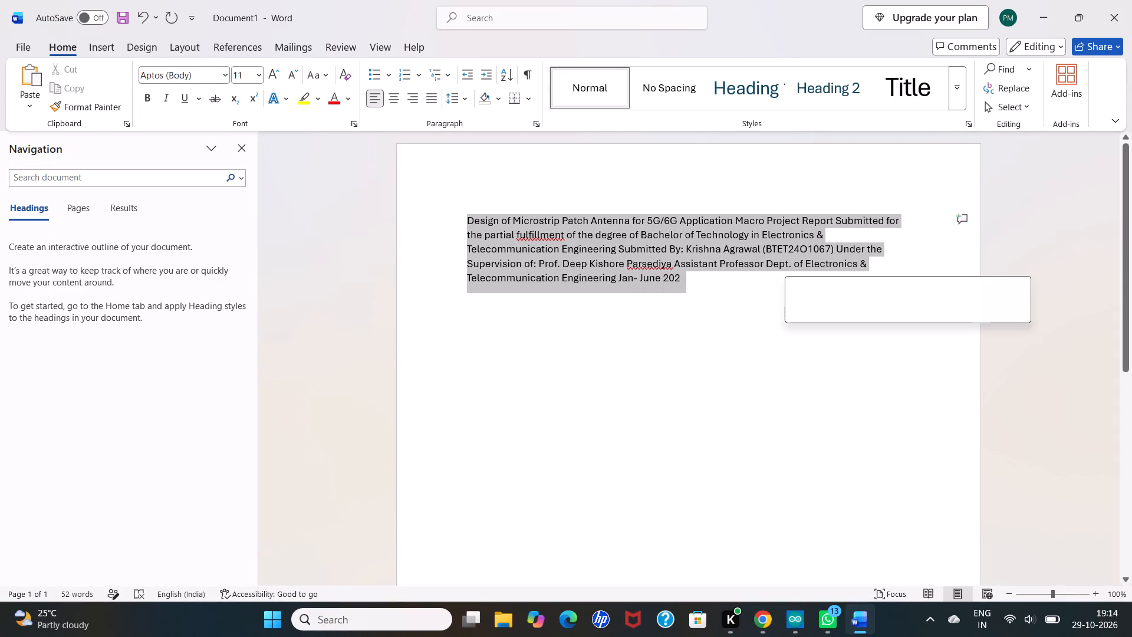
key(BackSpace)
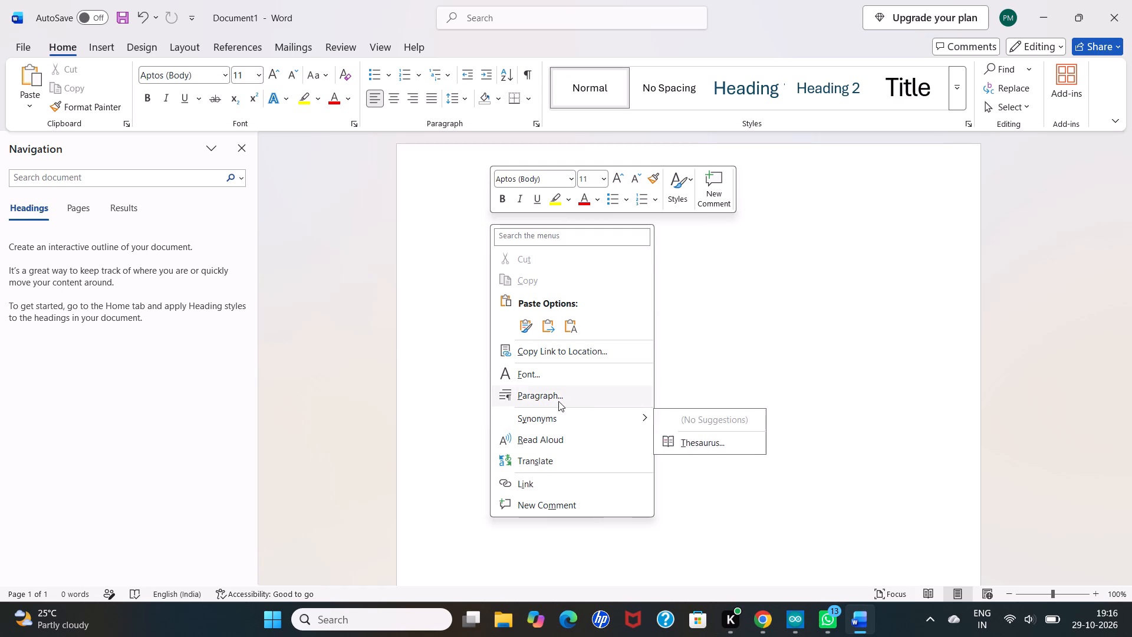
click(752, 357)
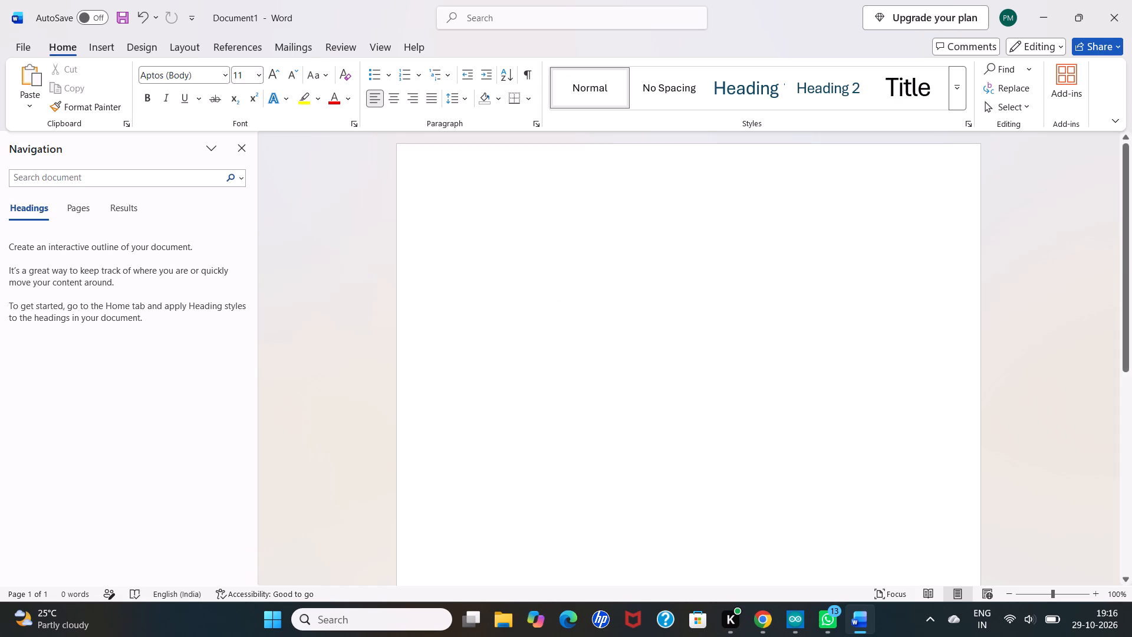
key(ctrl+v)
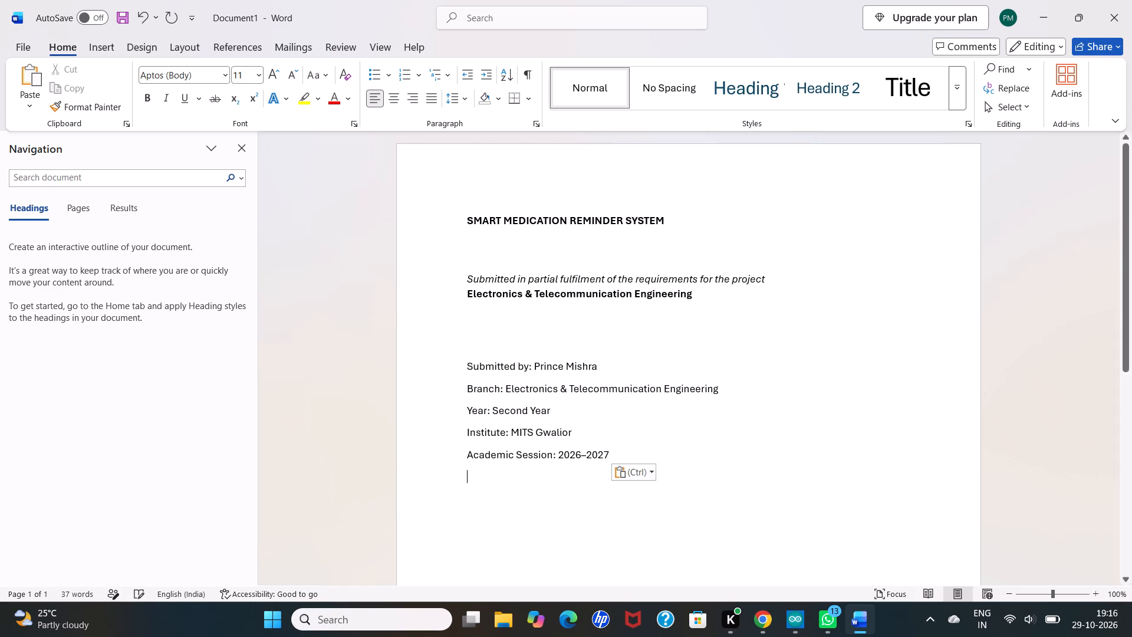
Set the font size of the SMART MEDICATION REMINDER SYSTEM title line to 20.
click(465, 221)
drag(470, 218, 587, 222)
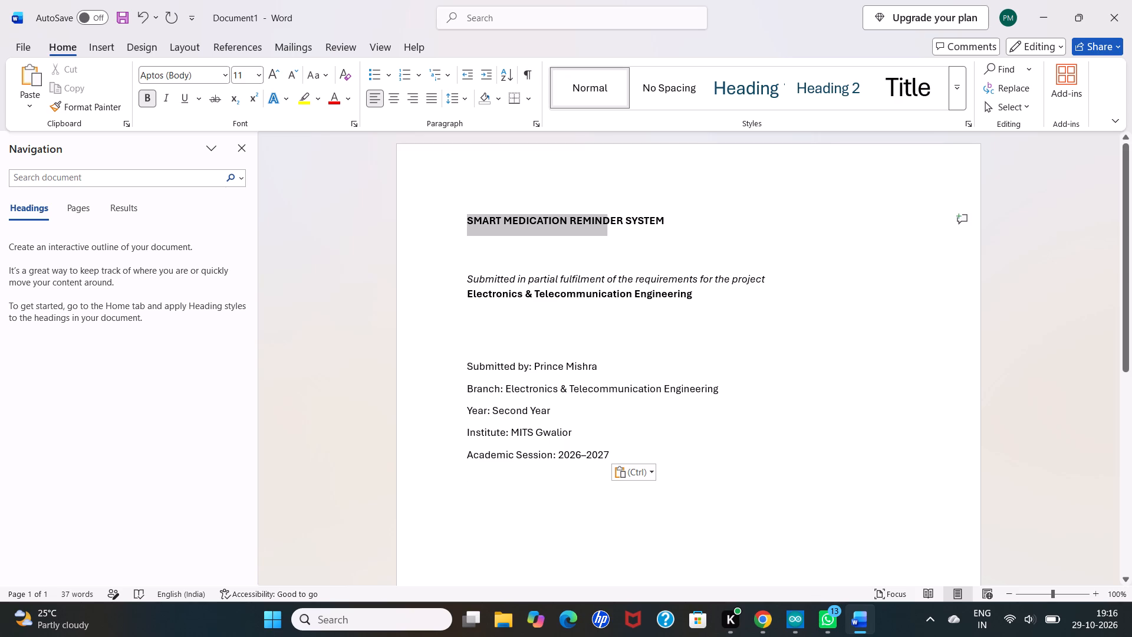
drag(587, 222, 687, 216)
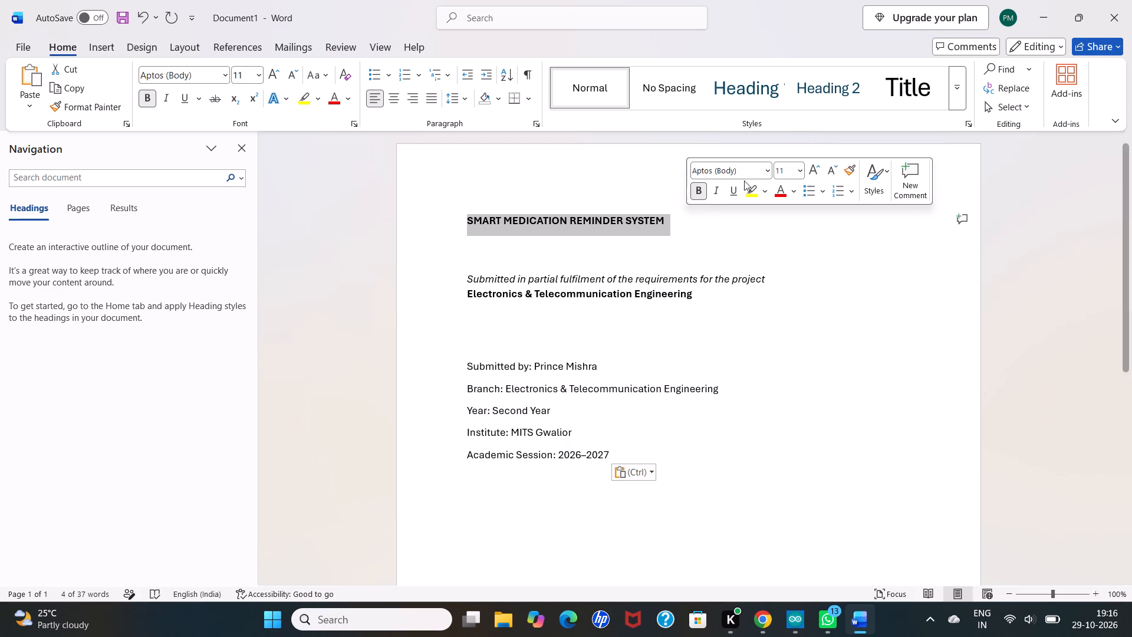
click(800, 169)
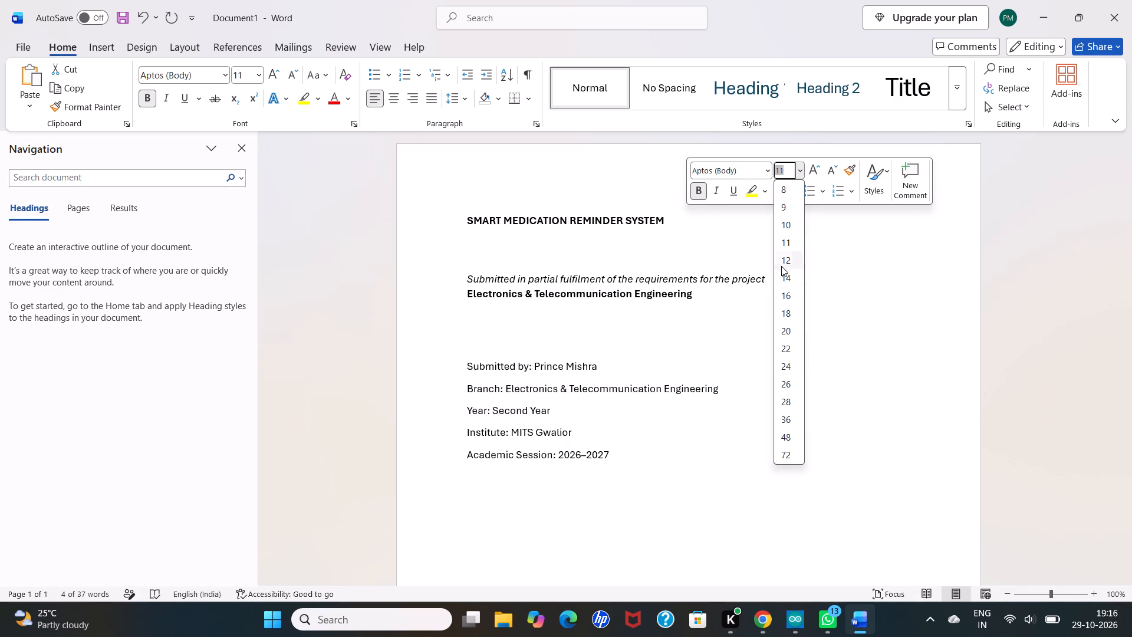
click(797, 331)
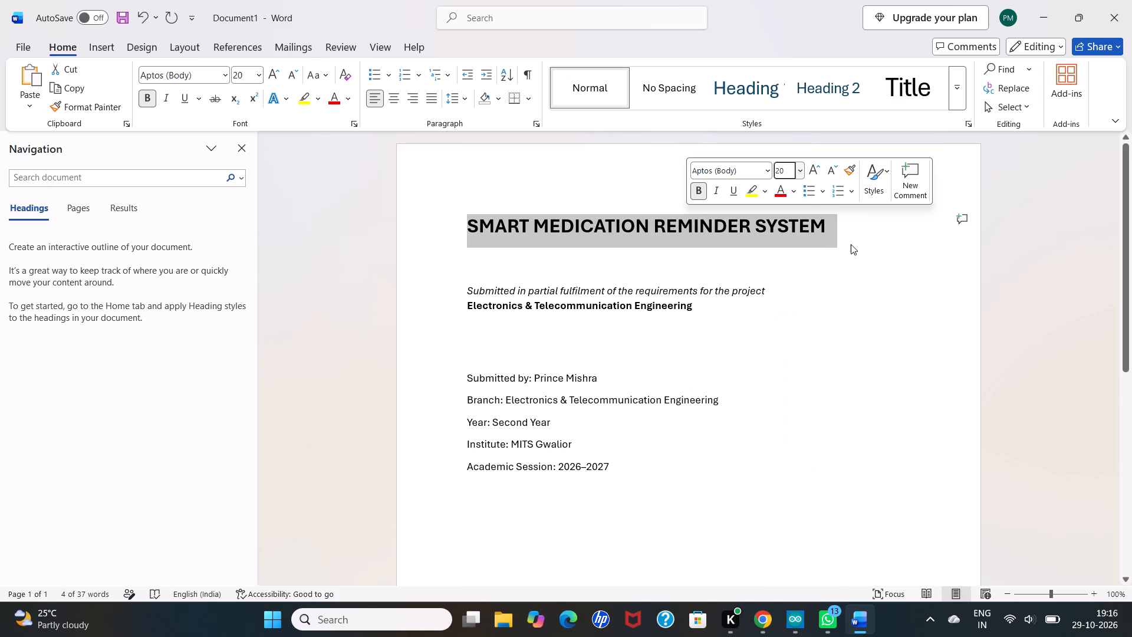
click(590, 271)
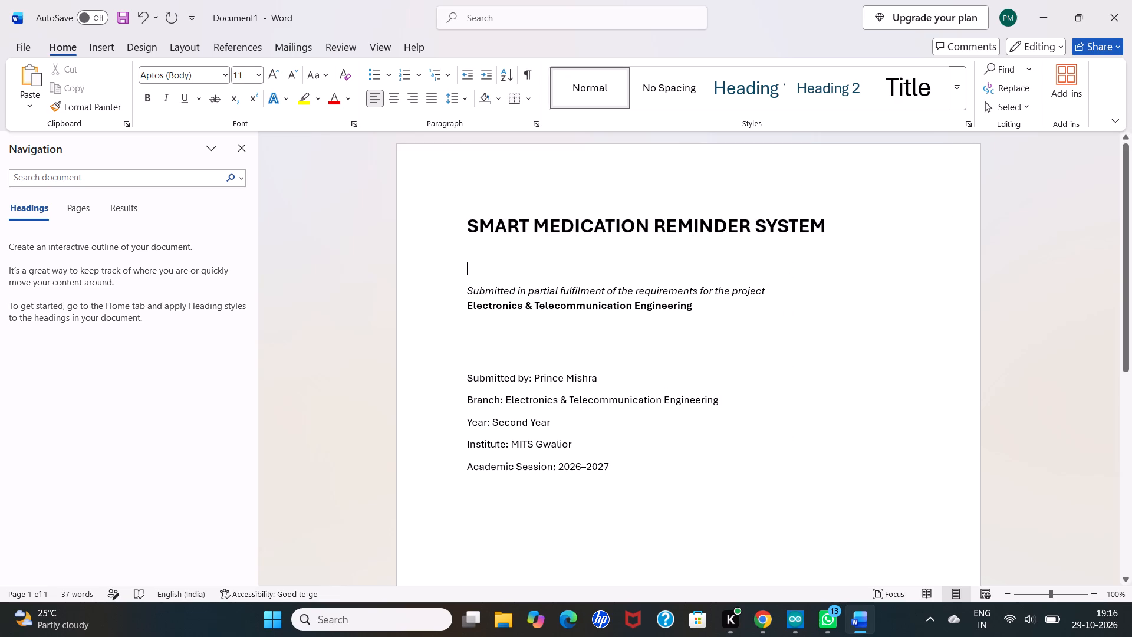
Shift the SMART MEDICATION REMINDER SYSTEM title towards the page centre by inserting eleven spaces before it.
drag(470, 223, 545, 226)
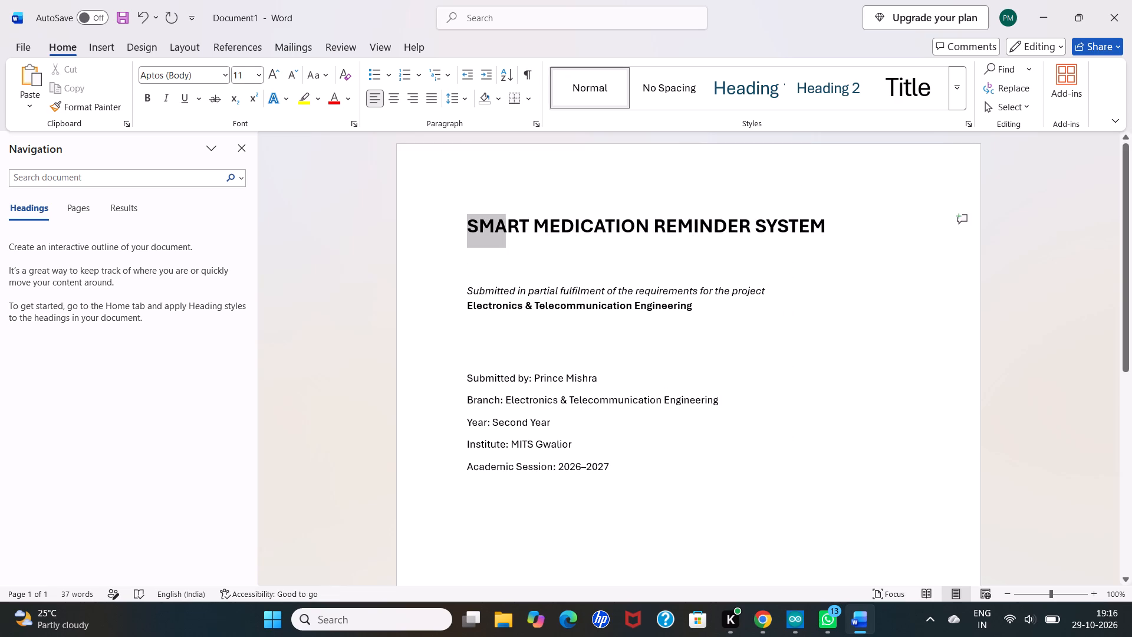
drag(545, 226, 823, 229)
drag(810, 231, 822, 211)
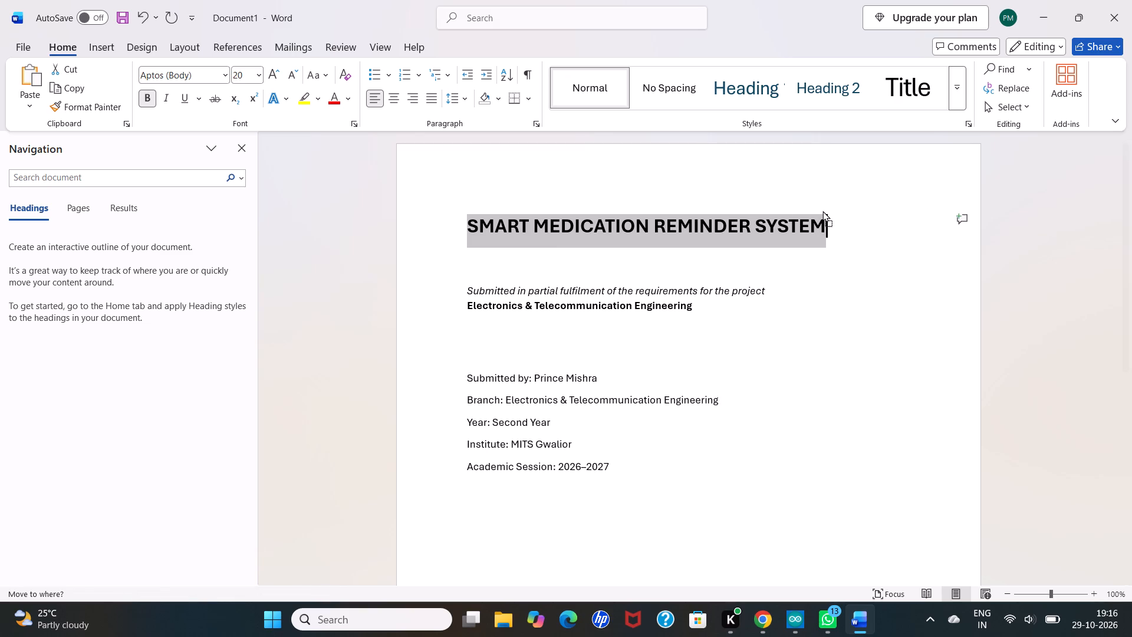
drag(822, 211, 822, 210)
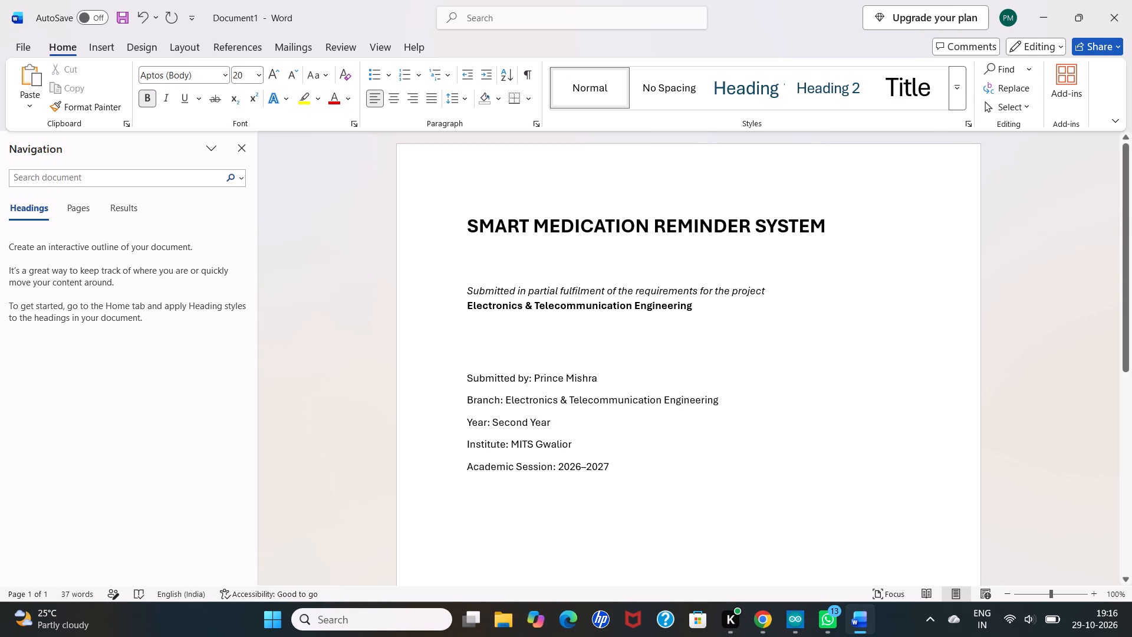
click(468, 221)
key(space)
key(space)
key(space)
key(space)
key(space)
key(space)
key(space)
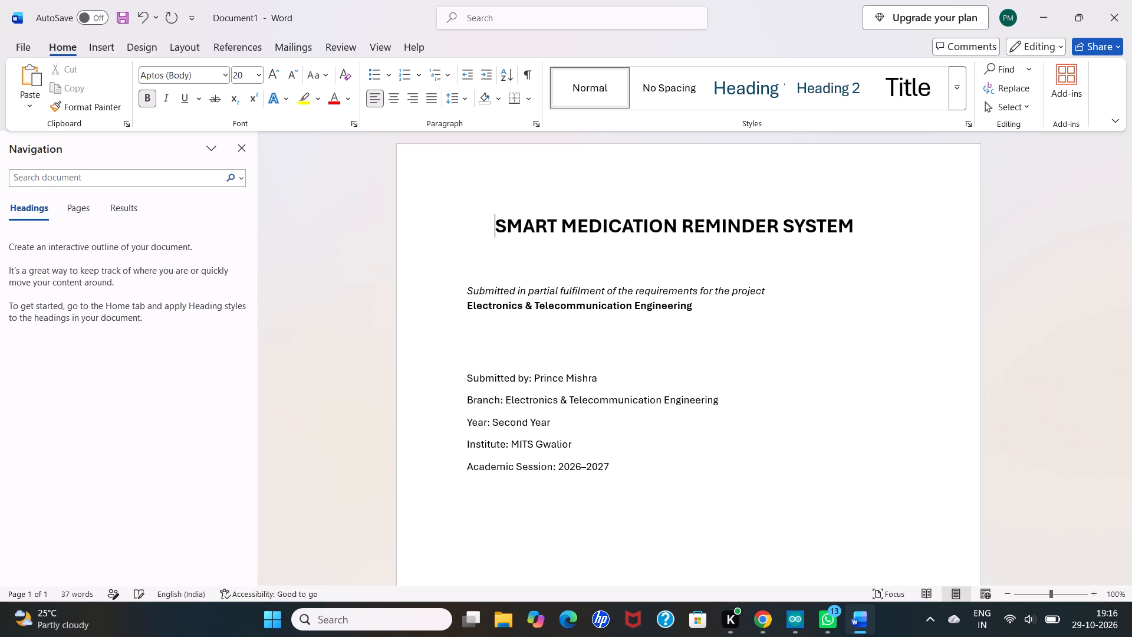
key(space)
key(space)
key(space)
key(space)
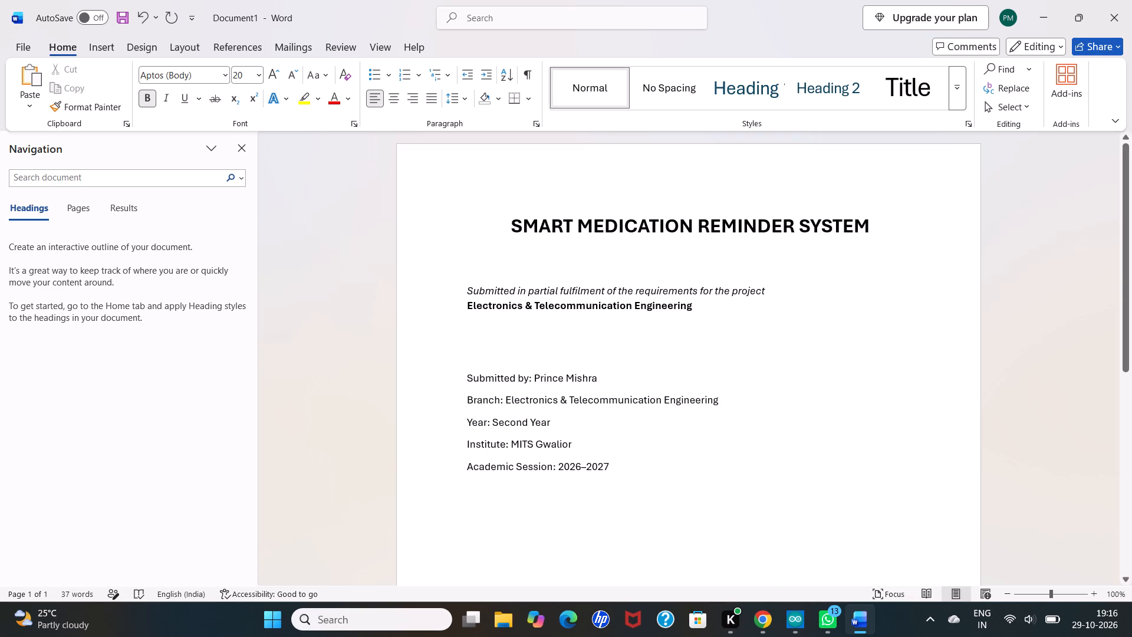
Select the cover page lines from "Submitted in partial fulfilment" through the bold "Electronics & Telecommunication Engineering".
drag(464, 291, 472, 295)
drag(472, 295, 722, 313)
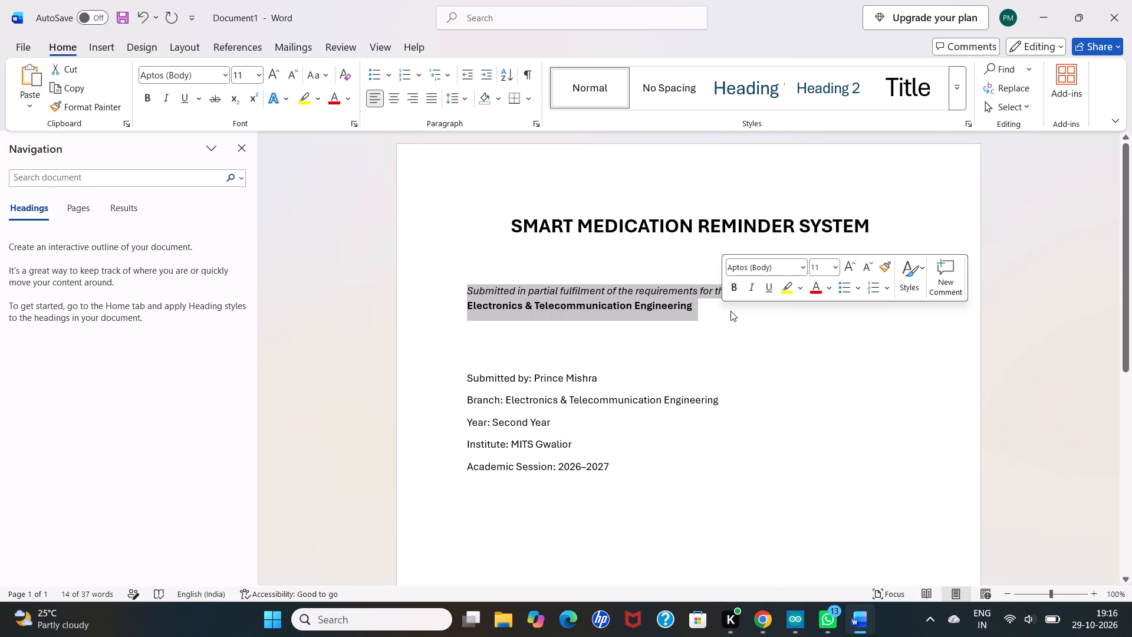
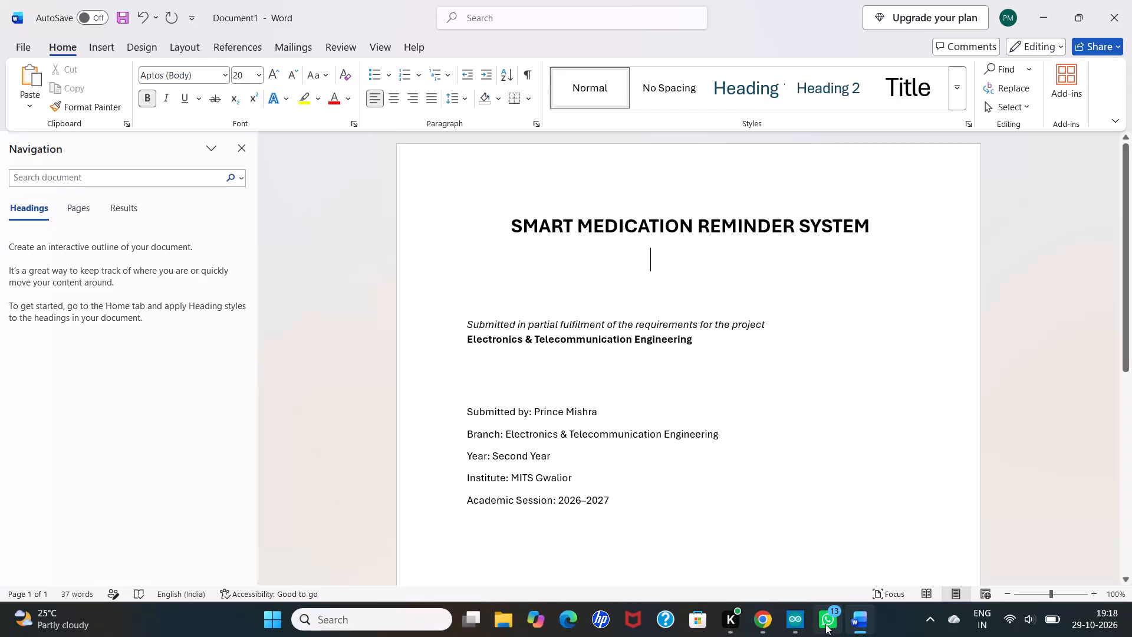
Paste the copied "Macro Project Report" subtitle onto the line below the SMART MEDICATION REMINDER SYSTEM title.
key(ctrl+v)
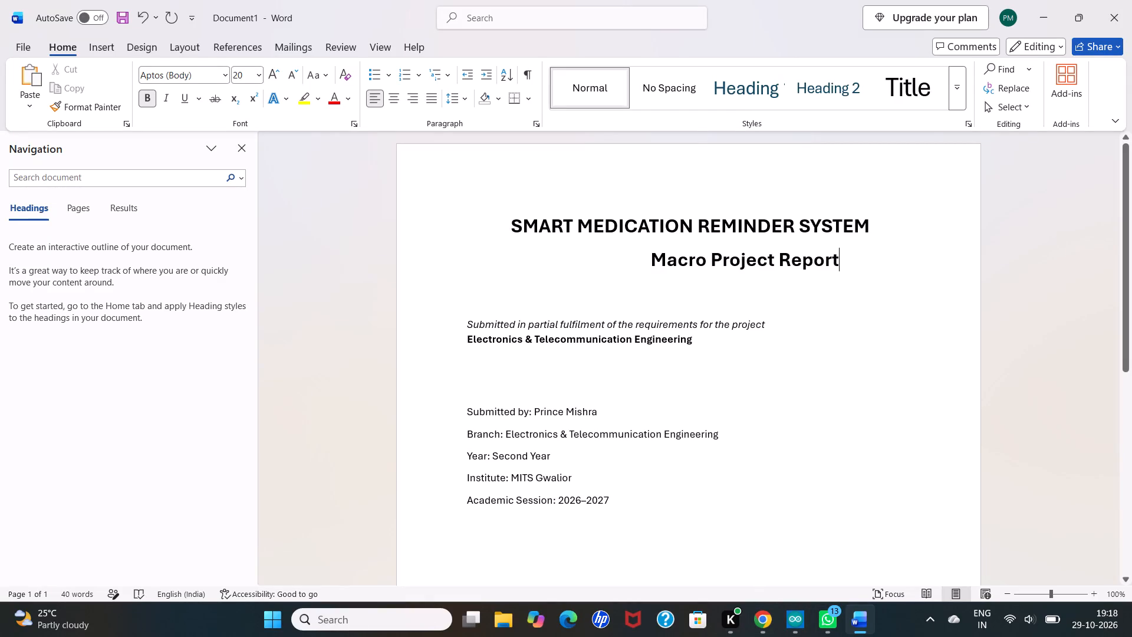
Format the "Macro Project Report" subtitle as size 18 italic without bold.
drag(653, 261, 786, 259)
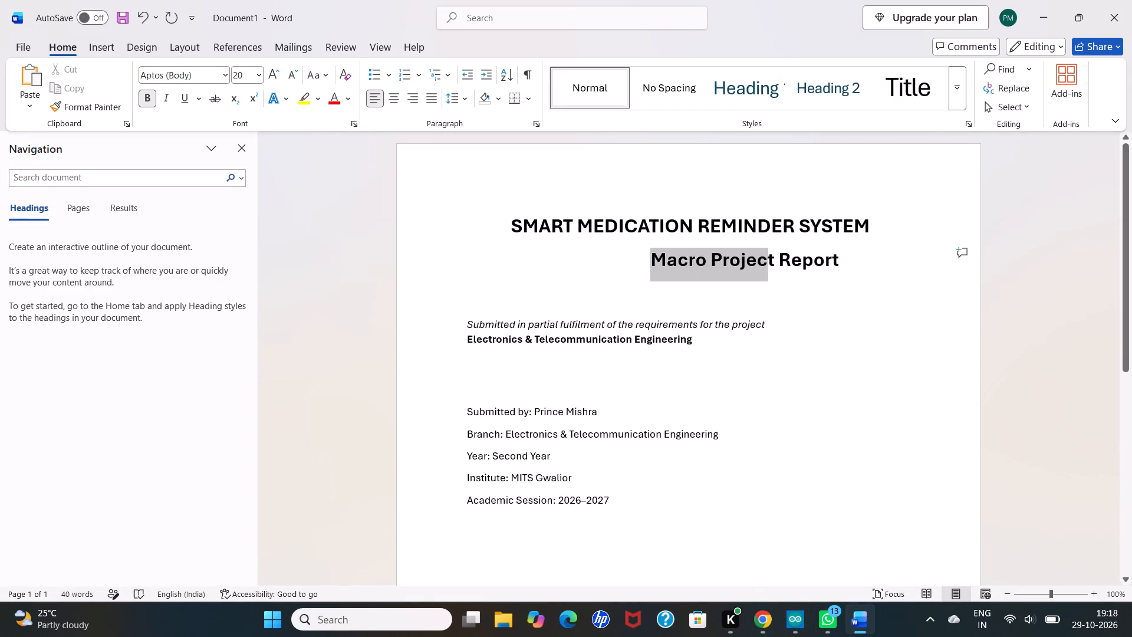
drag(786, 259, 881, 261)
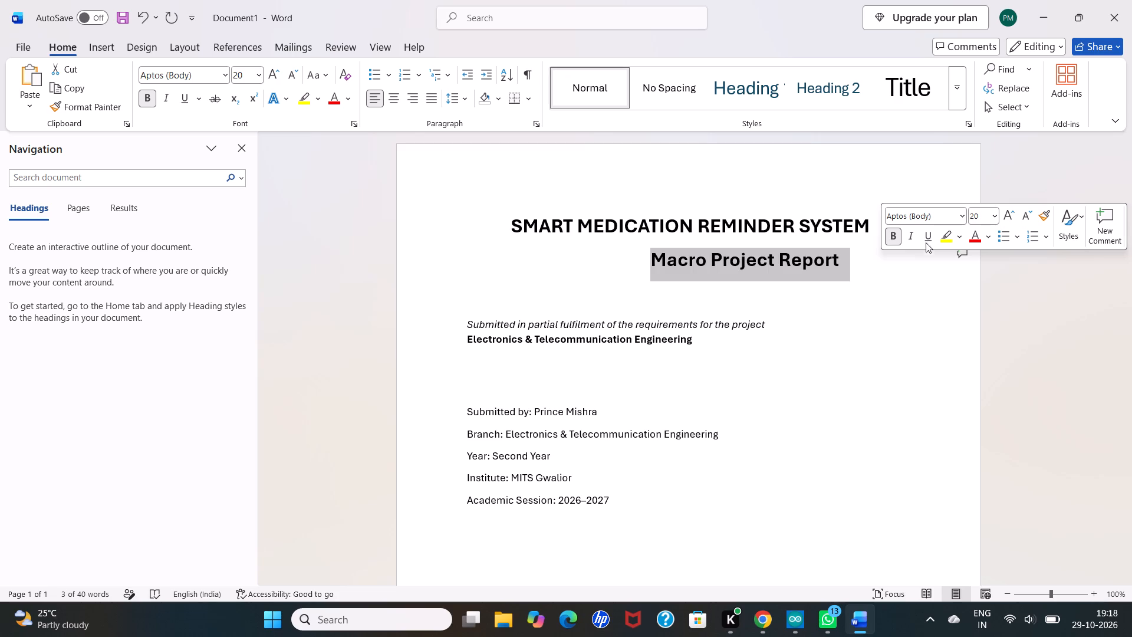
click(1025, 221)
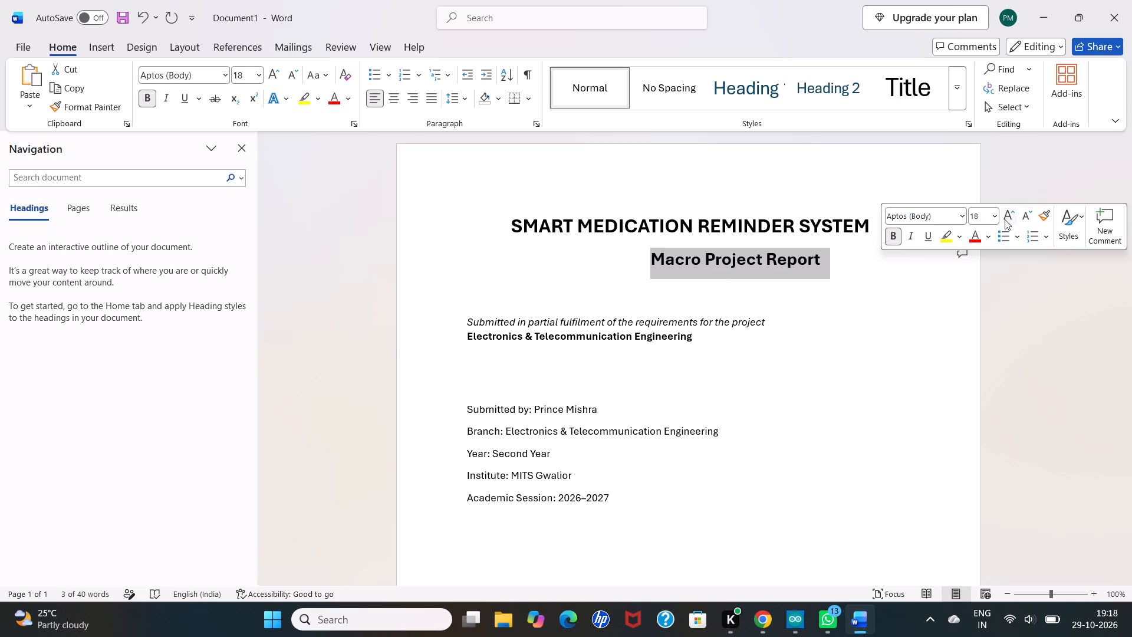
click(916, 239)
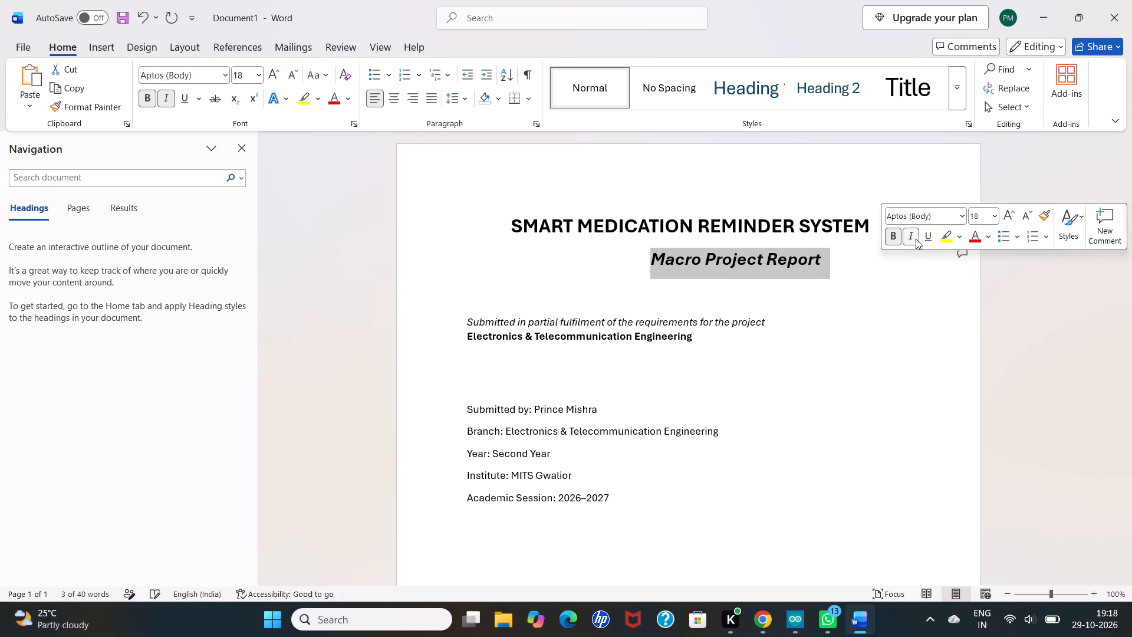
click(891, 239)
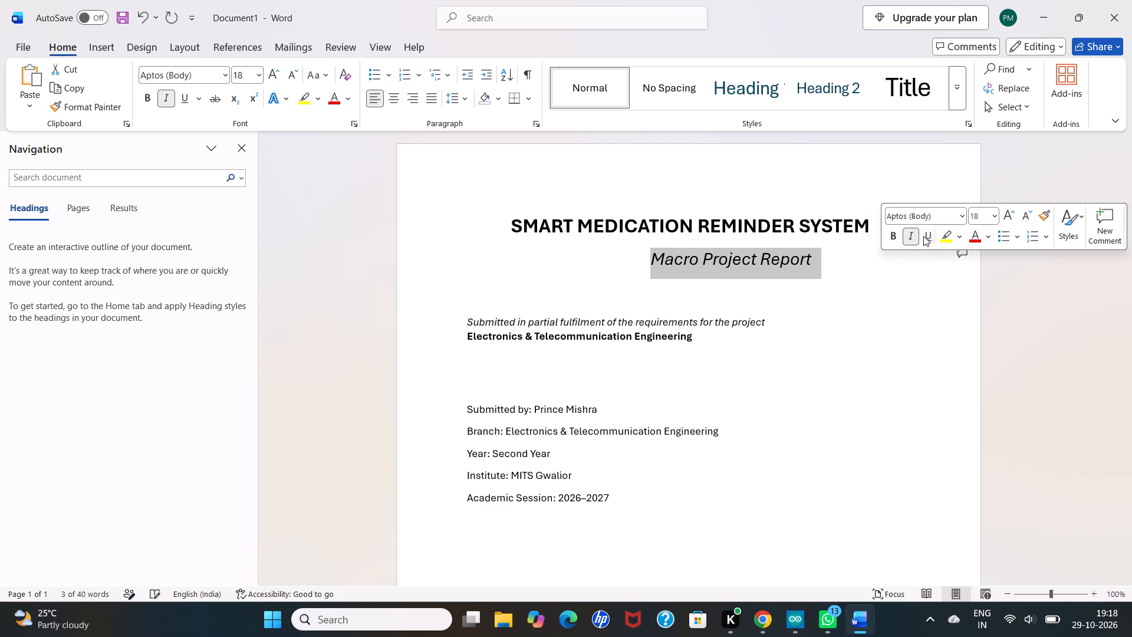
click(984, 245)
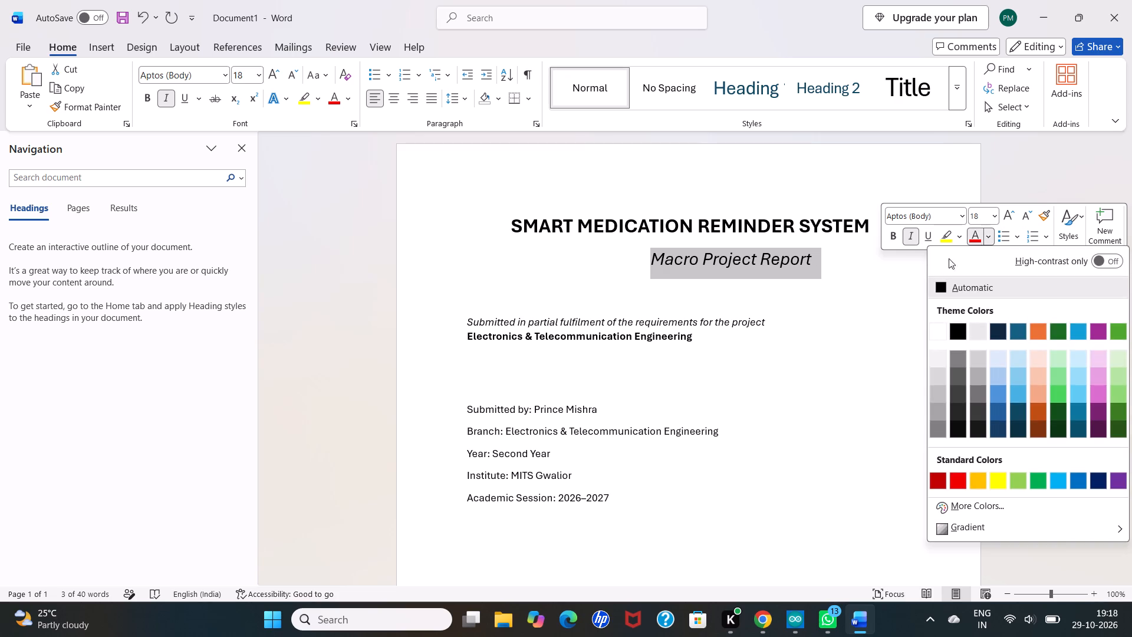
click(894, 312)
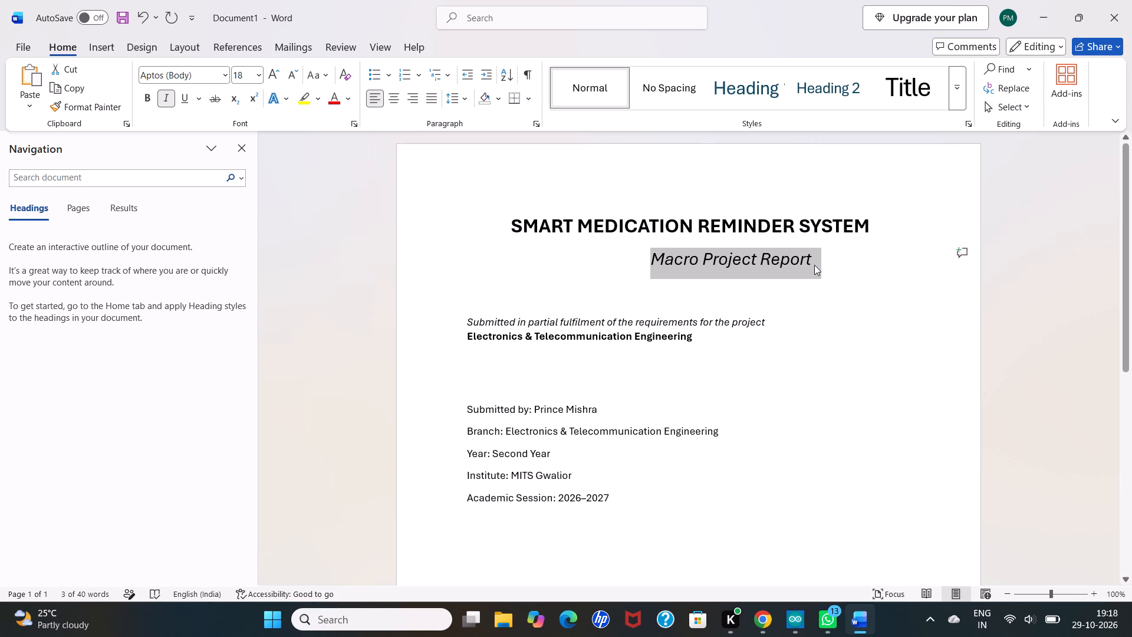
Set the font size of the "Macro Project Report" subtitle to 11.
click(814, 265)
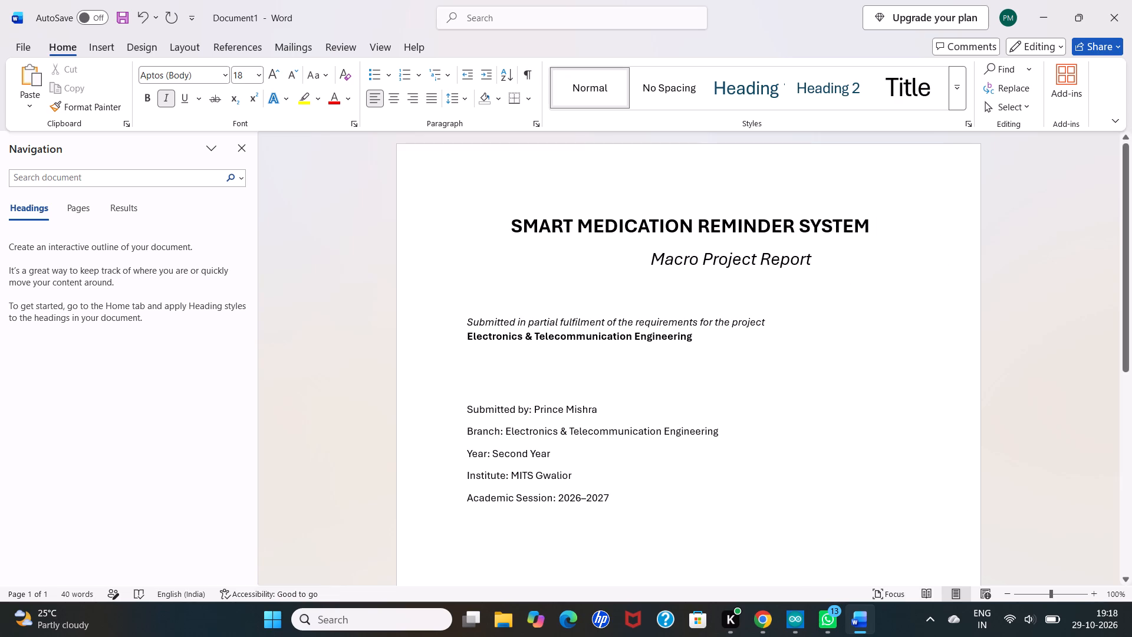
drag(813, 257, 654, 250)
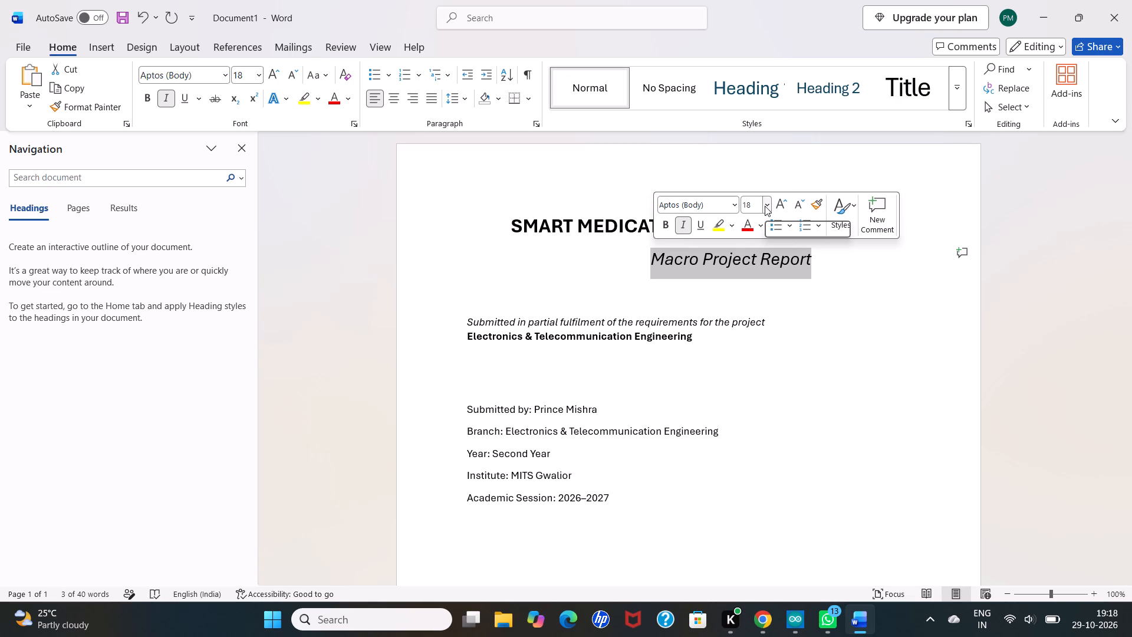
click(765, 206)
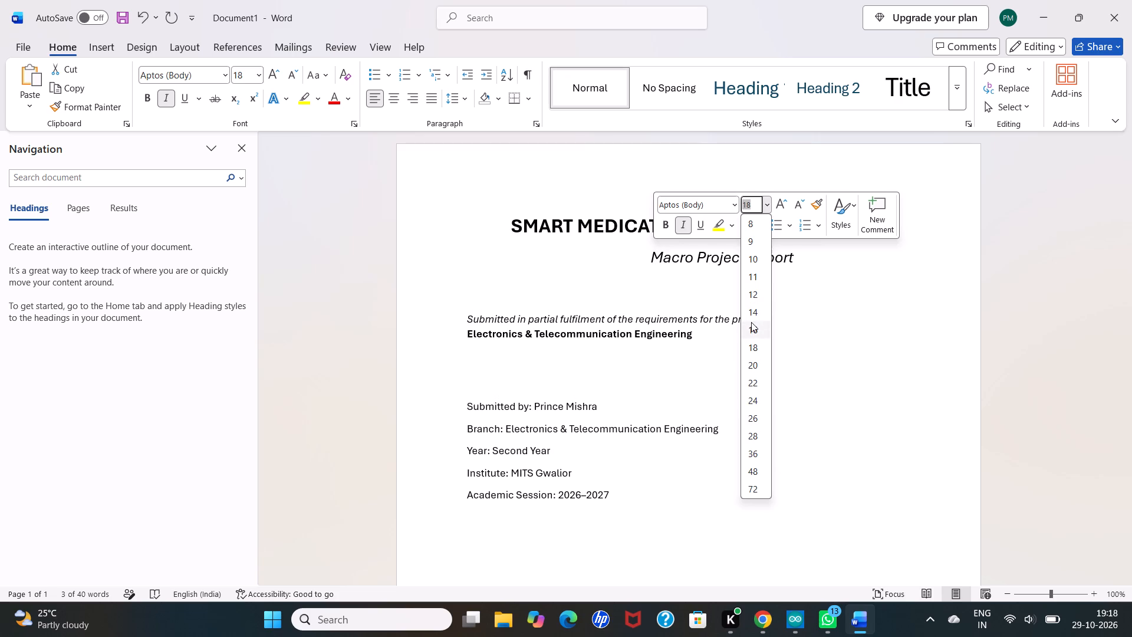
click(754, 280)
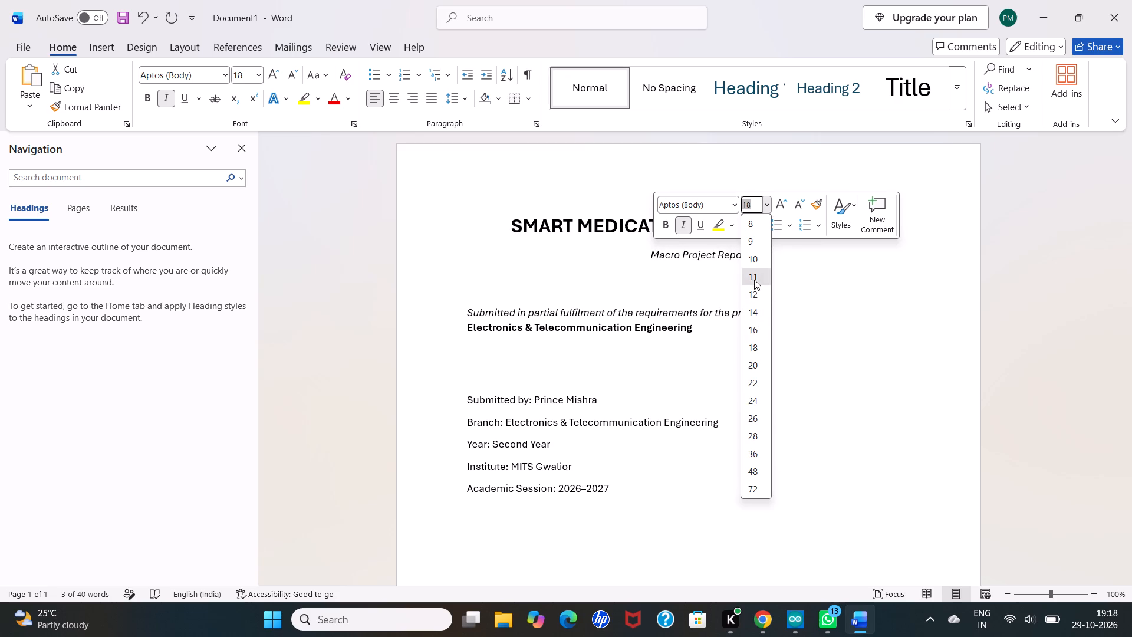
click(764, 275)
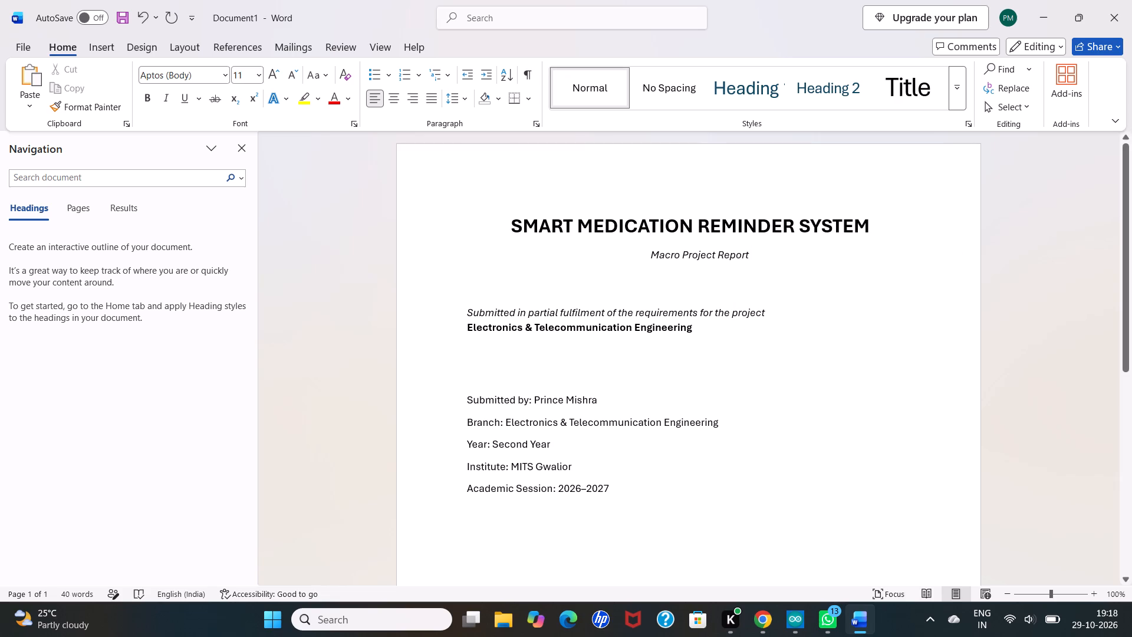
Make the "Macro Project Report" subtitle bold, remove its italics, and set its font size to 12.
drag(652, 254, 772, 252)
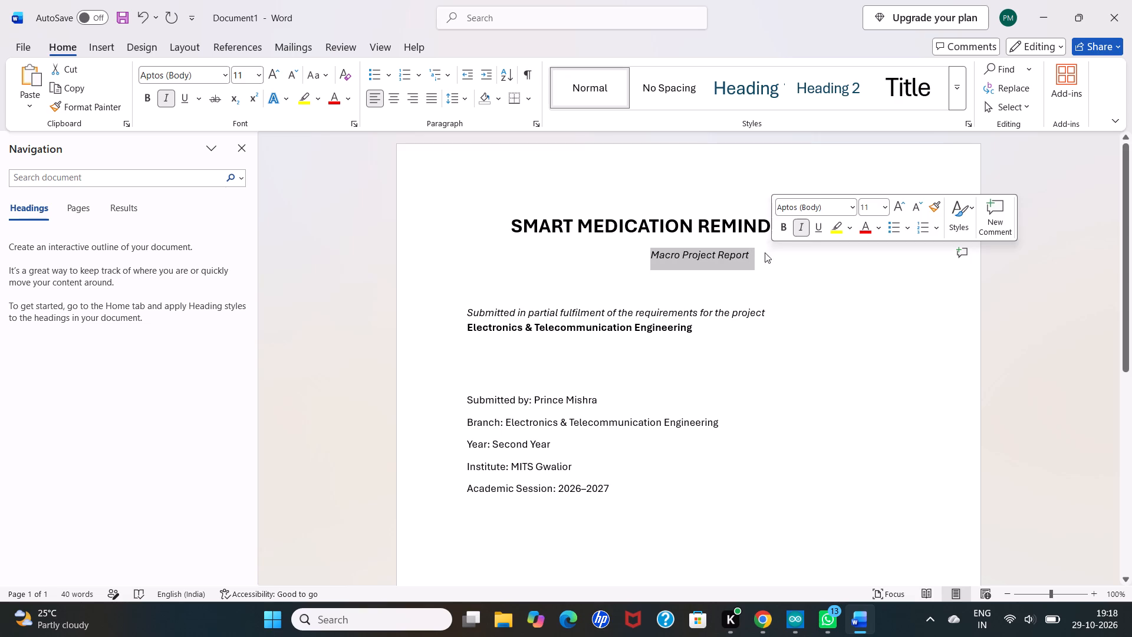
click(785, 232)
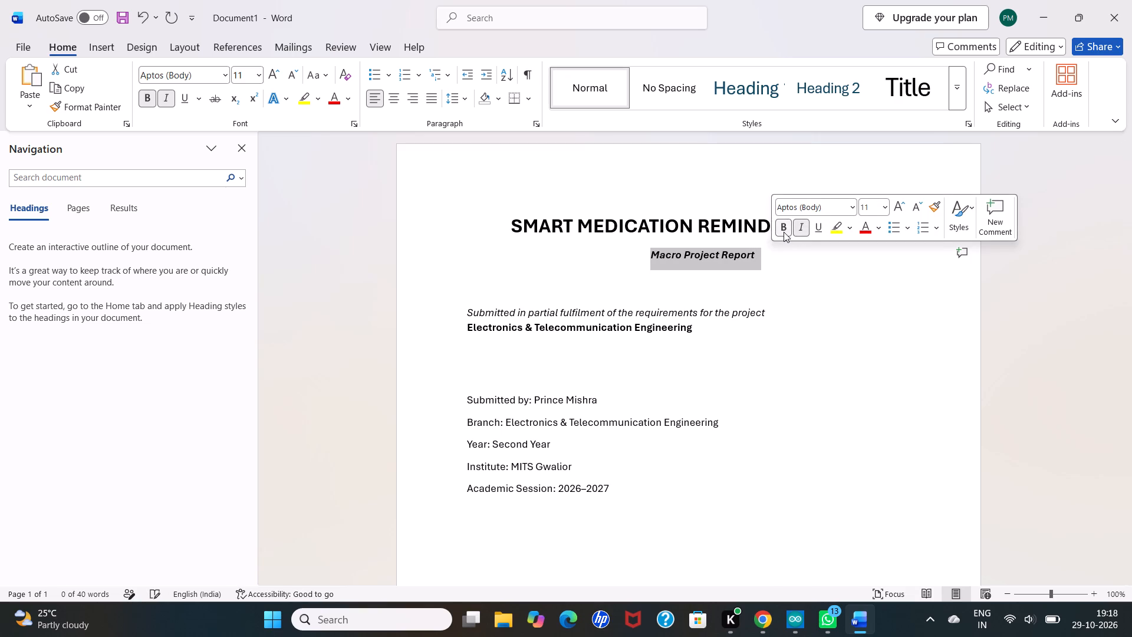
click(798, 225)
click(885, 208)
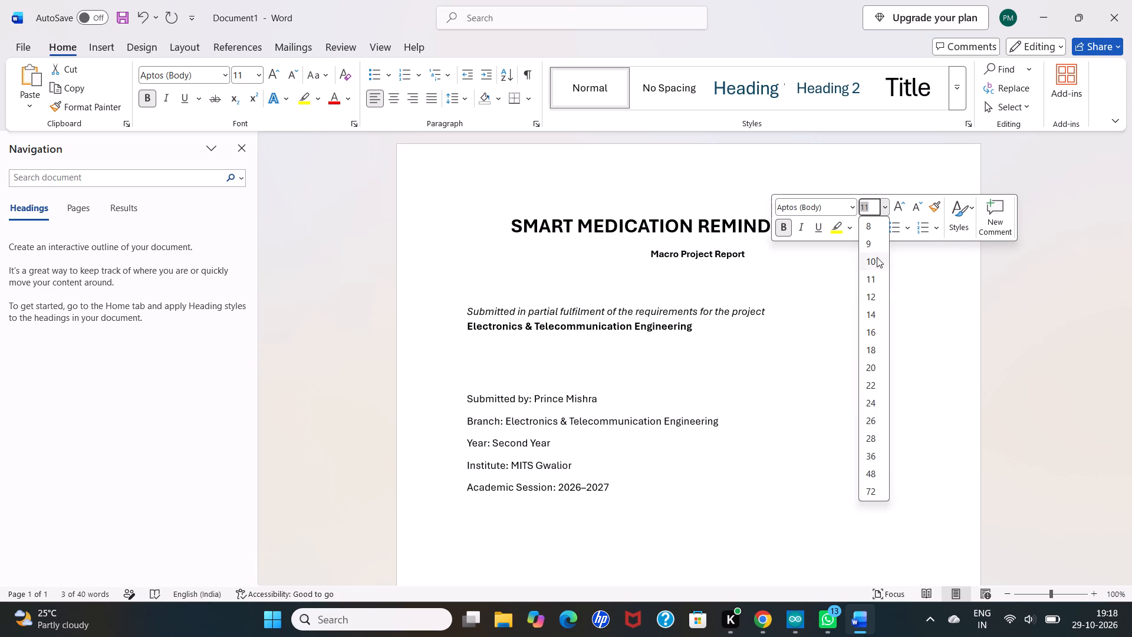
click(871, 298)
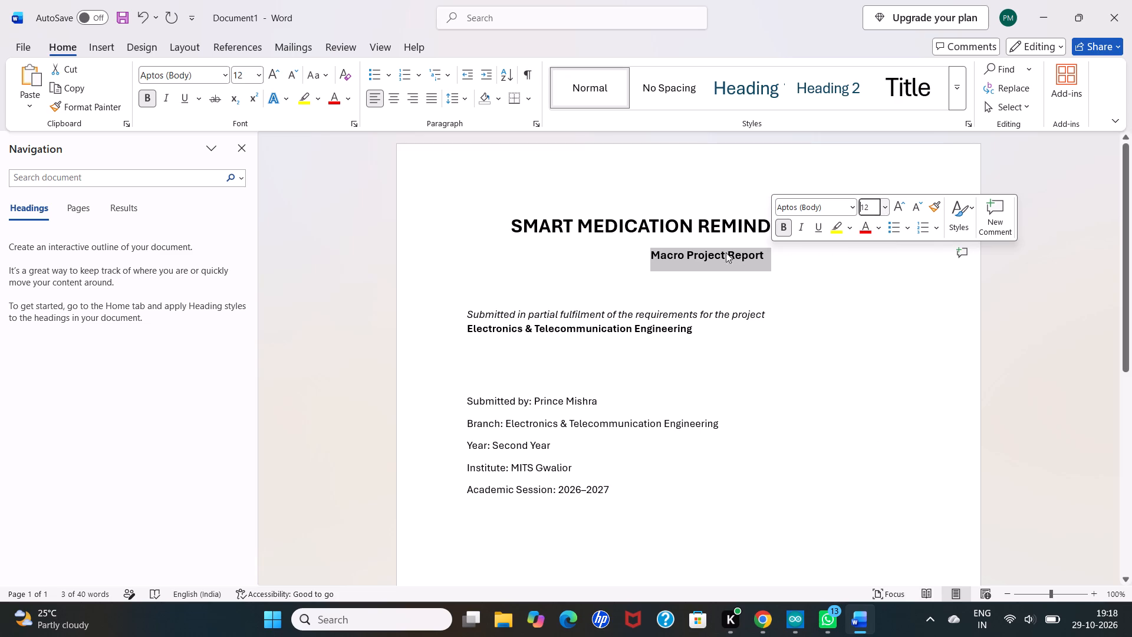
Centre the "Macro Project Report" subtitle roughly under the title by deleting seven of the spaces before it.
click(643, 253)
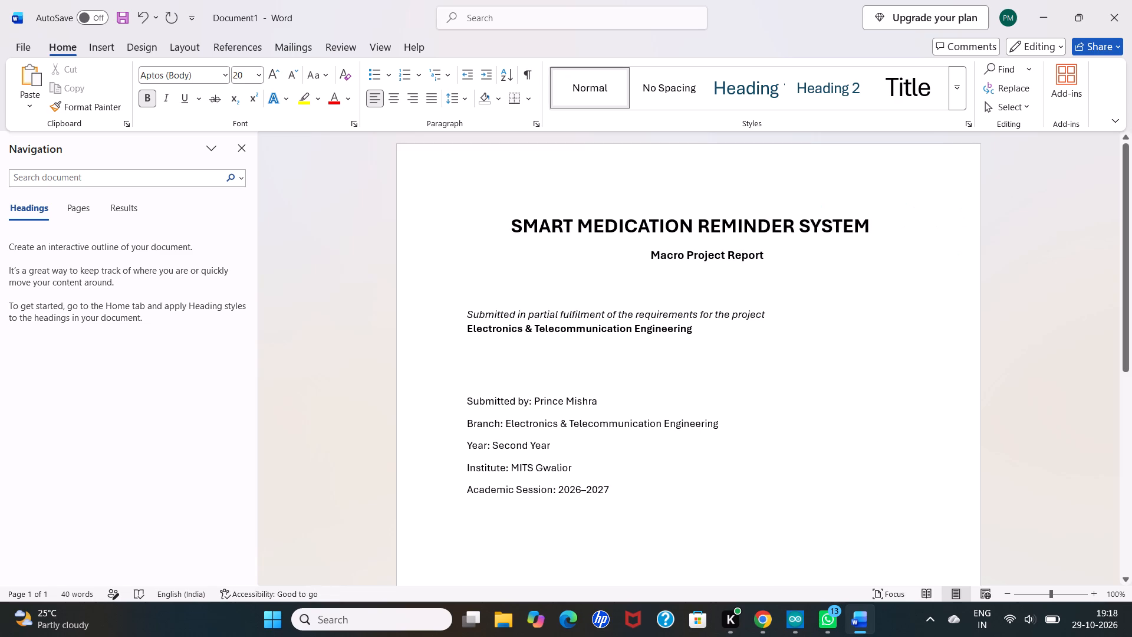
key(BackSpace)
key(BackSpace)
key(BackSpace)
key(BackSpace)
key(BackSpace)
key(BackSpace)
key(BackSpace)
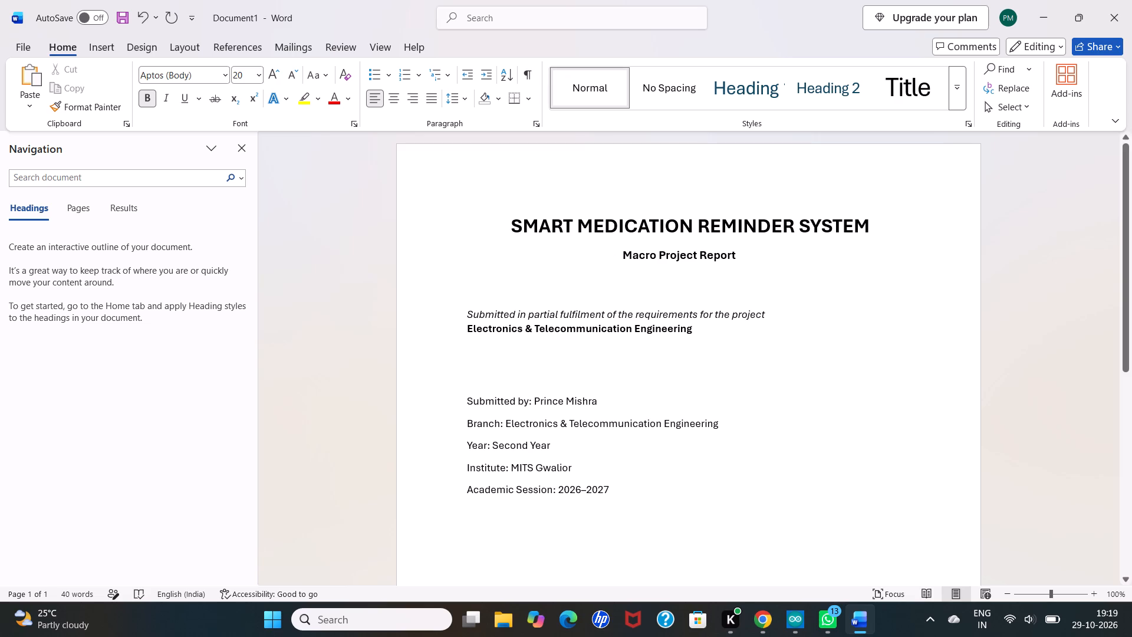
Shift the "Submitted in partial fulfilment" line towards the page centre by inserting spaces before it.
click(468, 314)
key(space)
key(space)
key(space)
key(space)
key(space)
key(space)
key(space)
key(space)
key(space)
key(space)
key(space)
key(space)
key(space)
key(space)
key(space)
key(space)
key(space)
key(space)
key(space)
key(space)
key(space)
key(space)
key(space)
key(space)
key(space)
key(space)
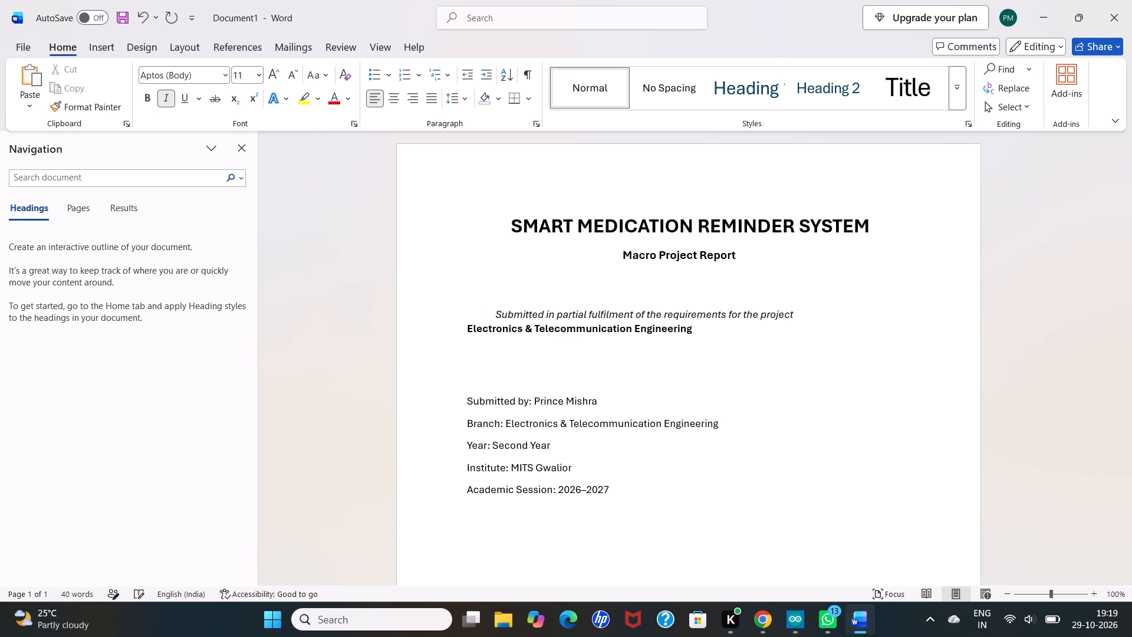
key(space)
key(space)
key(space)
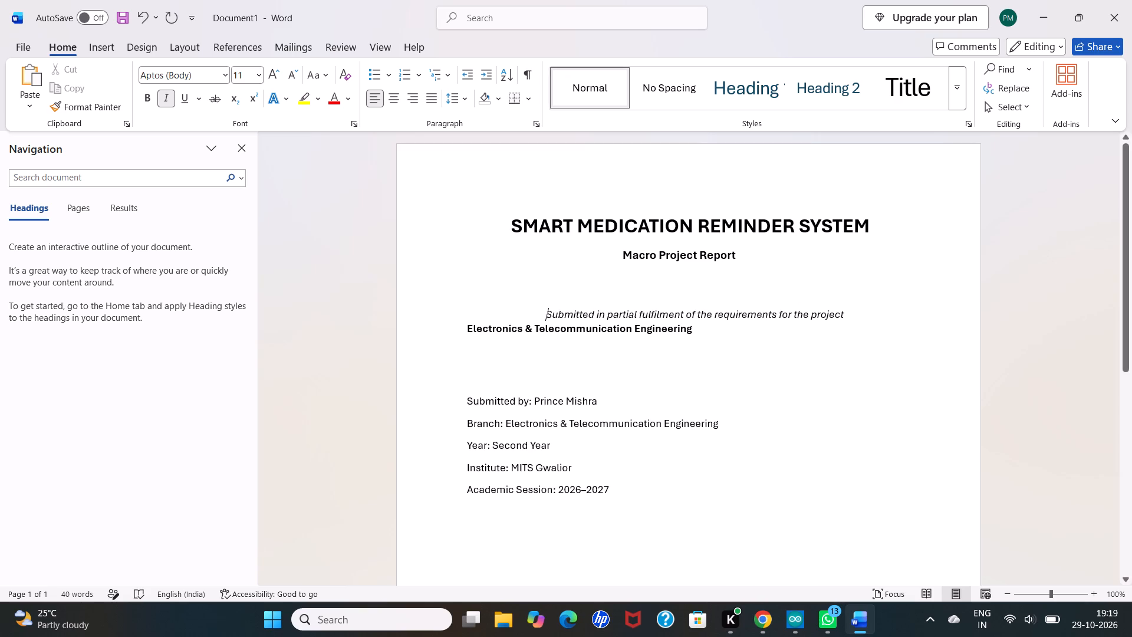
Insert spaces before the bold "Electronics & Telecommunication Engineering" line so it sits roughly centred beneath the line above.
click(465, 326)
key(space)
key(space)
key(space)
key(space)
key(space)
key(space)
key(space)
key(space)
key(space)
key(space)
key(space)
key(space)
key(space)
key(space)
key(space)
key(space)
key(space)
key(space)
key(space)
key(space)
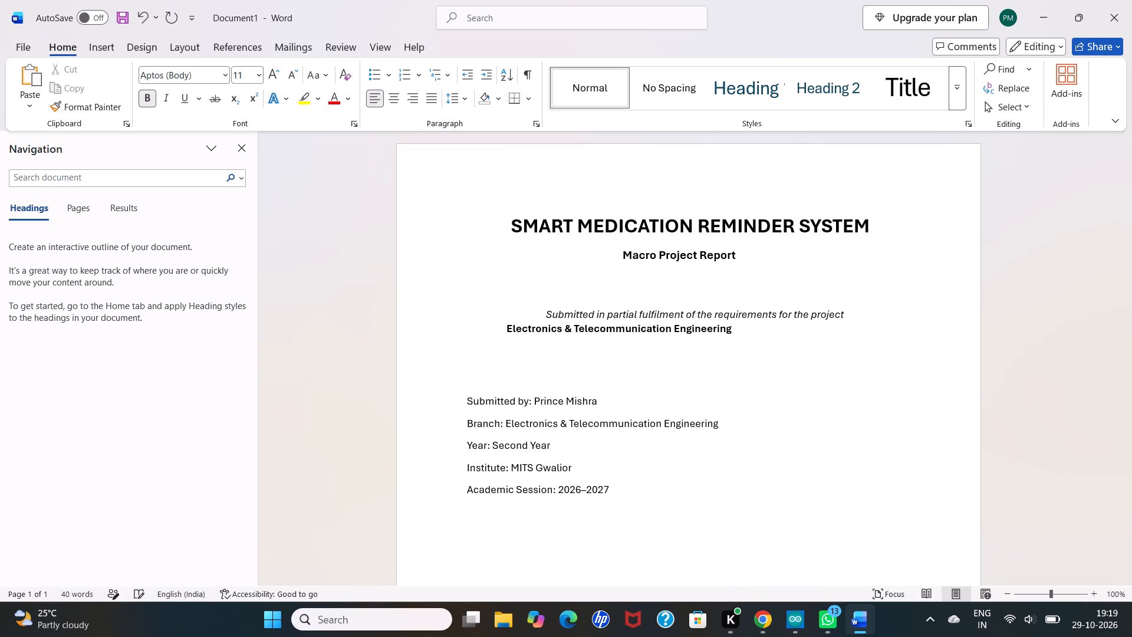
key(space)
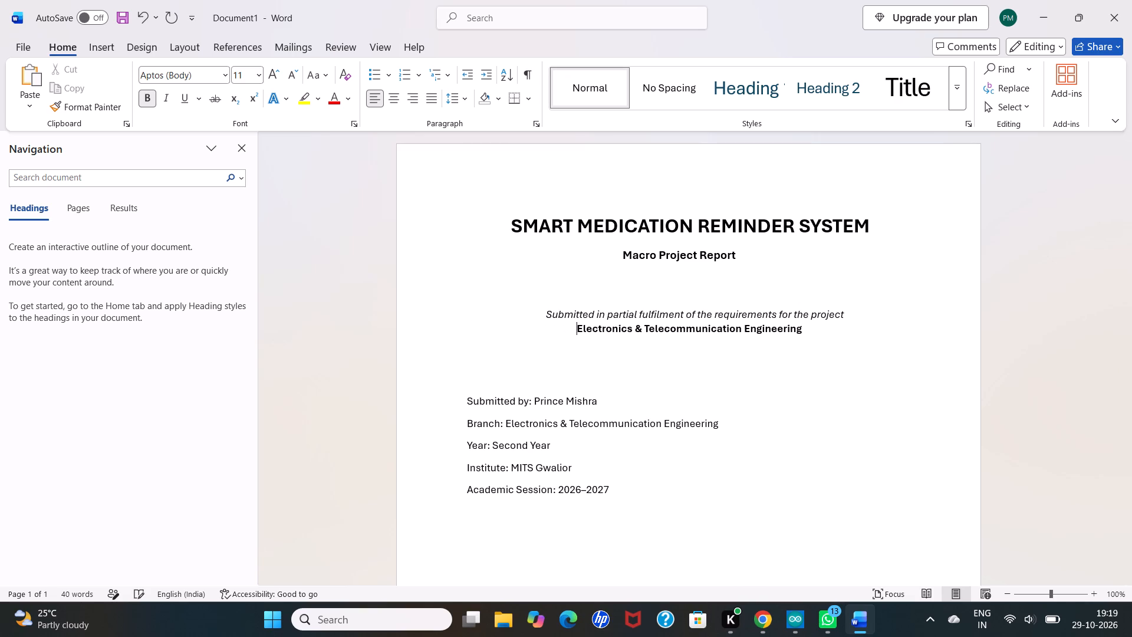
key(space)
key(space)
key(space)
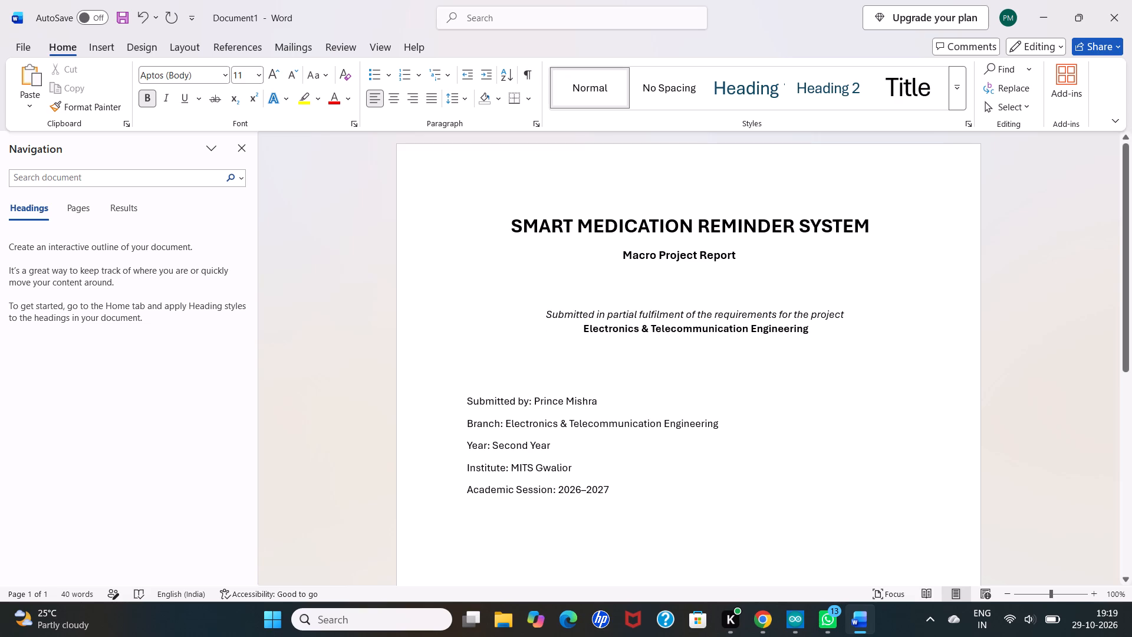
Apply bold to the lines from "Submitted in partial fulfilment" through "Electronics & Telecommunication Engineering".
drag(547, 312, 546, 312)
drag(546, 312, 846, 344)
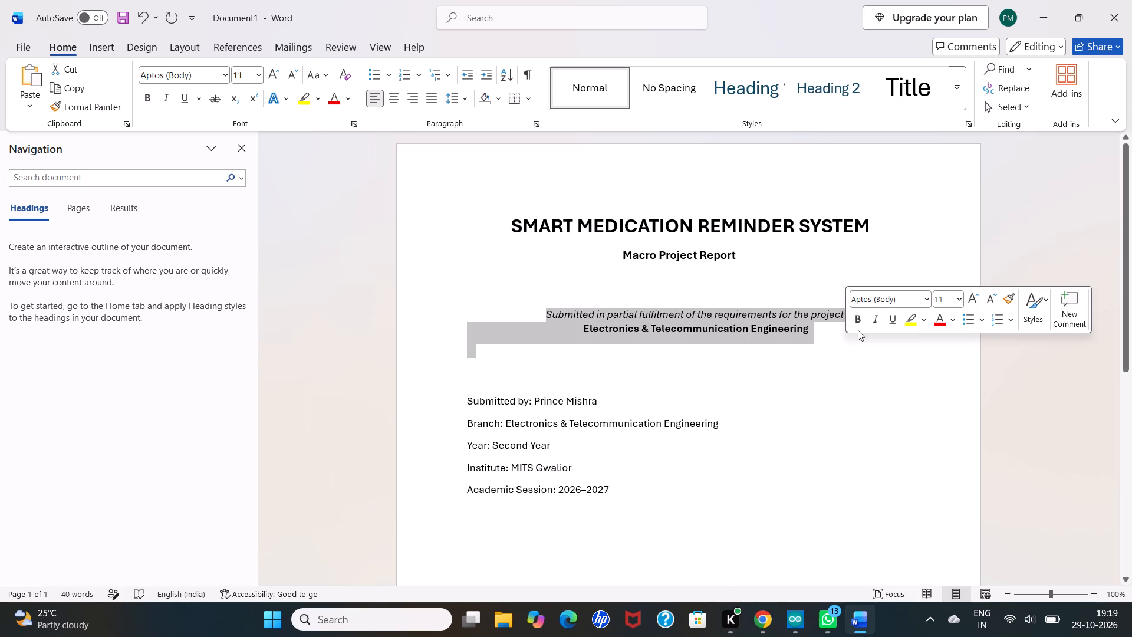
click(860, 324)
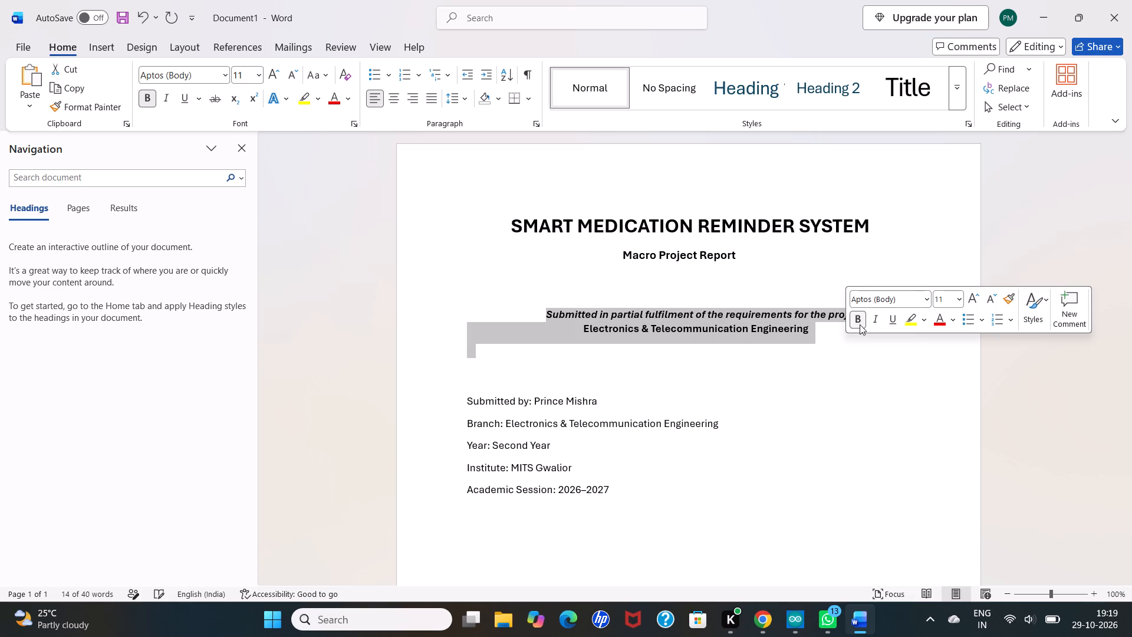
Remove bold from the lines from "Submitted in partial fulfilment" through "Electronics & Telecommunication Engineering".
click(857, 322)
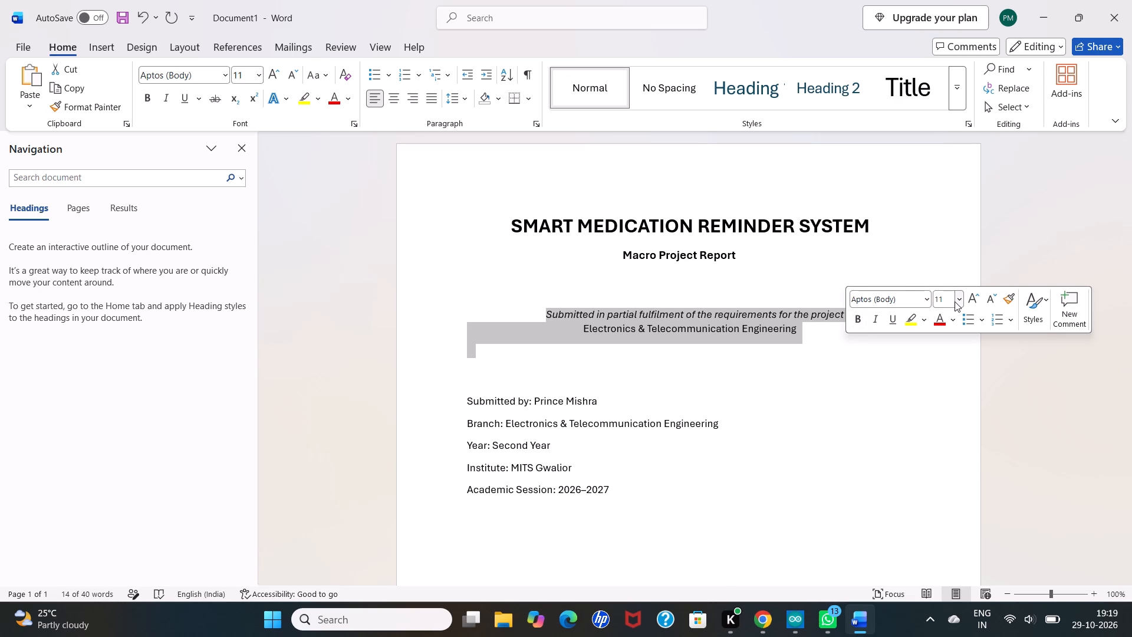
click(845, 392)
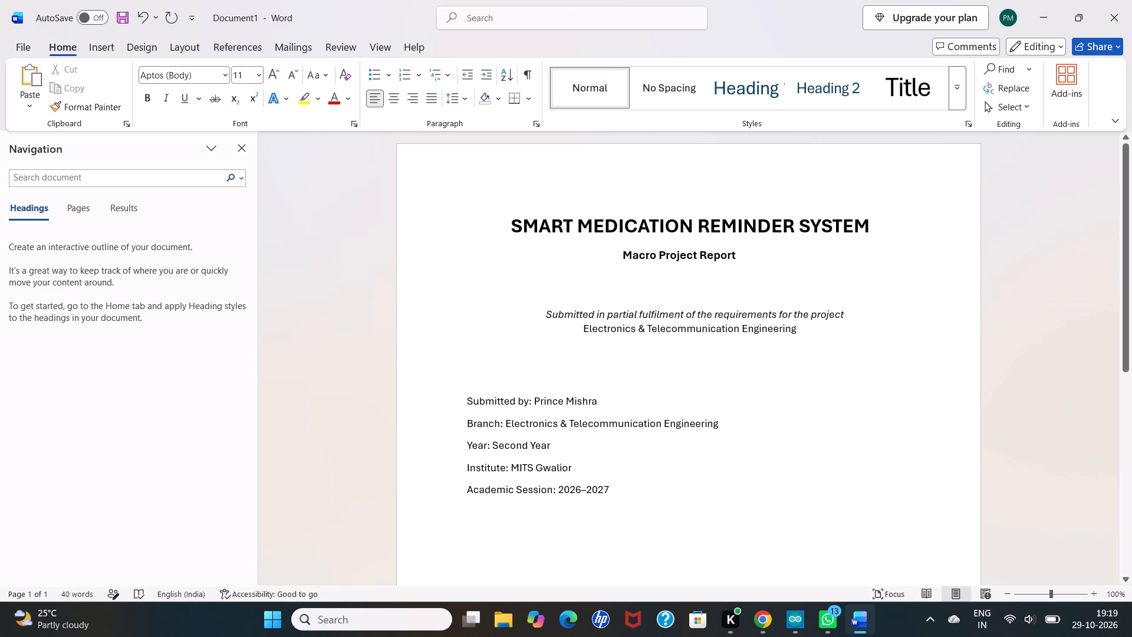
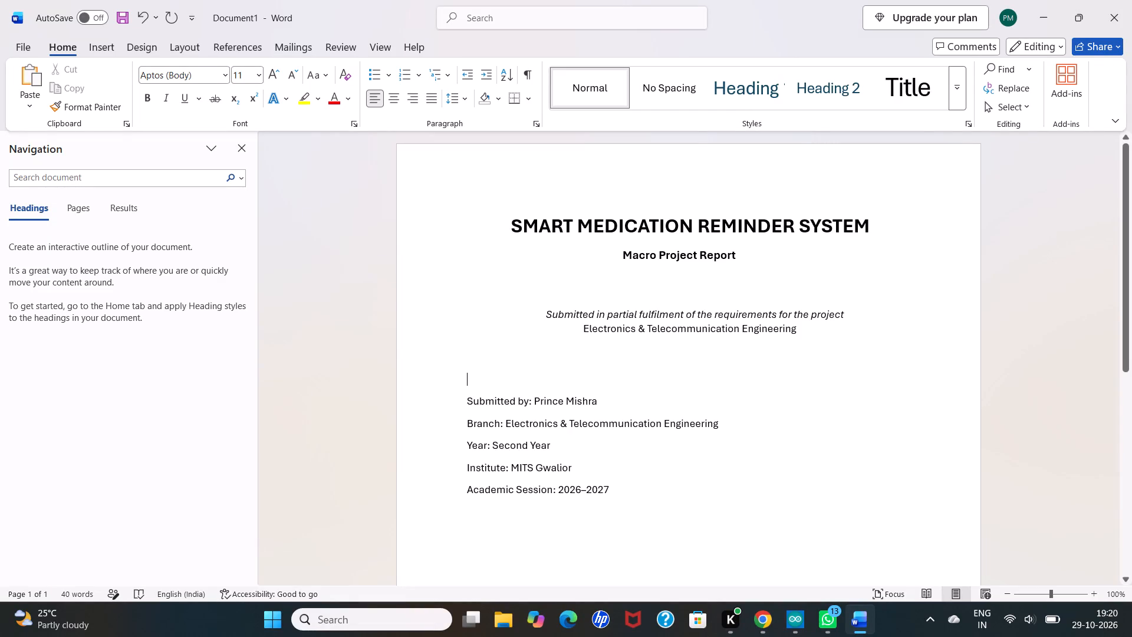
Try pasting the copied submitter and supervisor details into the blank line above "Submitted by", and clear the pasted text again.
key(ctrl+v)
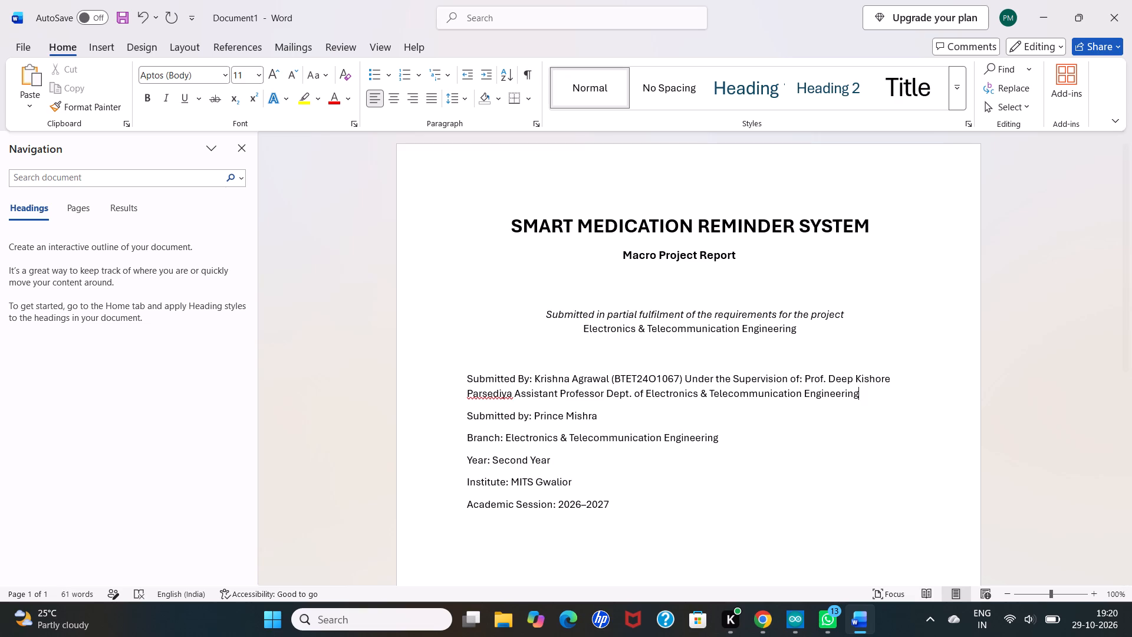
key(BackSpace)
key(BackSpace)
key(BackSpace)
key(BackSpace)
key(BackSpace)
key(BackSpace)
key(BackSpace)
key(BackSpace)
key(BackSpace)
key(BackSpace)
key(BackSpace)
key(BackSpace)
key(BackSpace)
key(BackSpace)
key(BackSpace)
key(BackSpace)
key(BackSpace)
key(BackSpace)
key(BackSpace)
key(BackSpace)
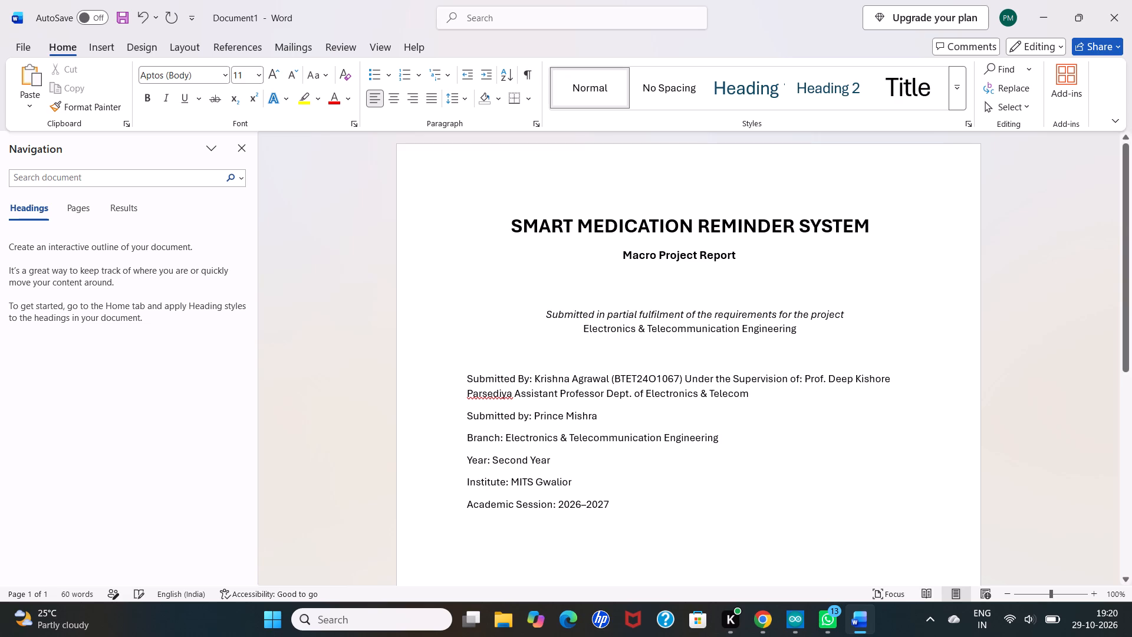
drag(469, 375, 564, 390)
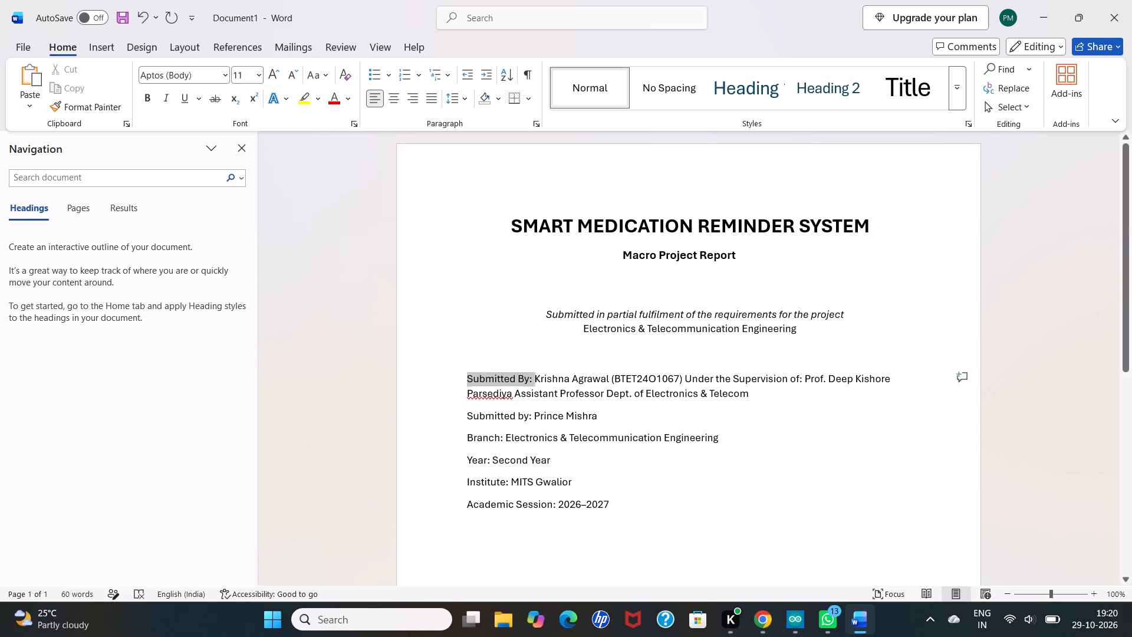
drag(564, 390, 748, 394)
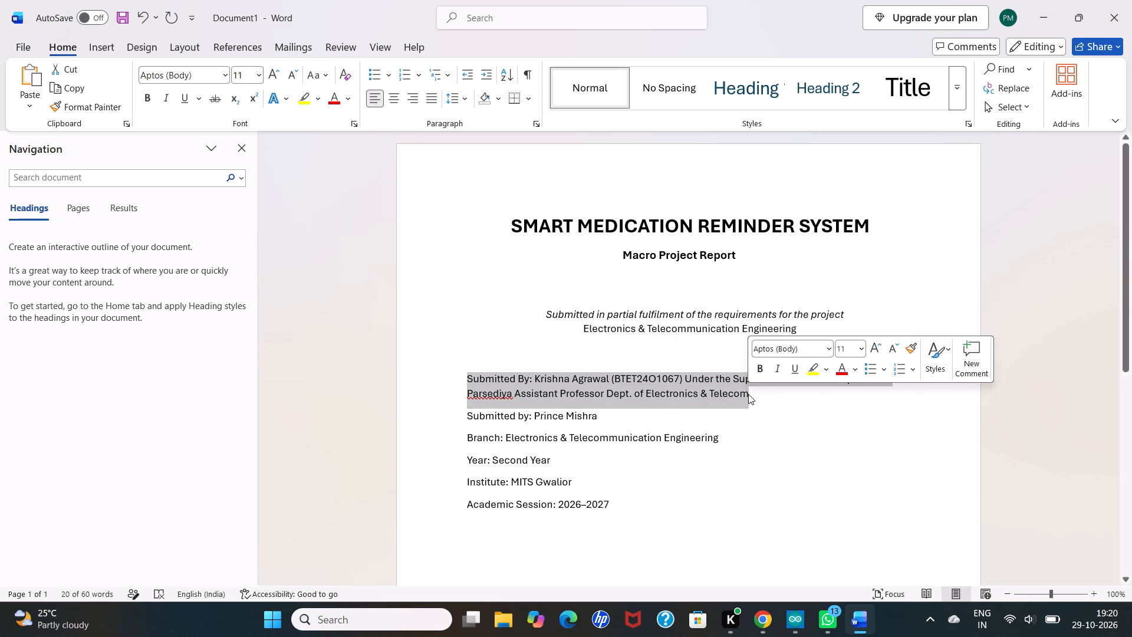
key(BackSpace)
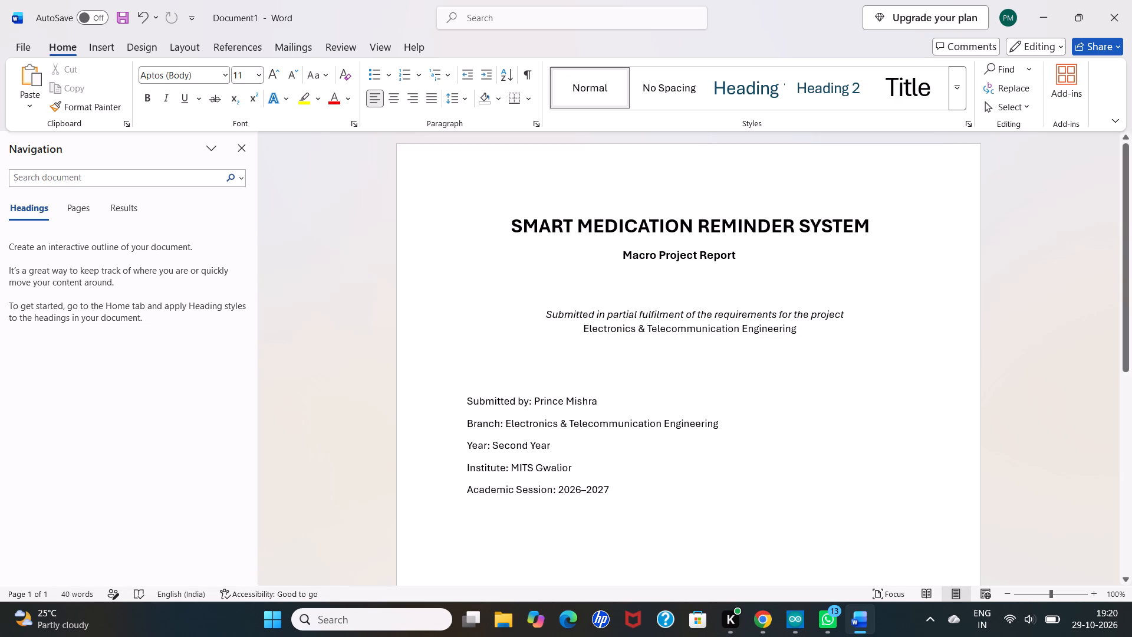
Insert spaces before the "Submitted by" line so it sits roughly centred beneath the "Electronics & Telecommunication Engineering" line.
click(463, 399)
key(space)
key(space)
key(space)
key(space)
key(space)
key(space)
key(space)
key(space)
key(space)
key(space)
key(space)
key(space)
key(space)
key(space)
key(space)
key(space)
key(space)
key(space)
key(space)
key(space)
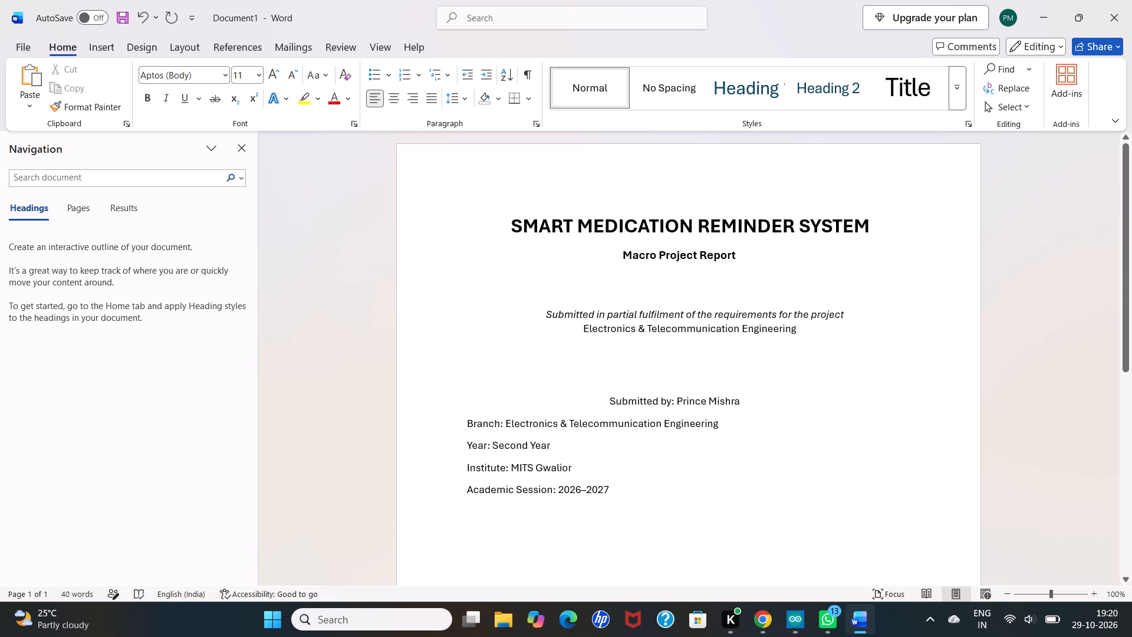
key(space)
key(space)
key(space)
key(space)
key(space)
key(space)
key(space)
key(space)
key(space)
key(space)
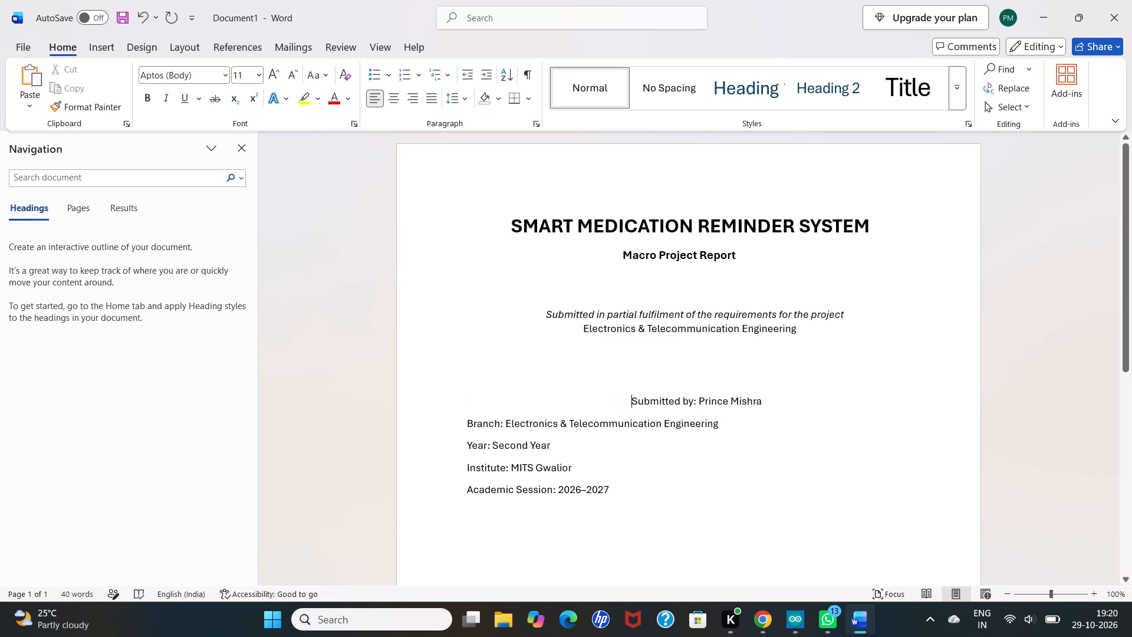
key(BackSpace)
key(BackSpace)
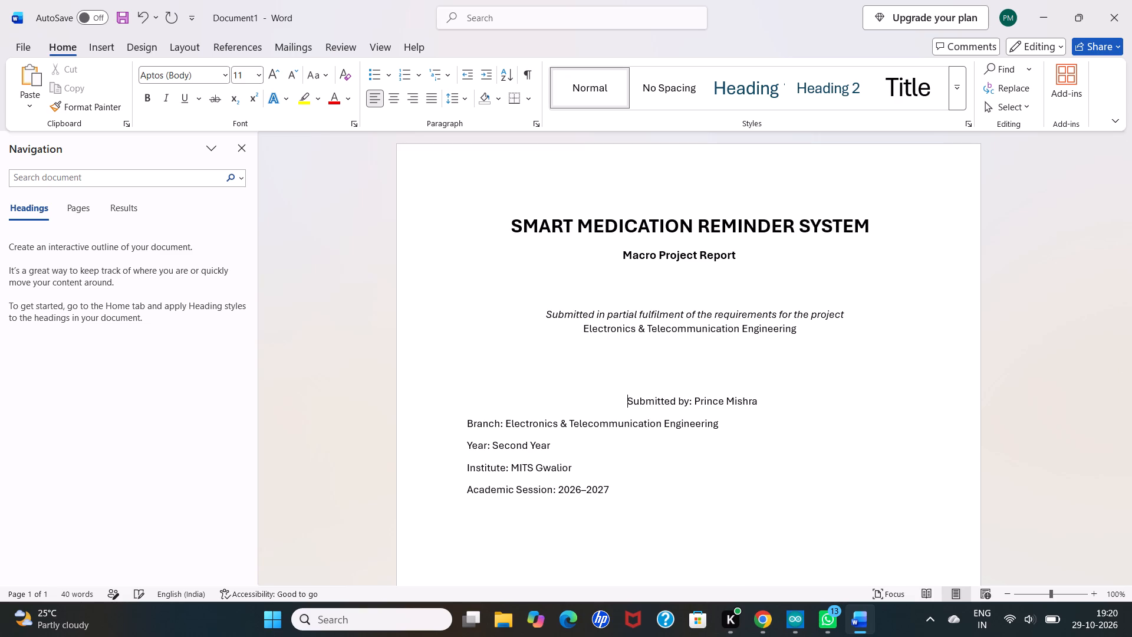
key(BackSpace)
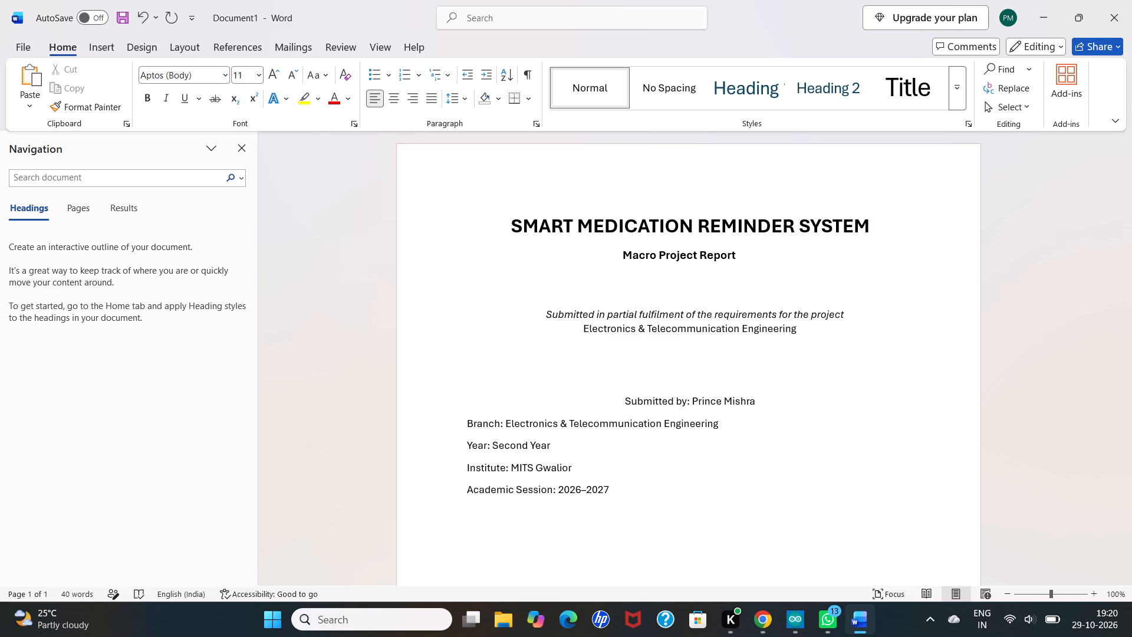
Add a blank line between the "Submitted by" line and the "Branch" line.
click(760, 405)
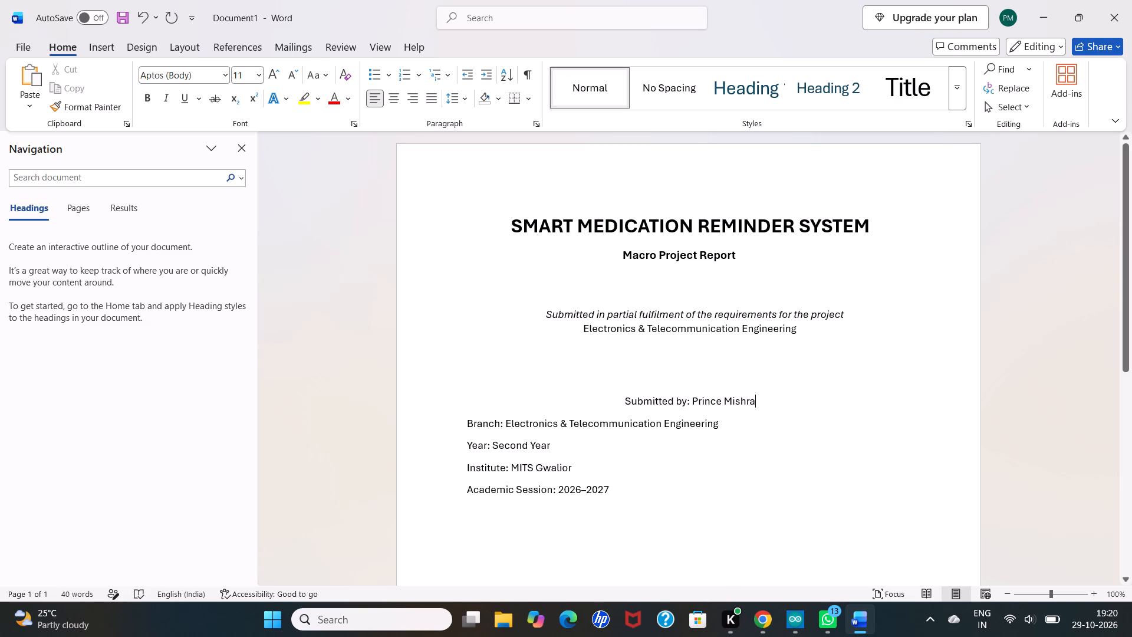
key(Return)
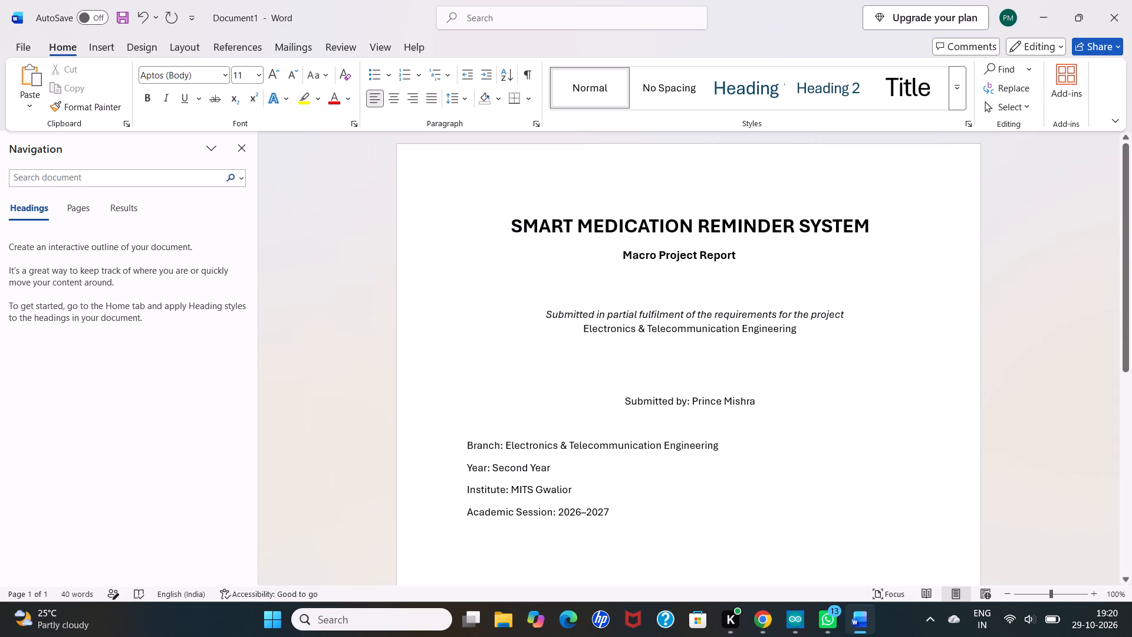
Shift the "Branch: Electronics & Telecommunication Engineering" line towards the page centre by inserting spaces before it.
click(463, 445)
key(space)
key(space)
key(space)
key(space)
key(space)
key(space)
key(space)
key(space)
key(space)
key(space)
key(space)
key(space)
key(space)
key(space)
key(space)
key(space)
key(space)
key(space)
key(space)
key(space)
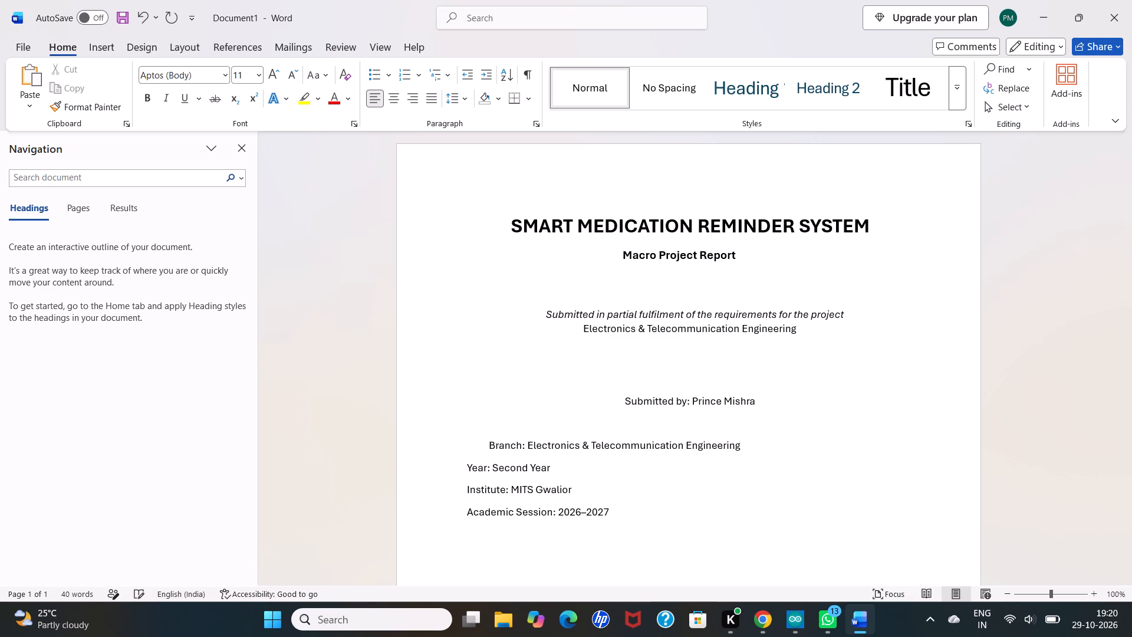
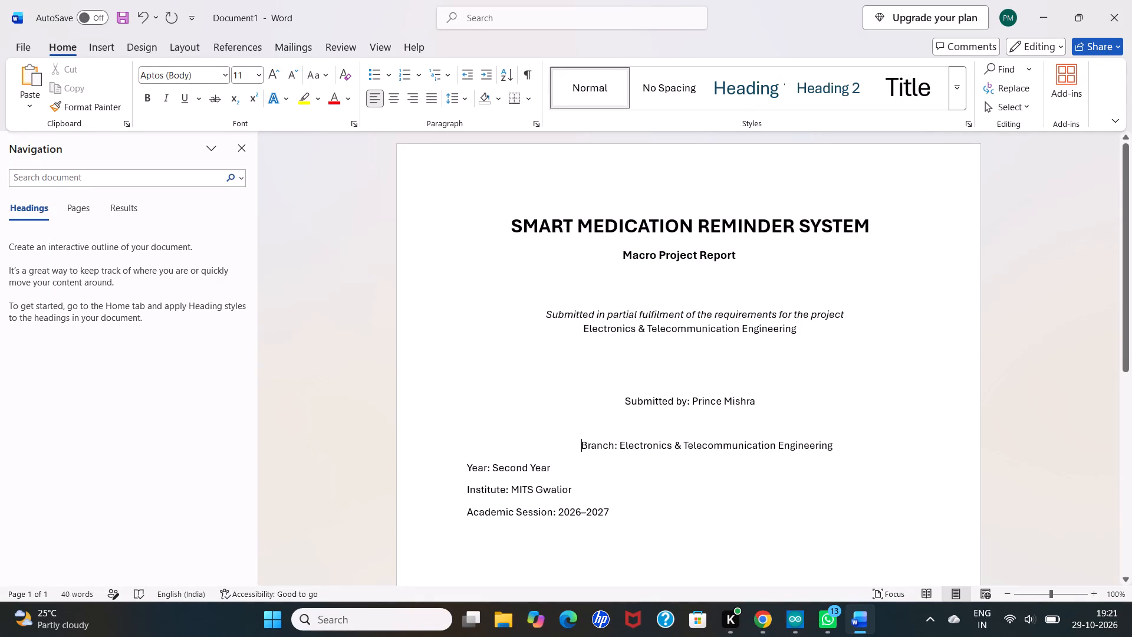
Delete the Year, Institute and Academic Session lines below the Branch line on the cover page.
drag(462, 465, 607, 547)
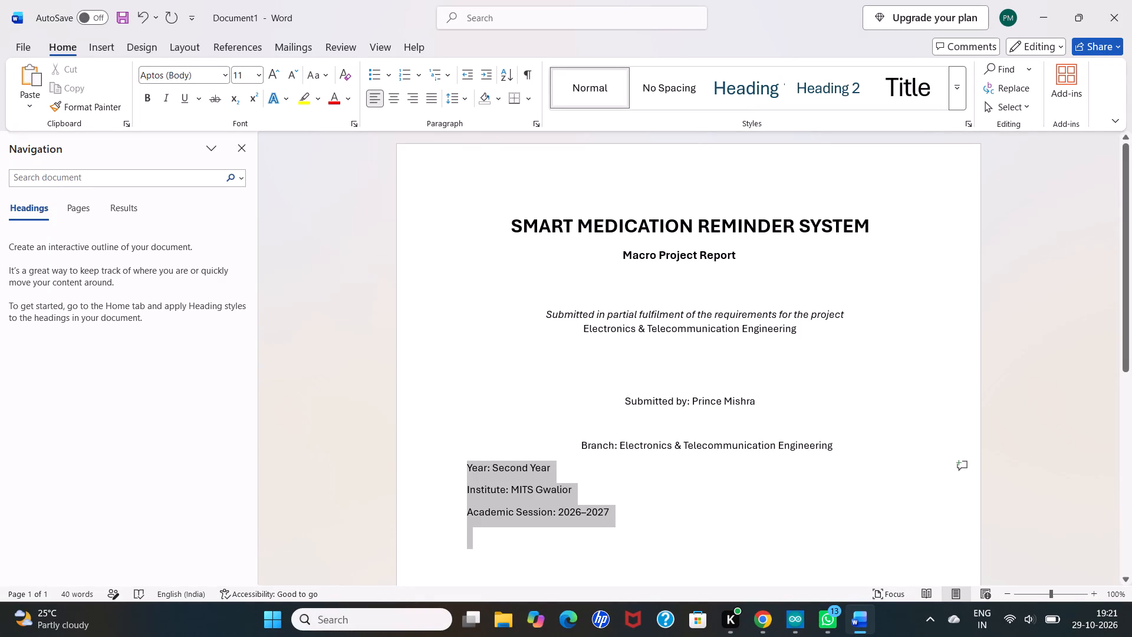
key(BackSpace)
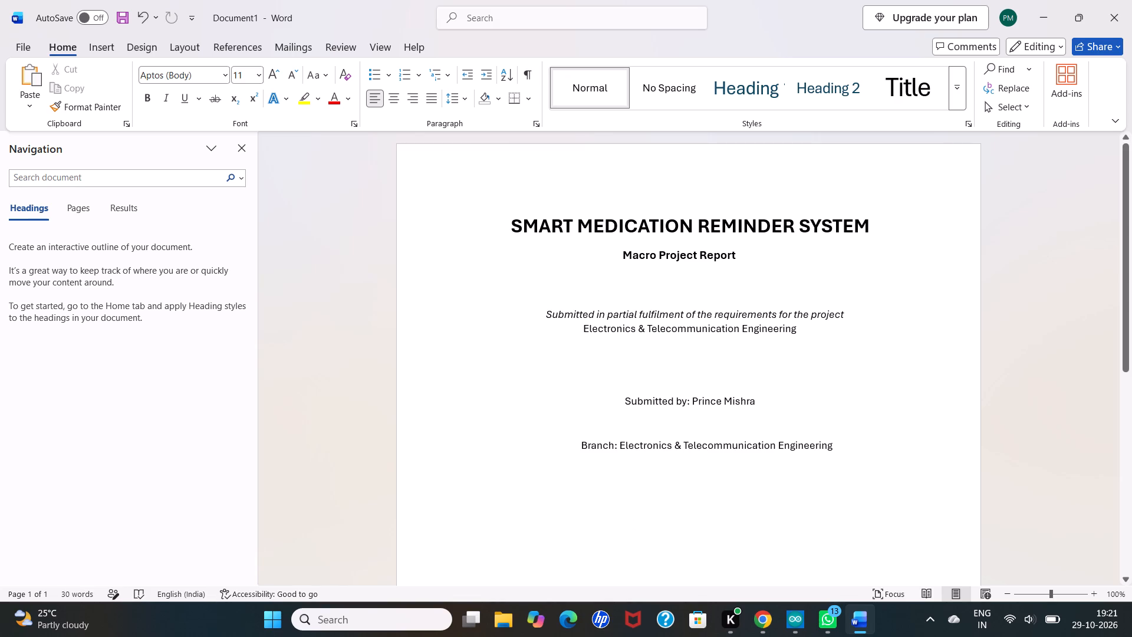
Place the text cursor on the blank line between the "Submitted by" and "Branch" lines.
click(759, 408)
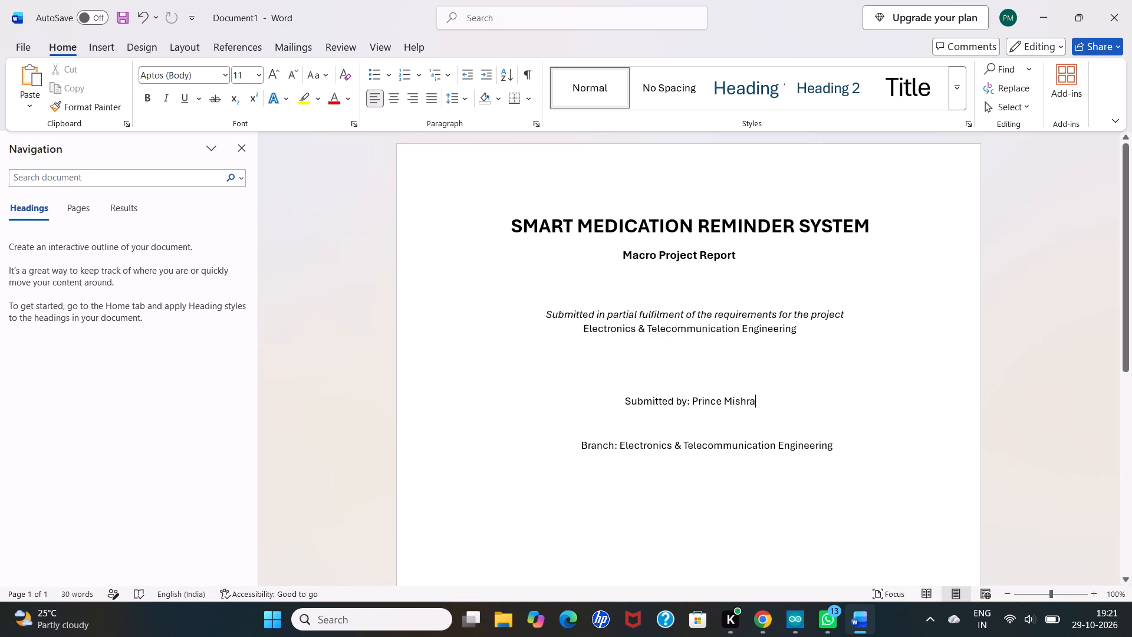
click(759, 418)
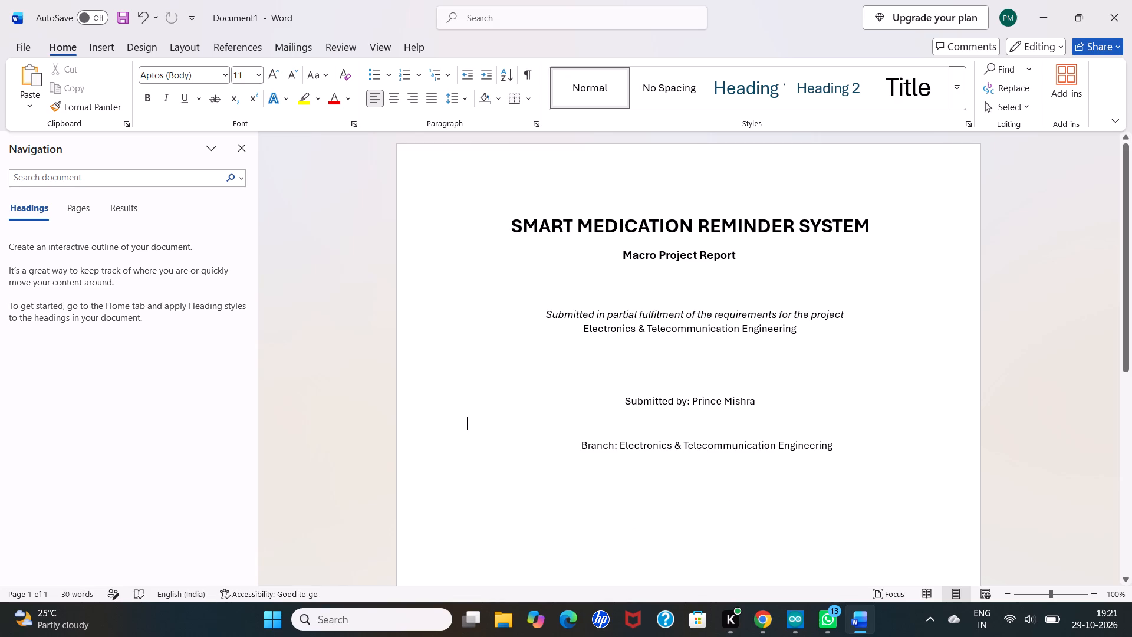
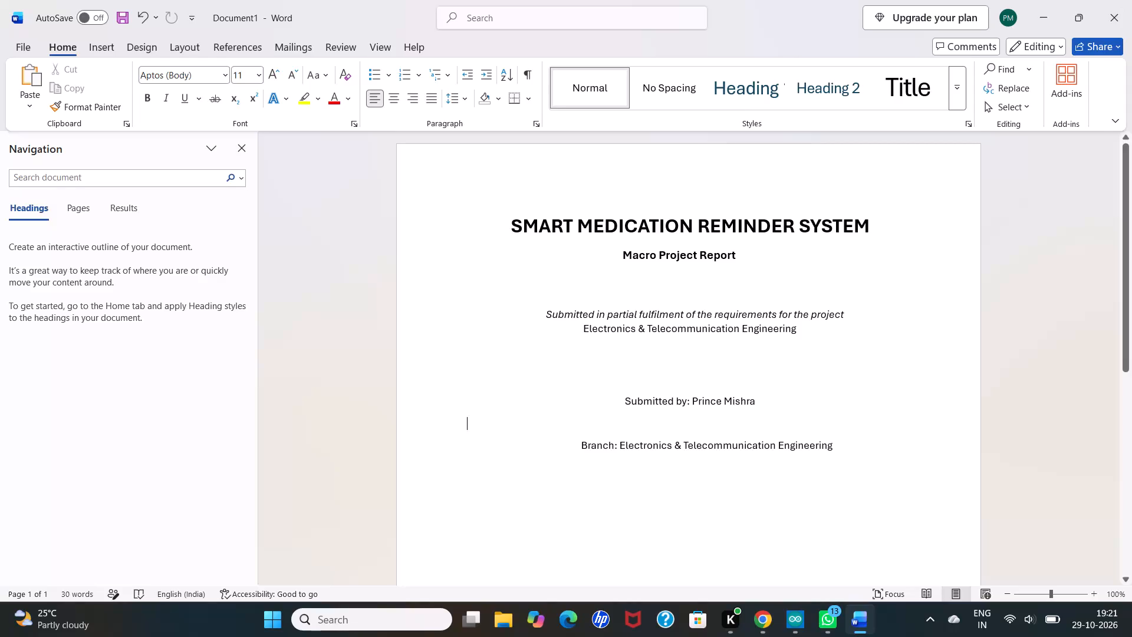
Paste the copied "Under the Supervision of" line, with the supervisor's name and Assistant Professor title, between the "Submitted by" and "Branch" lines.
key(ctrl+c)
key(ctrl+v)
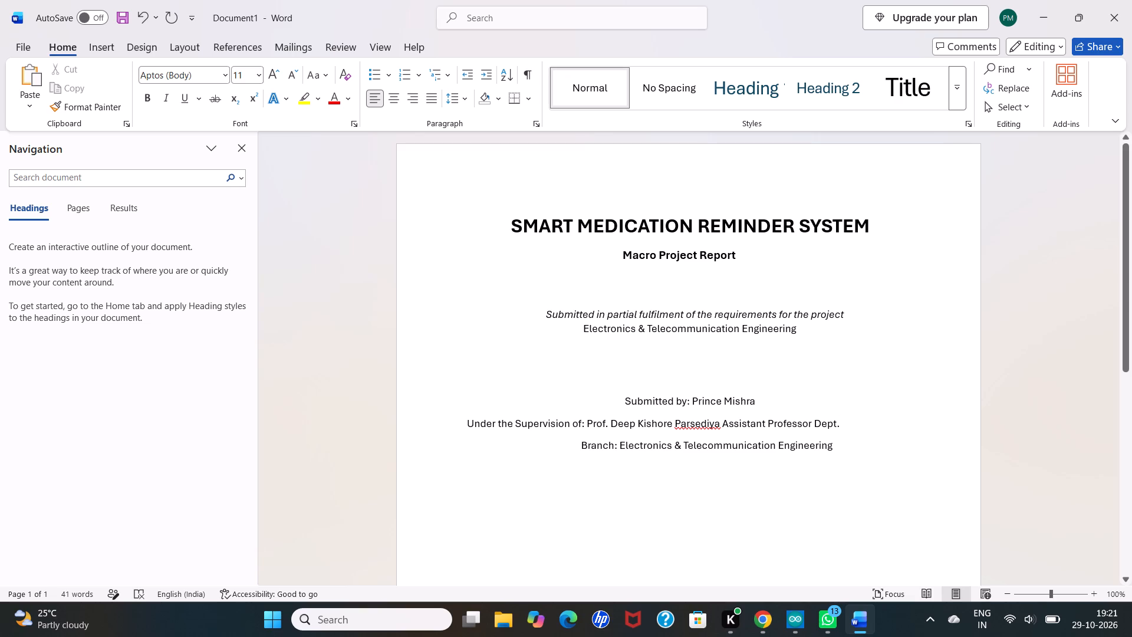
key(Tab)
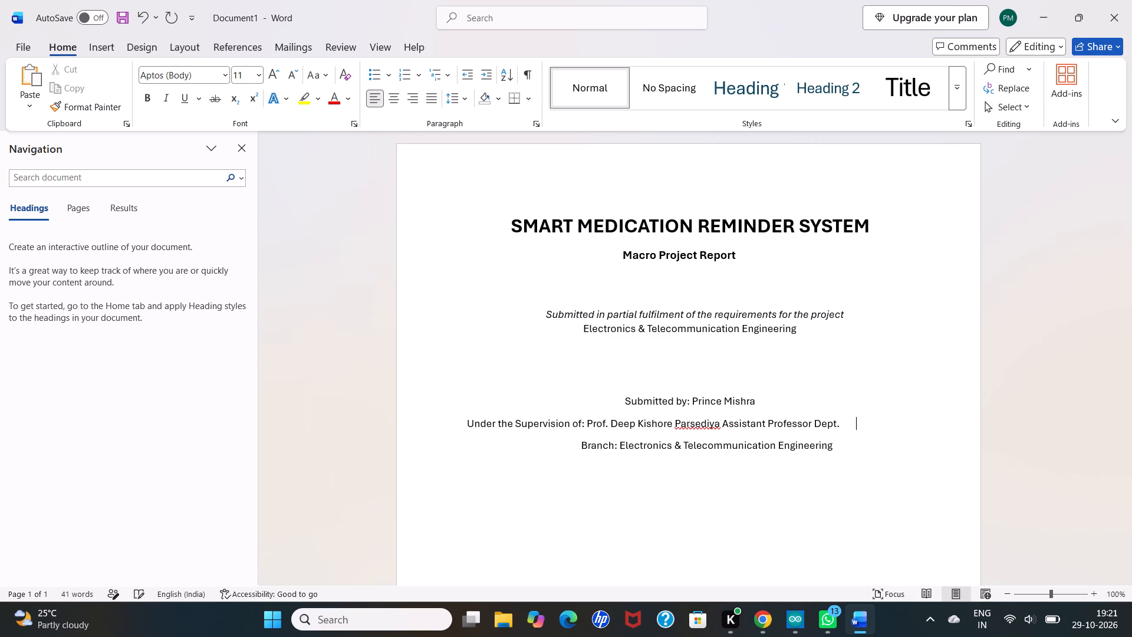
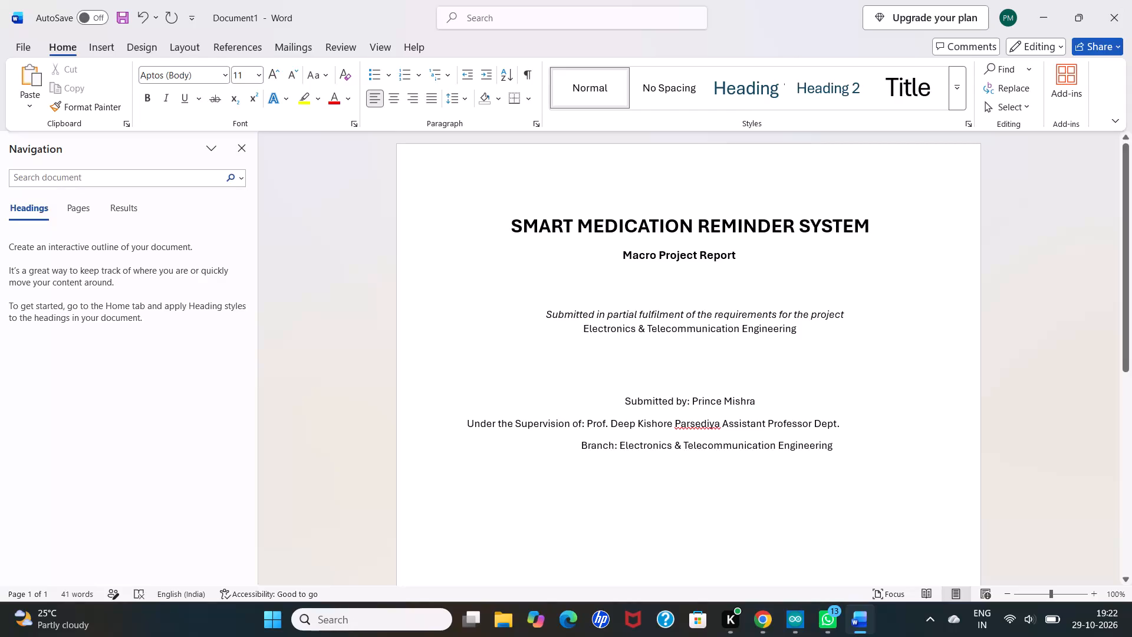
Place the insertion point directly before "Prof." in the "Under the Supervision of:" line on the cover page.
click(583, 423)
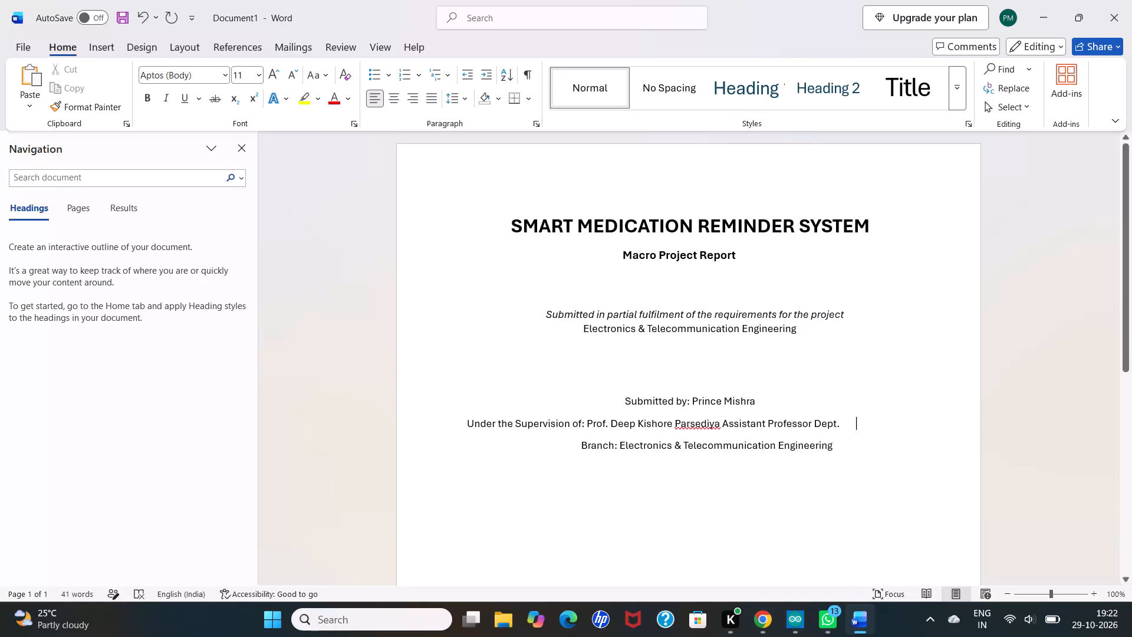
click(587, 423)
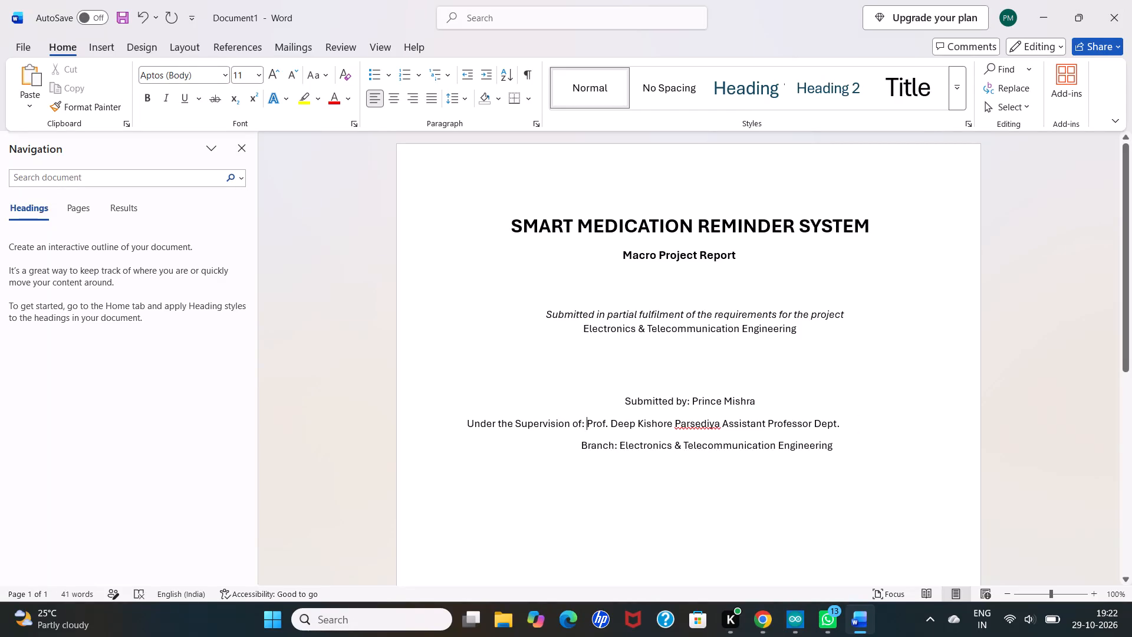
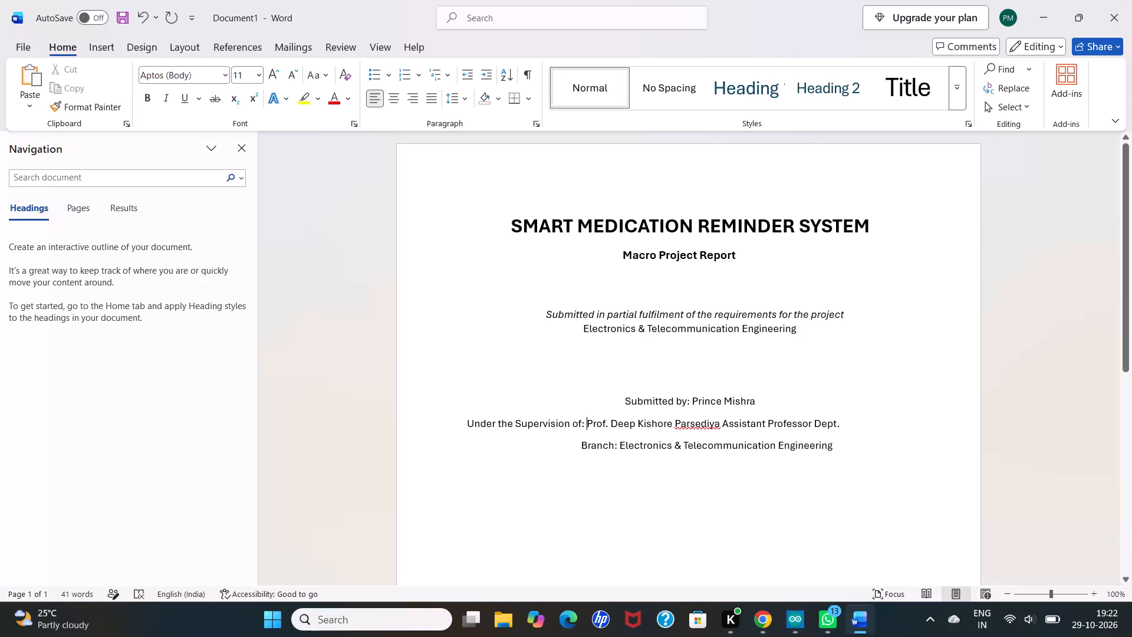
Break the supervision line after "Under the Supervision of:" so the professor's name and title start a new line.
key(Return)
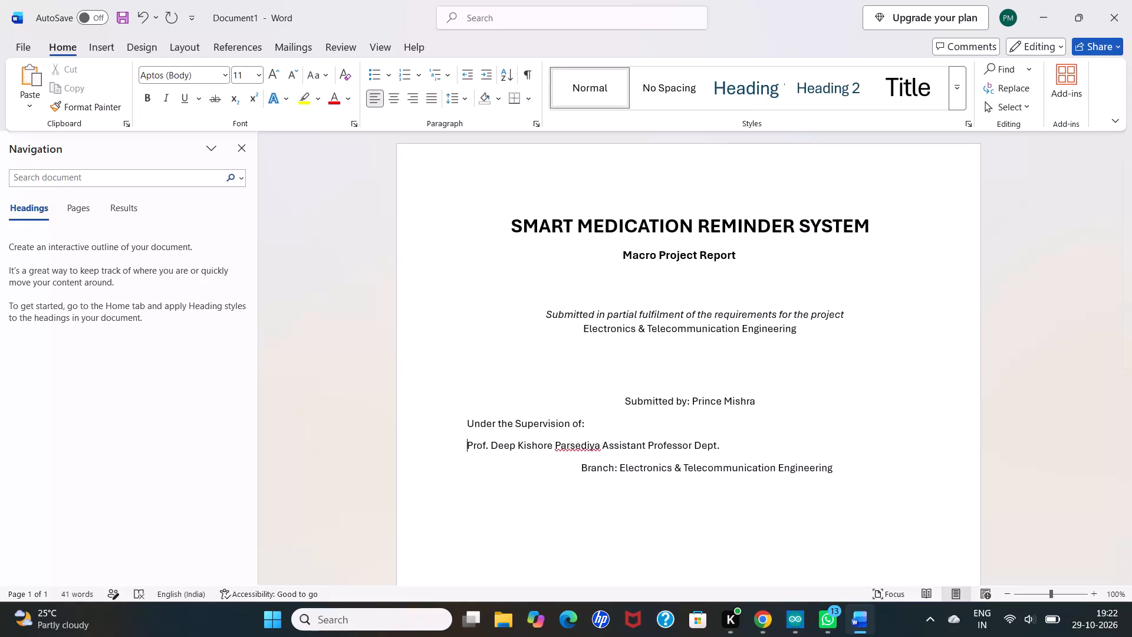
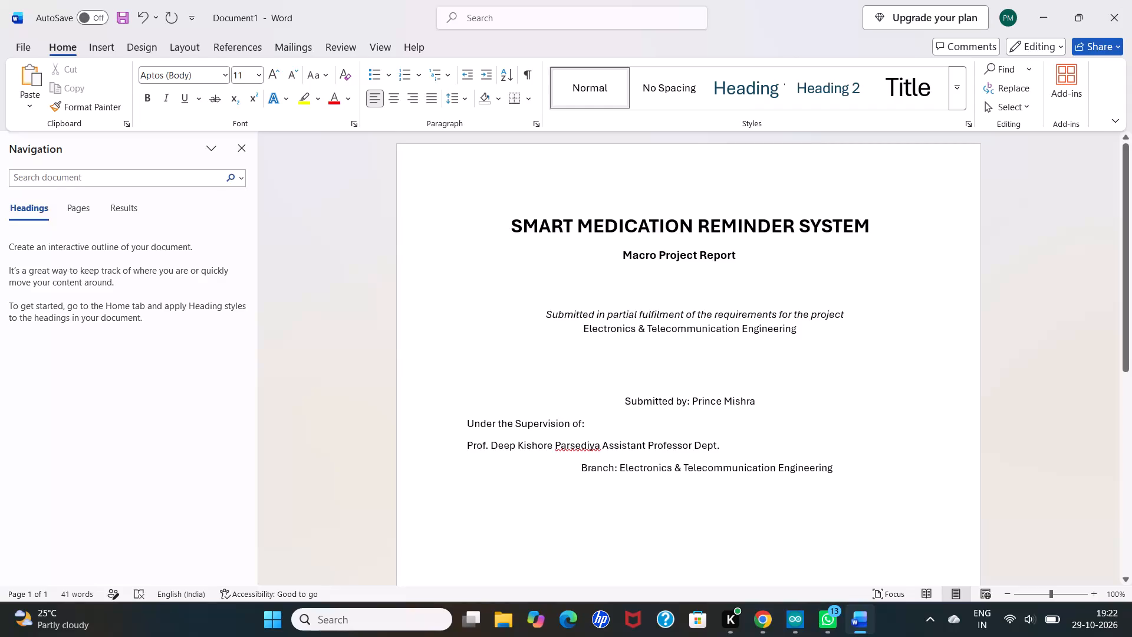
Break the supervisor line after the professor's name so "Assistant Professor Dept." starts a new line.
click(600, 446)
key(Return)
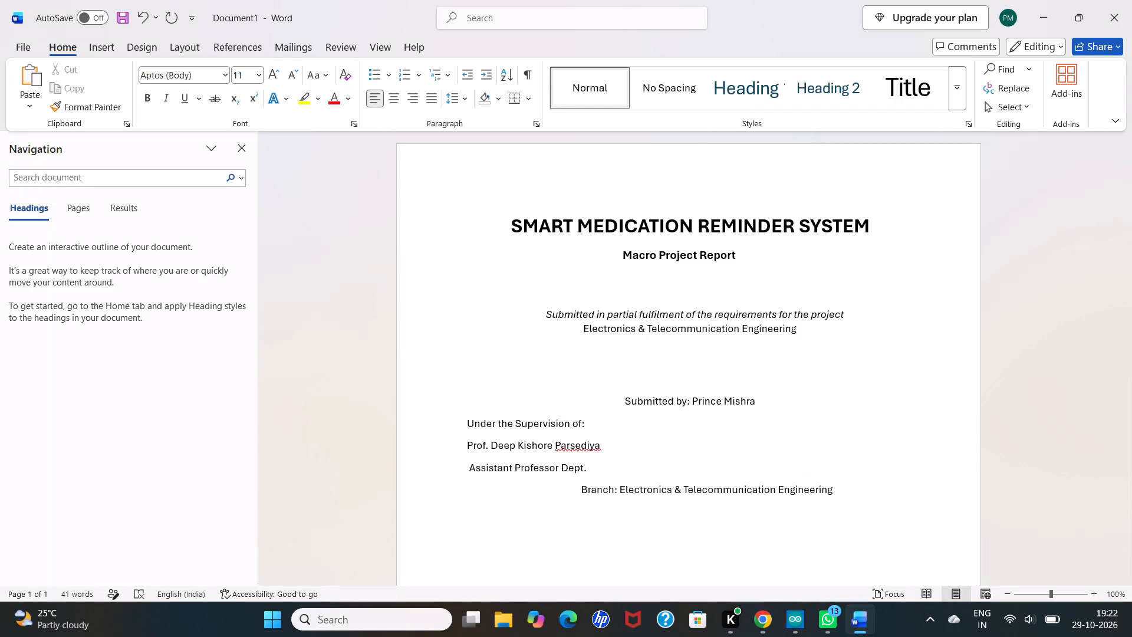
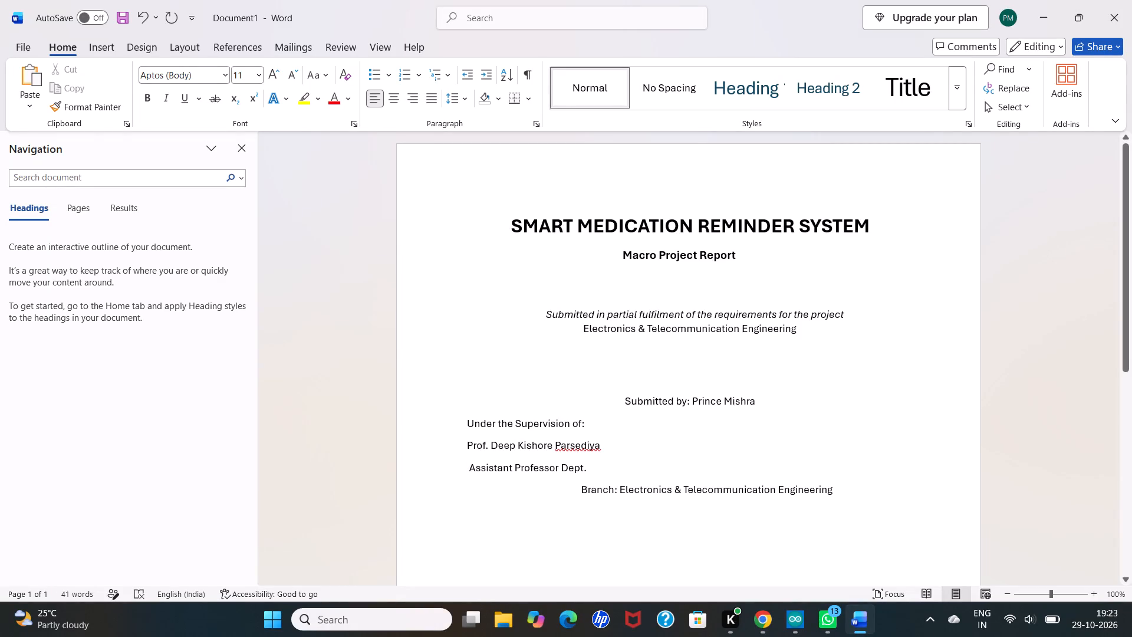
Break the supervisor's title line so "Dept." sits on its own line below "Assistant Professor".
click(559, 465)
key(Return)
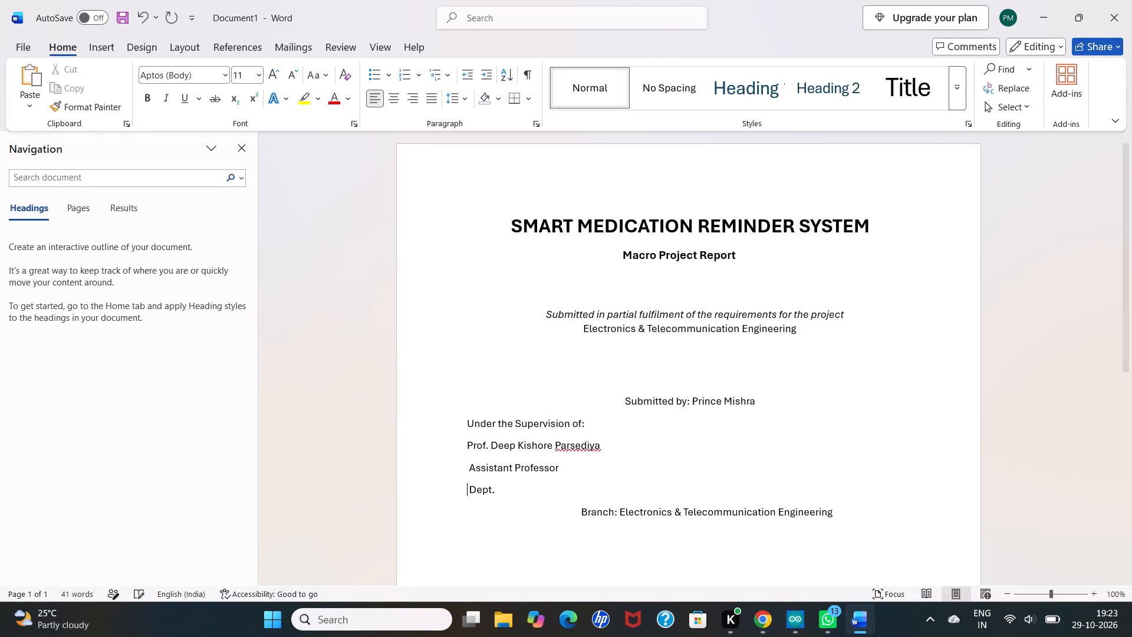
Delete the "Assistant Professor", "Dept." and "Branch:" text, leaving "Electronics & Telecommunication Engineering" directly under the professor's name.
click(618, 512)
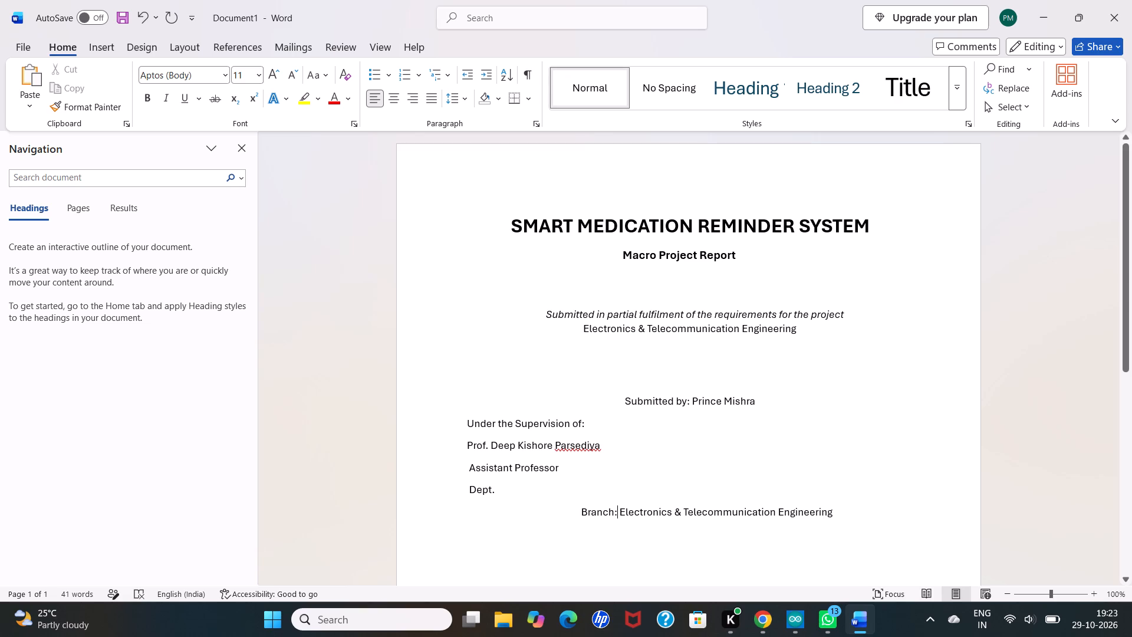
key(BackSpace)
key(BackSpace)
key(BackSpace)
key(BackSpace)
key(BackSpace)
key(BackSpace)
key(BackSpace)
key(BackSpace)
key(BackSpace)
key(BackSpace)
key(BackSpace)
key(BackSpace)
key(BackSpace)
key(BackSpace)
key(BackSpace)
key(BackSpace)
key(BackSpace)
key(BackSpace)
key(BackSpace)
key(BackSpace)
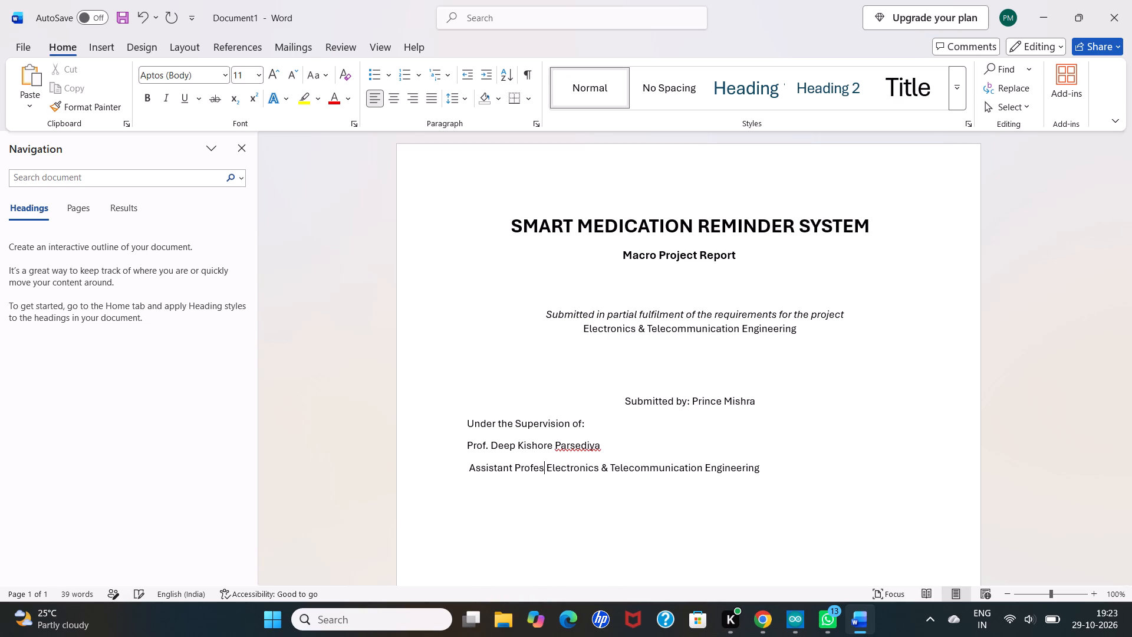
key(BackSpace)
key(BackSpace)
key(BackSpace)
key(BackSpace)
key(BackSpace)
key(BackSpace)
key(BackSpace)
key(BackSpace)
key(BackSpace)
key(BackSpace)
key(BackSpace)
key(BackSpace)
key(BackSpace)
key(BackSpace)
key(BackSpace)
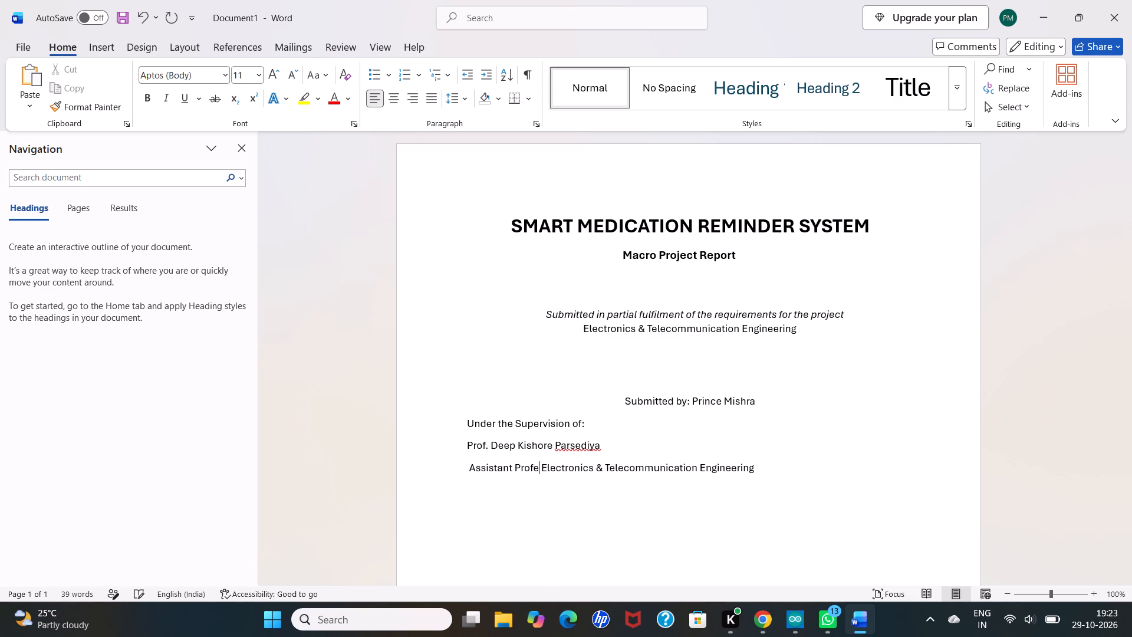
key(BackSpace)
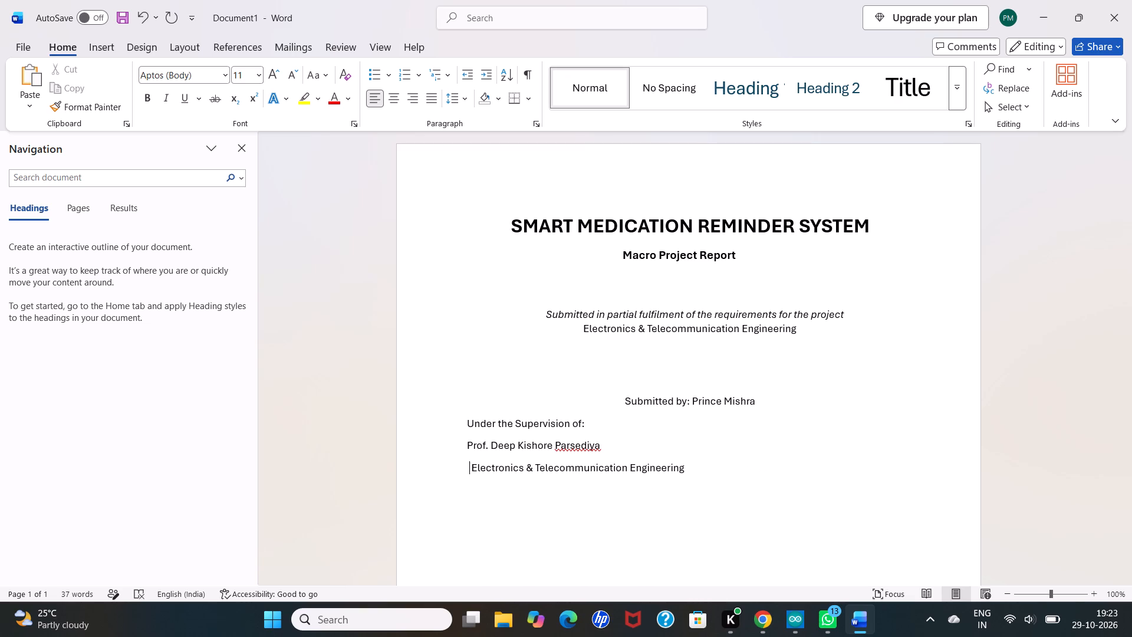
Enter "De" followed by a tab space before "Electronics & Telecommunication Engineering" in the supervisor details.
text(DE)
key(BackSpace)
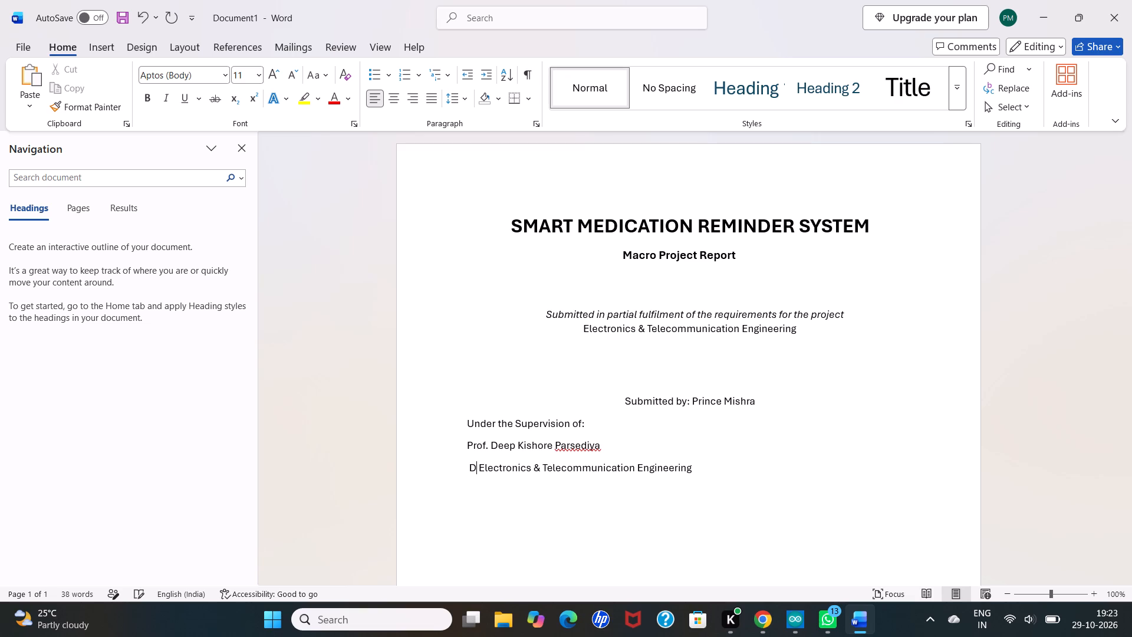
key(e)
key(Tab)
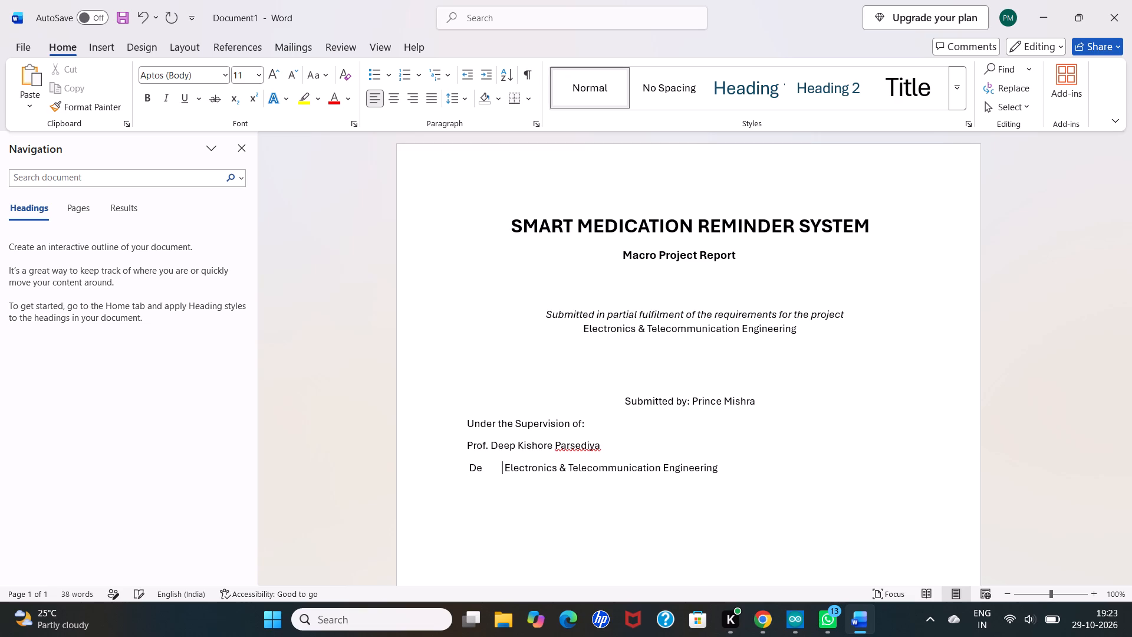
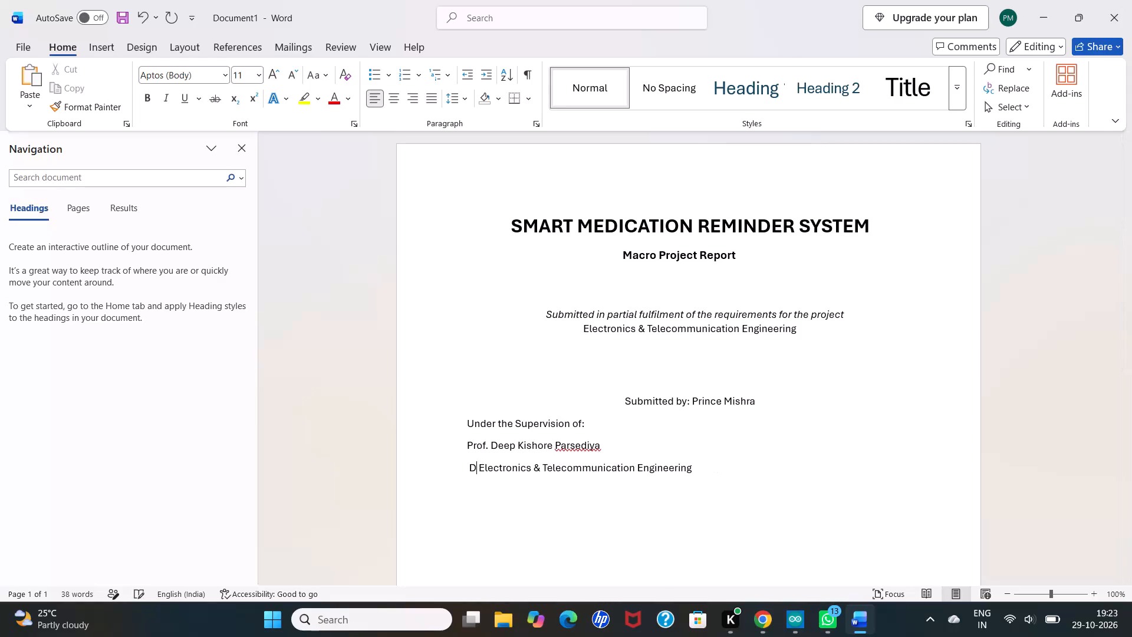
Complete the prefix of the supervisor's department line so it reads "Dept. of Electronics & Telecommunication Engineering".
text(ept)
key(period)
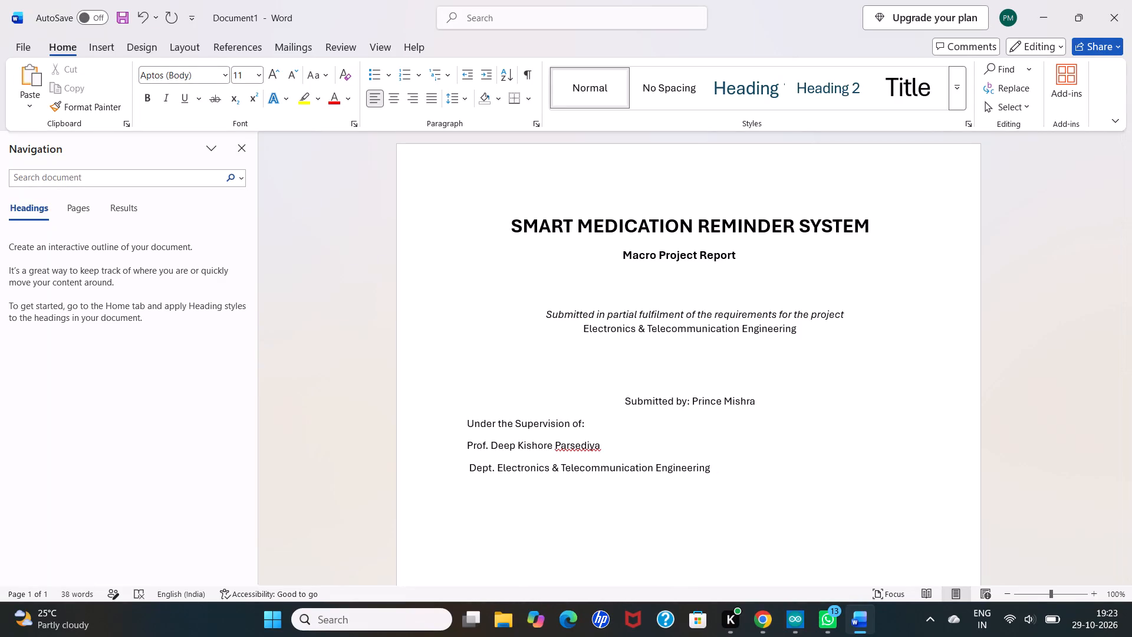
key(space)
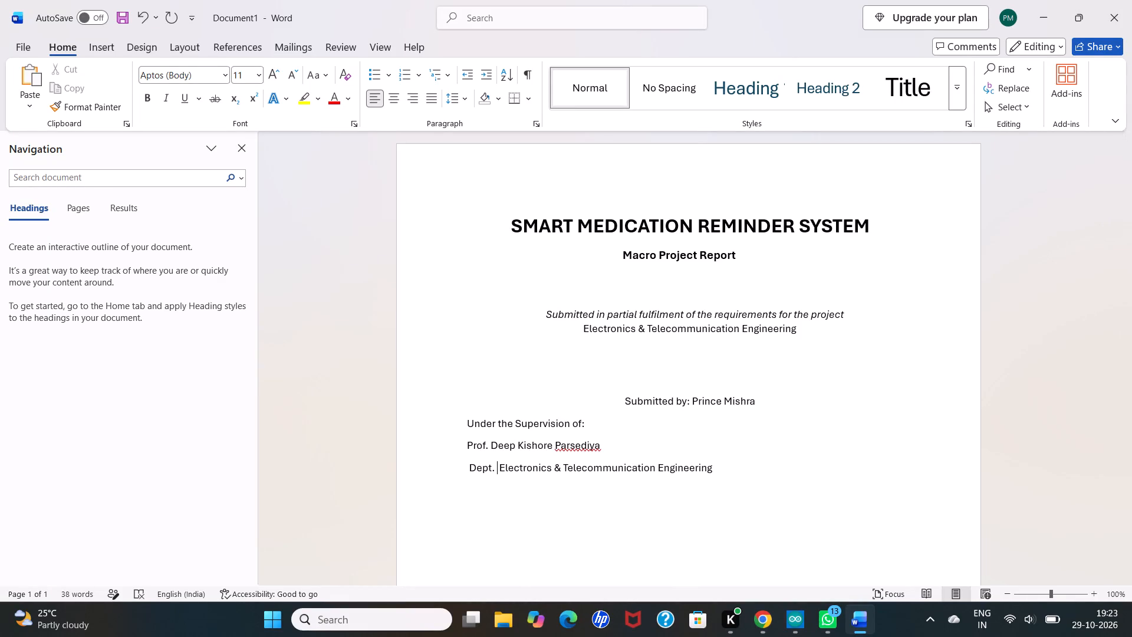
text(of)
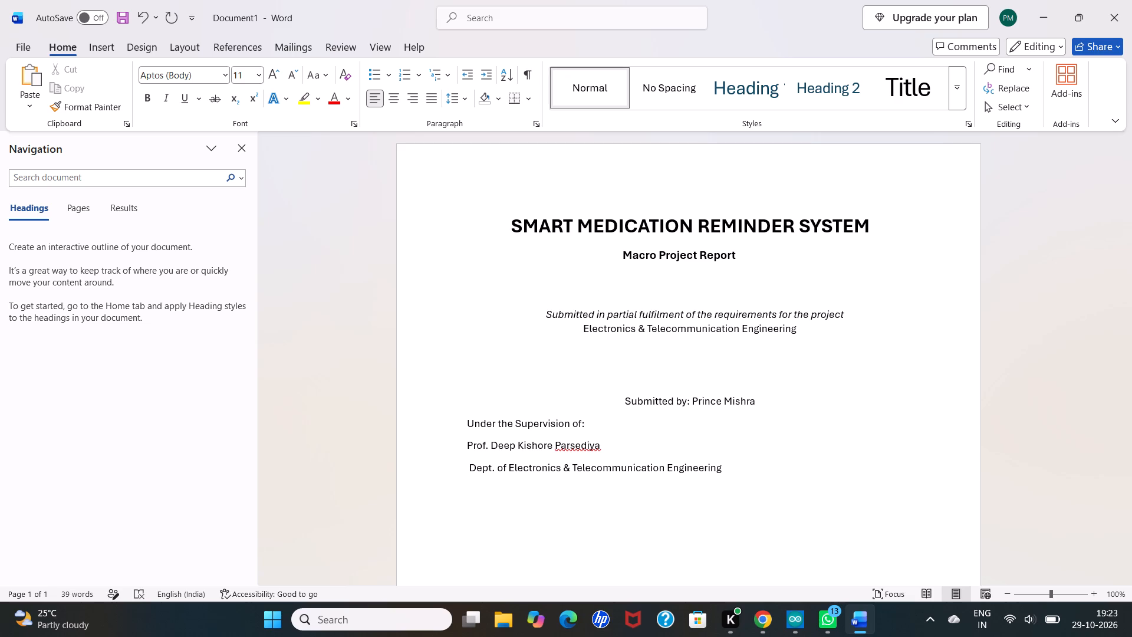
key(space)
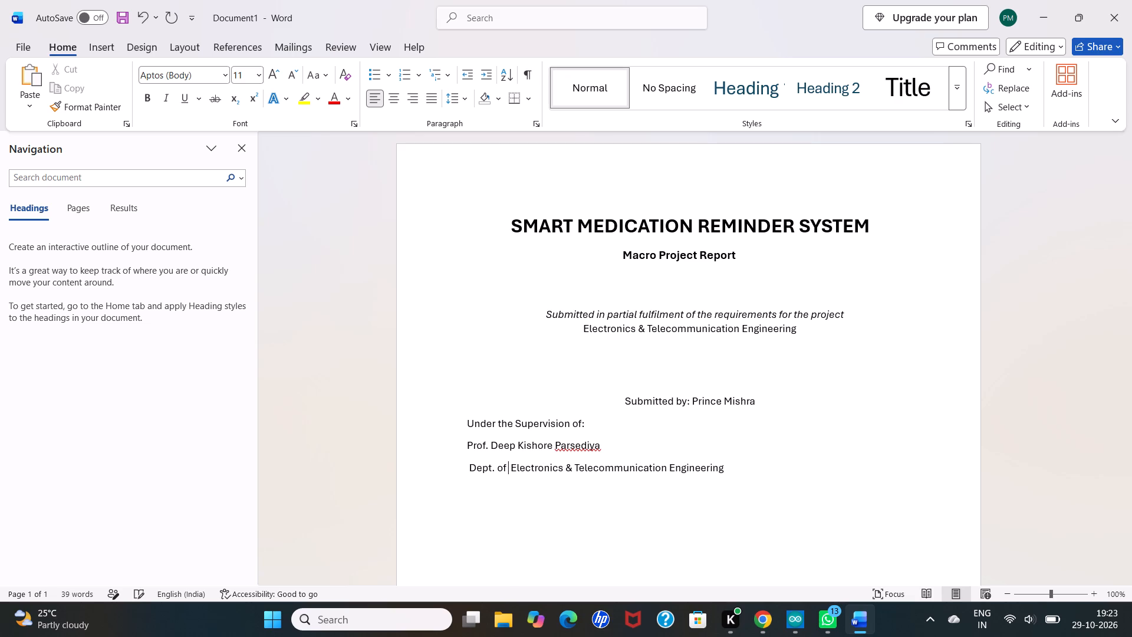
Indent the "Under the Supervision of:" line with spaces so it sits centred beneath the "Submitted by" line.
click(464, 420)
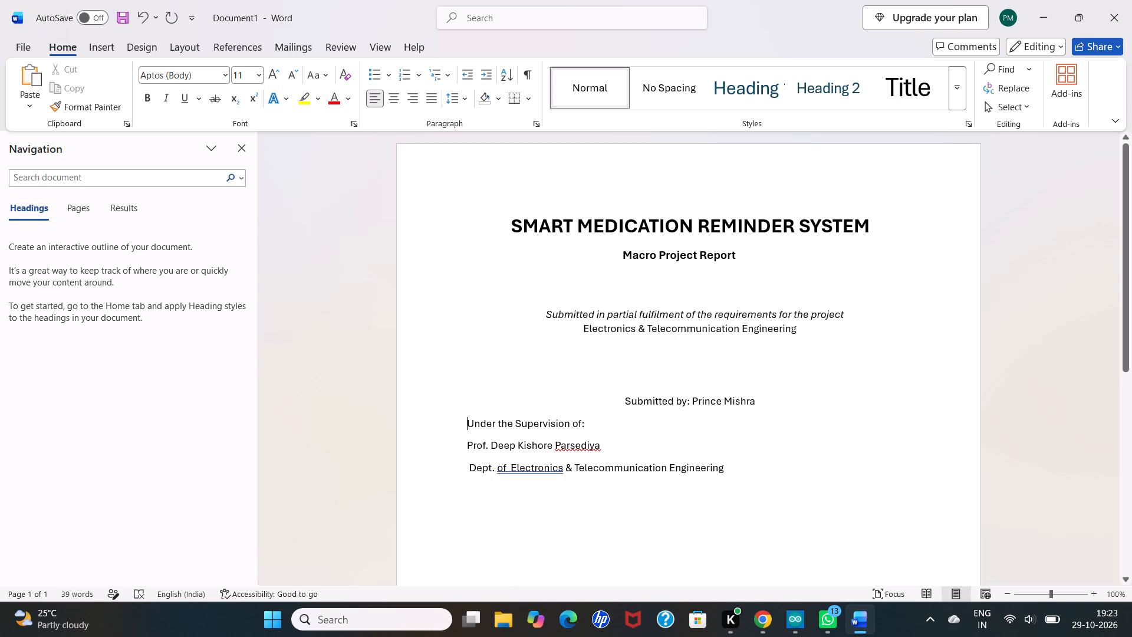
key(space)
key(space)
key(space)
key(space)
key(space)
key(space)
key(space)
key(space)
key(space)
key(space)
key(space)
key(space)
key(space)
key(space)
key(space)
key(space)
key(space)
key(space)
key(space)
key(space)
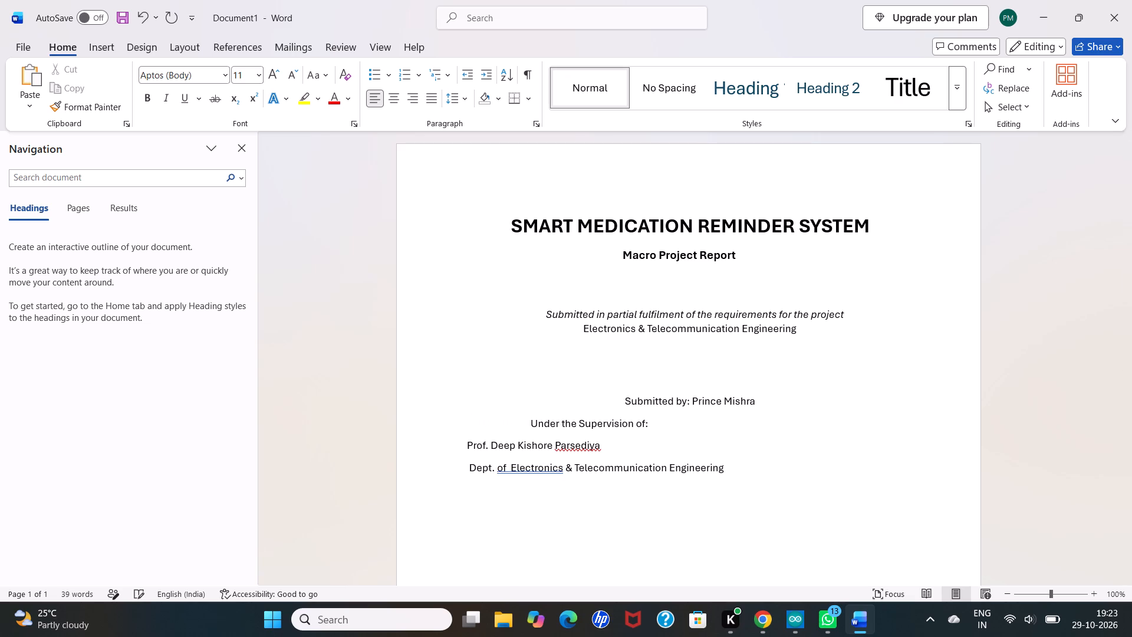
key(space)
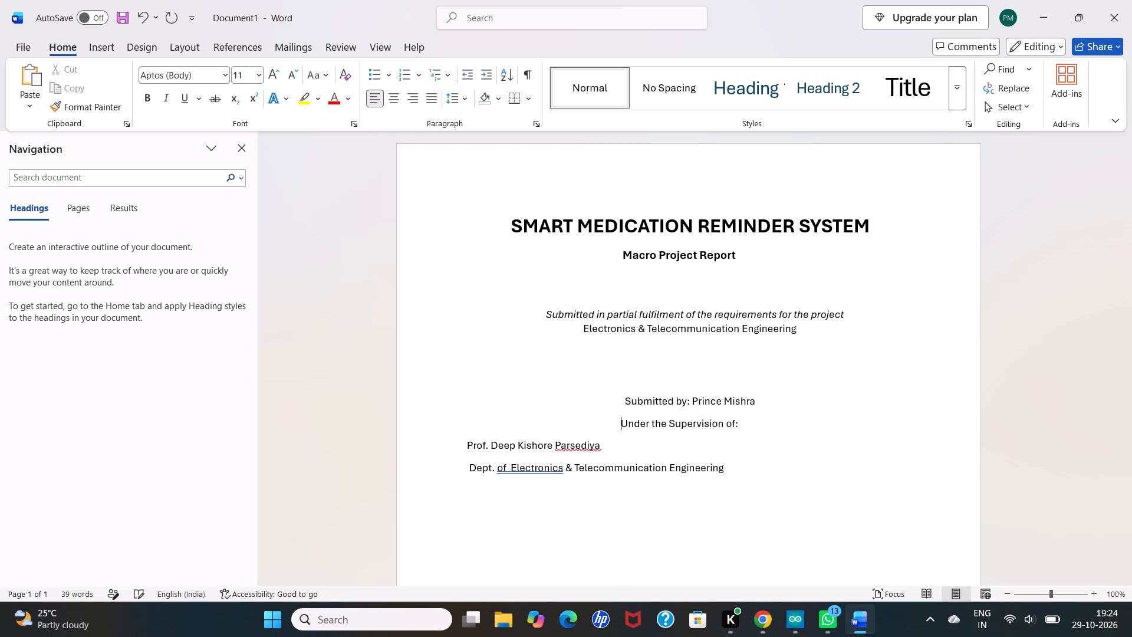
key(space)
key(space)
key(space)
key(space)
key(space)
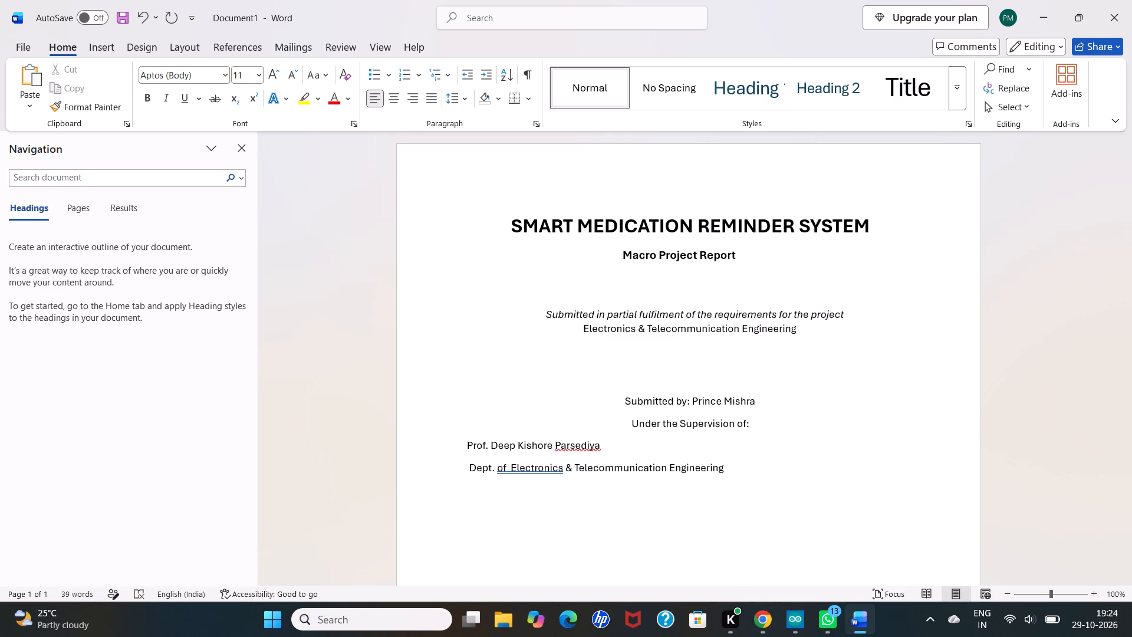
key(space)
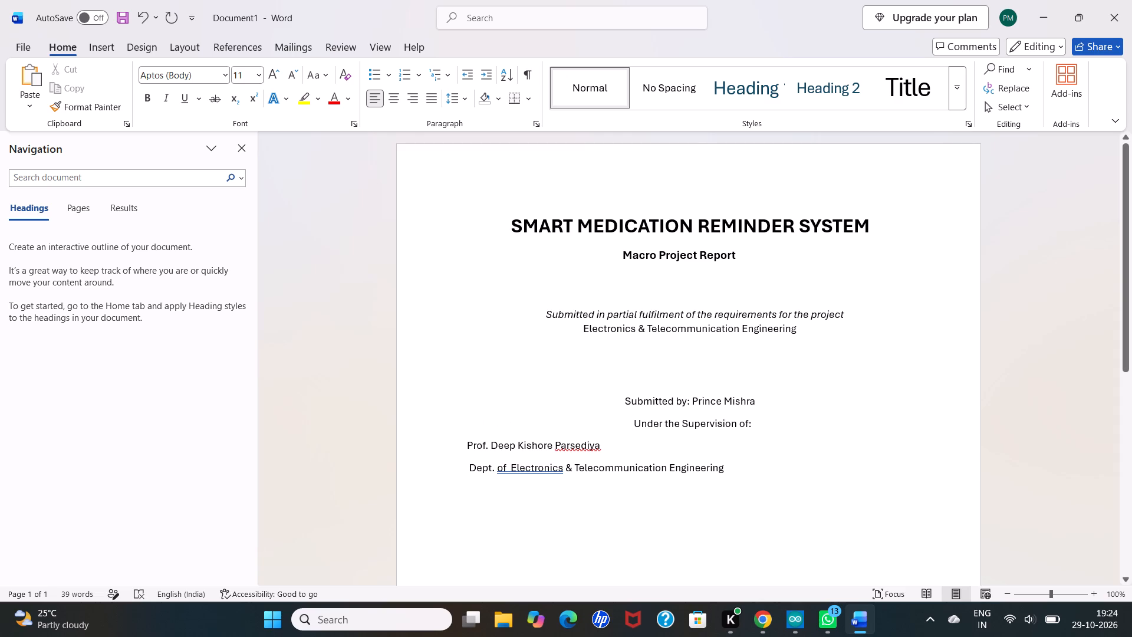
Indent the professor's name line with spaces so it sits centred beneath "Under the Supervision of:".
click(465, 444)
key(space)
key(space)
key(space)
key(space)
key(space)
key(space)
key(space)
key(space)
key(space)
key(space)
key(space)
key(space)
key(space)
key(space)
key(space)
key(space)
key(space)
key(space)
key(space)
key(space)
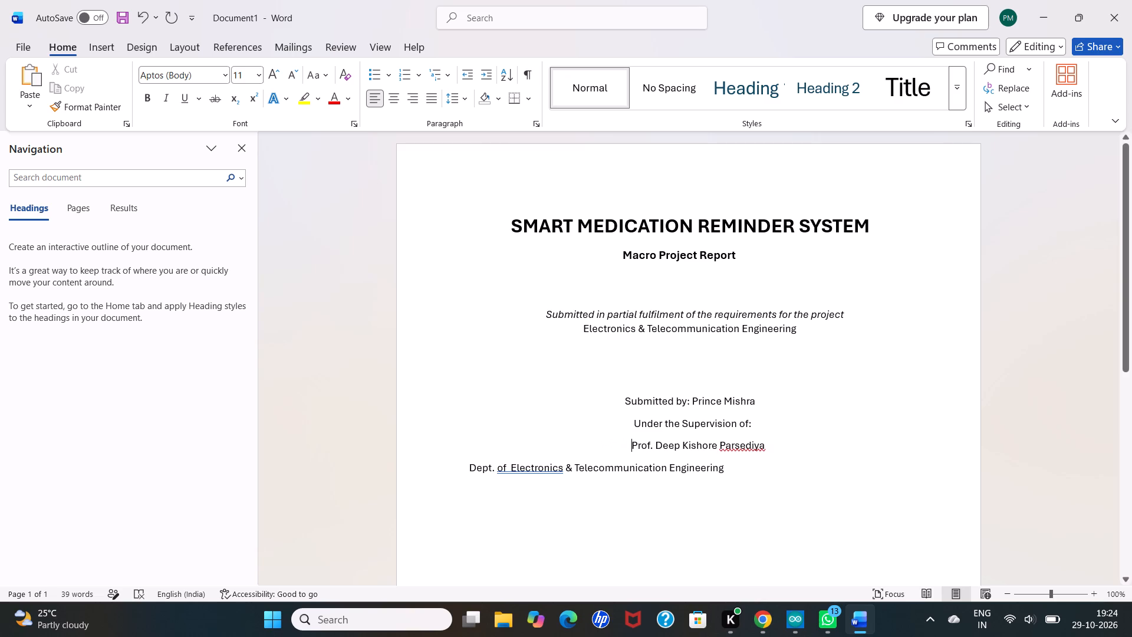
Indent the "Dept. of Electronics & Telecommunication Engineering" line with spaces so it sits roughly centred beneath the professor's name.
click(466, 468)
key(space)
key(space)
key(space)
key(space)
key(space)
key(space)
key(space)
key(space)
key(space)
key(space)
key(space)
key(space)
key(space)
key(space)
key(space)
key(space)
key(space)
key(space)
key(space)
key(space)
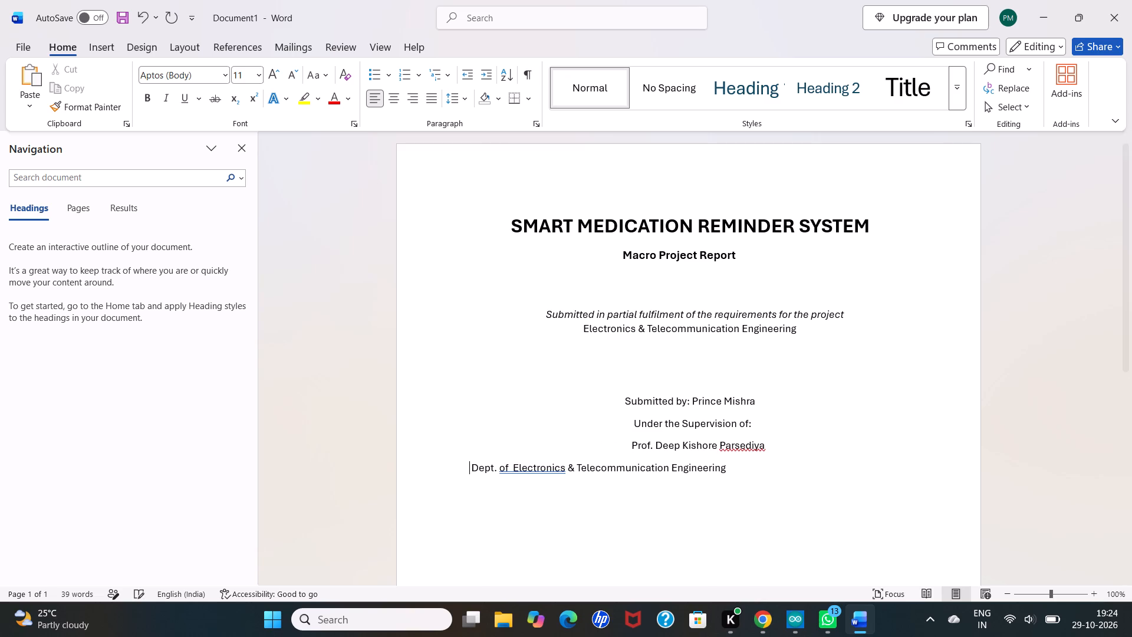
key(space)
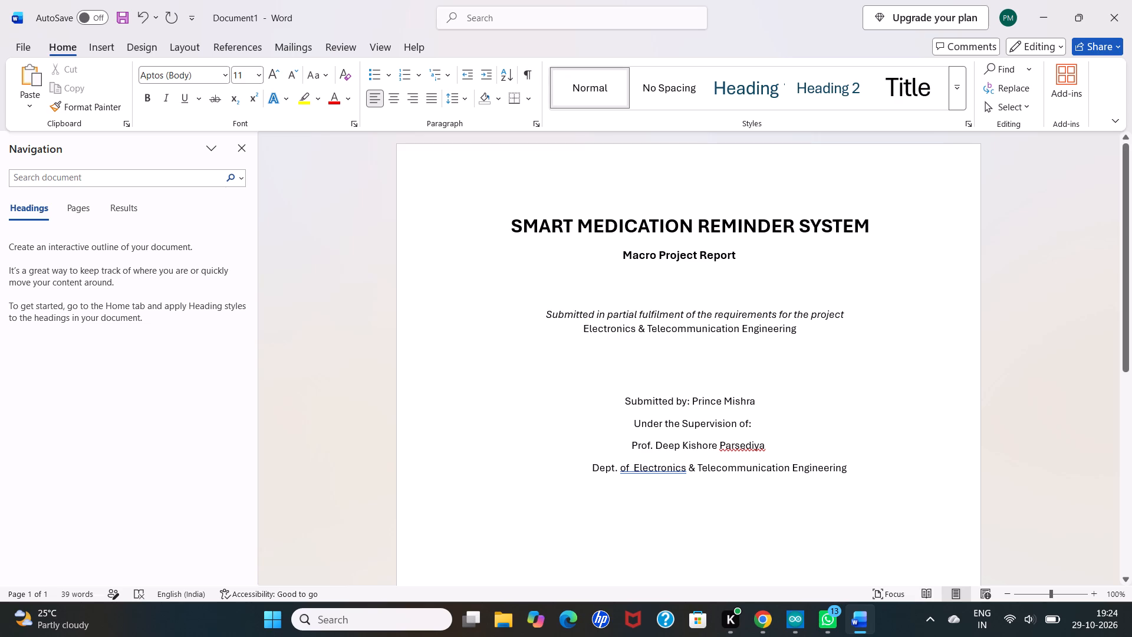
key(BackSpace)
key(BackSpace)
key(BackSpace)
key(BackSpace)
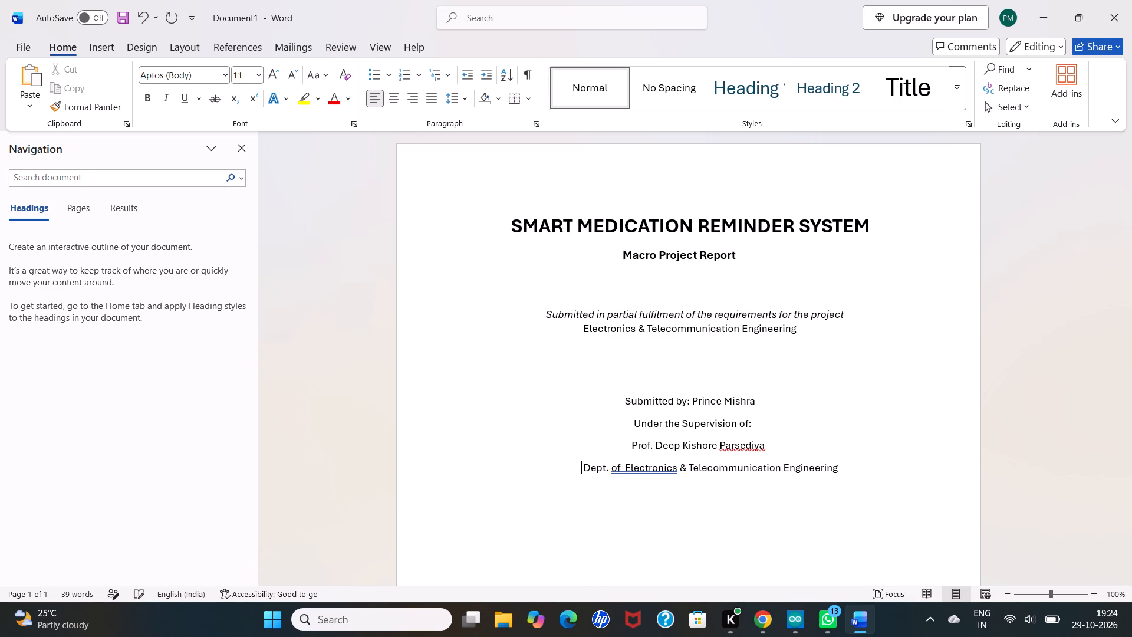
key(BackSpace)
key(BackSpace)
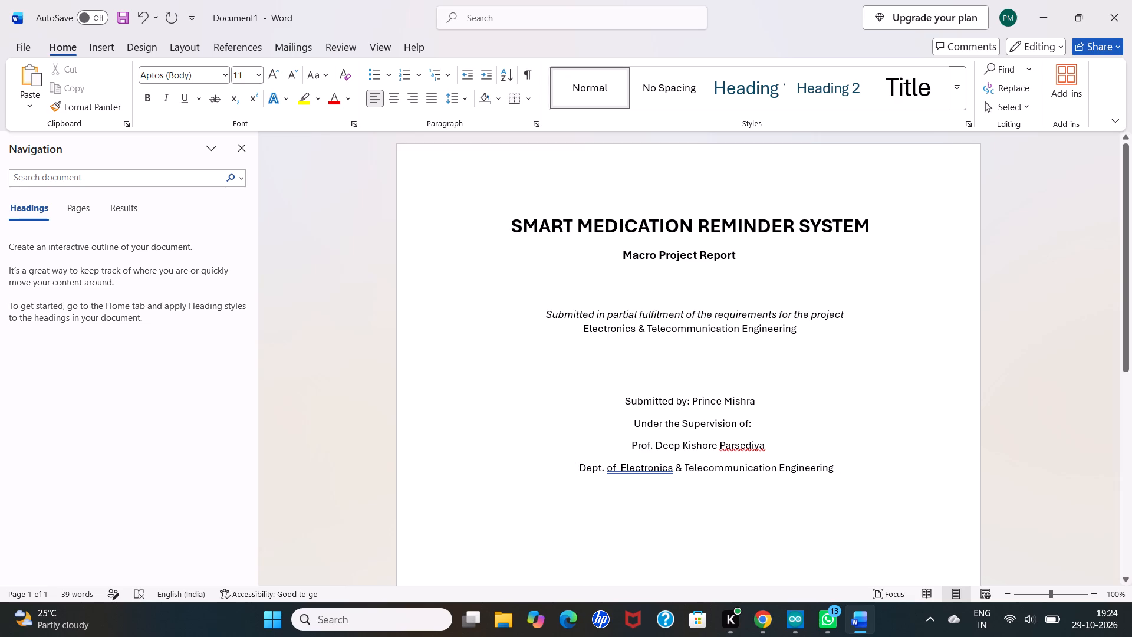
Replace the supervisor's name after "Prof." with the new supervisor's name, beginning with the first name "varun".
click(771, 442)
key(BackSpace)
key(BackSpace)
key(BackSpace)
key(BackSpace)
key(BackSpace)
key(BackSpace)
key(BackSpace)
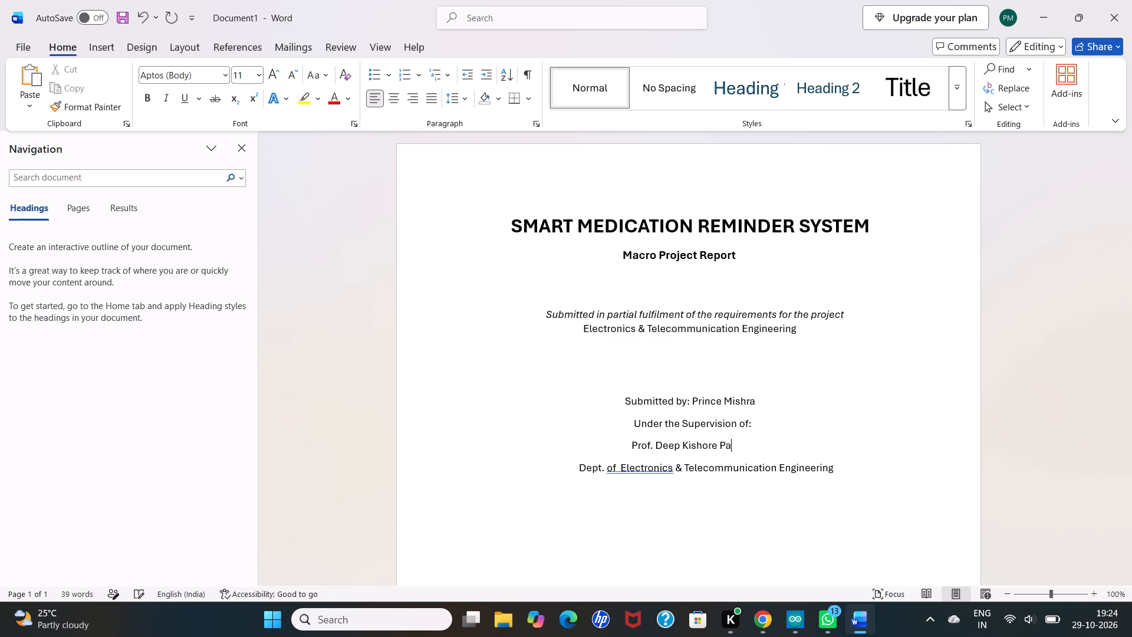
key(BackSpace)
key(BackSpace)
key(BackSpace)
key(BackSpace)
key(BackSpace)
key(BackSpace)
key(BackSpace)
key(BackSpace)
key(BackSpace)
key(BackSpace)
key(BackSpace)
key(BackSpace)
key(BackSpace)
key(BackSpace)
key(BackSpace)
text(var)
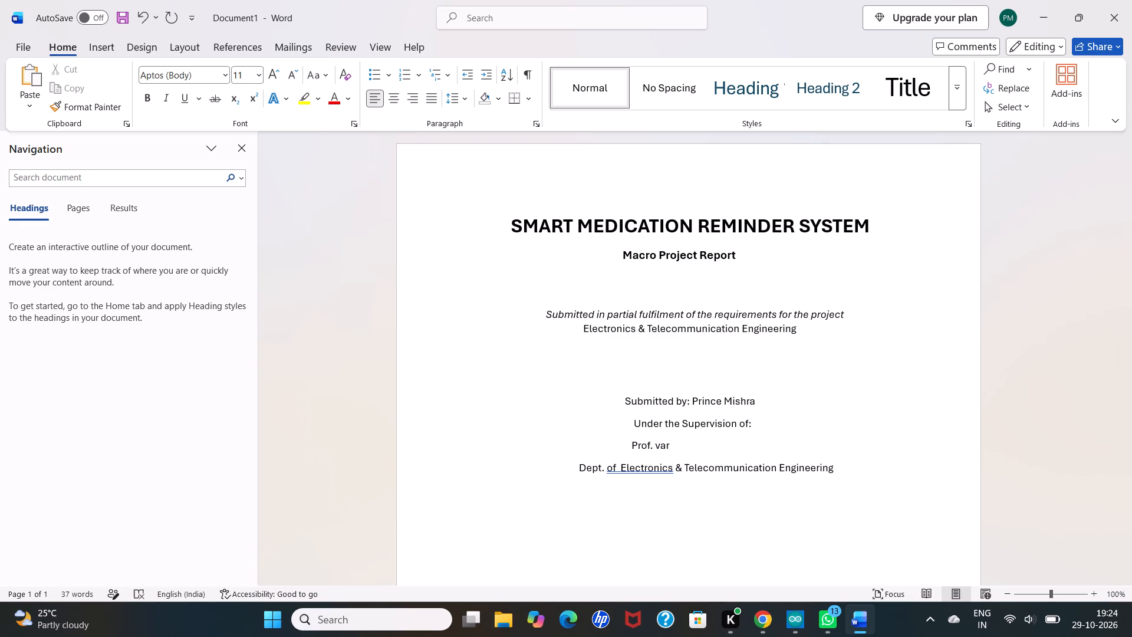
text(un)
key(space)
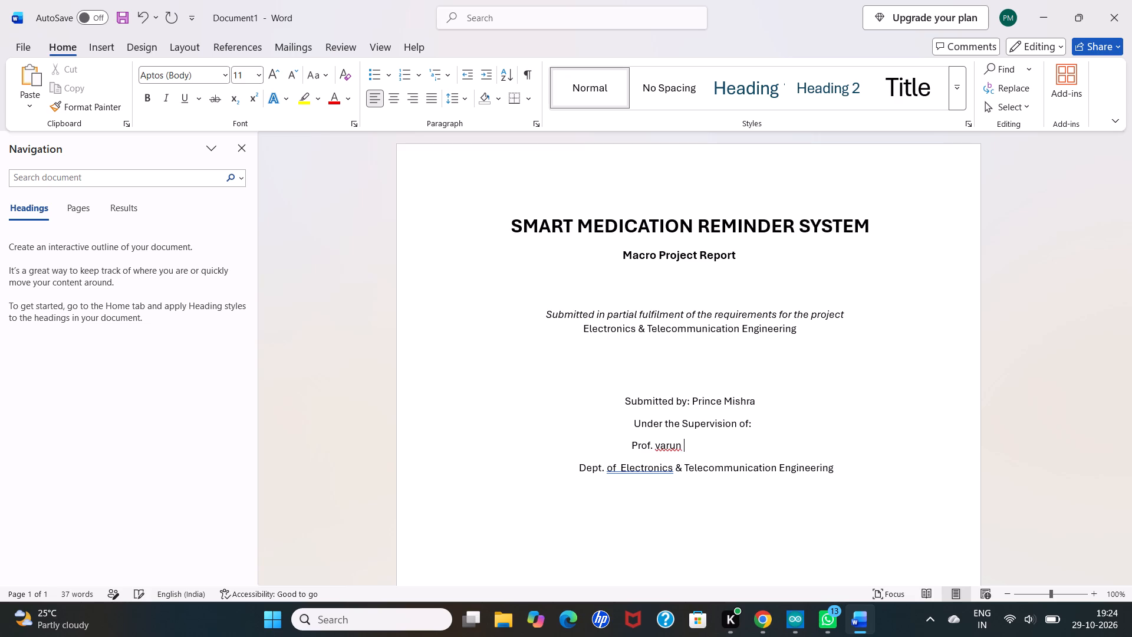
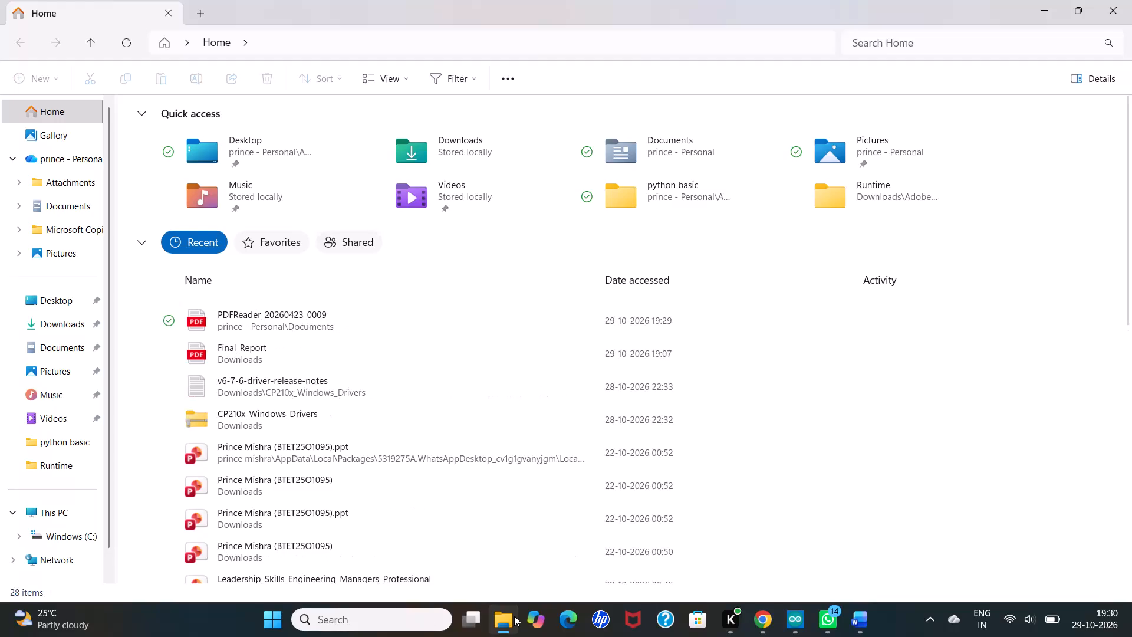
Open the recent PDF PDFReader_20260423_0009 from the Documents folder in File Explorer.
click(410, 333)
click(410, 331)
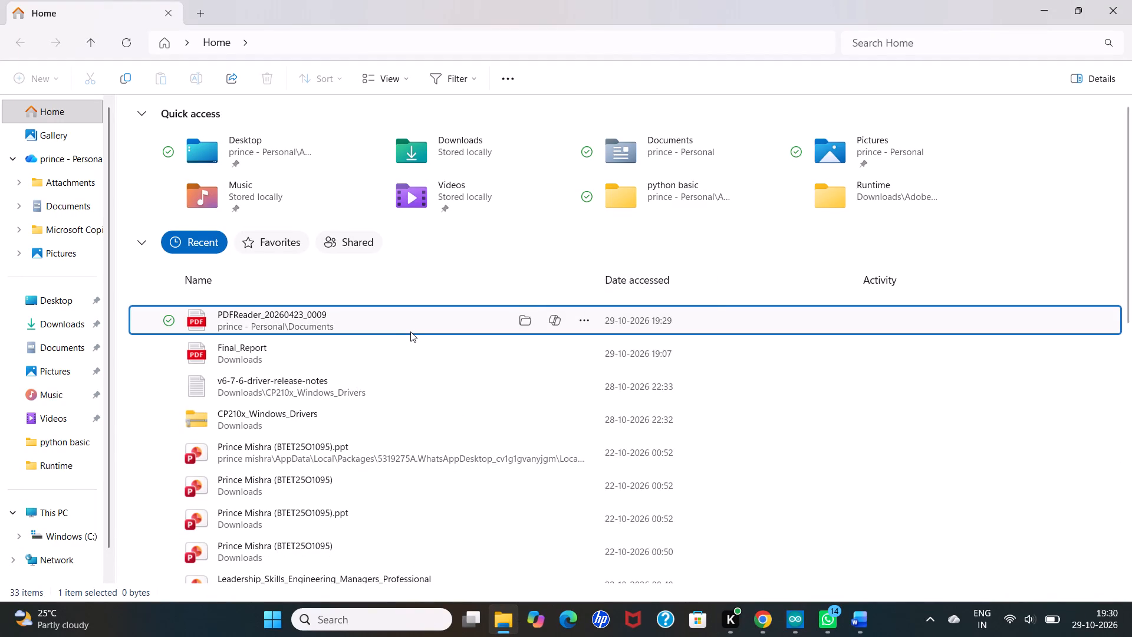
triple_click(407, 321)
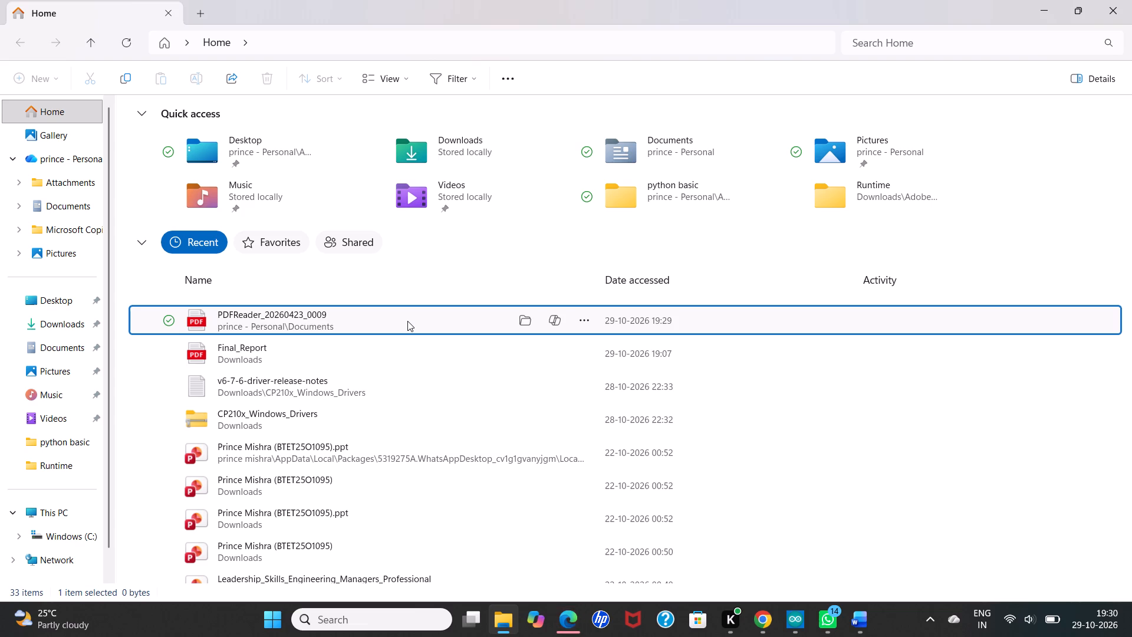
Switch to Edge, try to reload PDFReader_20260423_0009.pdf, and close the browser window.
click(578, 626)
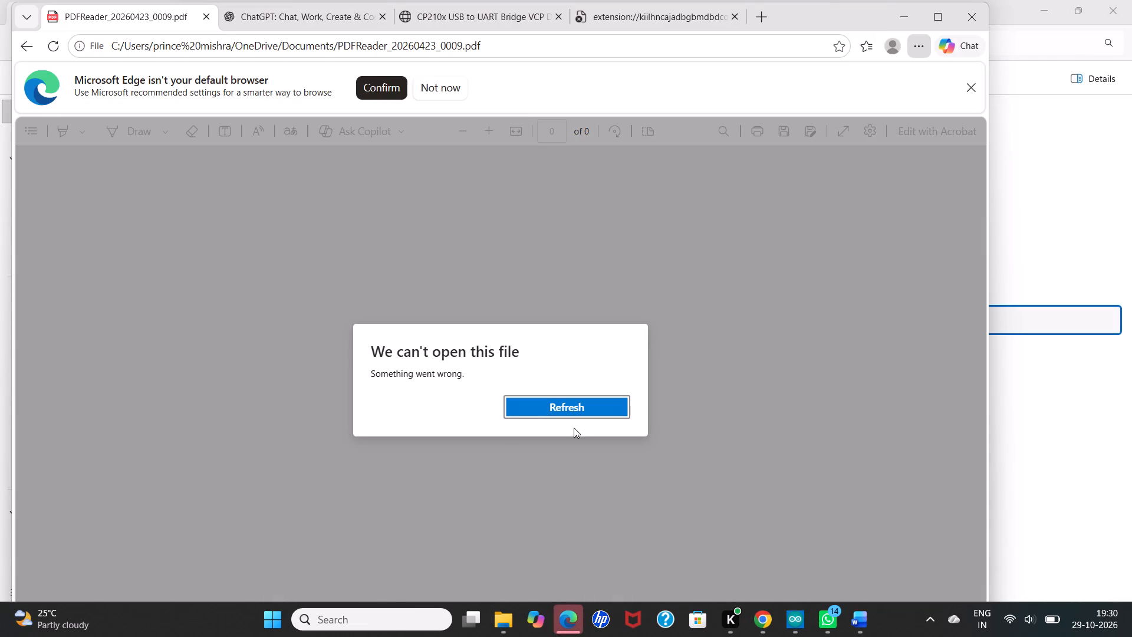
click(567, 412)
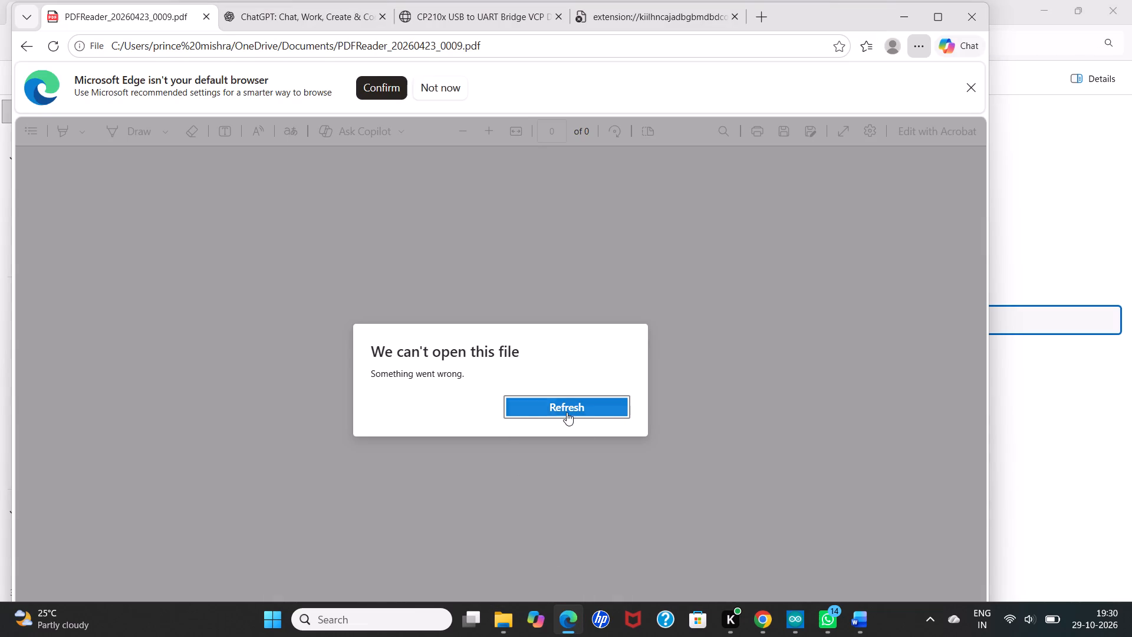
click(560, 410)
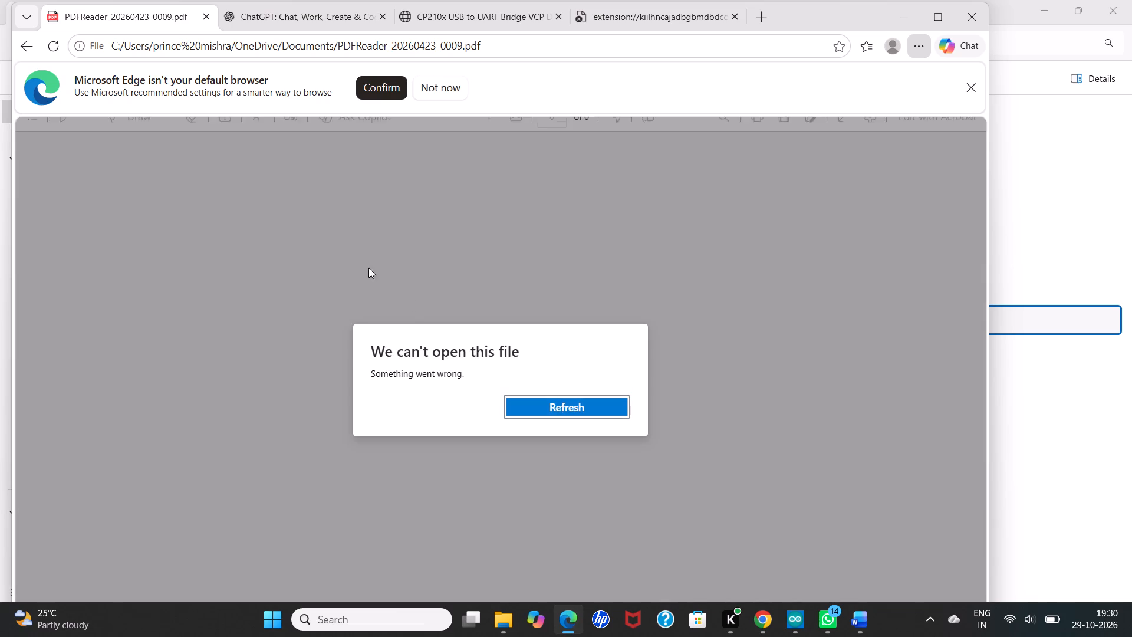
click(974, 20)
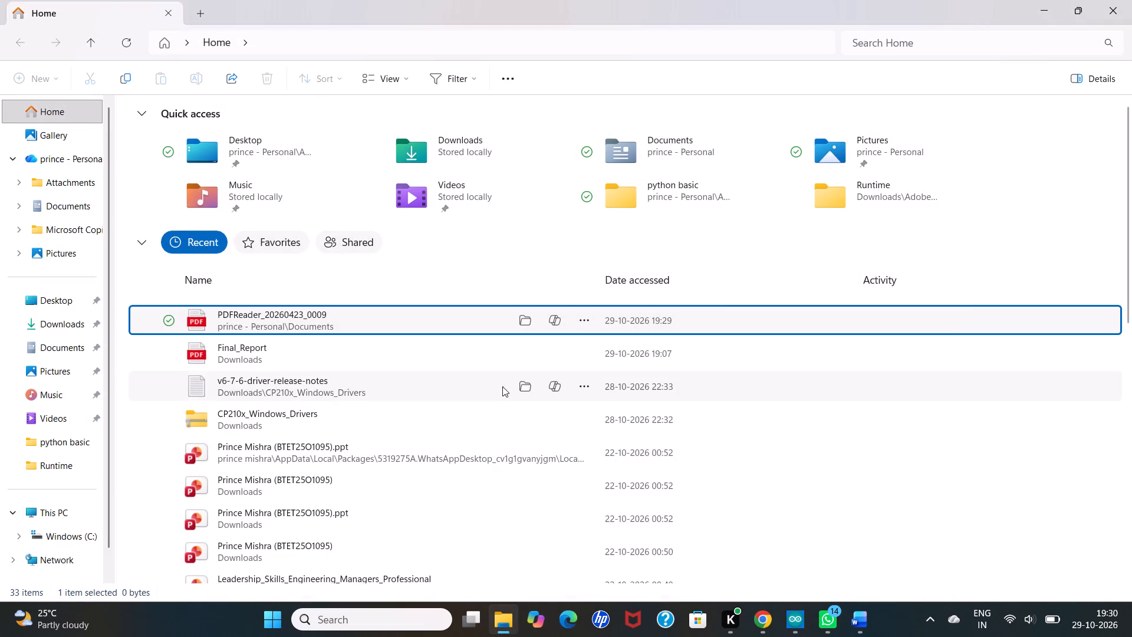
Reopen PDFReader_20260423_0009 from the recent files, try refreshing it, and close its window.
double_click(437, 318)
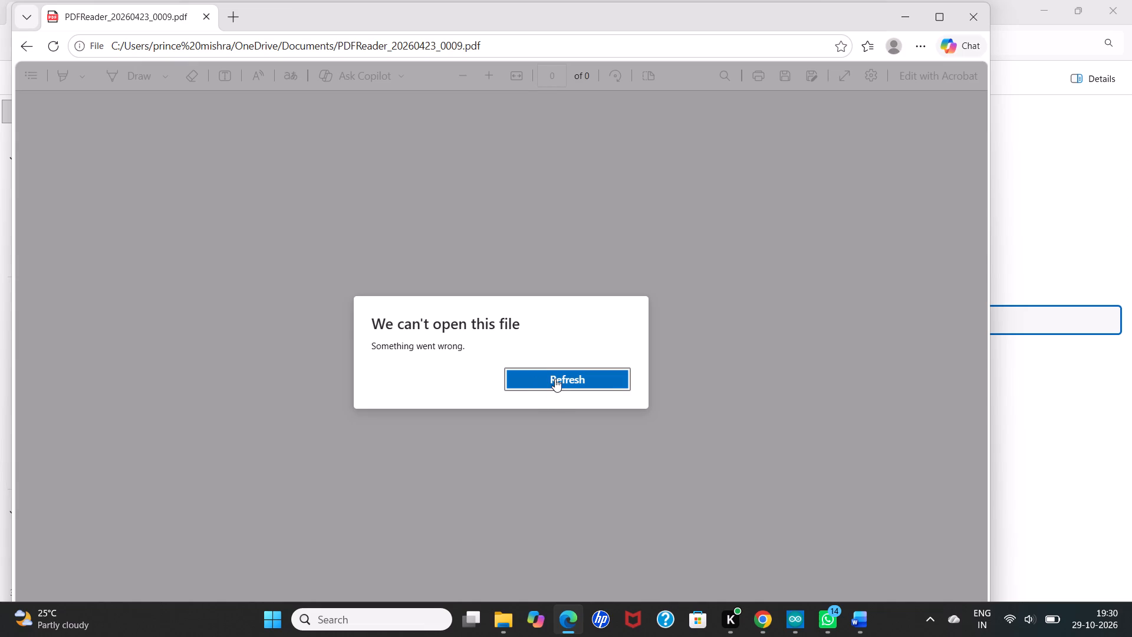
click(561, 377)
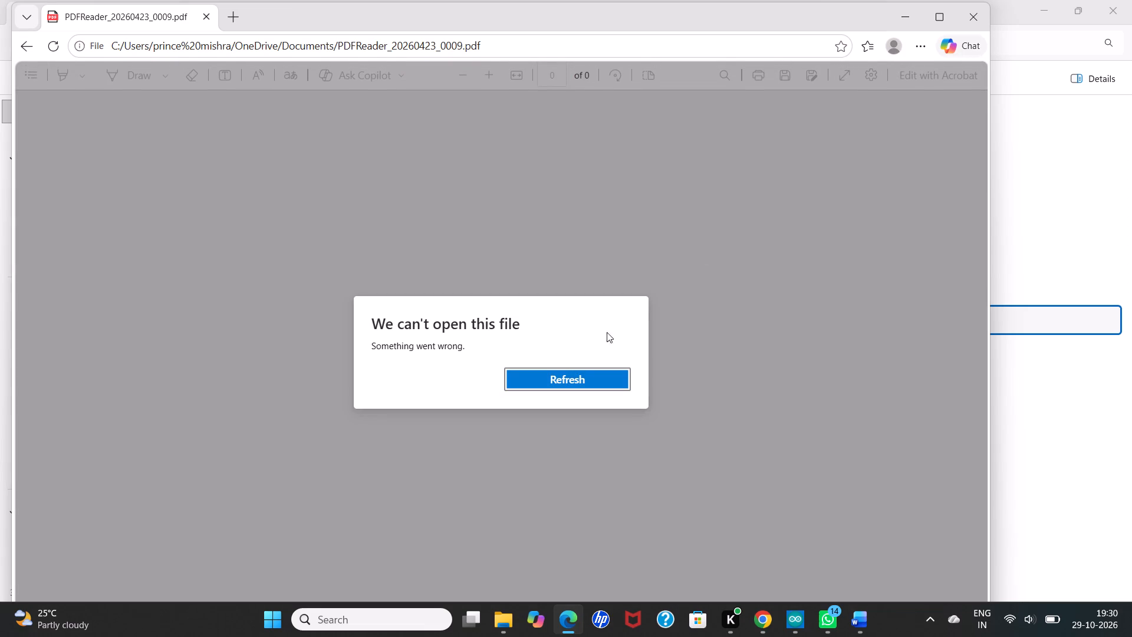
click(966, 20)
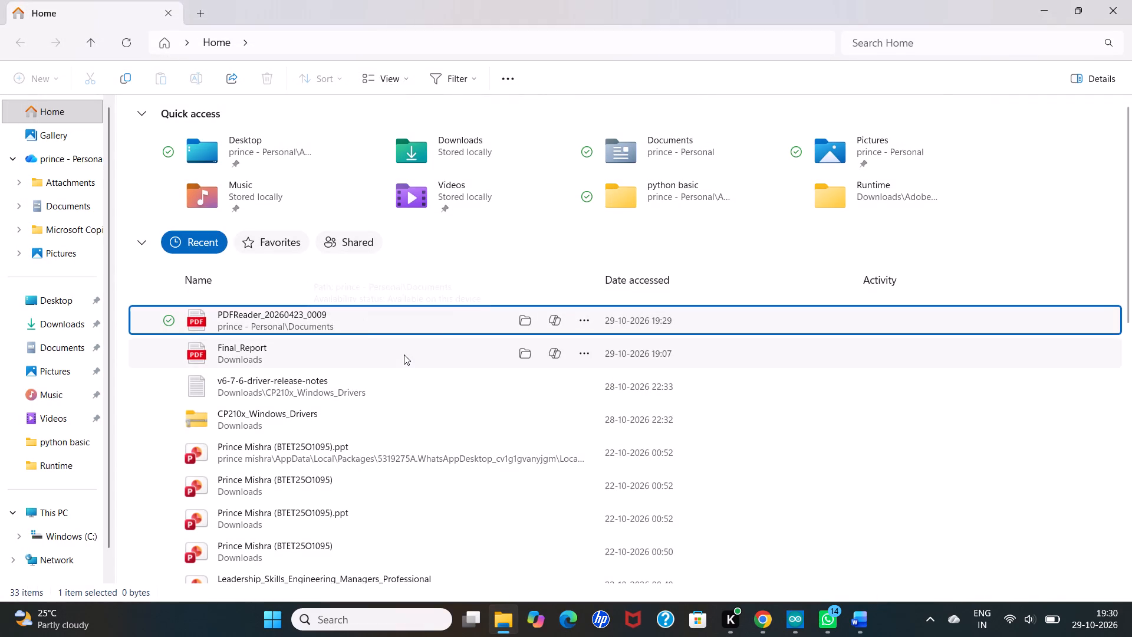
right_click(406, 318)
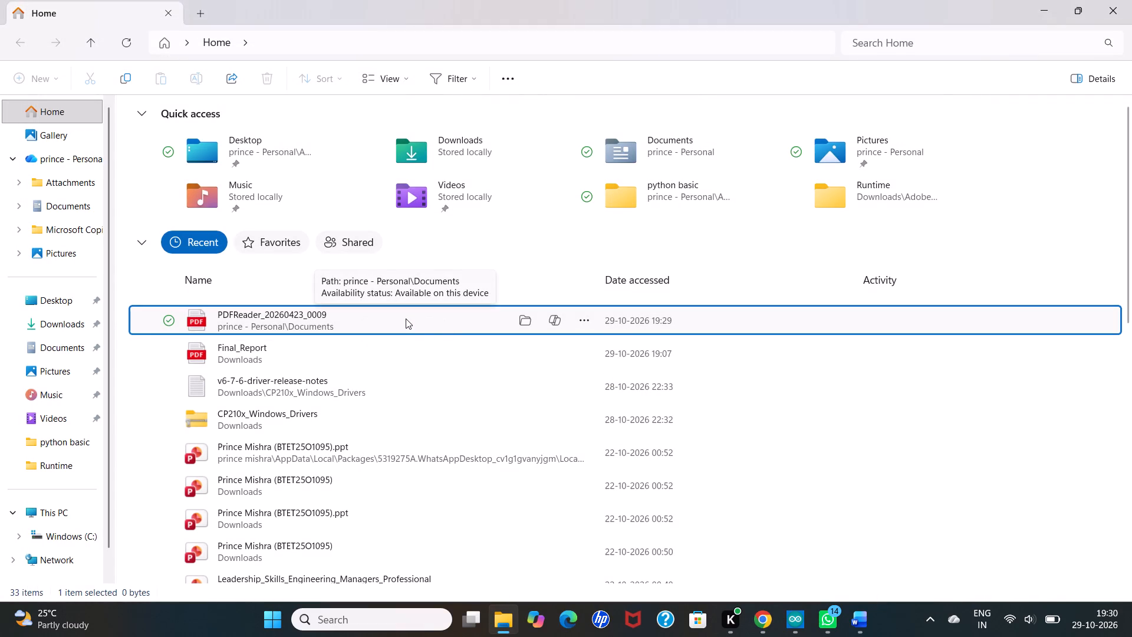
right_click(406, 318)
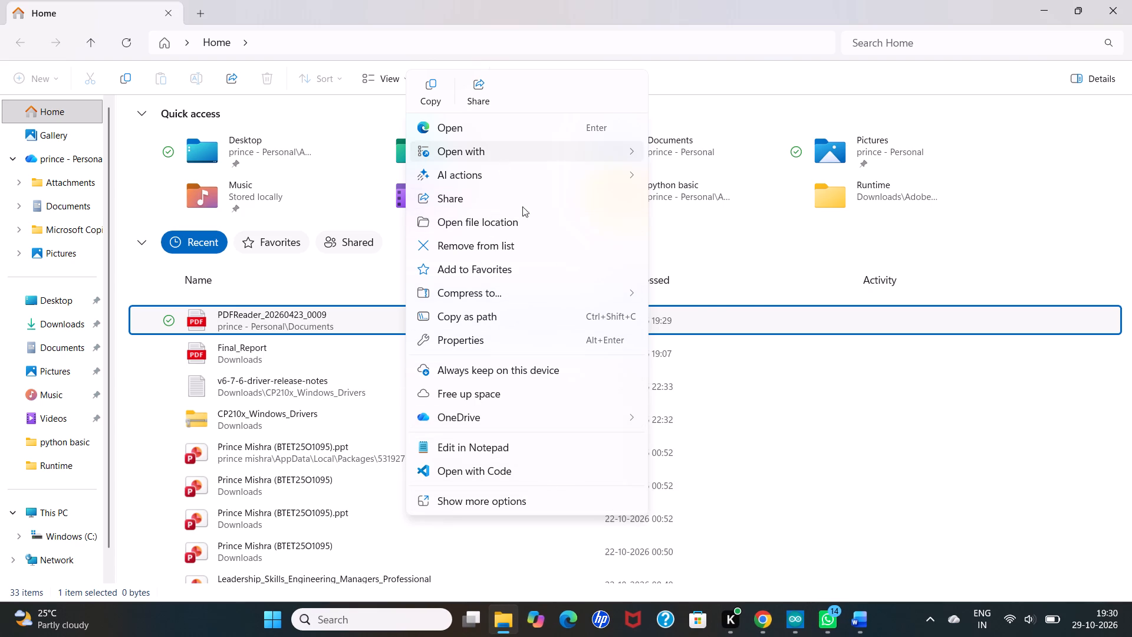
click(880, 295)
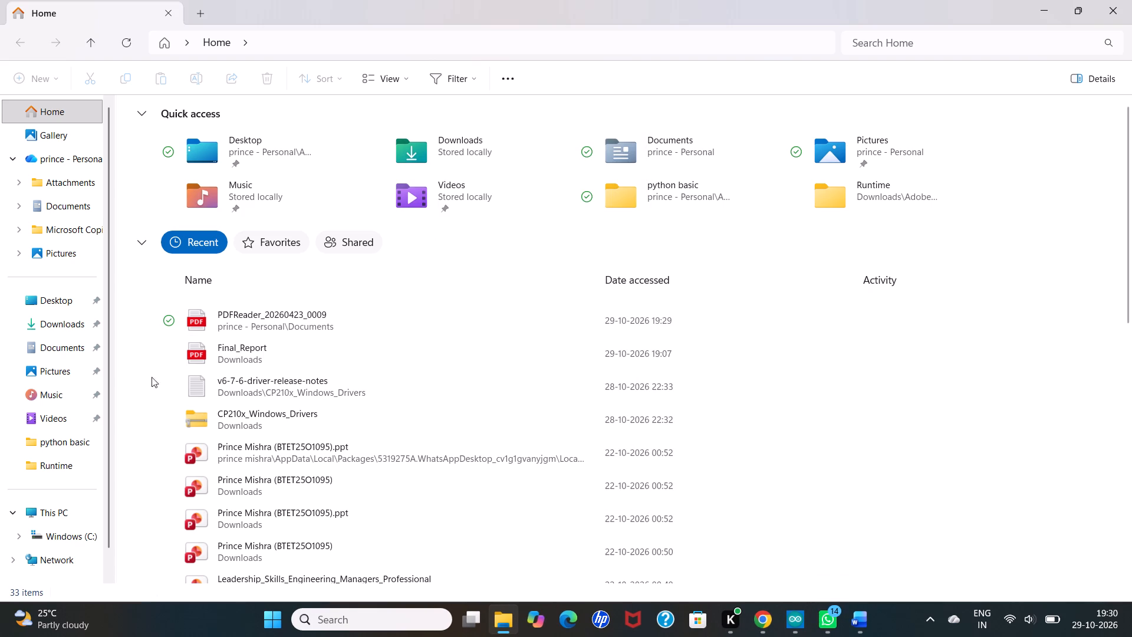
Look through the Downloads and Desktop folders, and return to the Home view with the recent files.
click(80, 331)
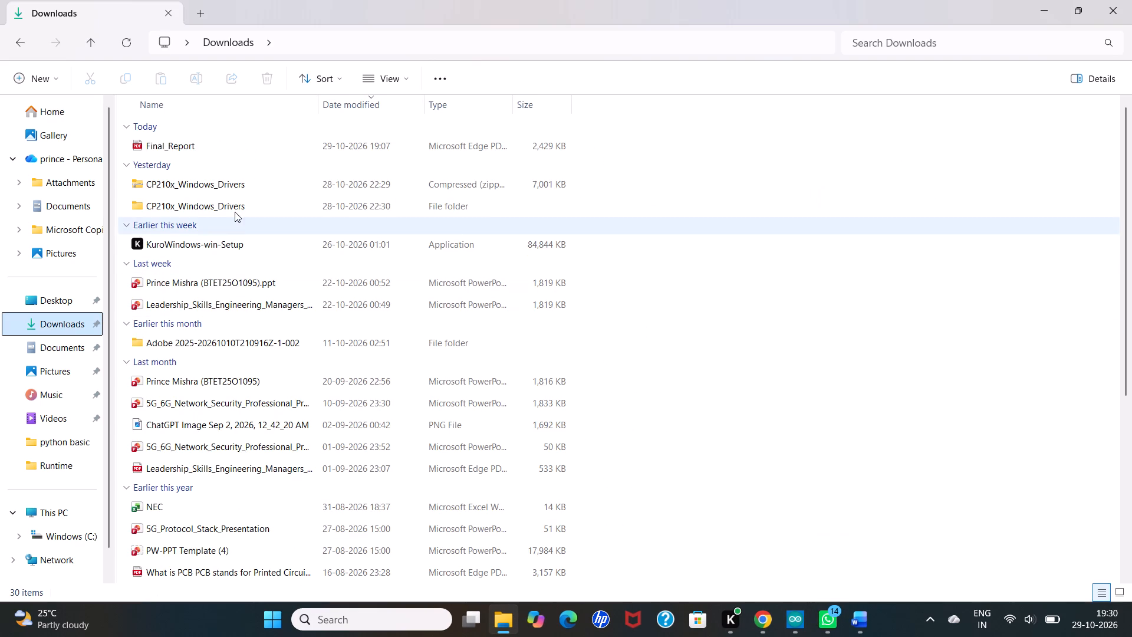
click(80, 297)
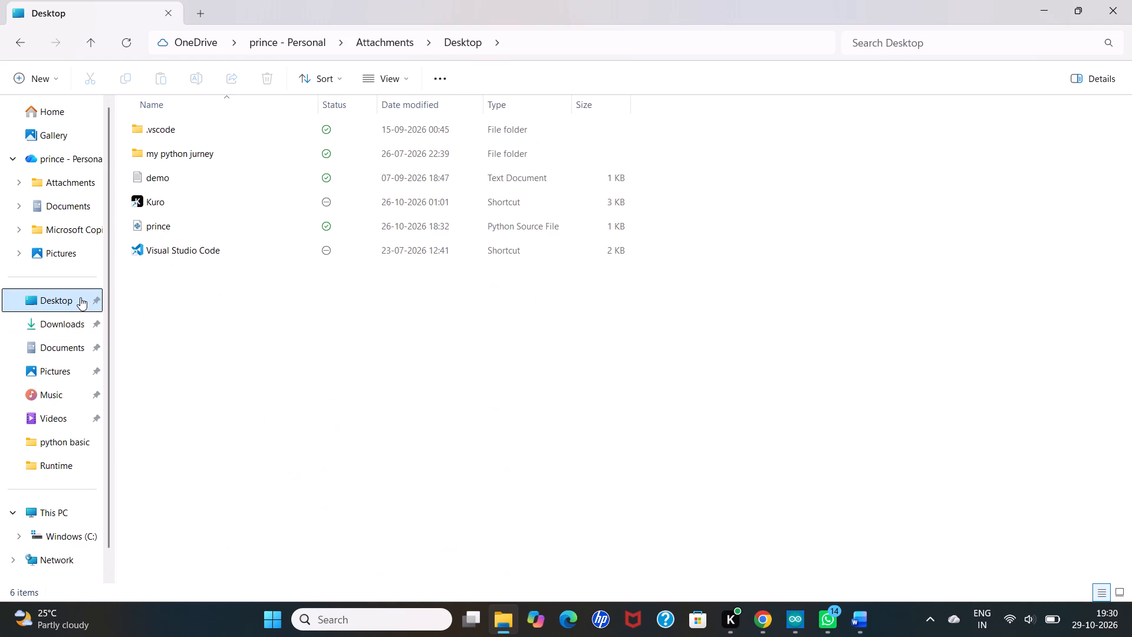
click(76, 106)
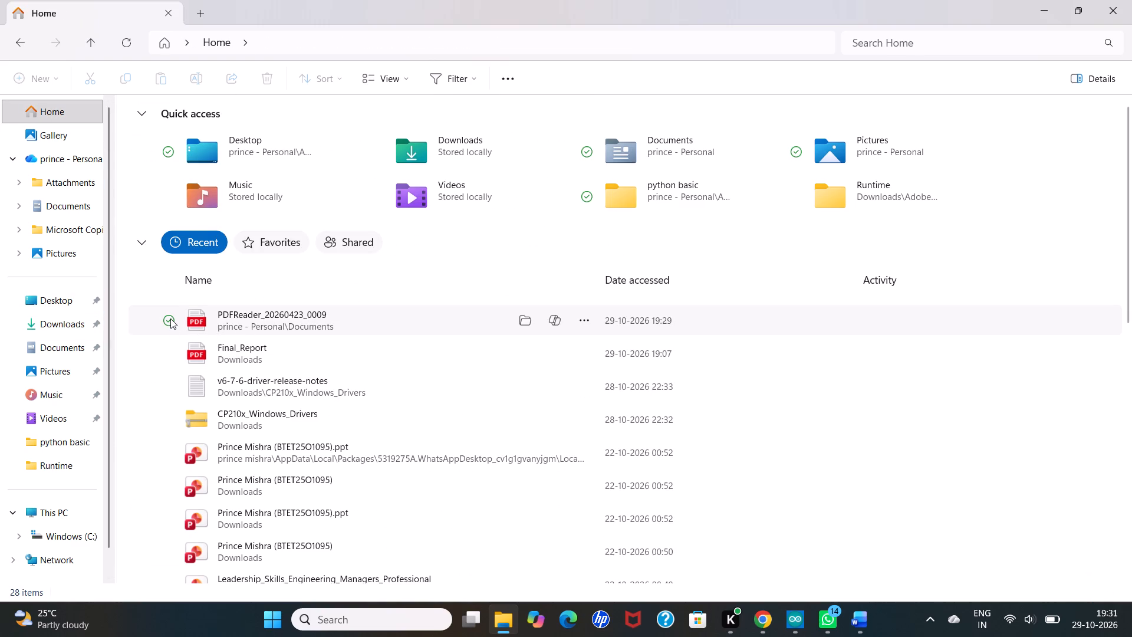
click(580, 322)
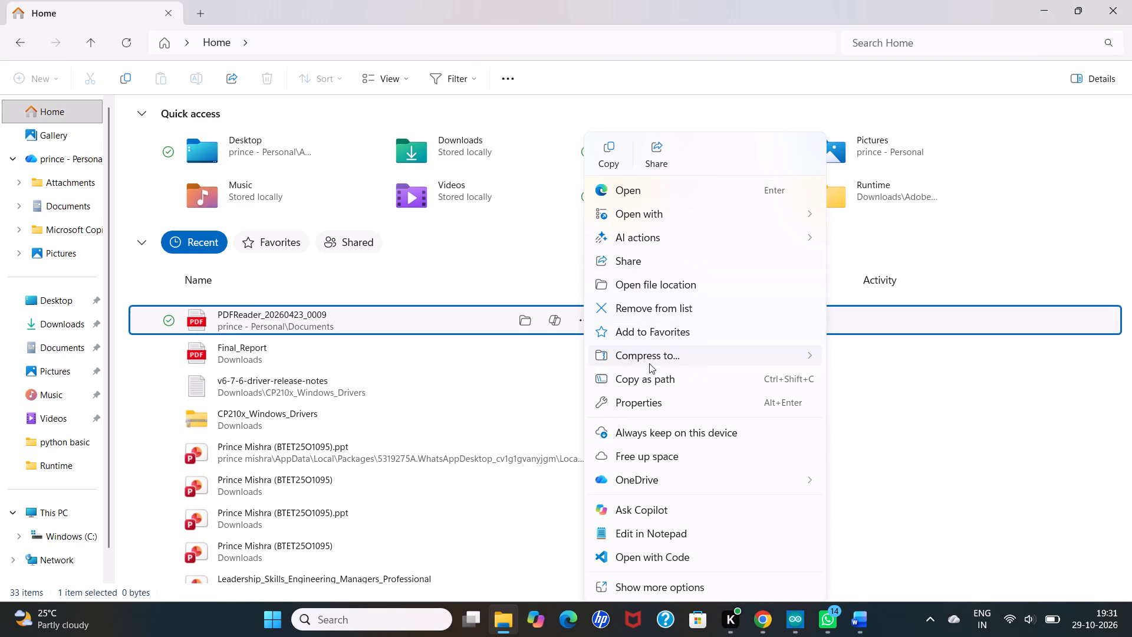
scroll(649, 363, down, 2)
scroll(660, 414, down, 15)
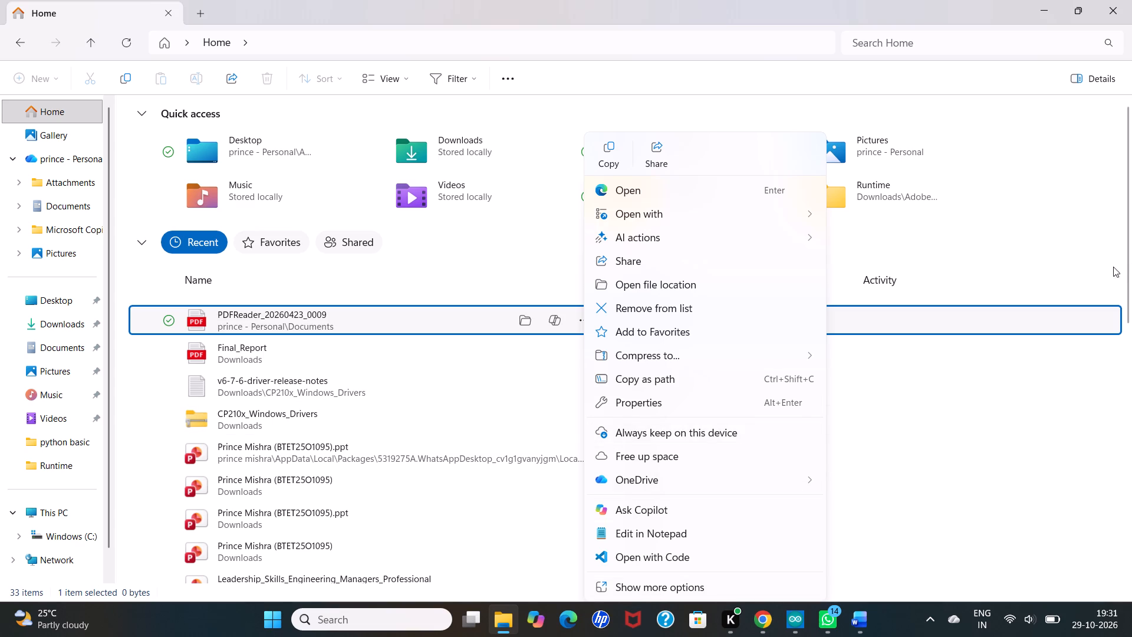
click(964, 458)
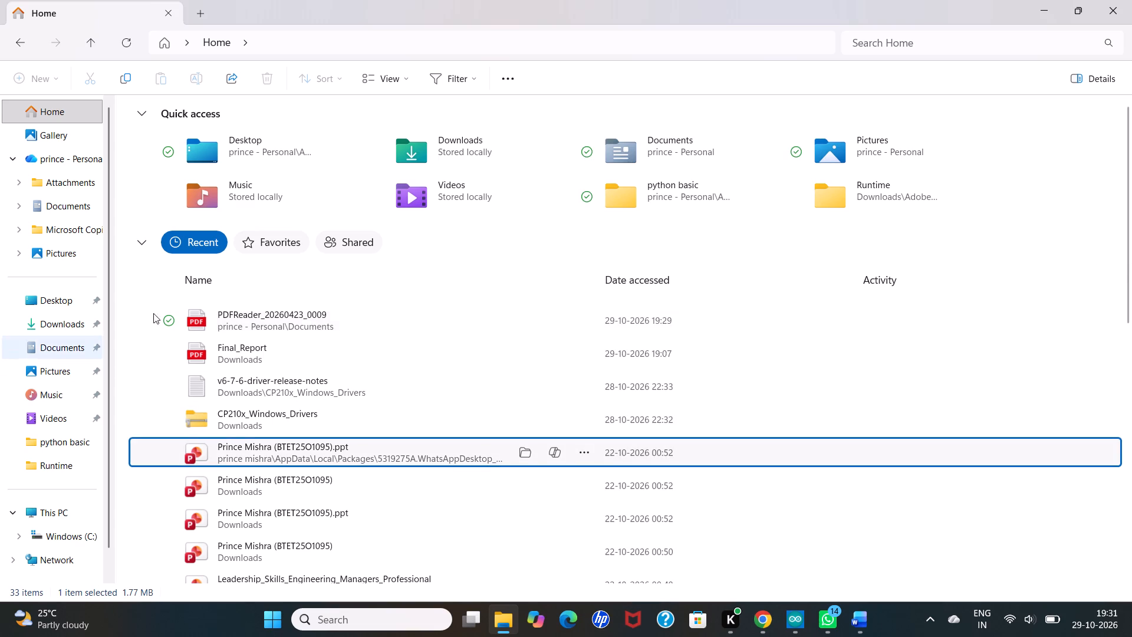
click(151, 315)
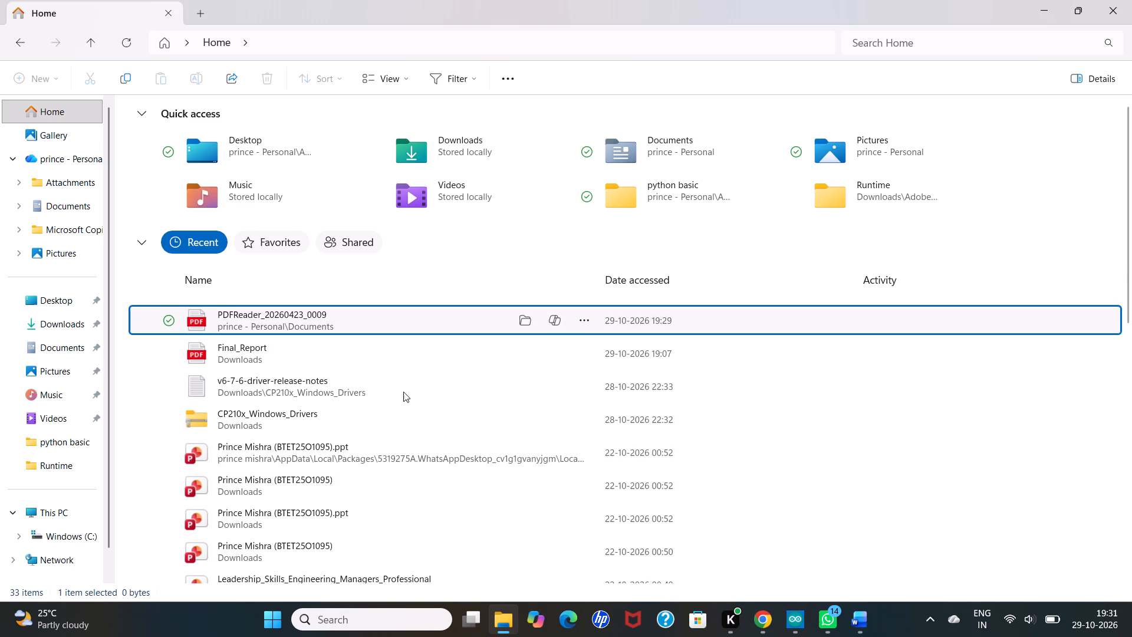
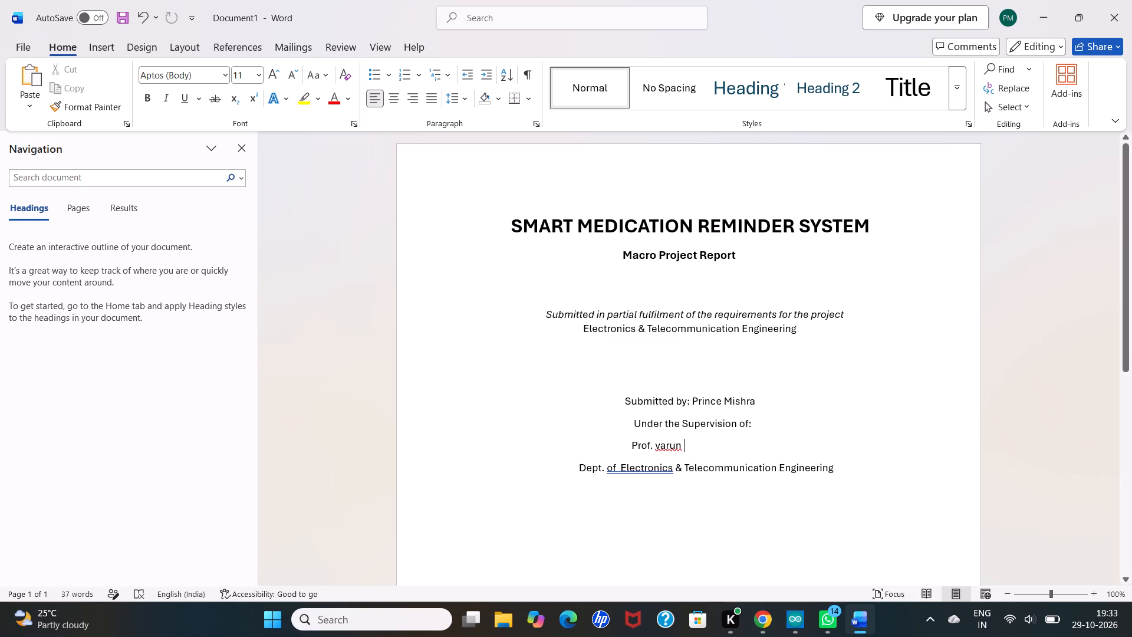
Move the student's name onto its own line below "Submitted by:" and indent it with spaces towards the page centre.
click(690, 399)
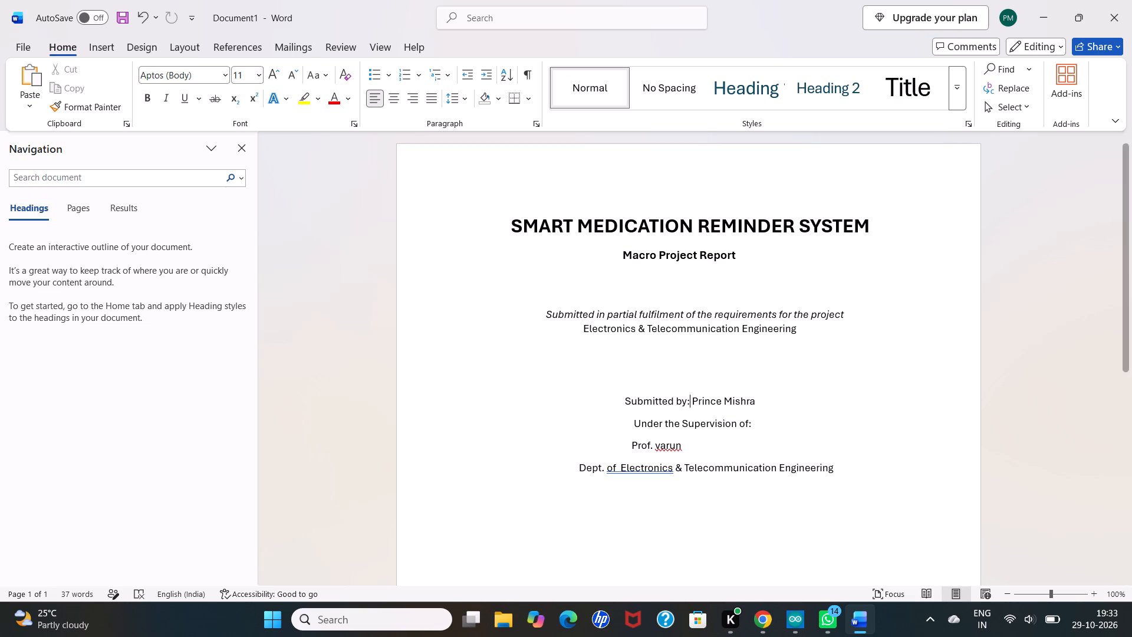
key(Return)
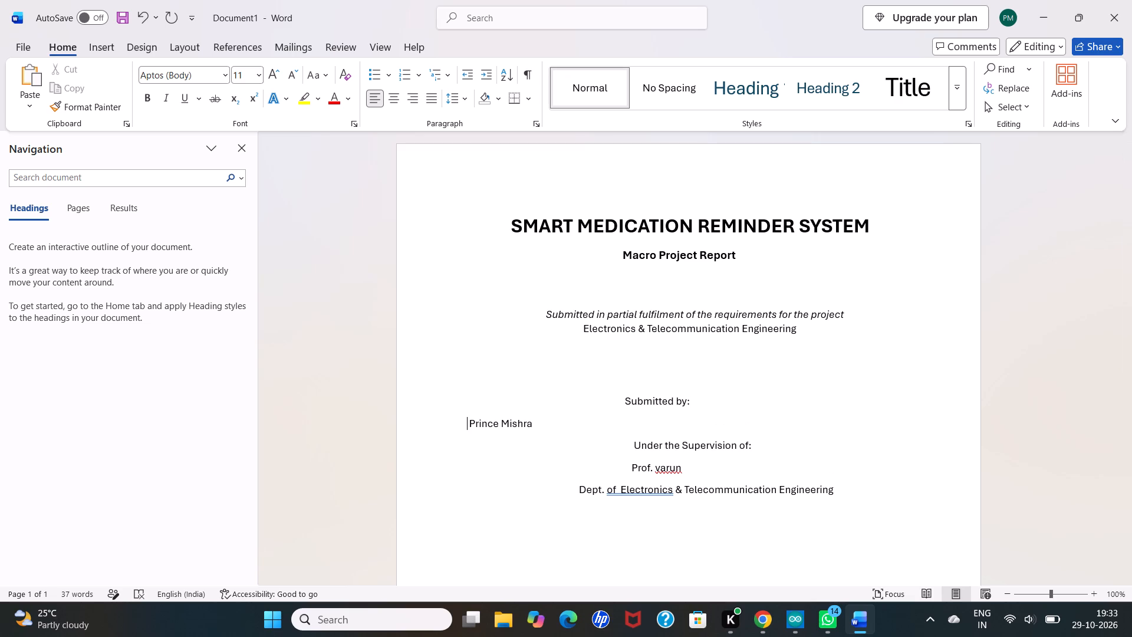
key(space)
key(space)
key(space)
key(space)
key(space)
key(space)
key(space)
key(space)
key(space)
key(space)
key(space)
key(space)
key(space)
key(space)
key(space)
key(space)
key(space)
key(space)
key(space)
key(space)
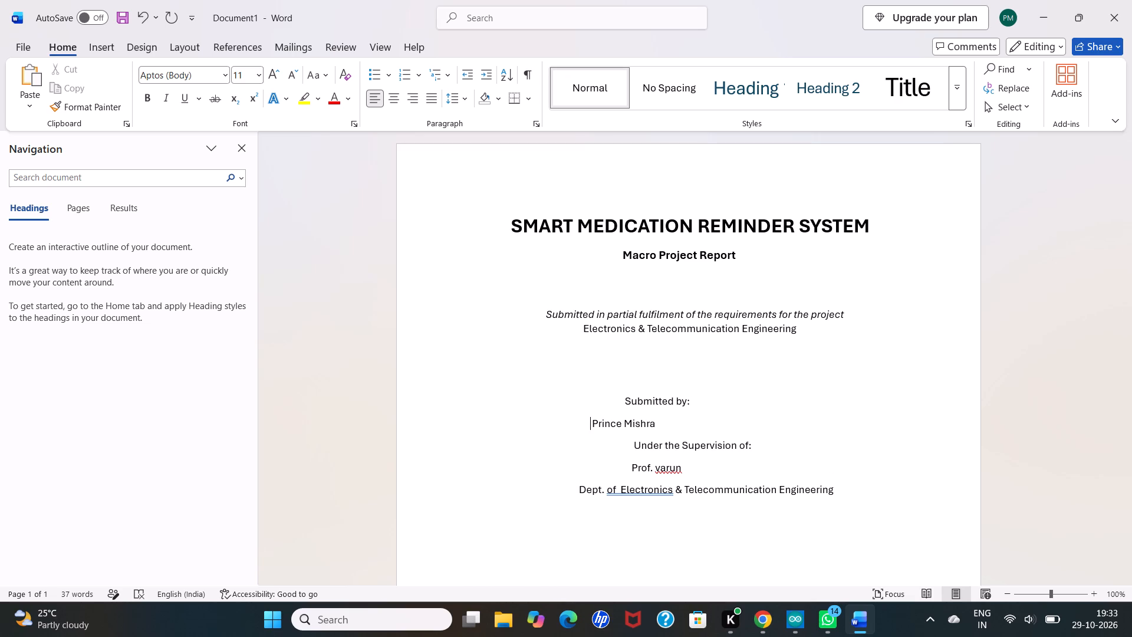
Add the student's enrolment number in parentheses directly after the student's name.
click(656, 421)
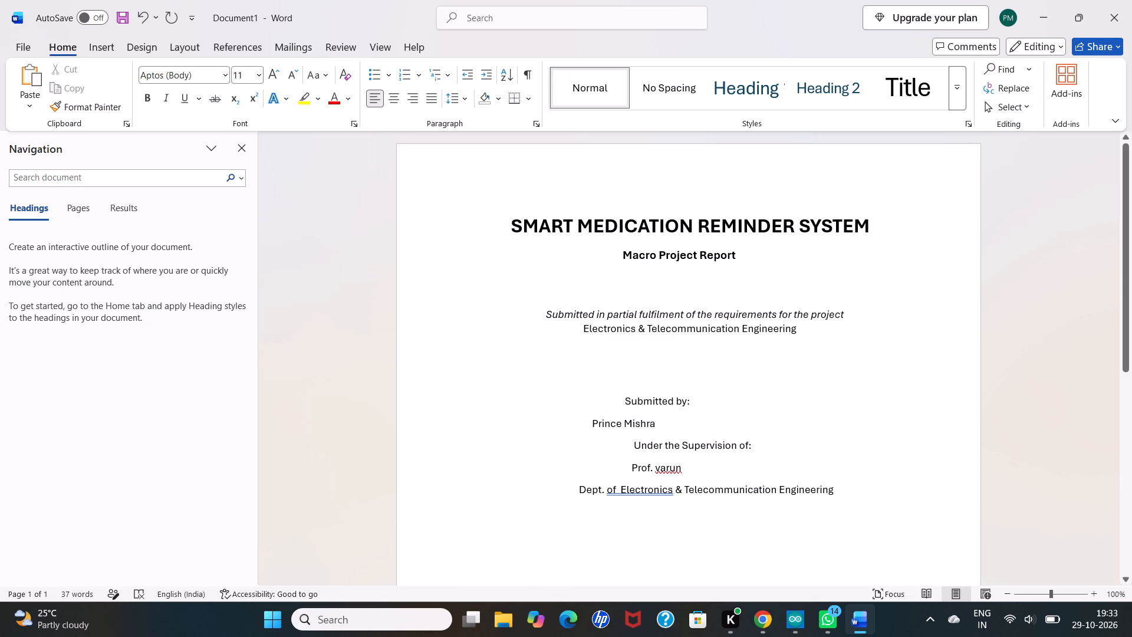
key(shift+parenleft)
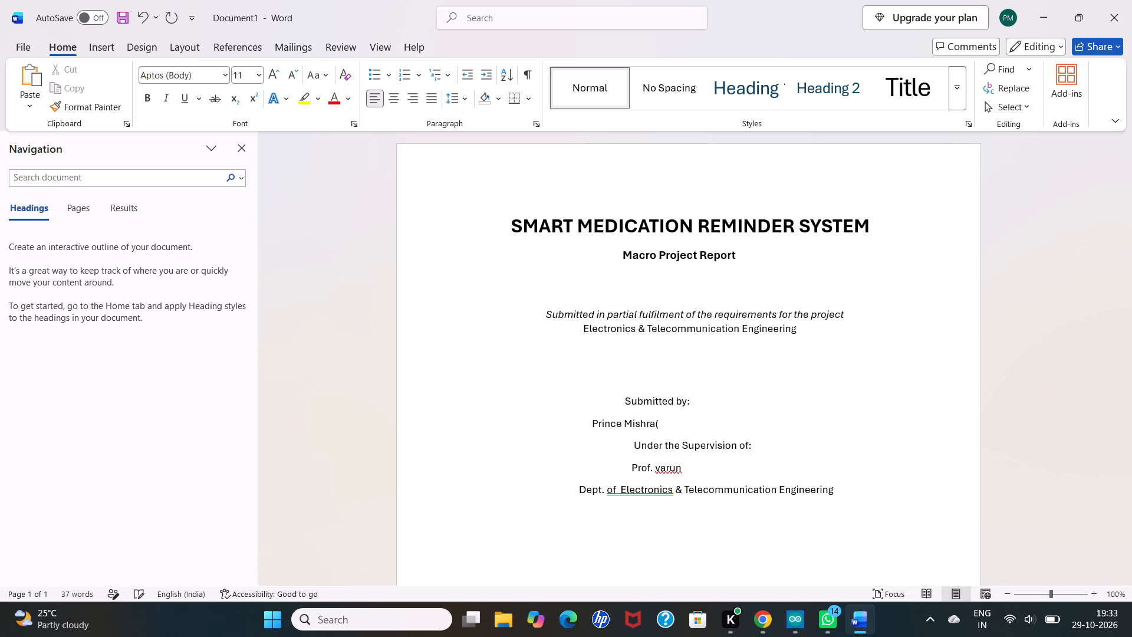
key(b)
Complete the first student's line under "Submitted by:" with the student's roll number and a closing parenthesis.
key(BackSpace)
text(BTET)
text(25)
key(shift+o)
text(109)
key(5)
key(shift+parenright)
Add a space-indented line below with the second student's name, followed by an opening parenthesis and the BTET roll number prefix.
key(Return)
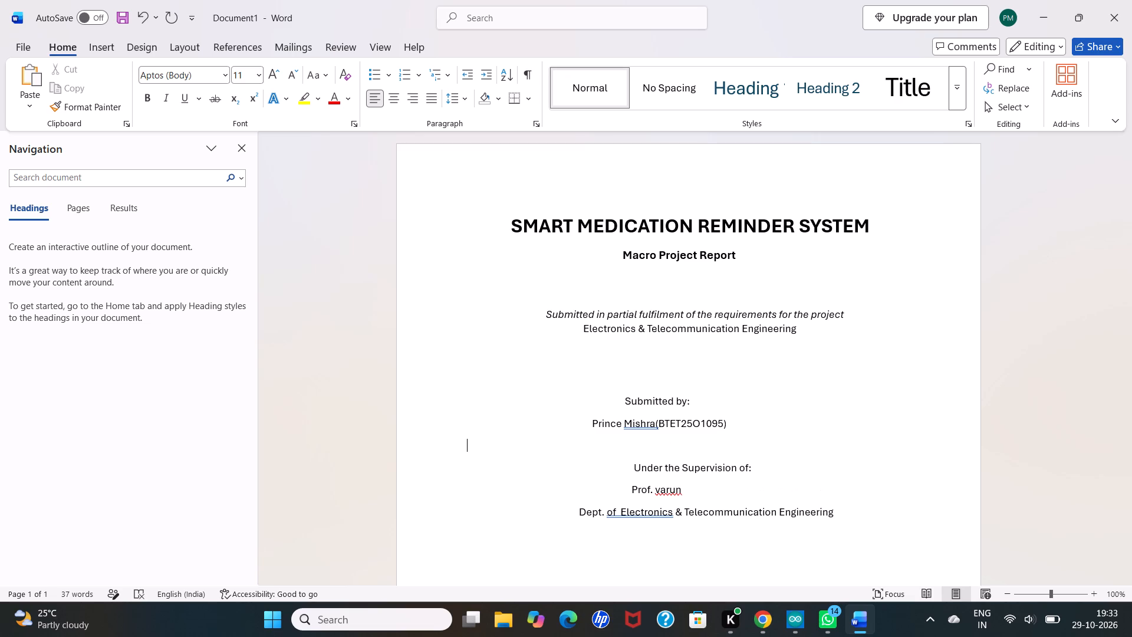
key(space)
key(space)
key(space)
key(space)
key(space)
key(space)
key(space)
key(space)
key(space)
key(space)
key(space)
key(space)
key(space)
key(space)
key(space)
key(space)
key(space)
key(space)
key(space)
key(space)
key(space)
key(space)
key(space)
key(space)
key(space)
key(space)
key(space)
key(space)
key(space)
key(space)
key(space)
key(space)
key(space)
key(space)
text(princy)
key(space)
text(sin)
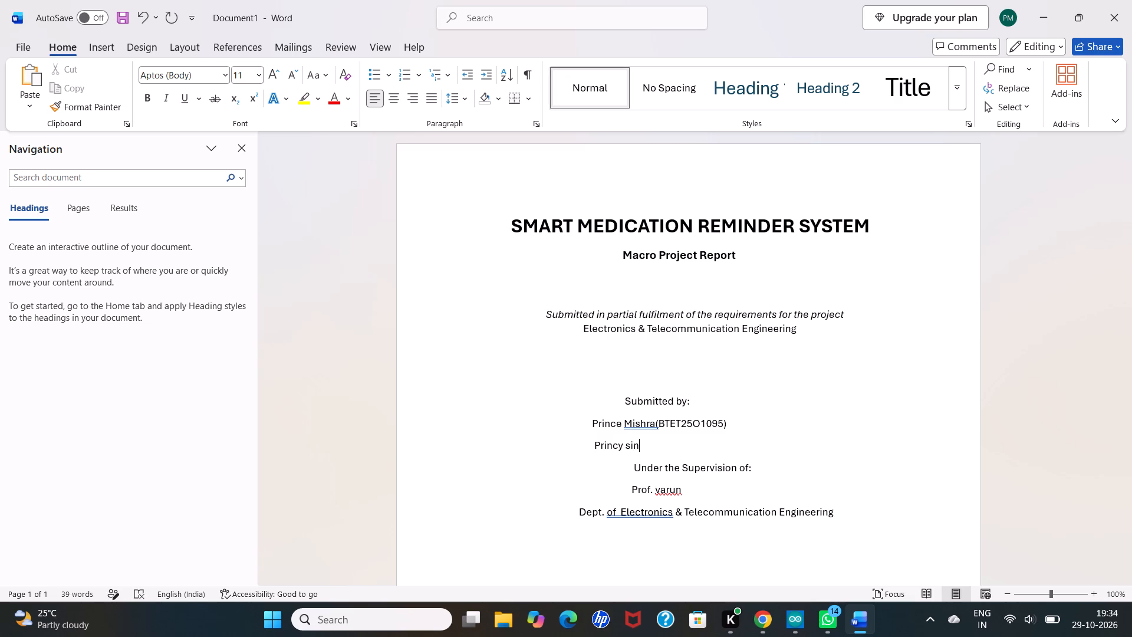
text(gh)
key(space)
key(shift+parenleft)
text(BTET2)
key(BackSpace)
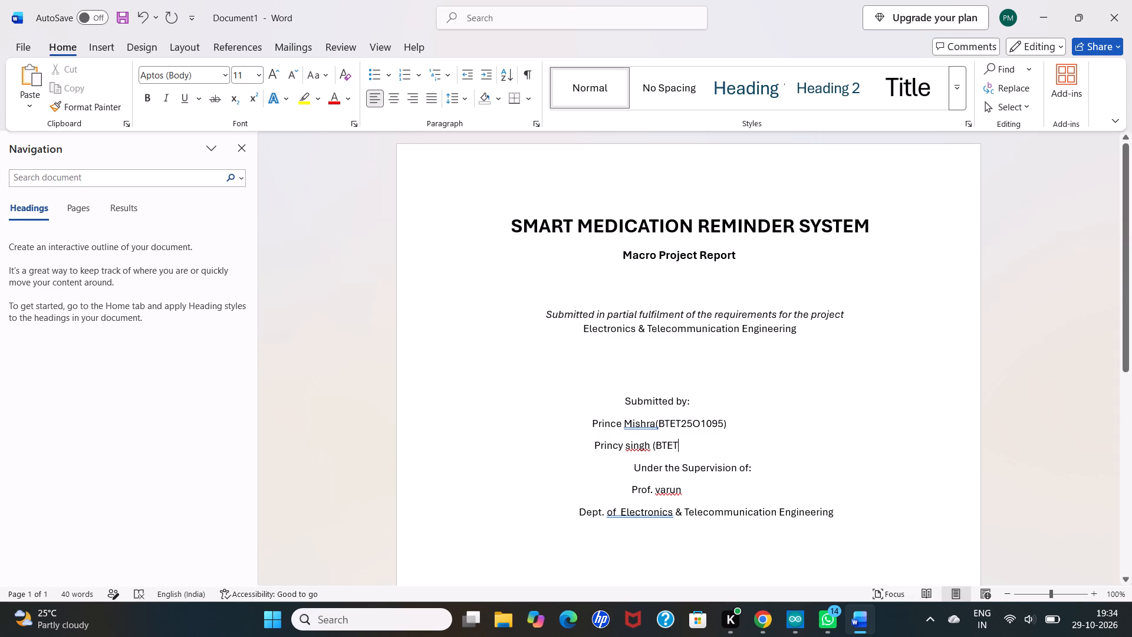
Insert a space between the first student's name and the bracketed roll number.
click(655, 422)
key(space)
Capitalise the first letter of the second student's surname.
click(630, 448)
key(BackSpace)
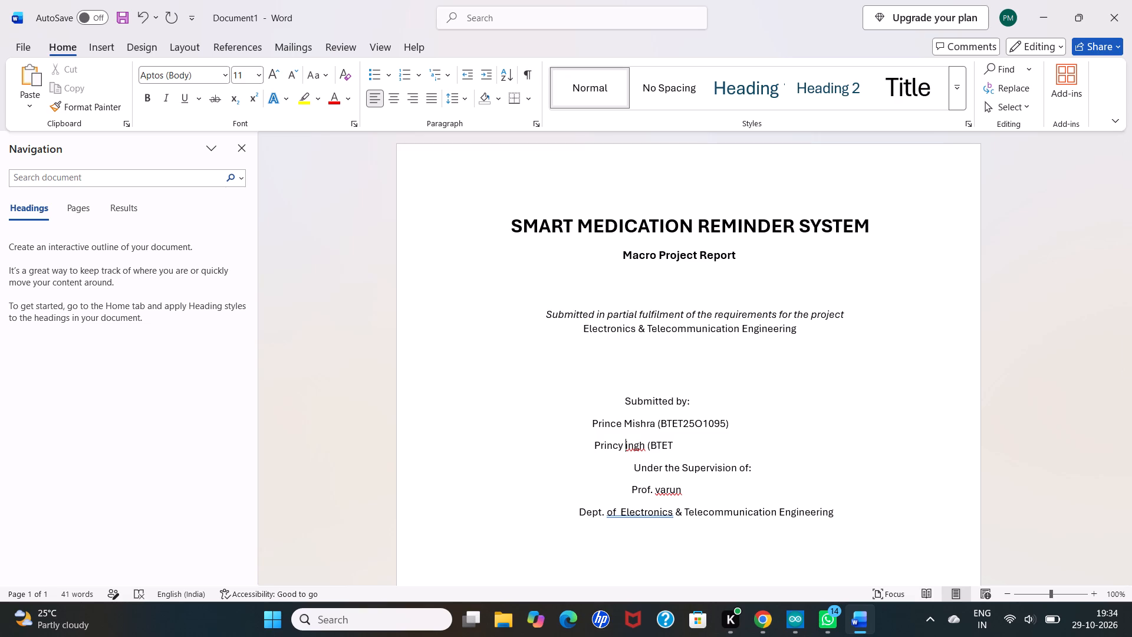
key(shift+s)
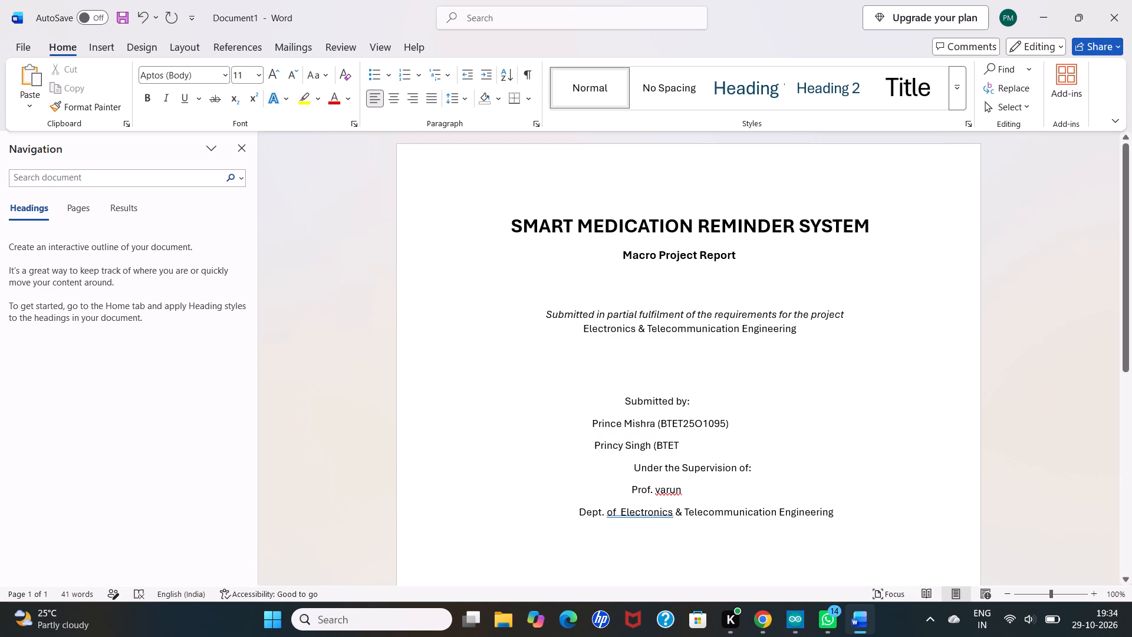
Complete the second student's roll number and close the parenthesis.
click(683, 446)
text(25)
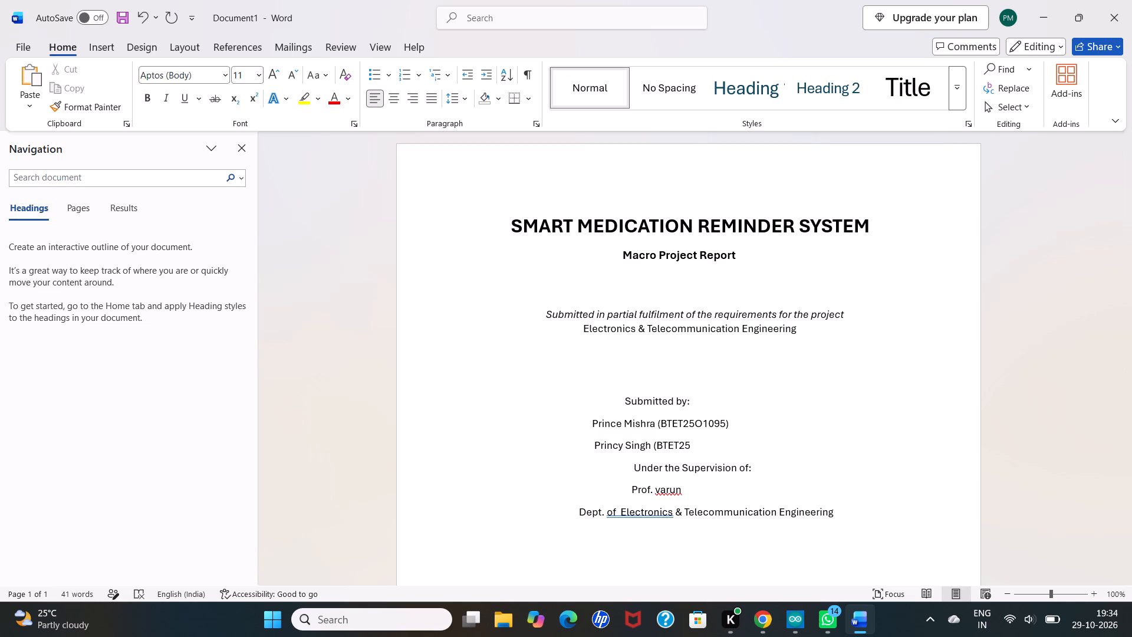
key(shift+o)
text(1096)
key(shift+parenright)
Leave one blank line between the second student's line and "Under the Supervision of:".
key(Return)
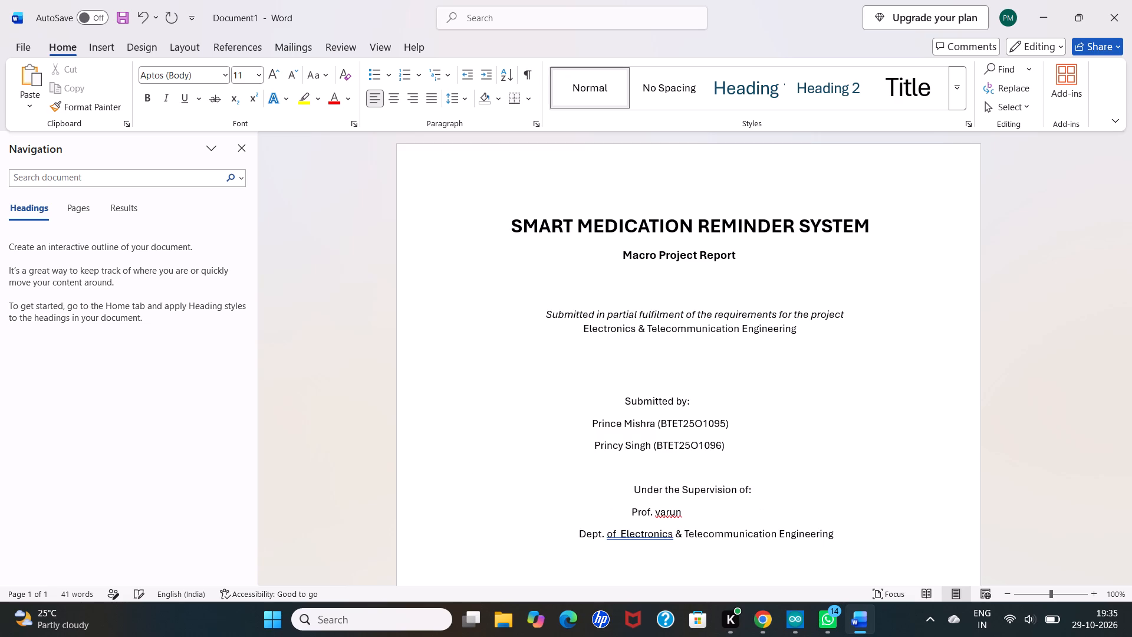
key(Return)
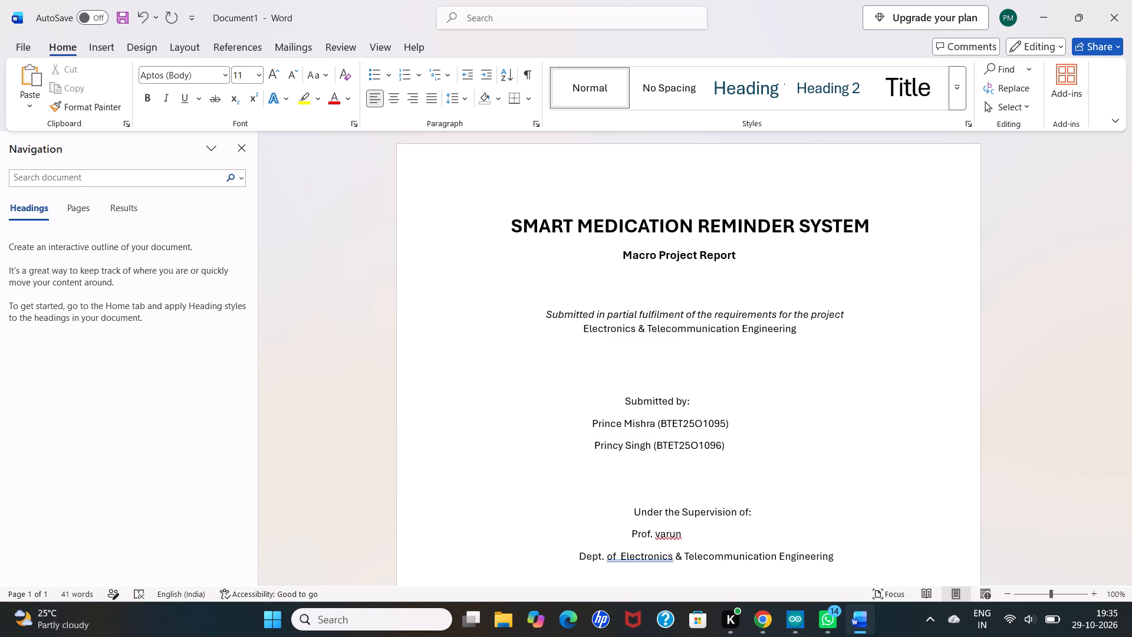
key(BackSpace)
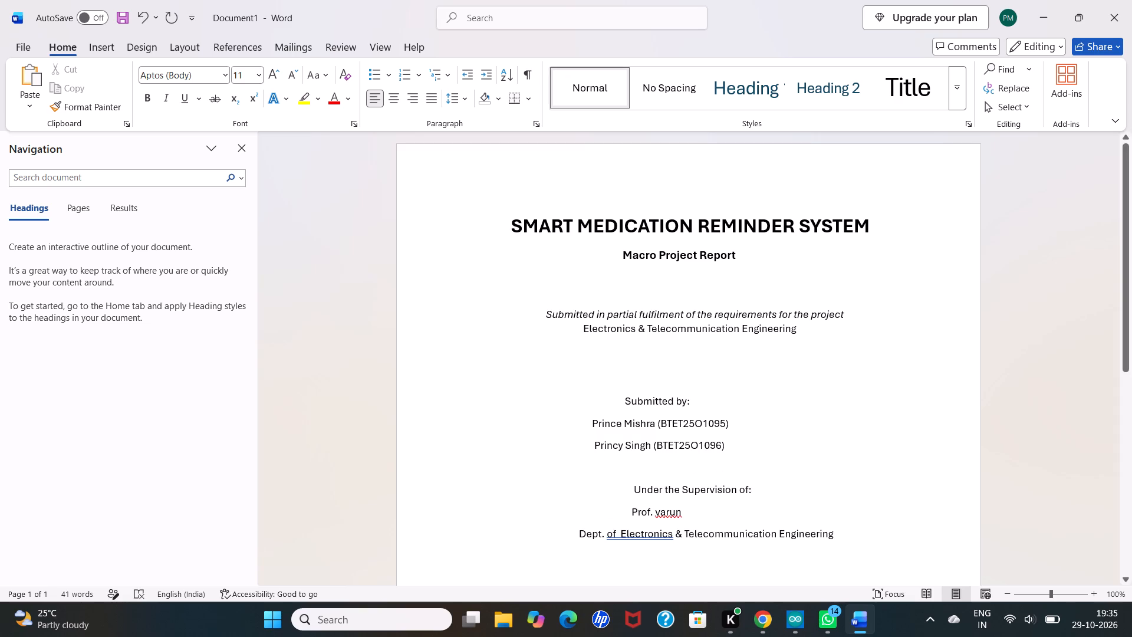
Remove leading spaces before "Under the Supervision of:" to shift the line left, closer beneath the student names.
scroll(961, 352, down, 4)
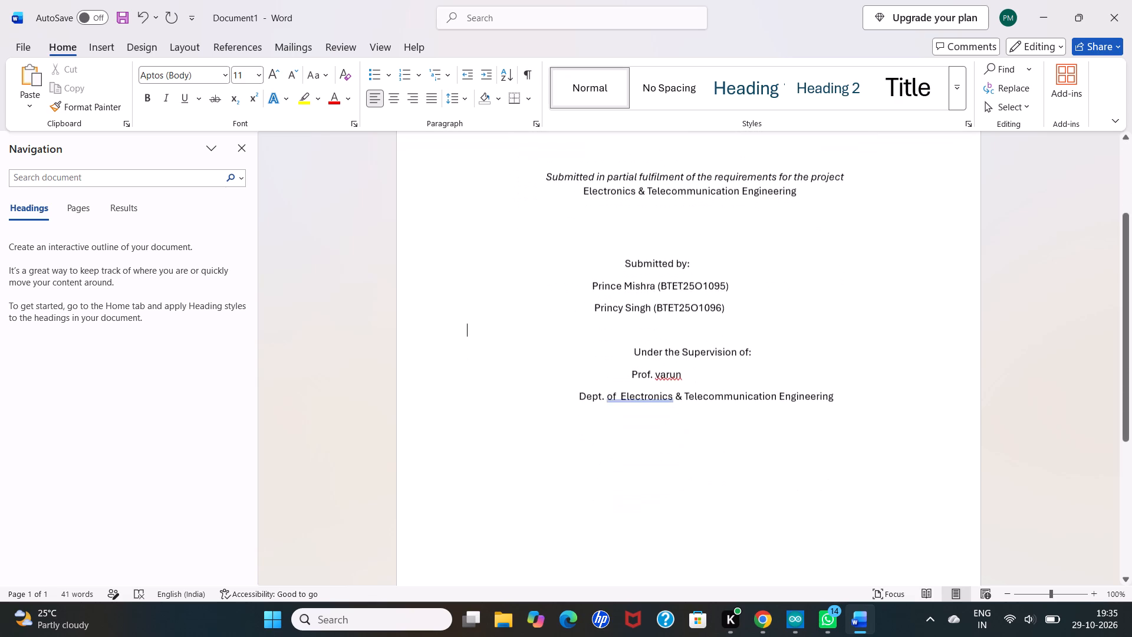
scroll(968, 352, down, 13)
scroll(959, 377, up, 2)
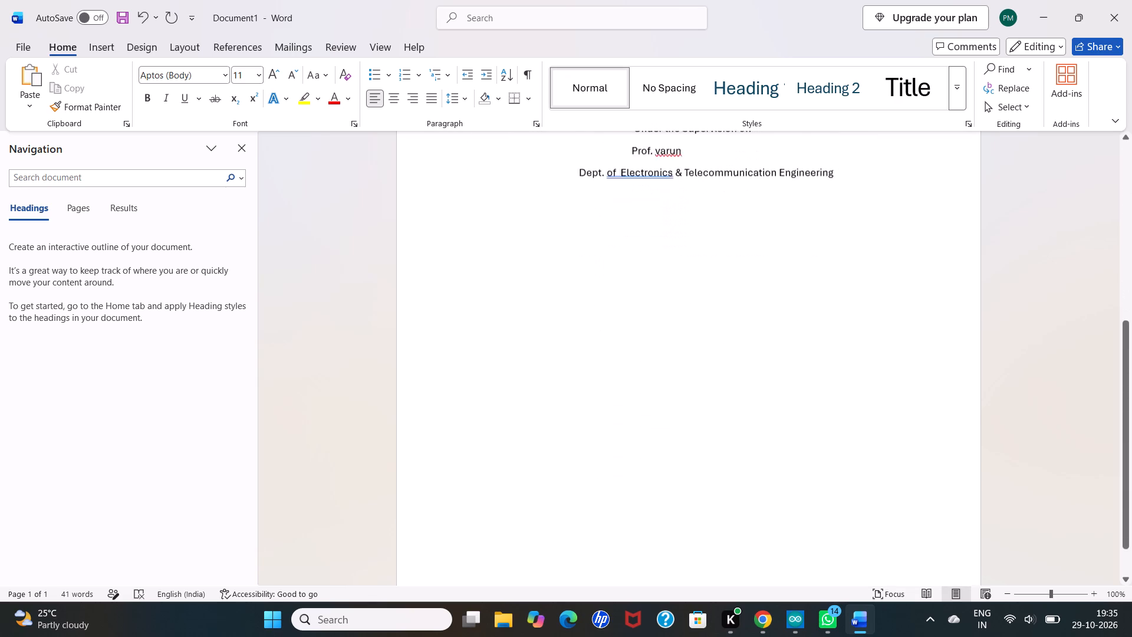
scroll(959, 377, up, 9)
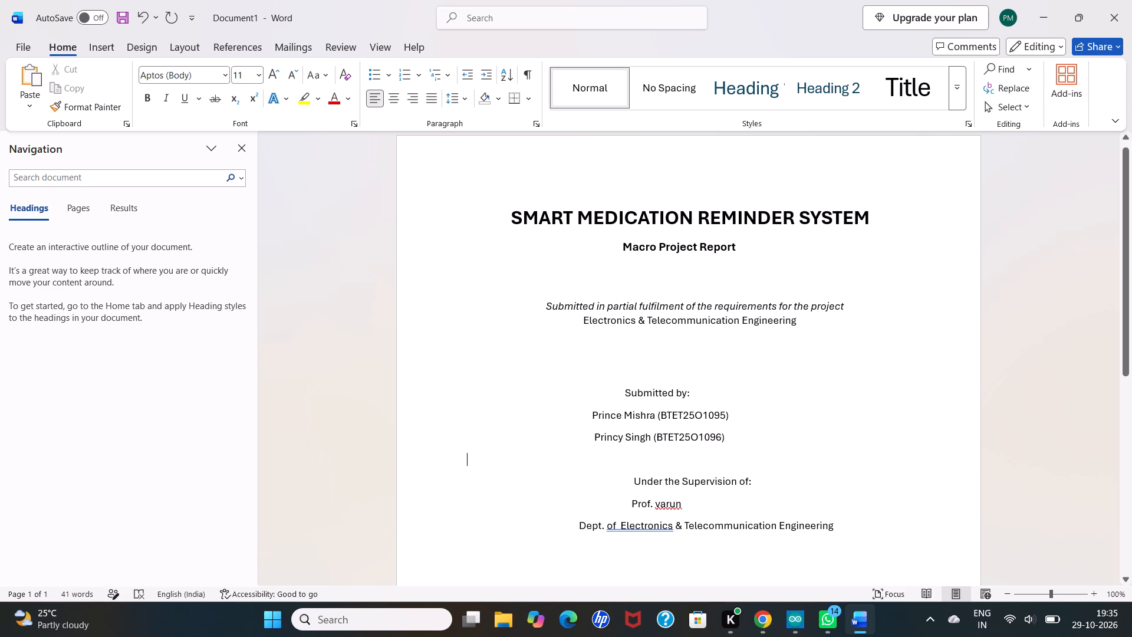
drag(628, 480, 629, 480)
drag(629, 480, 635, 480)
key(BackSpace)
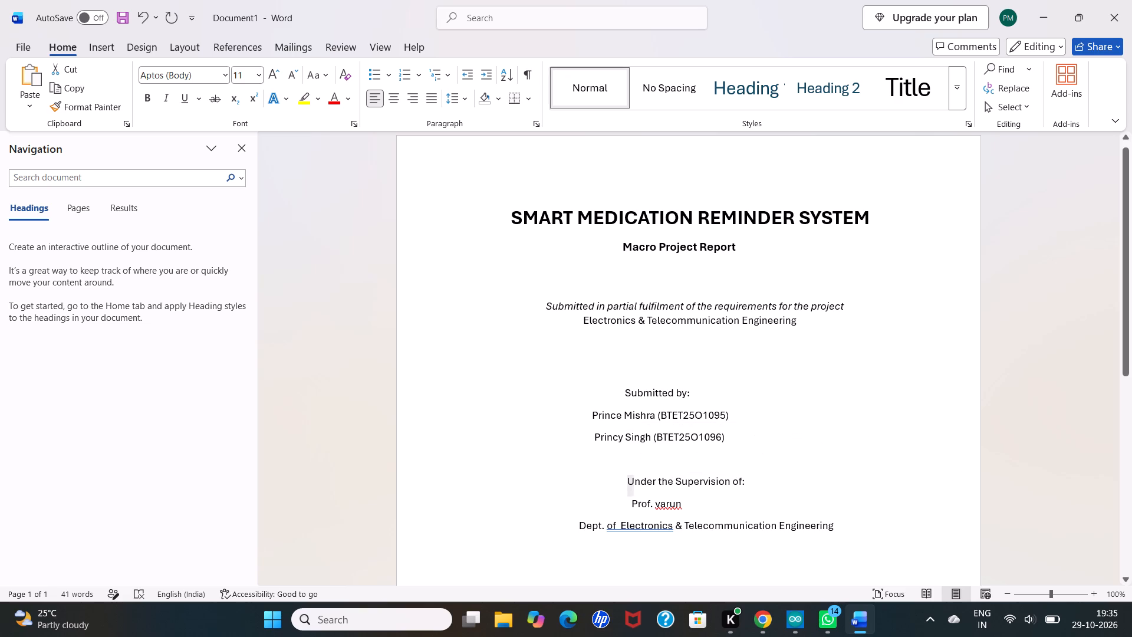
key(BackSpace)
key(BackSpace)
key(BackSpace)
key(BackSpace)
key(BackSpace)
key(BackSpace)
key(BackSpace)
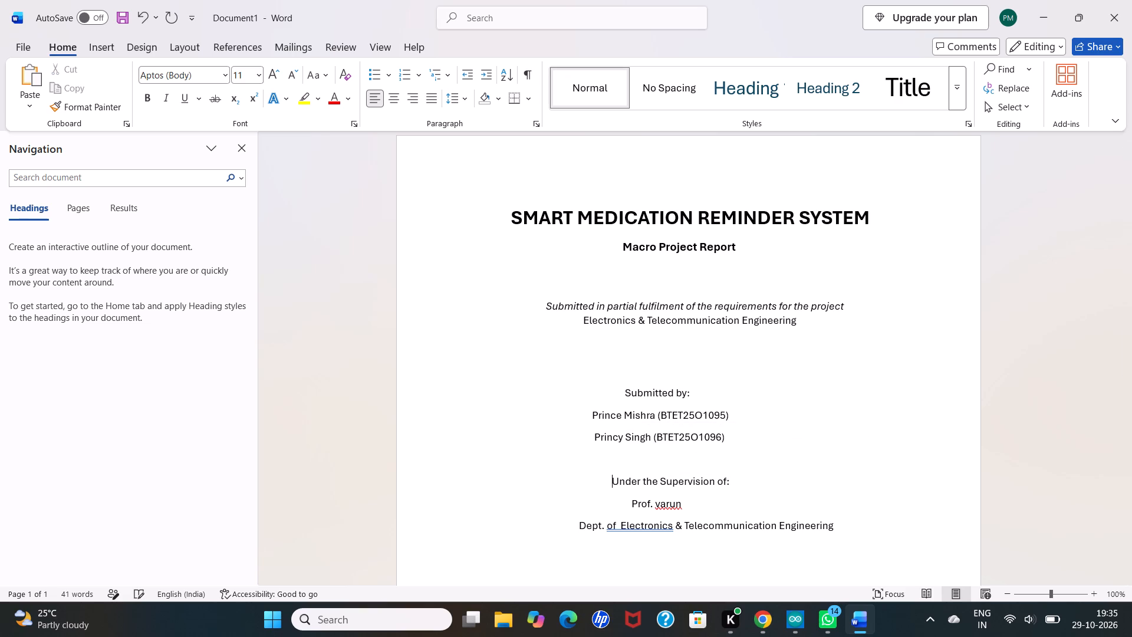
Remove two more leading spaces before "Under the Supervision of:" to centre it better beneath the student names.
key(BackSpace)
key(BackSpace)
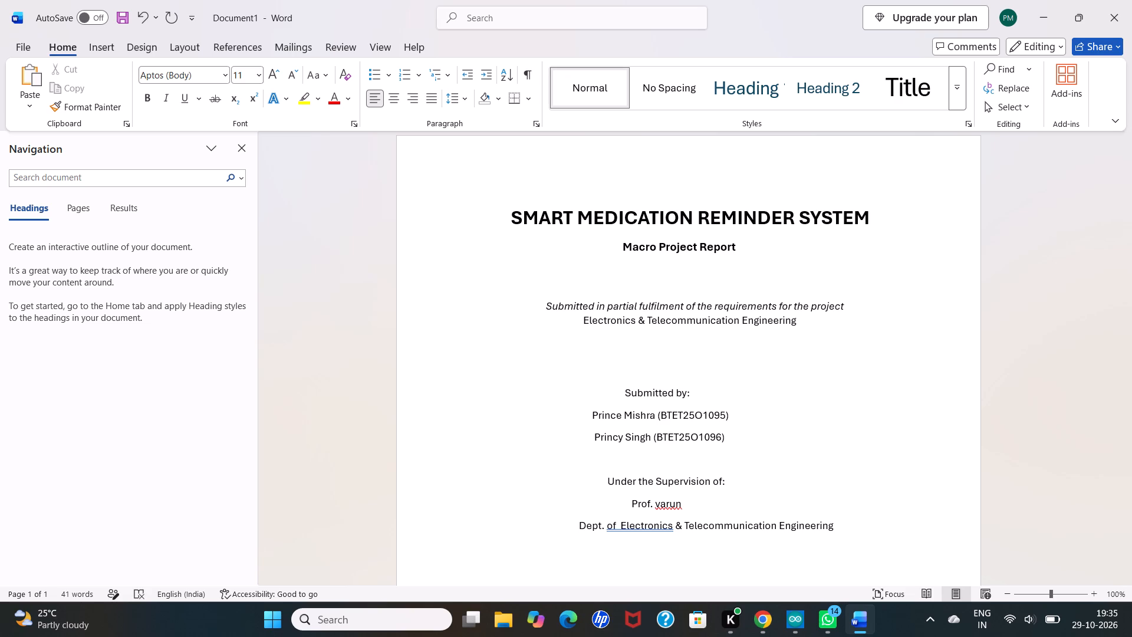
Replace the supervisor line under "Under the Supervision of:" with the title "Dr." followed by the supervisor's first name and surname.
click(689, 502)
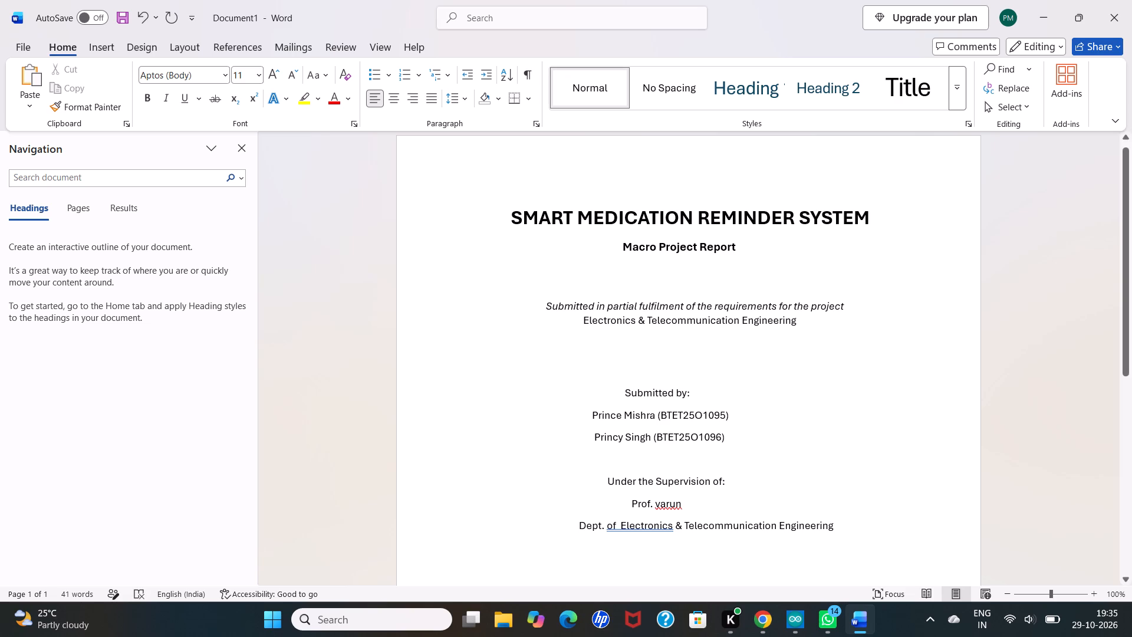
key(BackSpace)
key(BackSpace)
key(BackSpace)
key(BackSpace)
key(BackSpace)
key(BackSpace)
key(BackSpace)
key(BackSpace)
key(BackSpace)
key(BackSpace)
key(BackSpace)
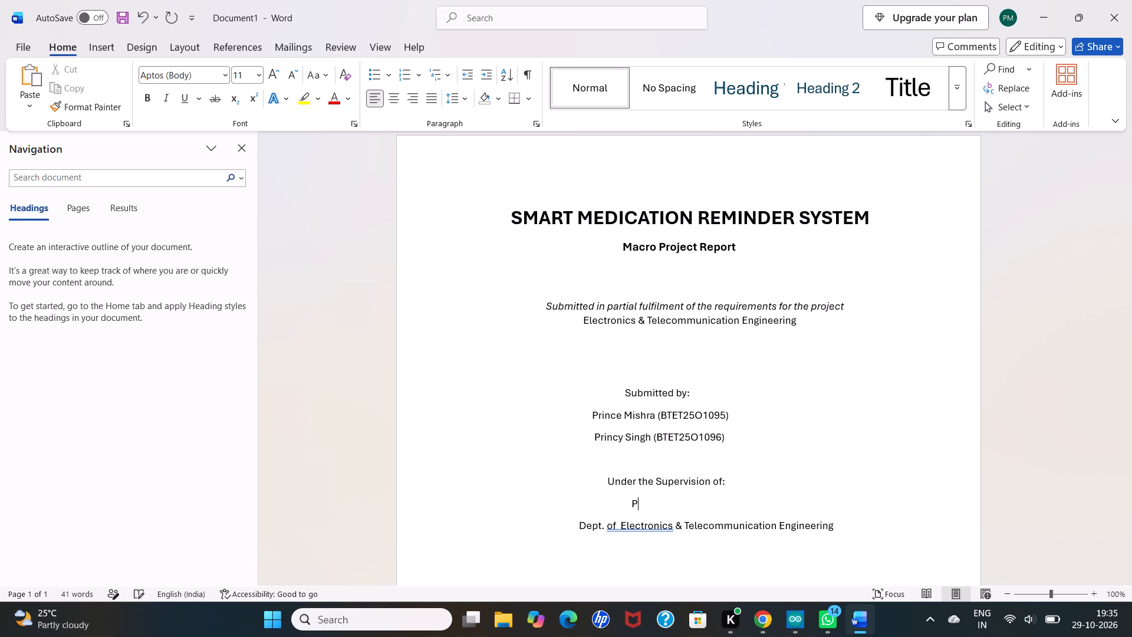
key(BackSpace)
key(BackSpace)
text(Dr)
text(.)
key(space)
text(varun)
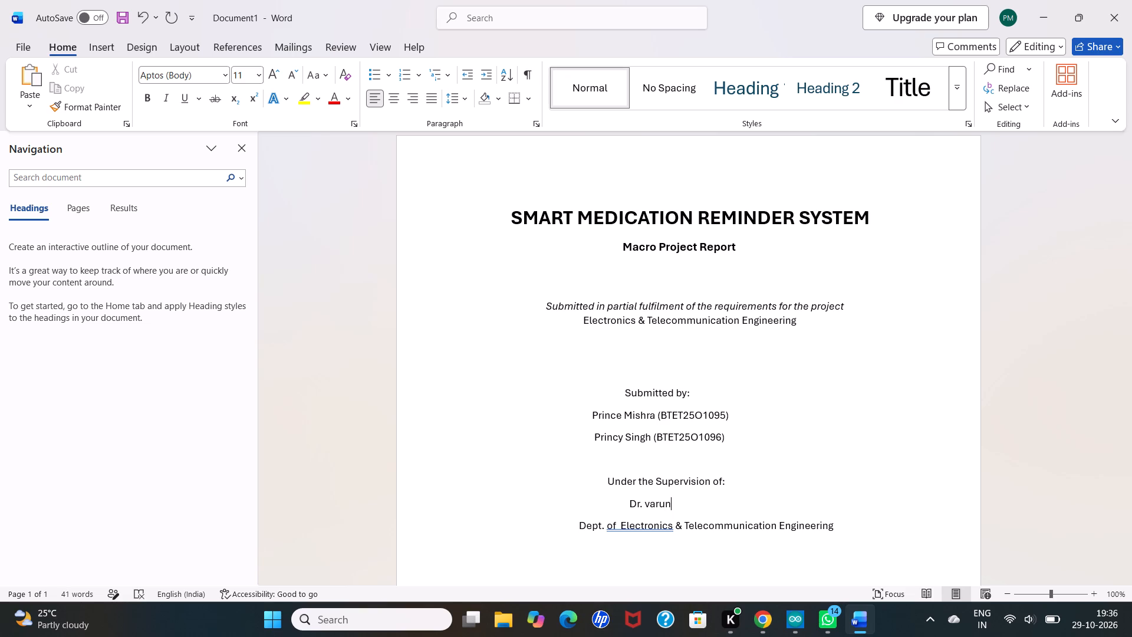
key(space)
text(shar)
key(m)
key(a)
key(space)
Capitalise the initial letters of the supervisor's first name and surname after "Dr.", with a line break after the name.
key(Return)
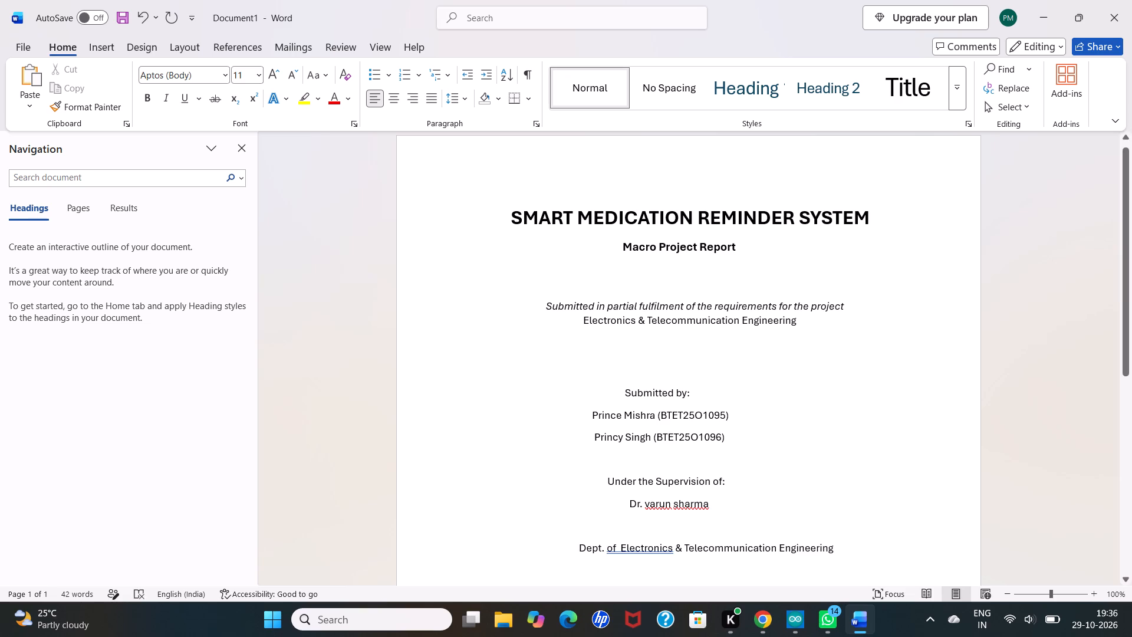
click(649, 505)
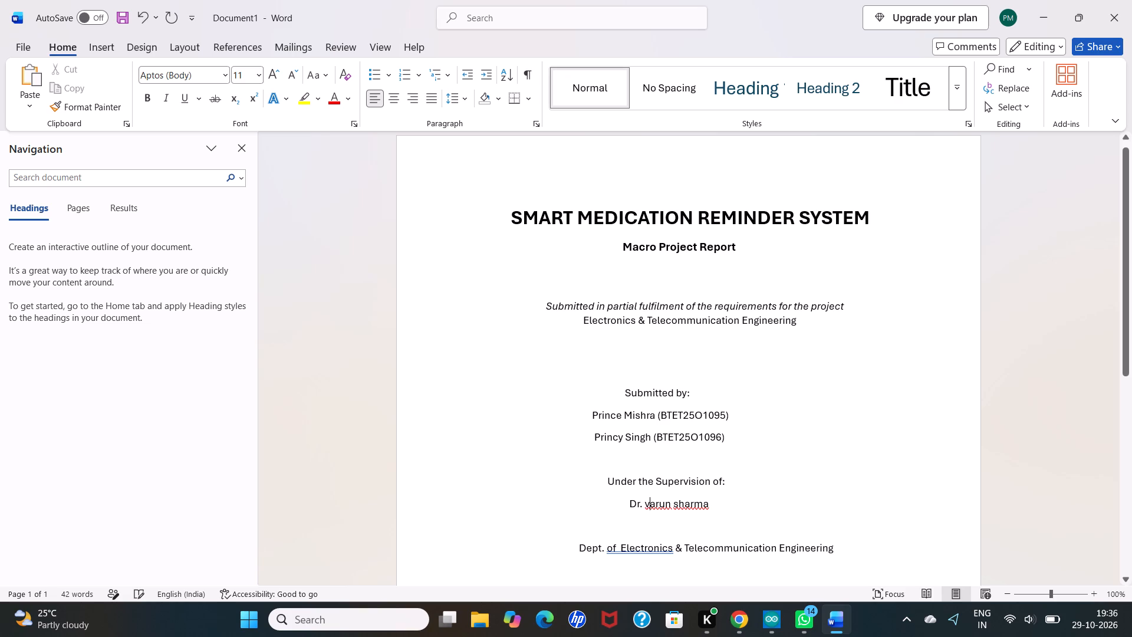
key(BackSpace)
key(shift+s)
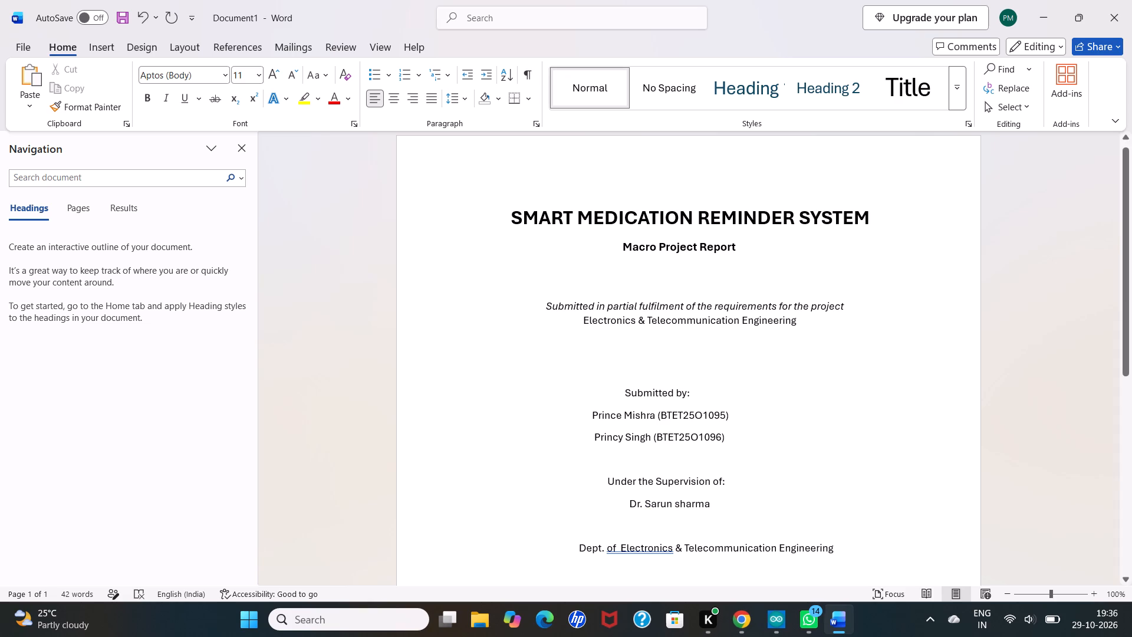
key(BackSpace)
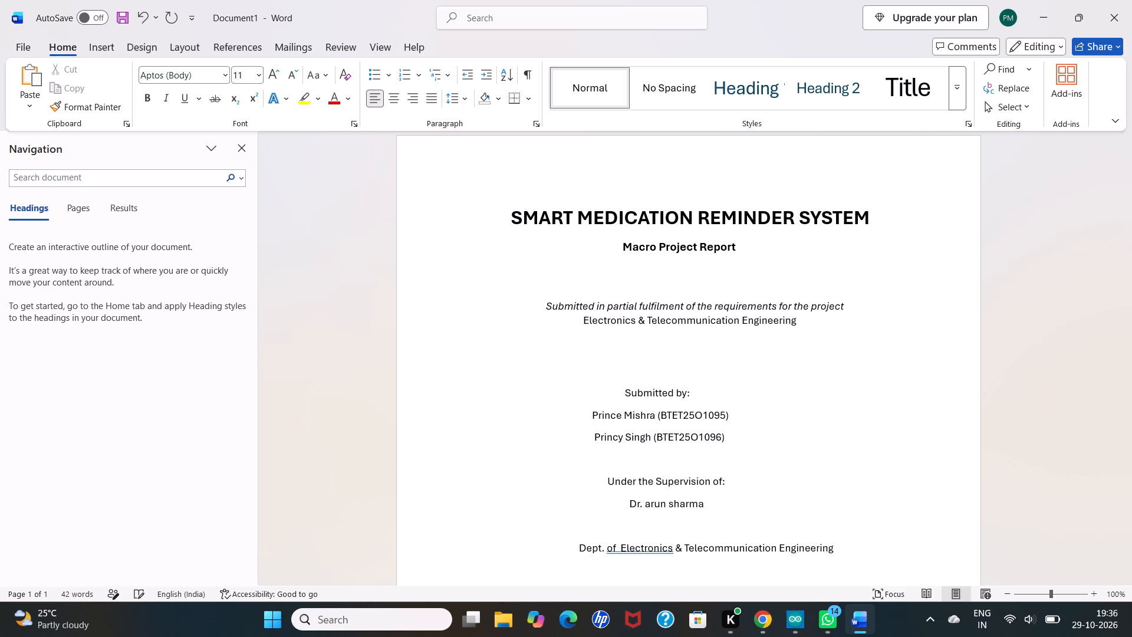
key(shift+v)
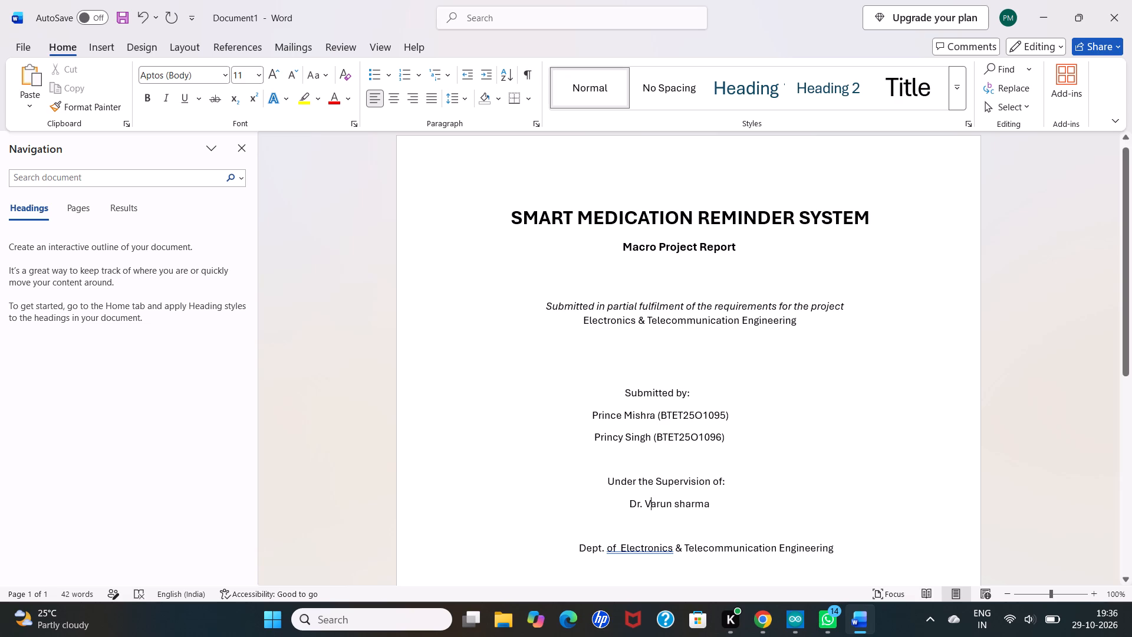
click(680, 504)
key(BackSpace)
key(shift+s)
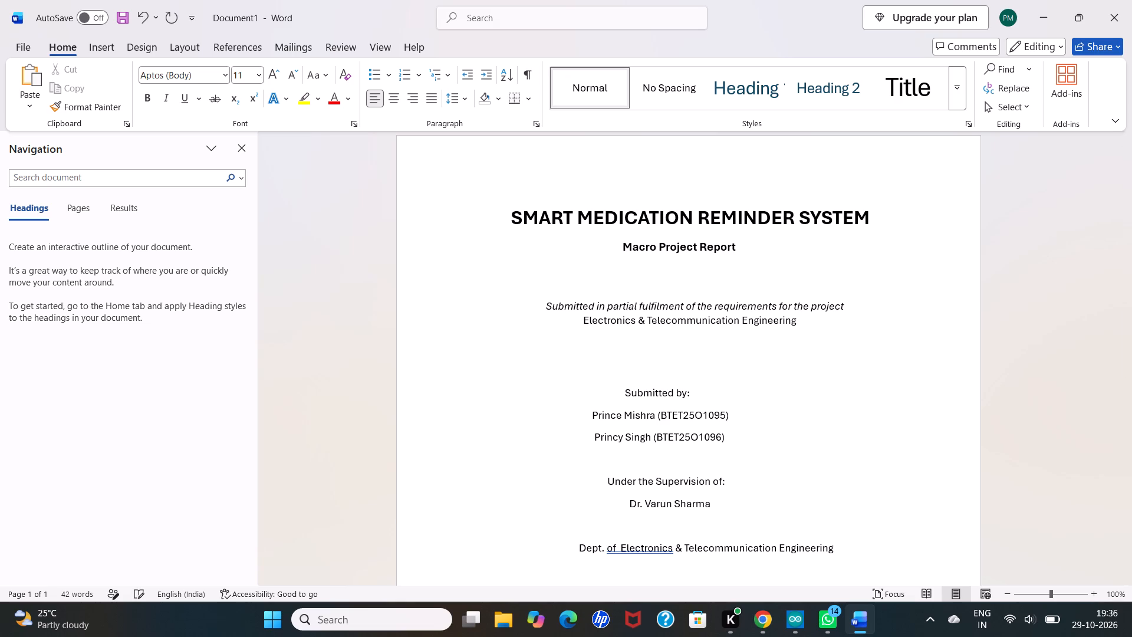
Add the line "Assistant Professor" directly below the supervisor's name, indented with leading spaces to sit roughly centred beneath it.
click(717, 502)
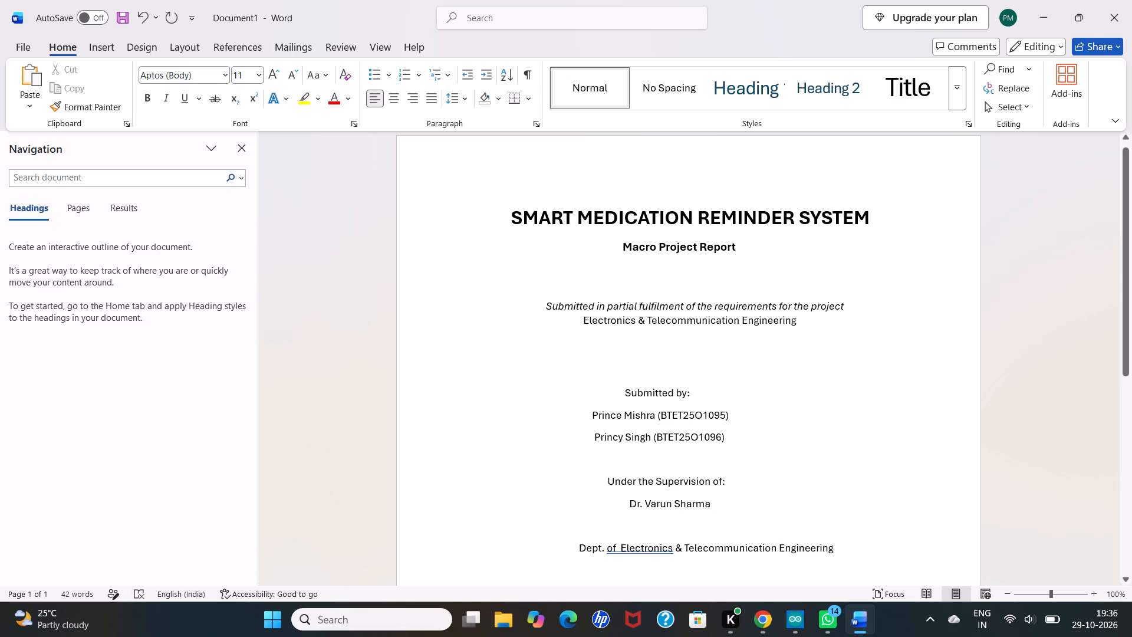
key(Return)
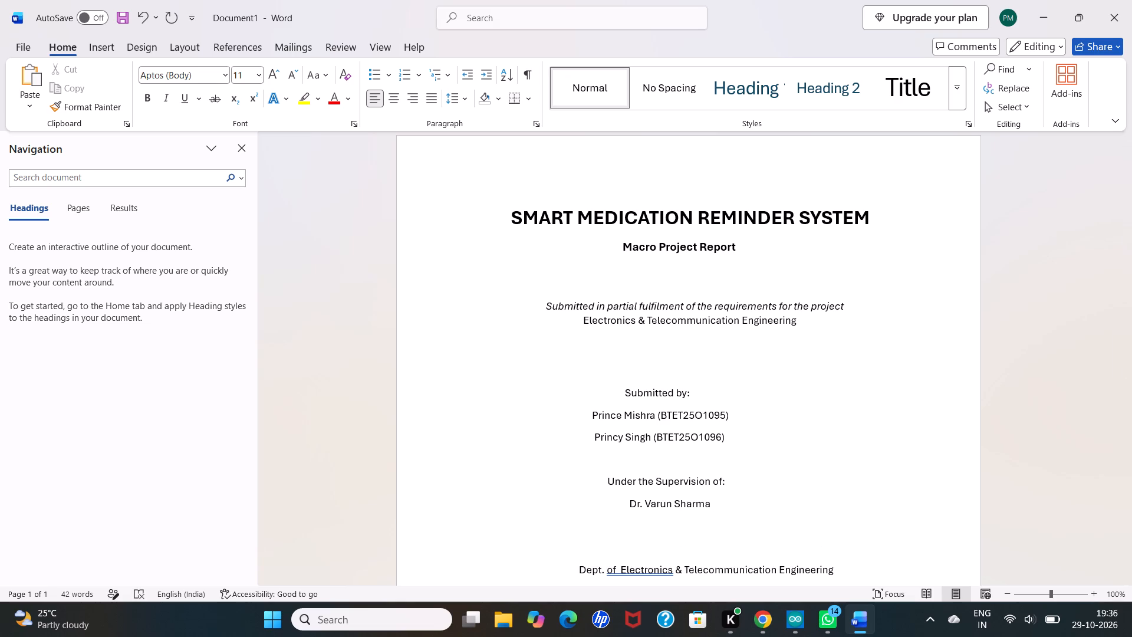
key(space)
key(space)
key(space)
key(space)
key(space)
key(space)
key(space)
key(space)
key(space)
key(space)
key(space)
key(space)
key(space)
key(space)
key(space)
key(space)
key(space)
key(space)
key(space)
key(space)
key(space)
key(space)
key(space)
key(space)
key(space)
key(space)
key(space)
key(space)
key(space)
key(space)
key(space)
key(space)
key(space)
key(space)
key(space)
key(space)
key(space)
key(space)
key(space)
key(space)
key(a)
key(BackSpace)
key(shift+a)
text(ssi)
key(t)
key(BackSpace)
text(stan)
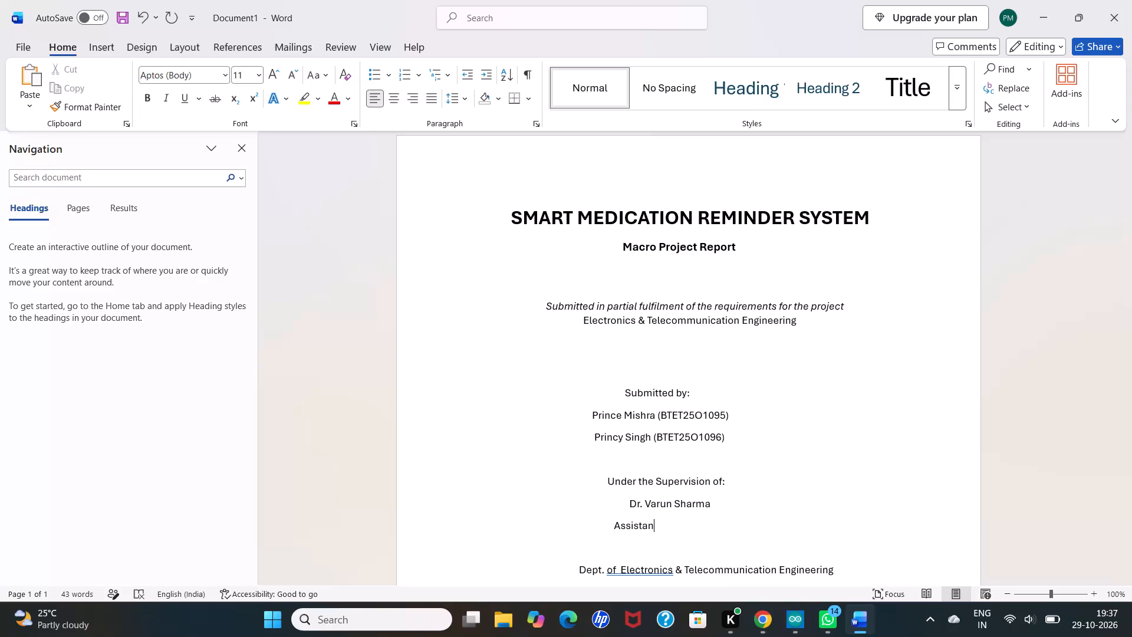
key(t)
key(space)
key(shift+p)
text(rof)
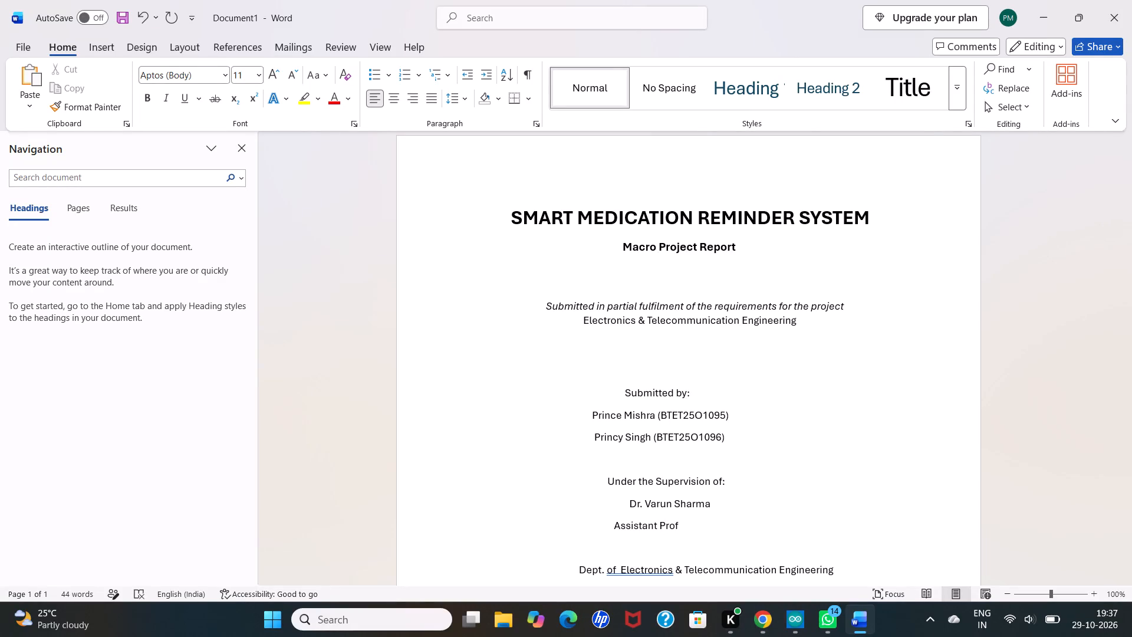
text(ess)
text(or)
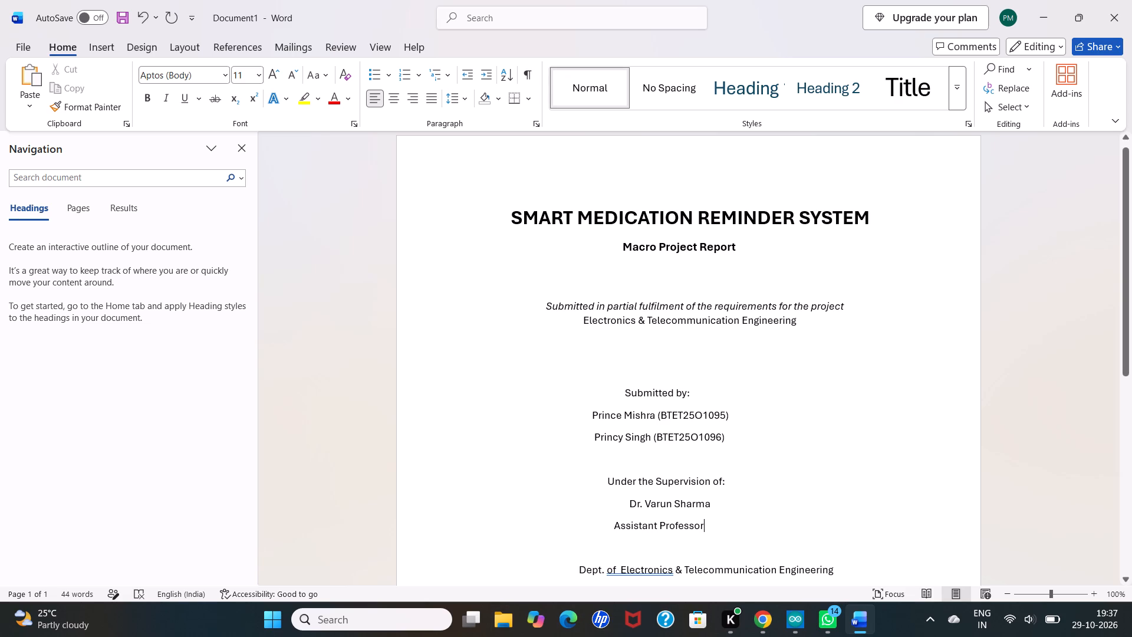
Delete the blank line between "Assistant Professor" and the department line.
click(429, 543)
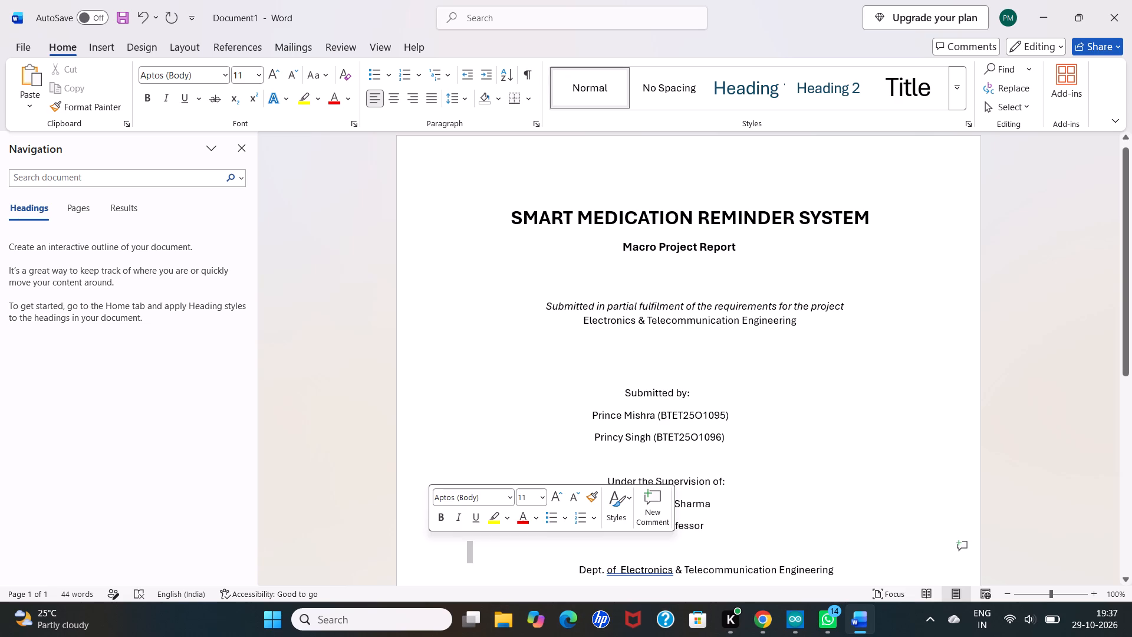
key(BackSpace)
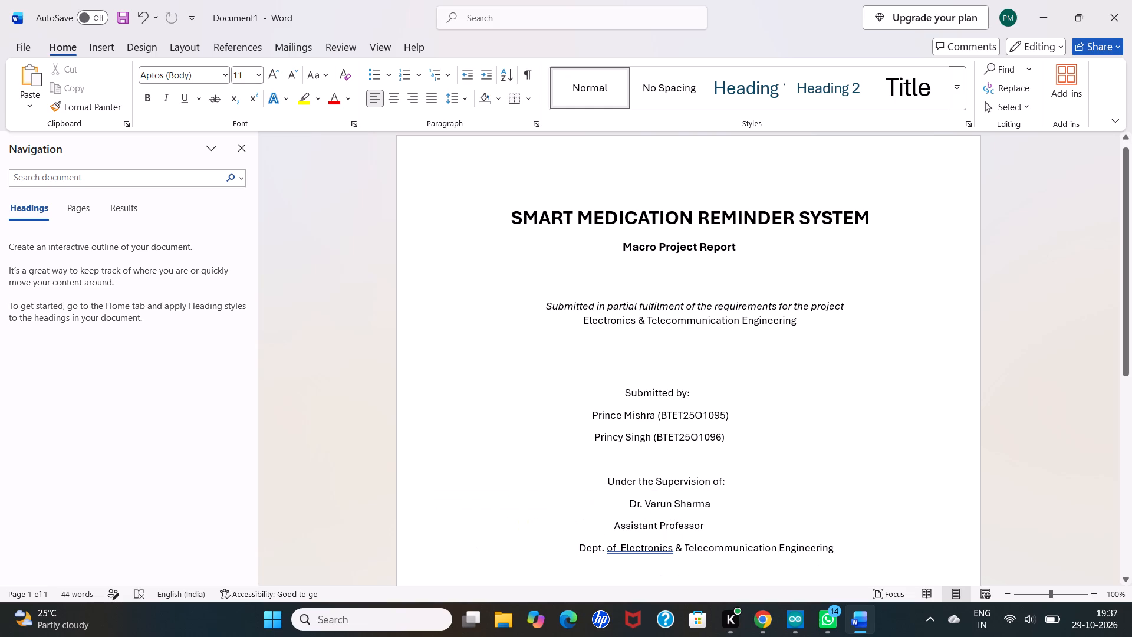
Remove 17 leading spaces before the "Dept. of Electronics & Telecommunication Engineering" line to shift it left.
click(574, 547)
key(BackSpace)
key(BackSpace)
key(BackSpace)
key(BackSpace)
key(BackSpace)
key(BackSpace)
key(BackSpace)
key(BackSpace)
key(BackSpace)
key(BackSpace)
key(BackSpace)
key(BackSpace)
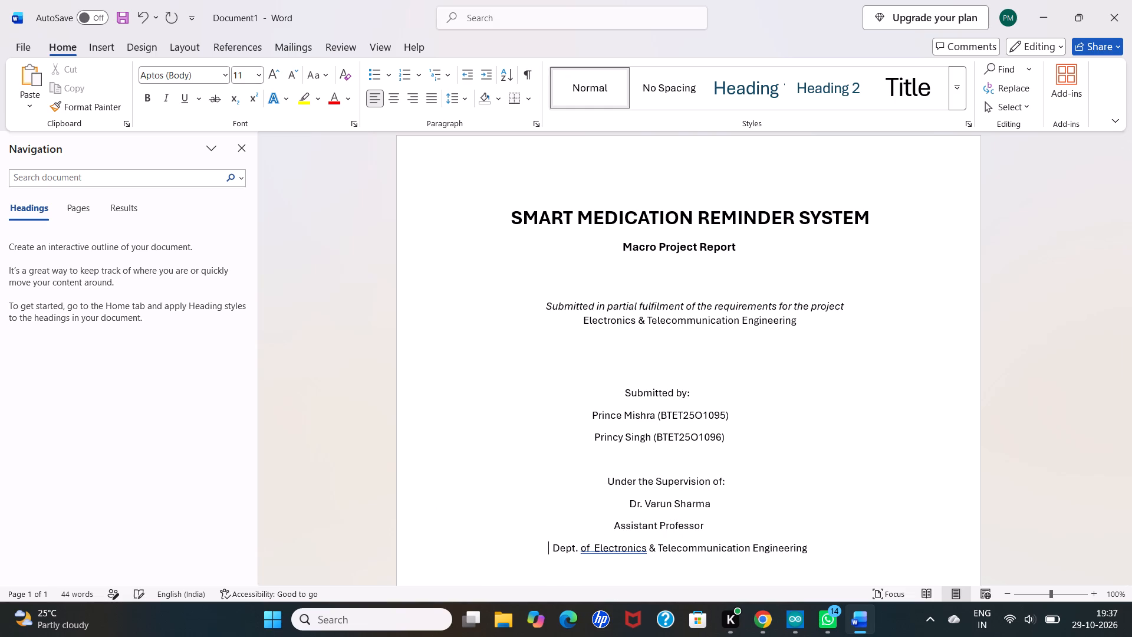
key(BackSpace)
key(BackSpace)
key(BackSpace)
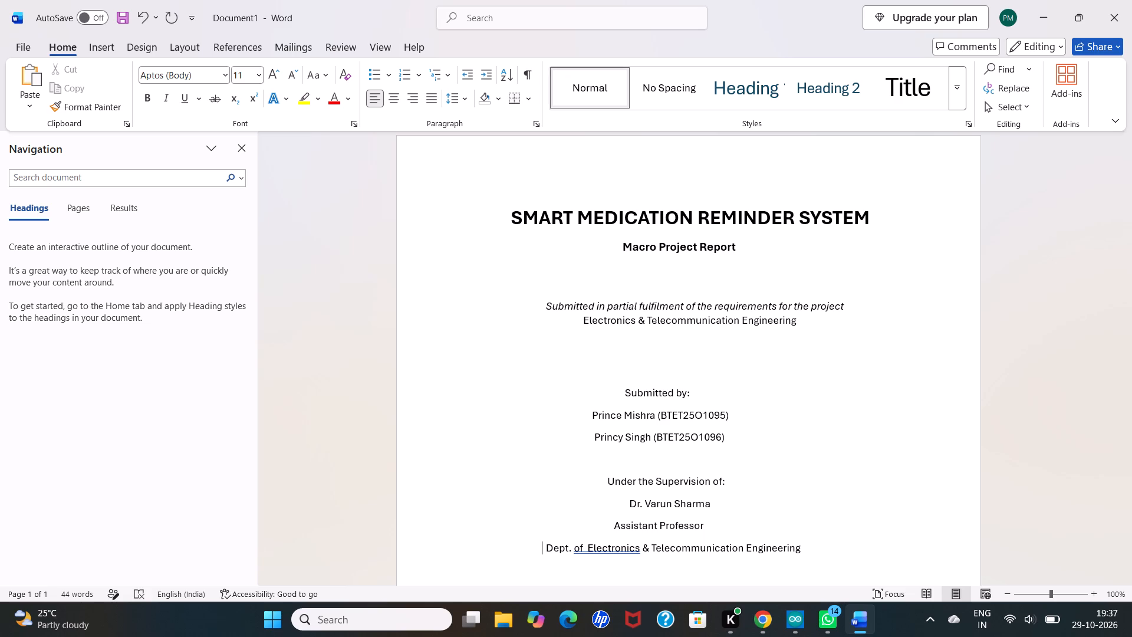
key(BackSpace)
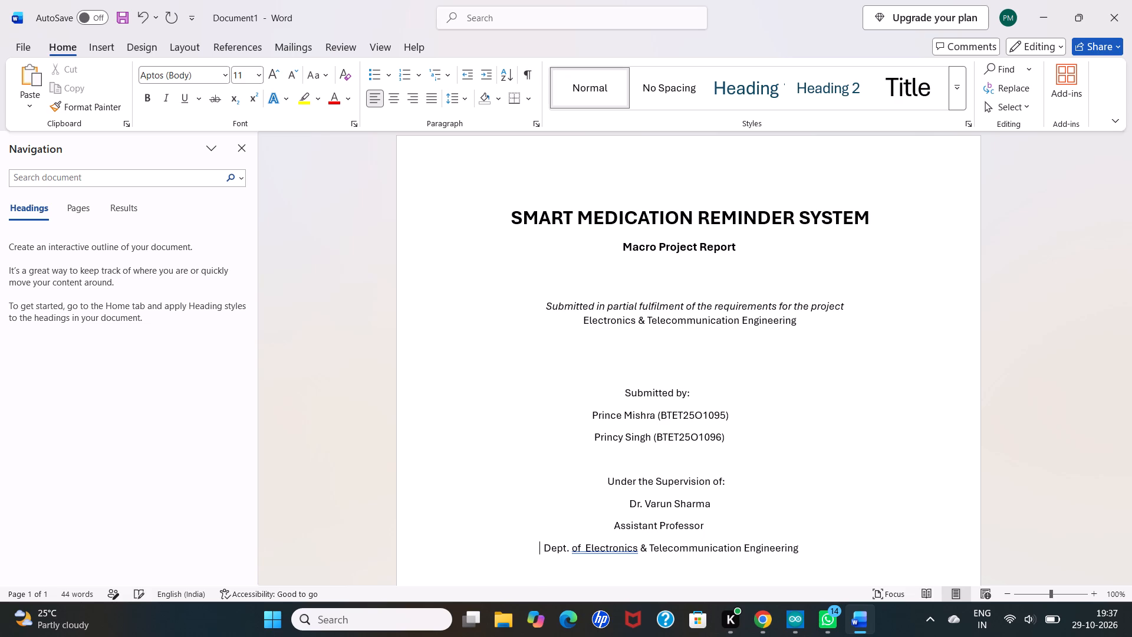
key(BackSpace)
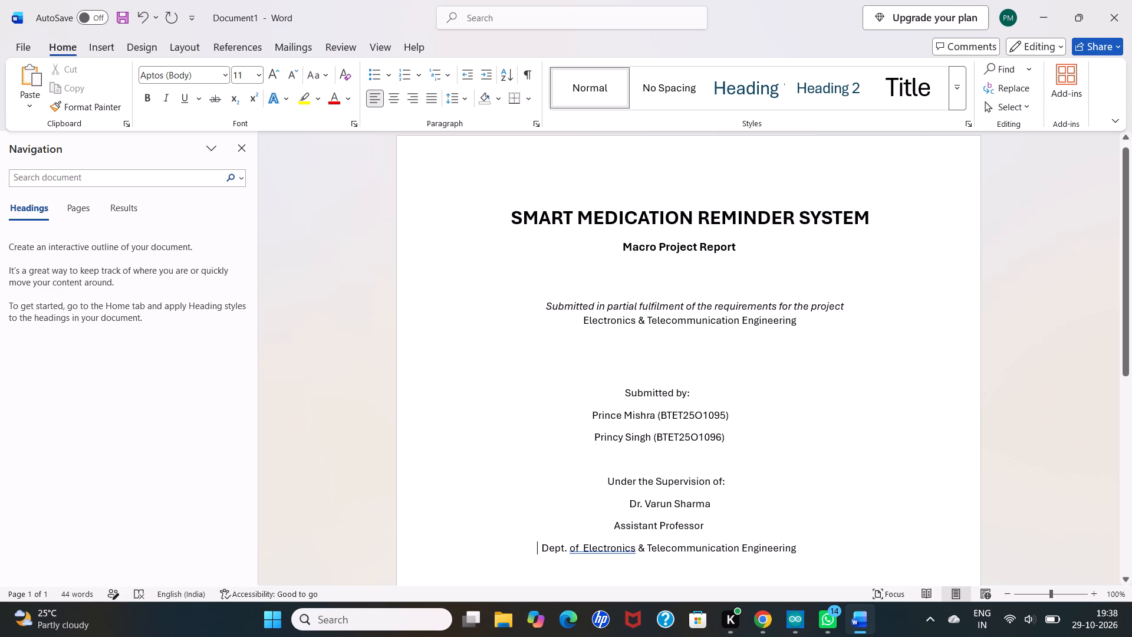
Insert 12 leading spaces before the department line to shift it right, towards the centre of the page.
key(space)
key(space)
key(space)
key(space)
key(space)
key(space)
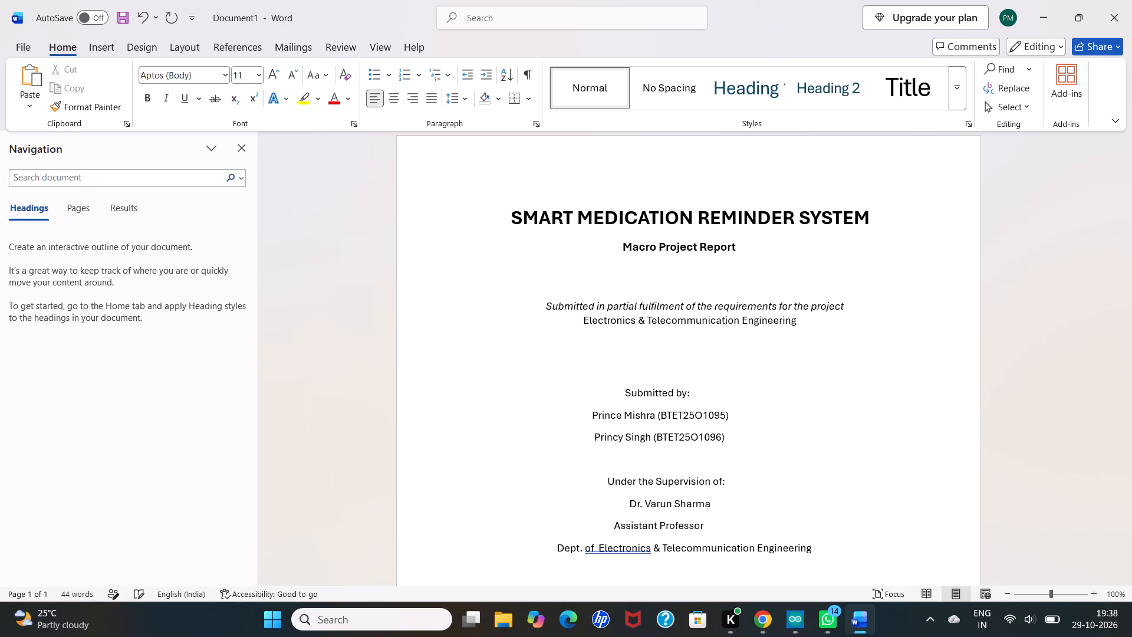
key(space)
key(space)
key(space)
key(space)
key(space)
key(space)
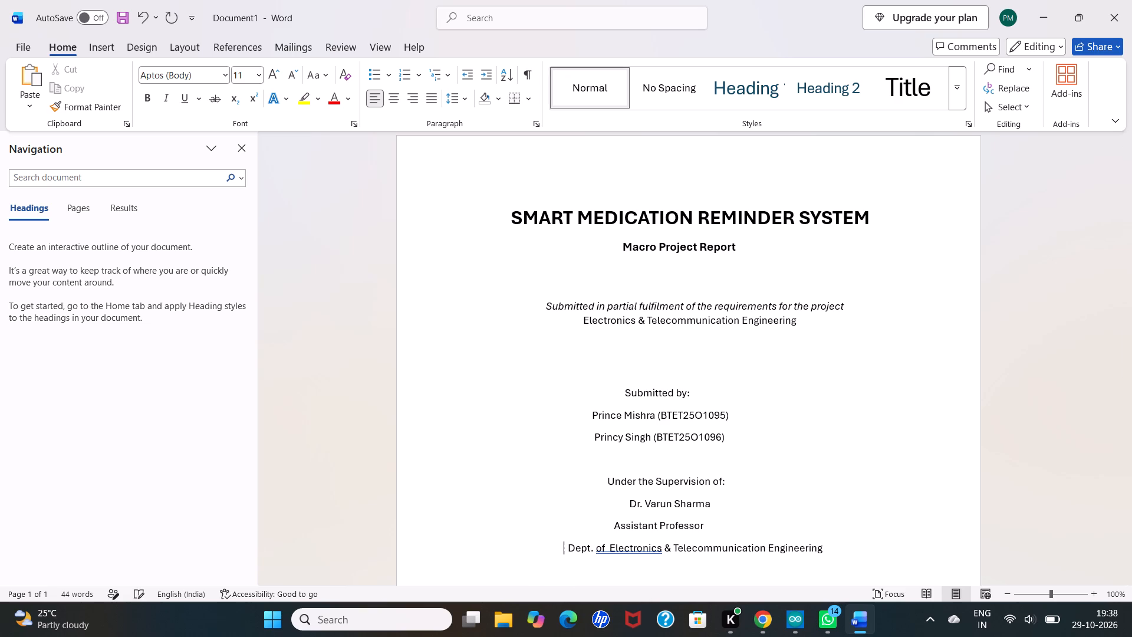
click(603, 524)
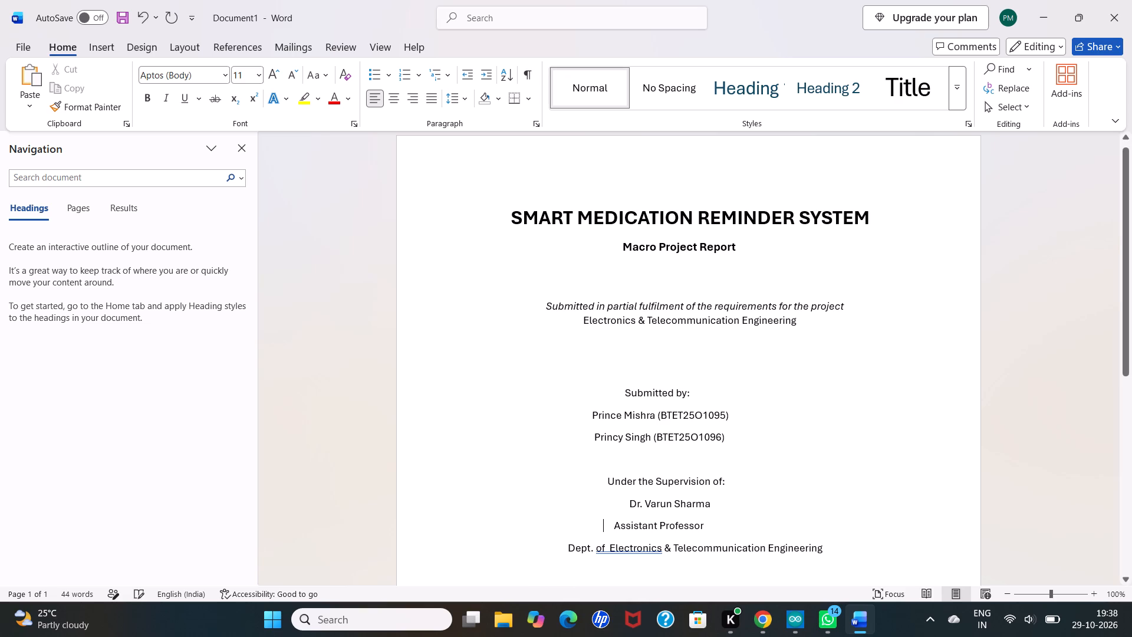
Insert 10 leading spaces before "Submitted by:" to centre it on the page.
click(618, 395)
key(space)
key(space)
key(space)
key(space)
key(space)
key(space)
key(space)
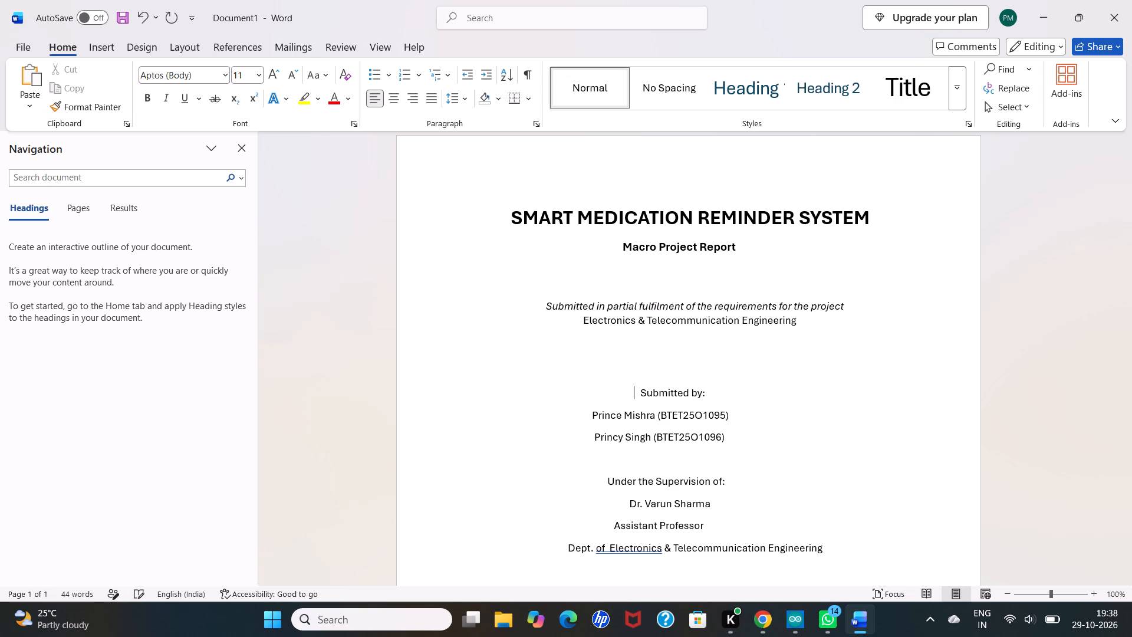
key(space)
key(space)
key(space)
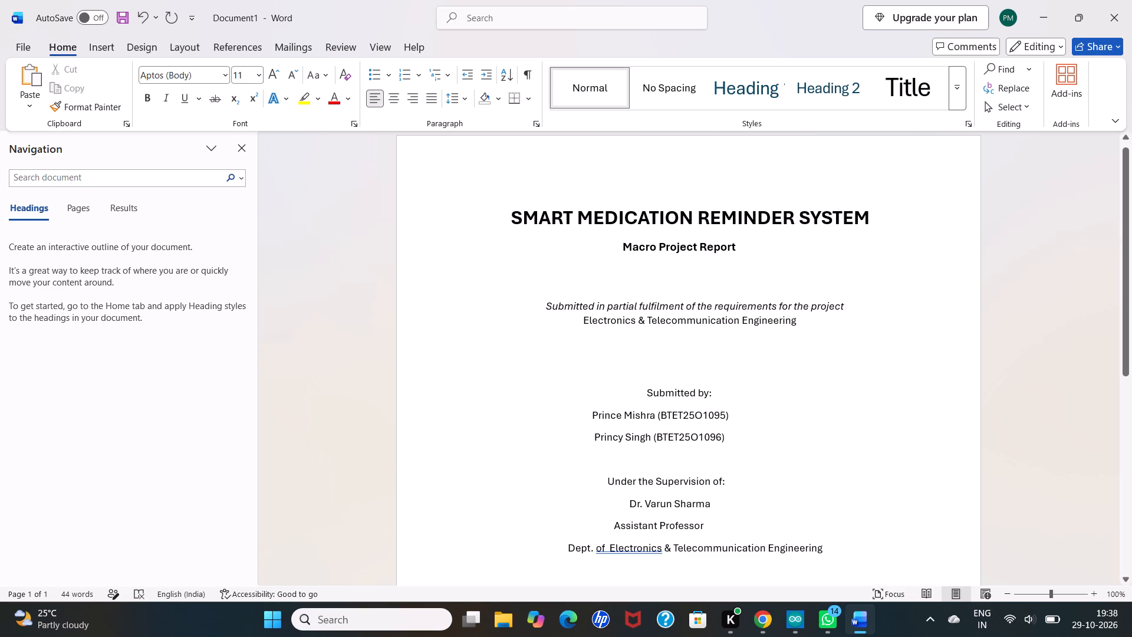
Insert 8 leading spaces before the first student's line to centre it beneath "Submitted by:".
click(578, 415)
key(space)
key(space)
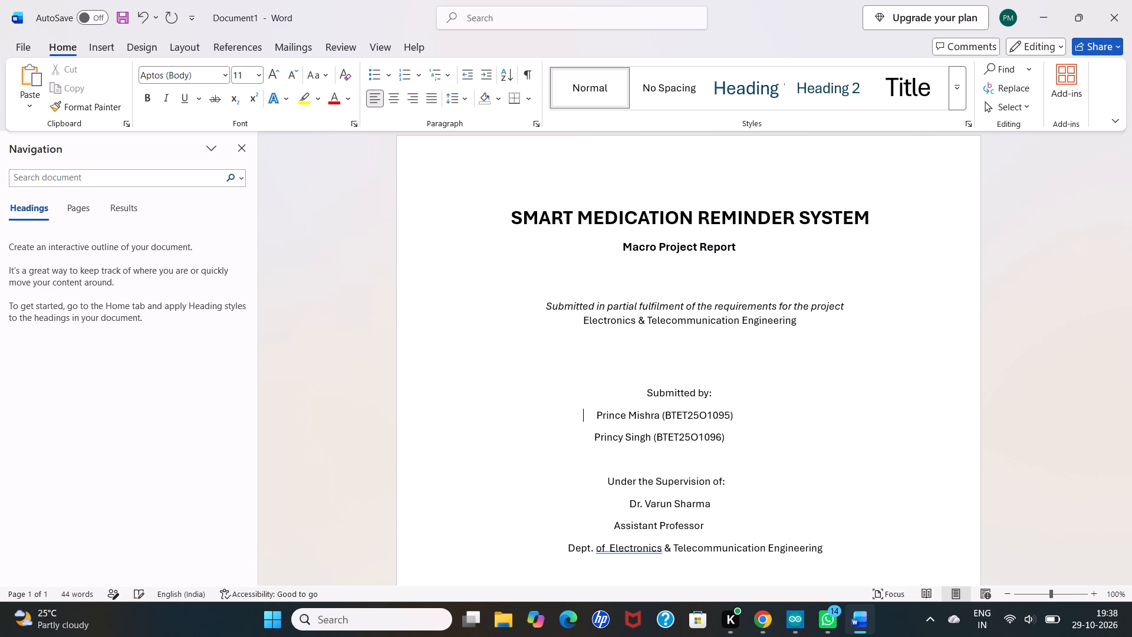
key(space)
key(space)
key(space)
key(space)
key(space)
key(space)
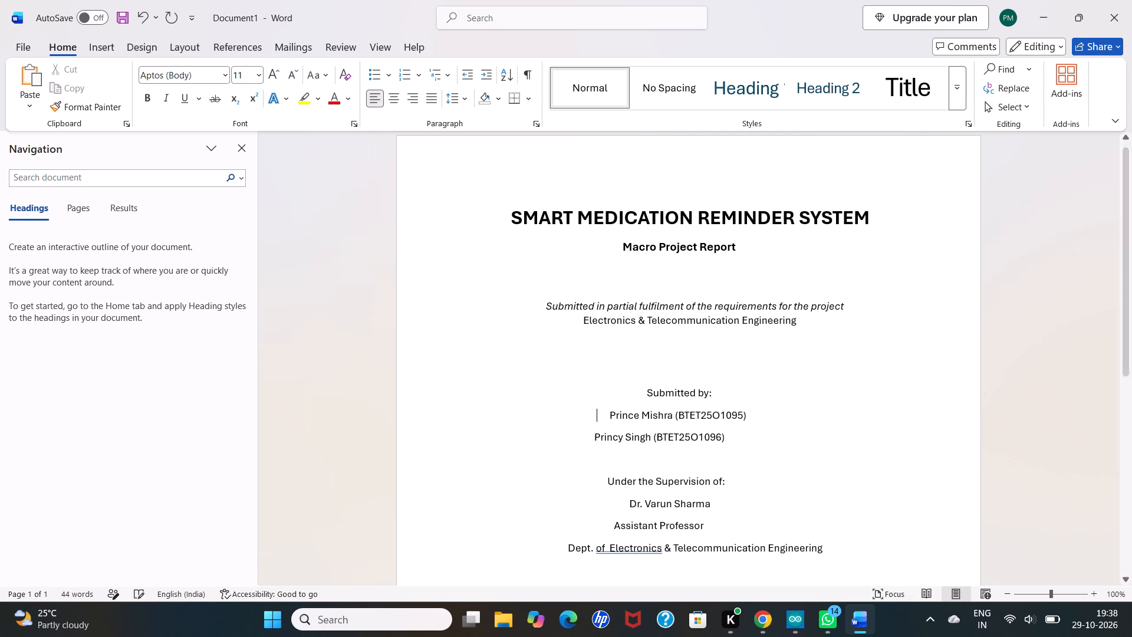
Insert 7 leading spaces before the second student's line to align its start with the first student's line.
click(579, 434)
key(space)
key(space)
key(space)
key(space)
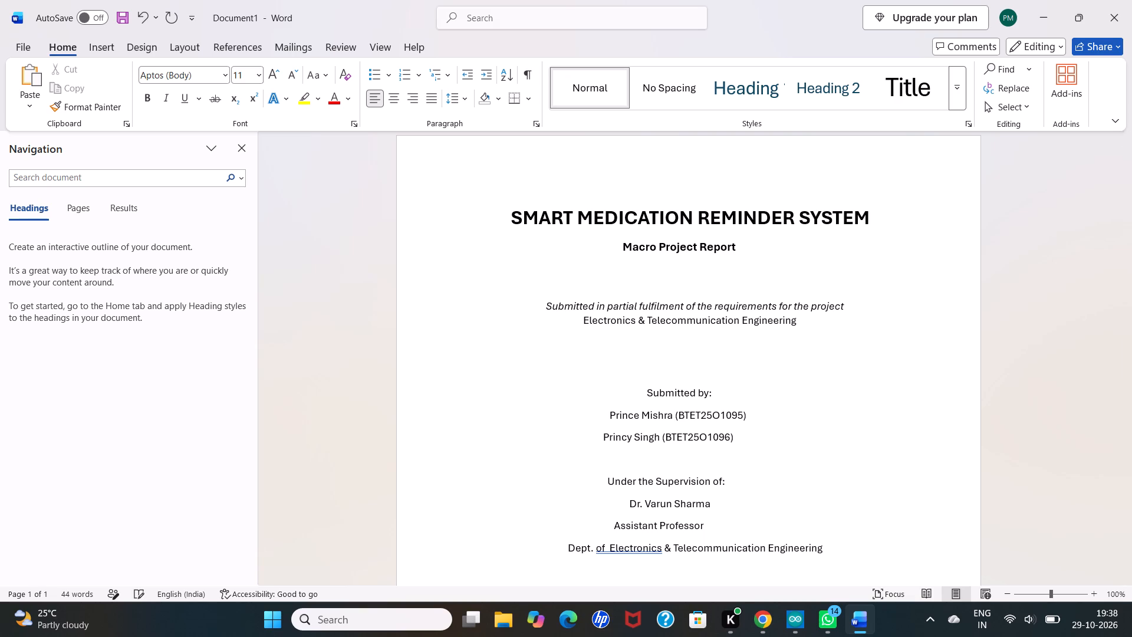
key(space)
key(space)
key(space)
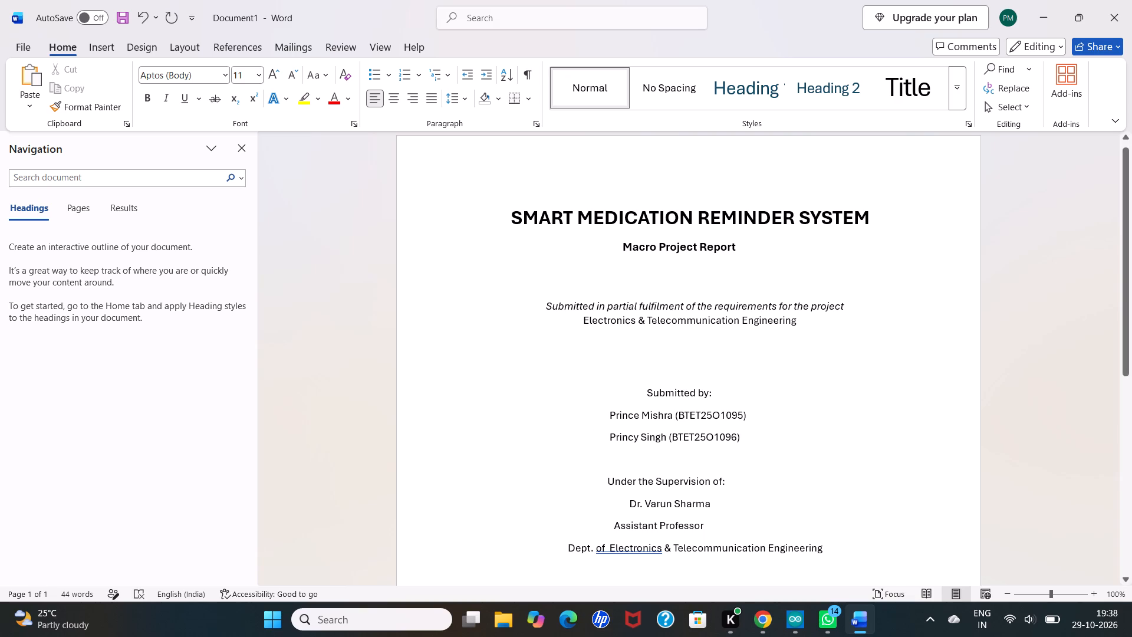
Insert 6 leading spaces before "Under the Supervision of:" to centre it beneath the student lines.
click(603, 481)
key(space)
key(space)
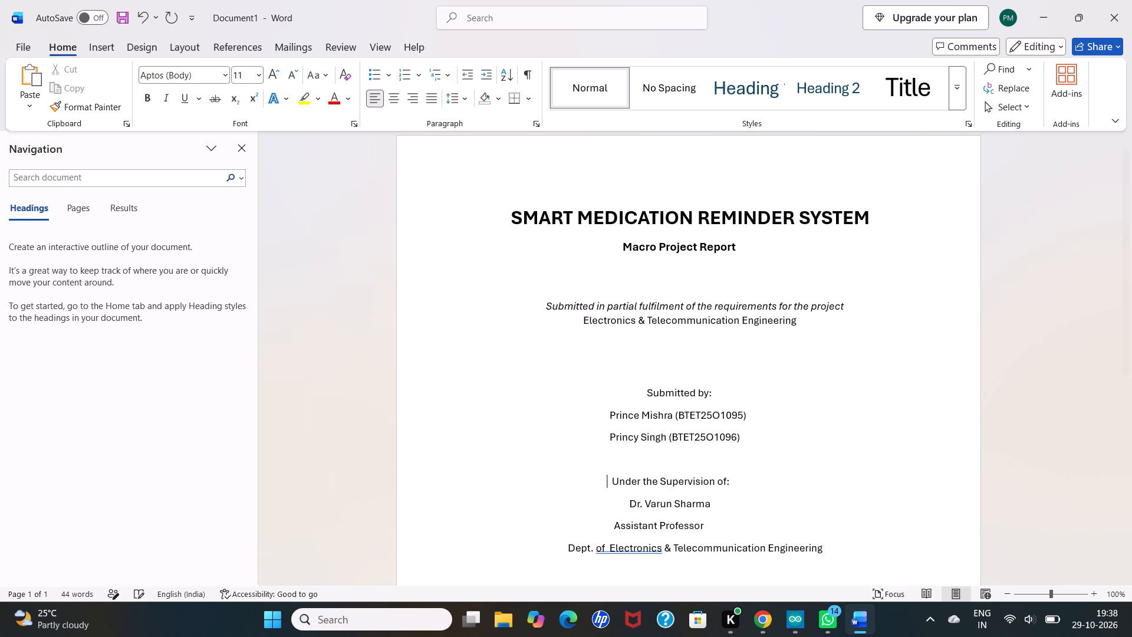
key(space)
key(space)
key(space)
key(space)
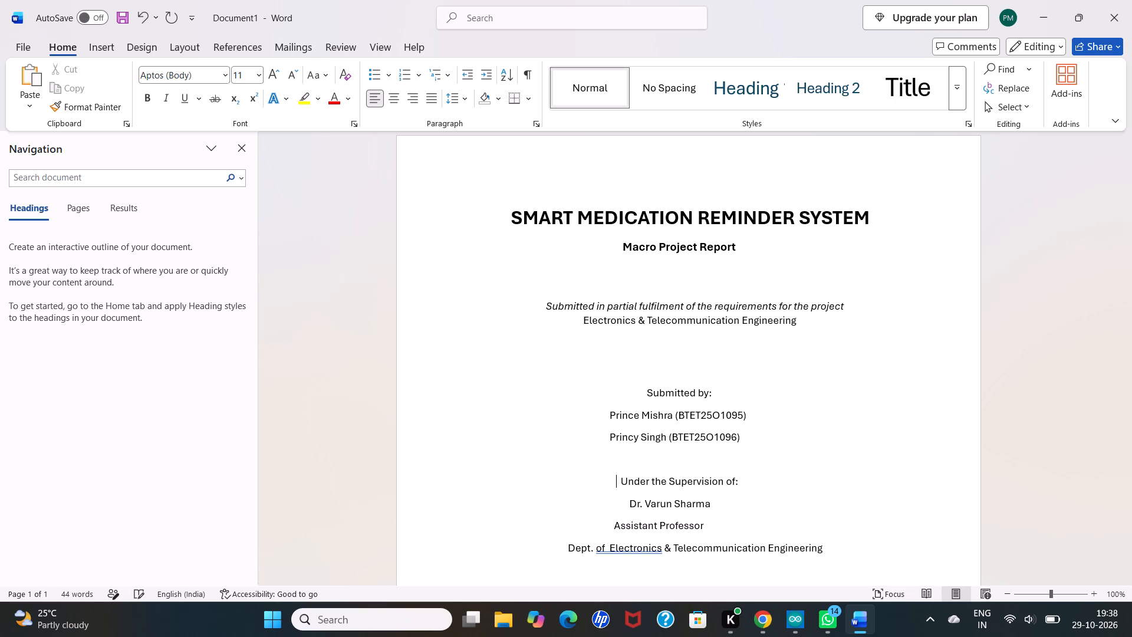
Shift the supervisor's name right by a net 5 leading spaces to centre it beneath "Under the Supervision of:".
click(617, 504)
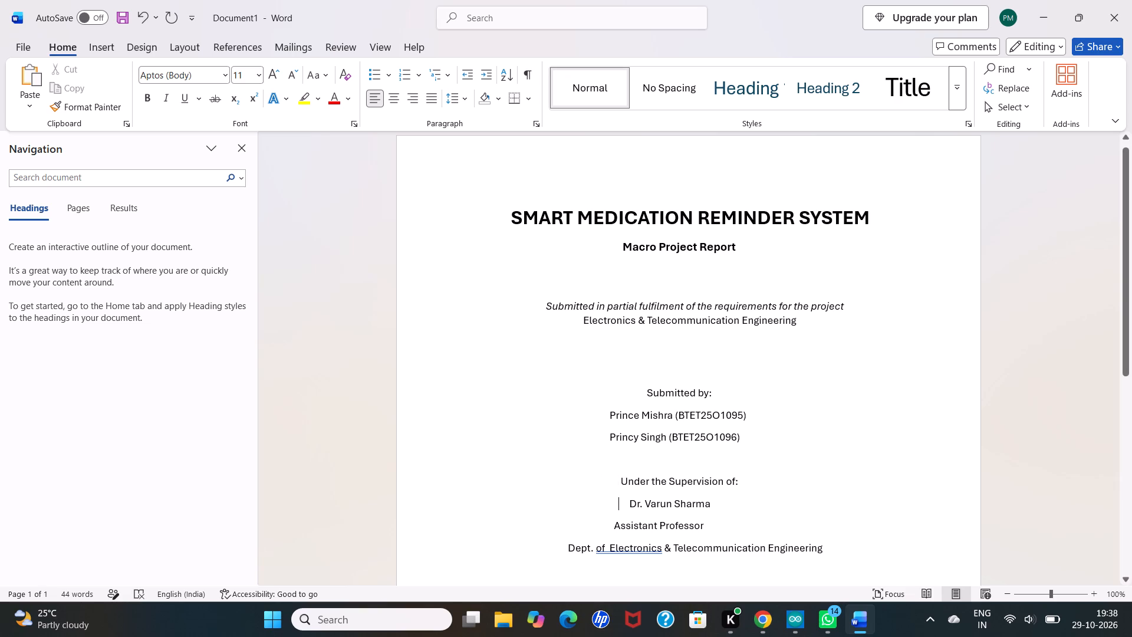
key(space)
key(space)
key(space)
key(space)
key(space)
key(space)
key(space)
key(BackSpace)
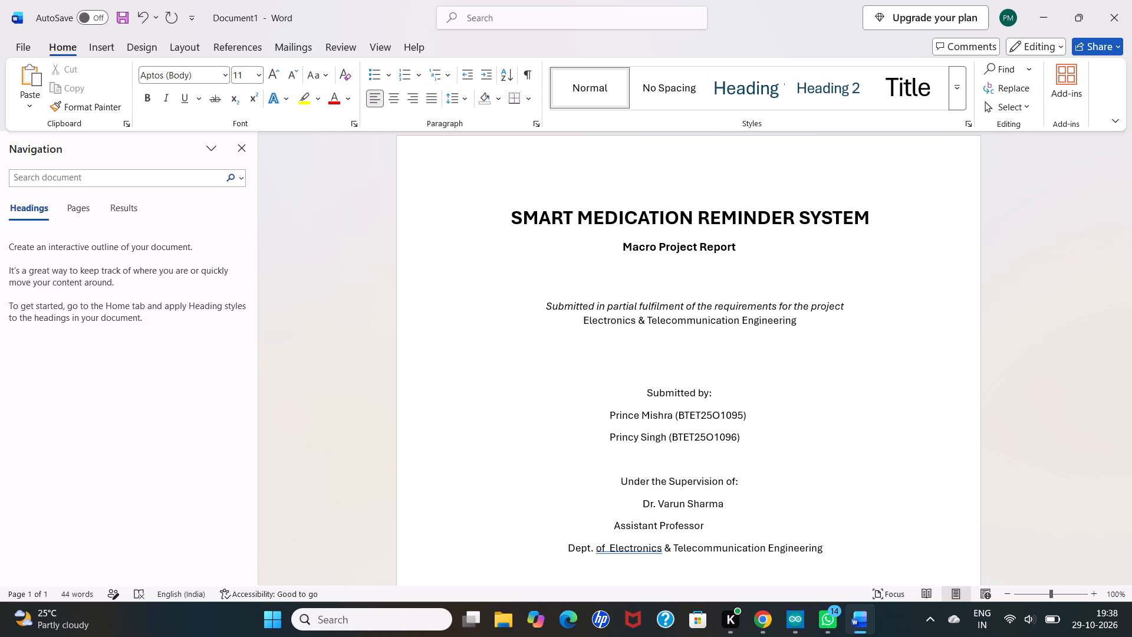
key(BackSpace)
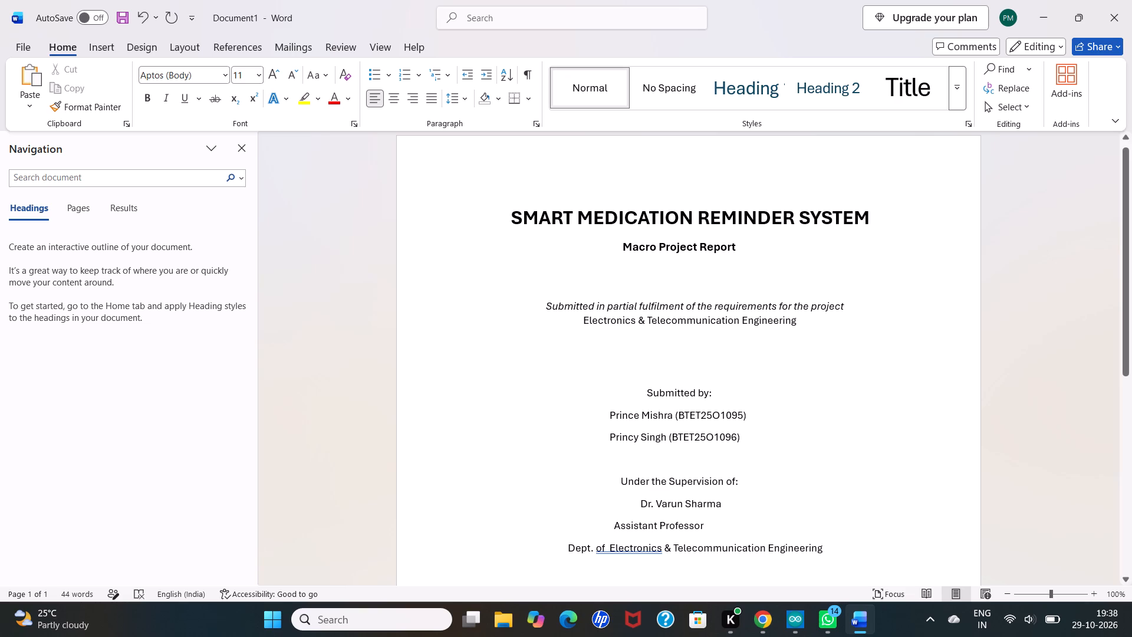
Shift "Assistant Professor" right by a net 10 leading spaces to centre it beneath the supervisor's name.
click(607, 529)
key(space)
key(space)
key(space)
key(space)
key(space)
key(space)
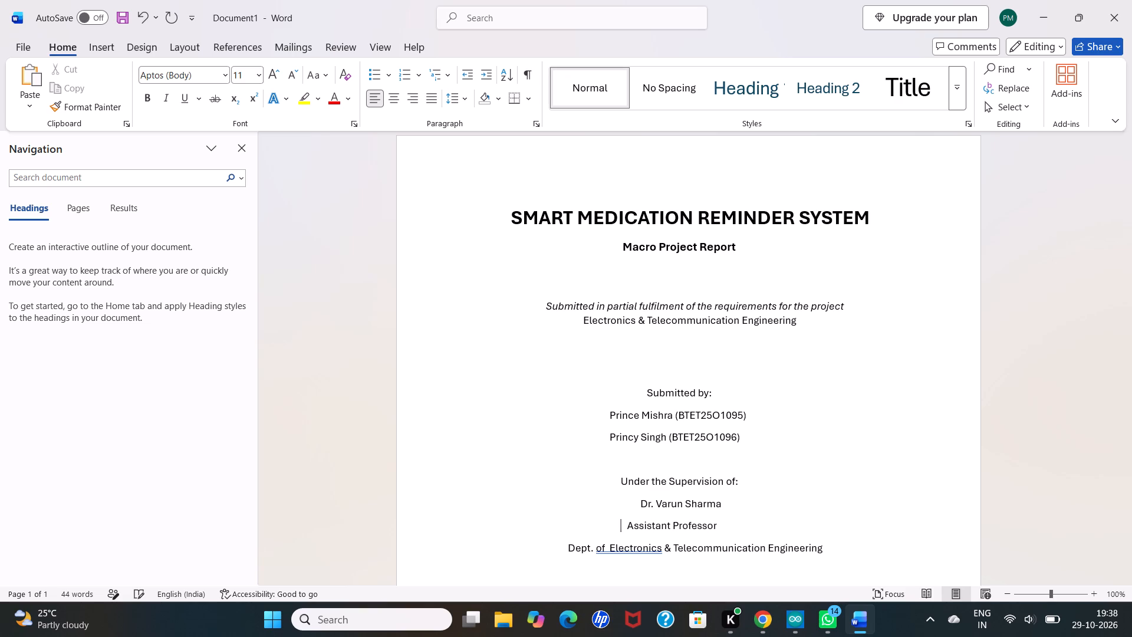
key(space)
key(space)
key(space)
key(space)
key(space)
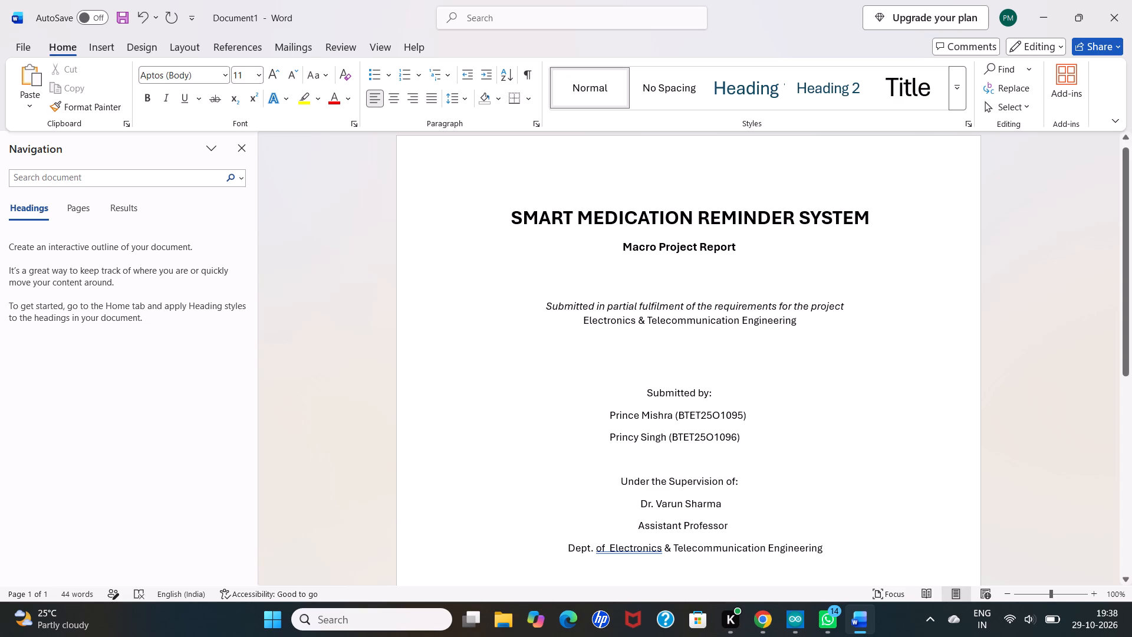
key(BackSpace)
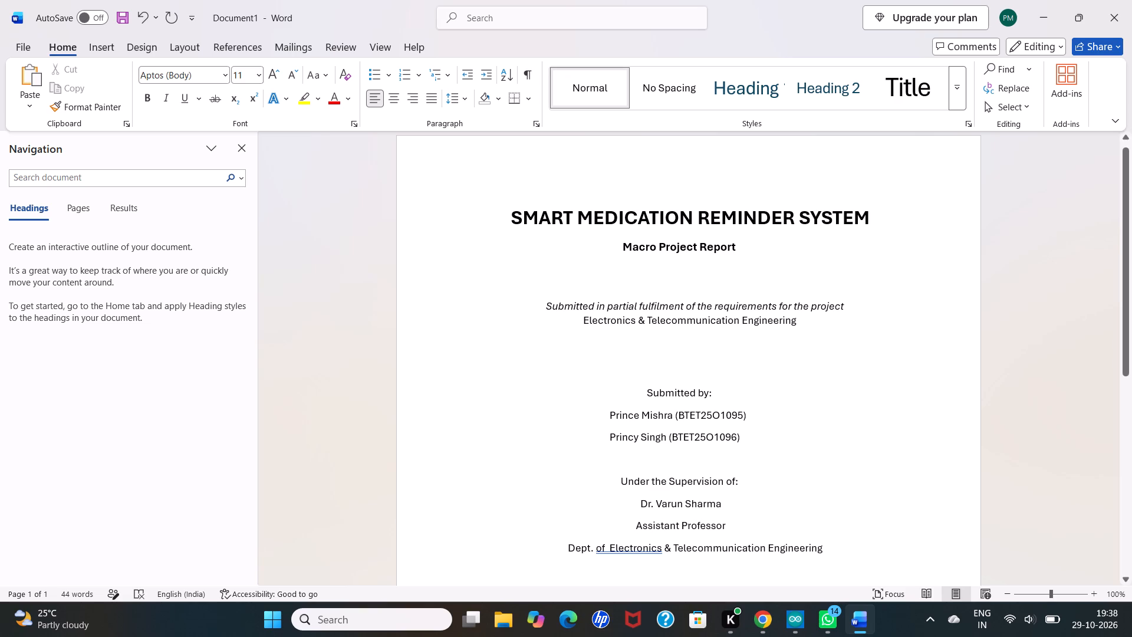
Add three leading spaces before the "Dept. of Electronics & Telecommunication Engineering" line to shift it slightly right.
click(561, 556)
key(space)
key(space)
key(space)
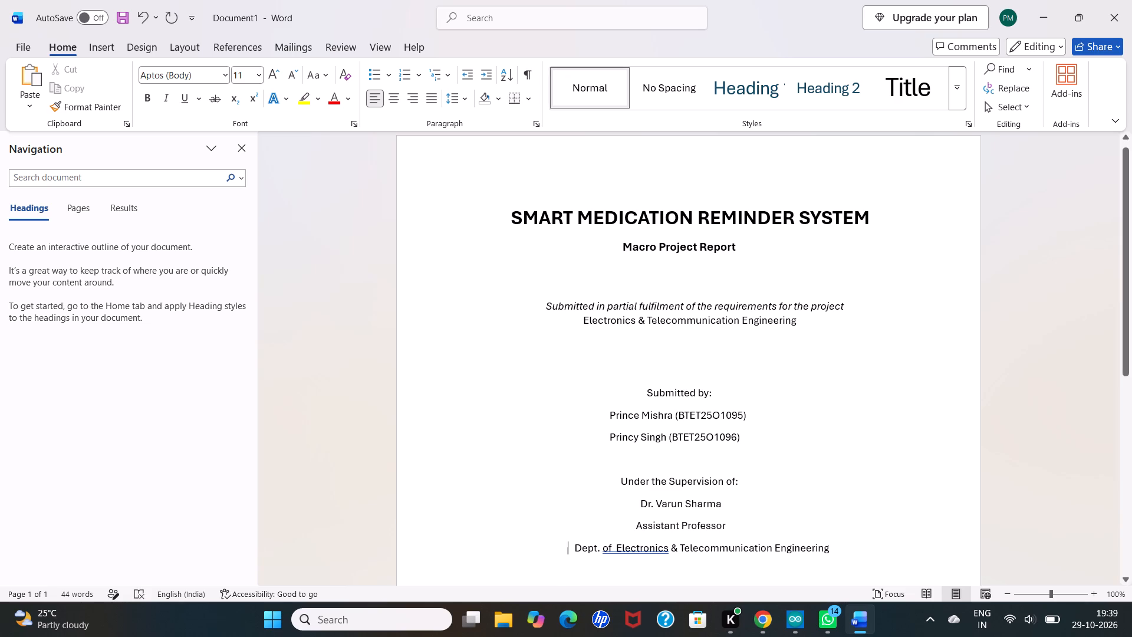
Switch to File Explorer and preview the mits logo image in the Downloads folder to examine it, closing the preview when done.
scroll(564, 471, up, 1)
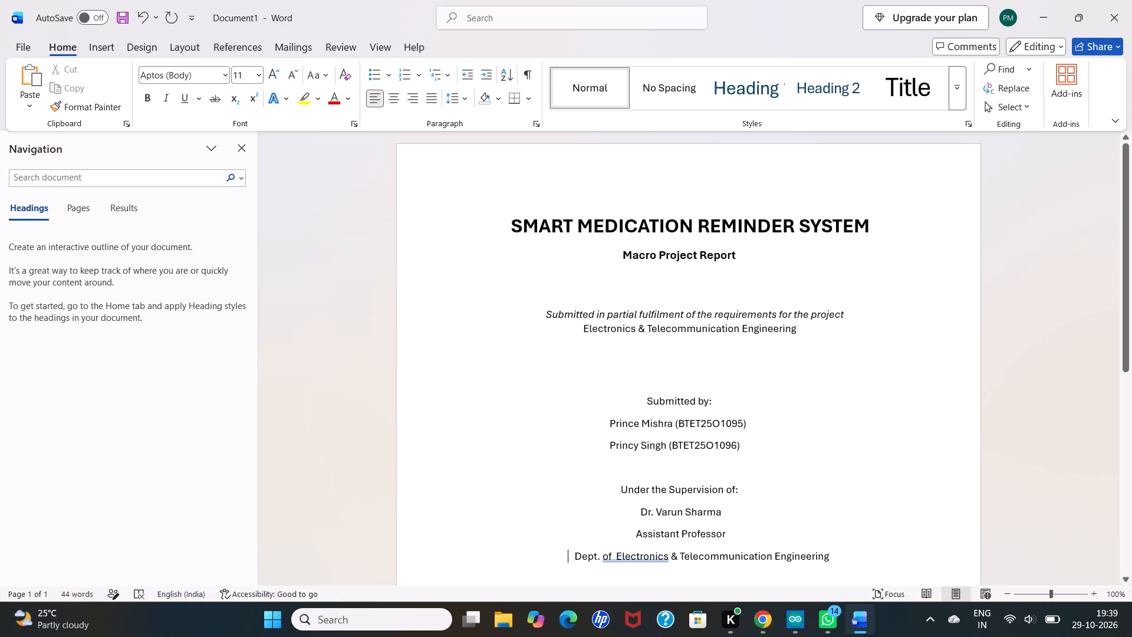
scroll(552, 475, down, 10)
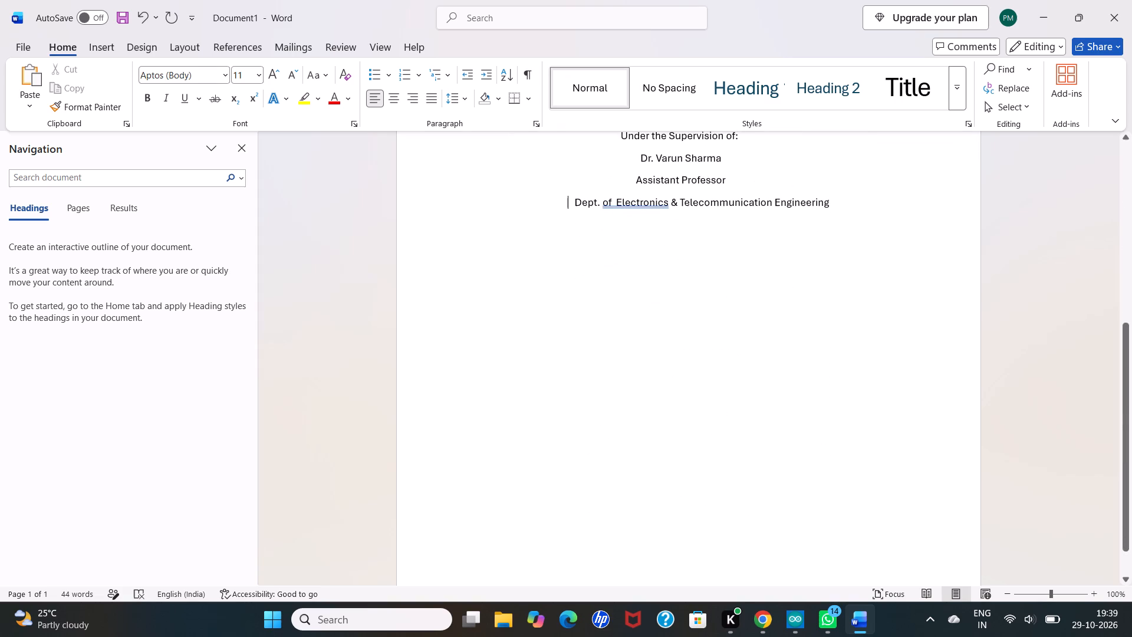
scroll(554, 471, down, 1)
click(506, 618)
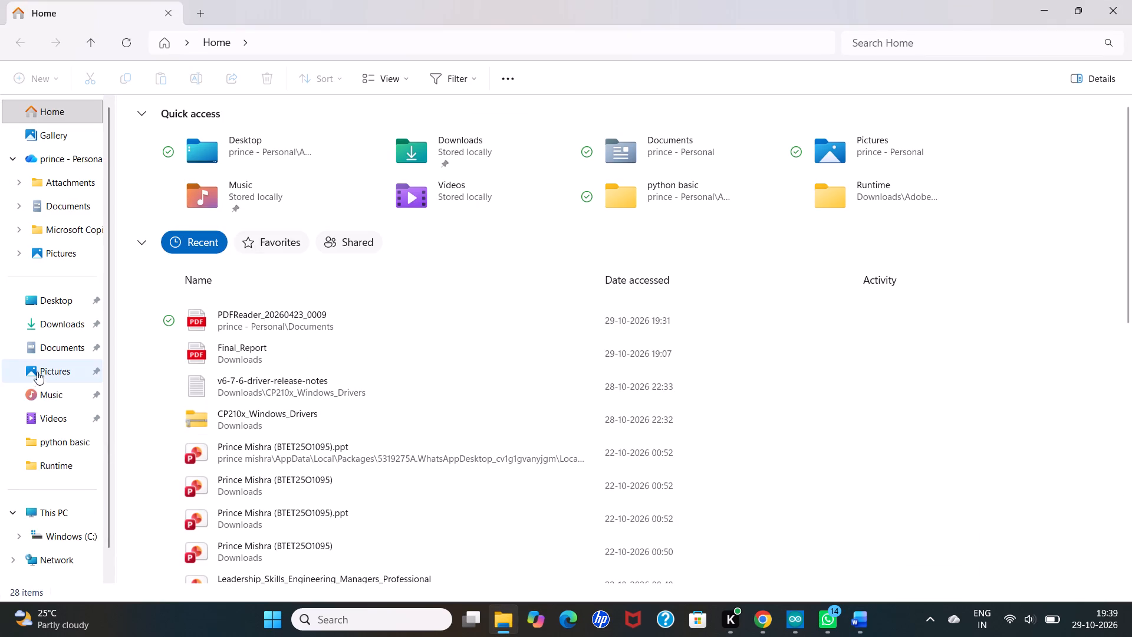
click(55, 327)
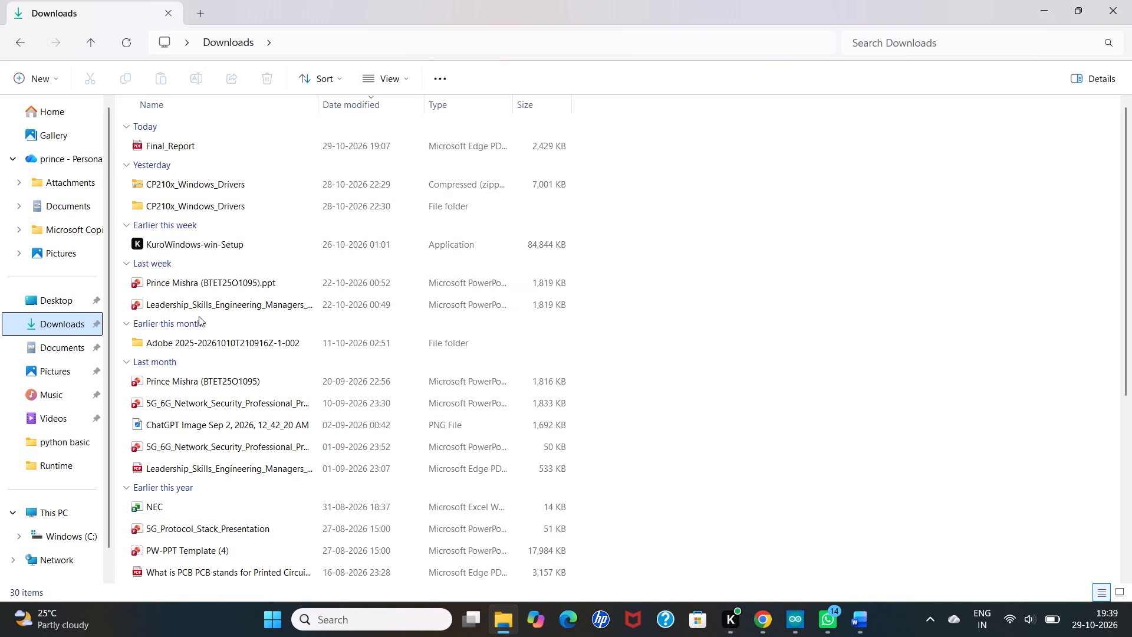
scroll(218, 400, down, 6)
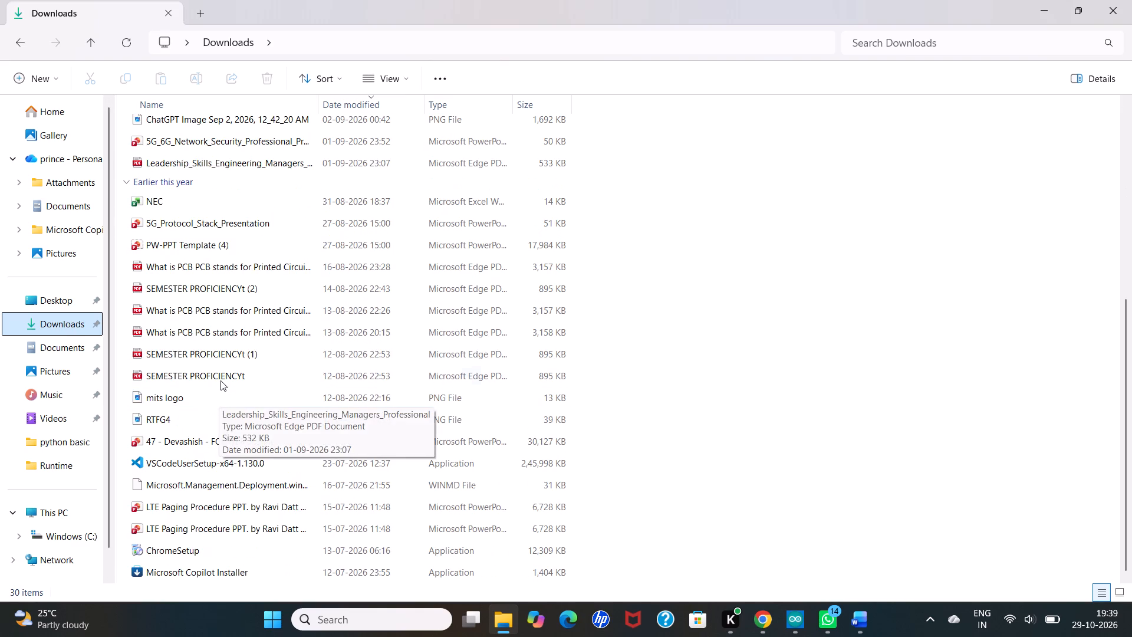
scroll(221, 380, down, 8)
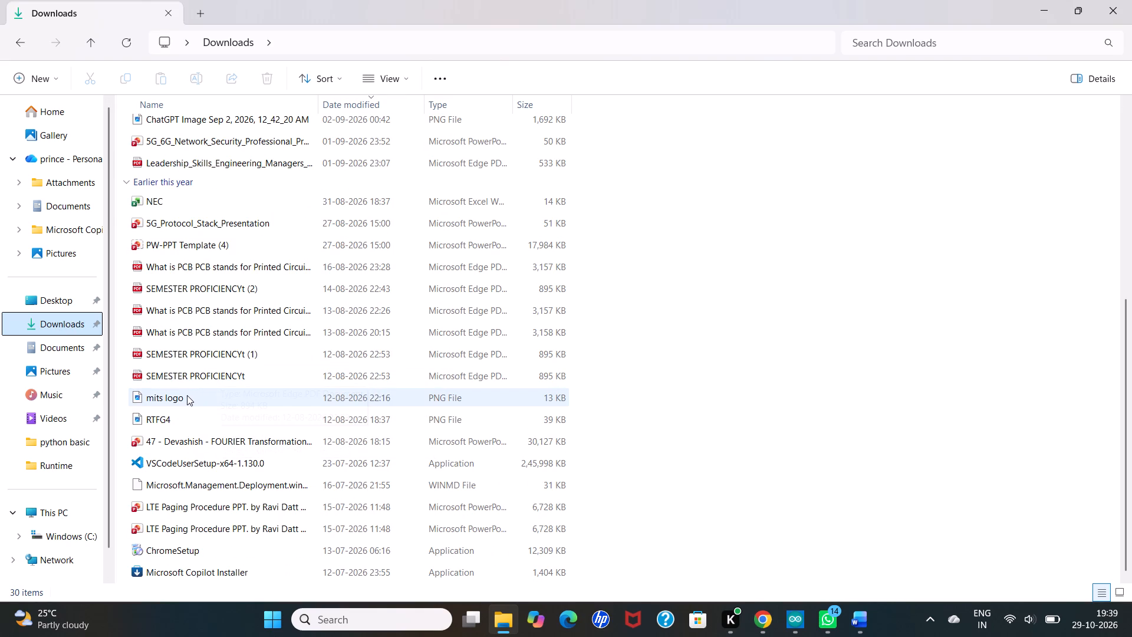
click(187, 395)
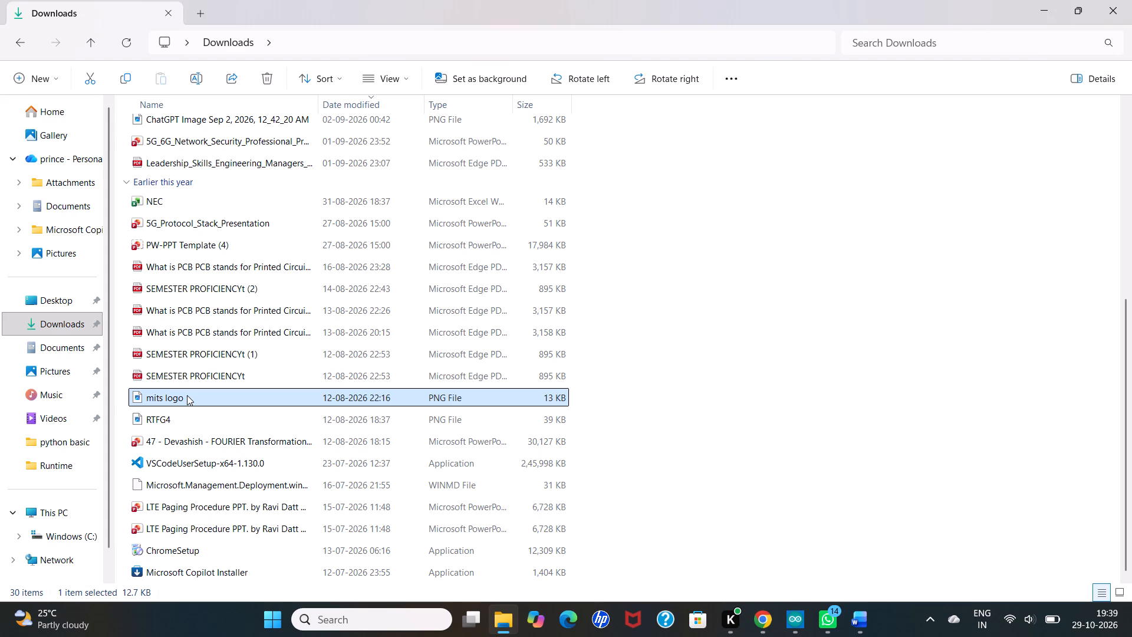
click(187, 395)
double_click(187, 395)
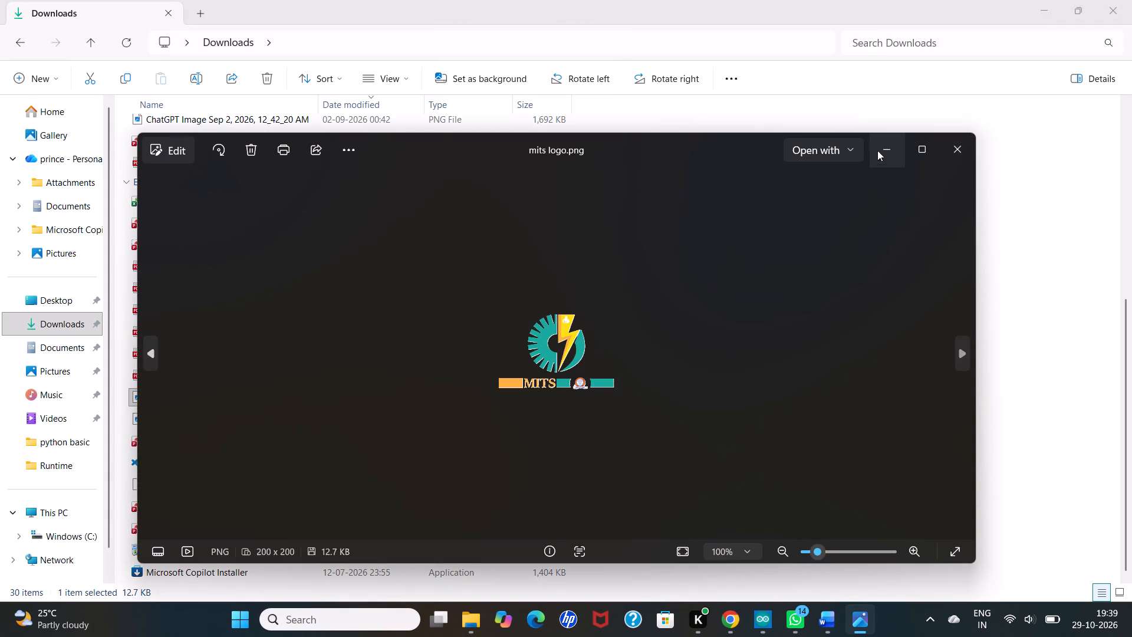
click(959, 148)
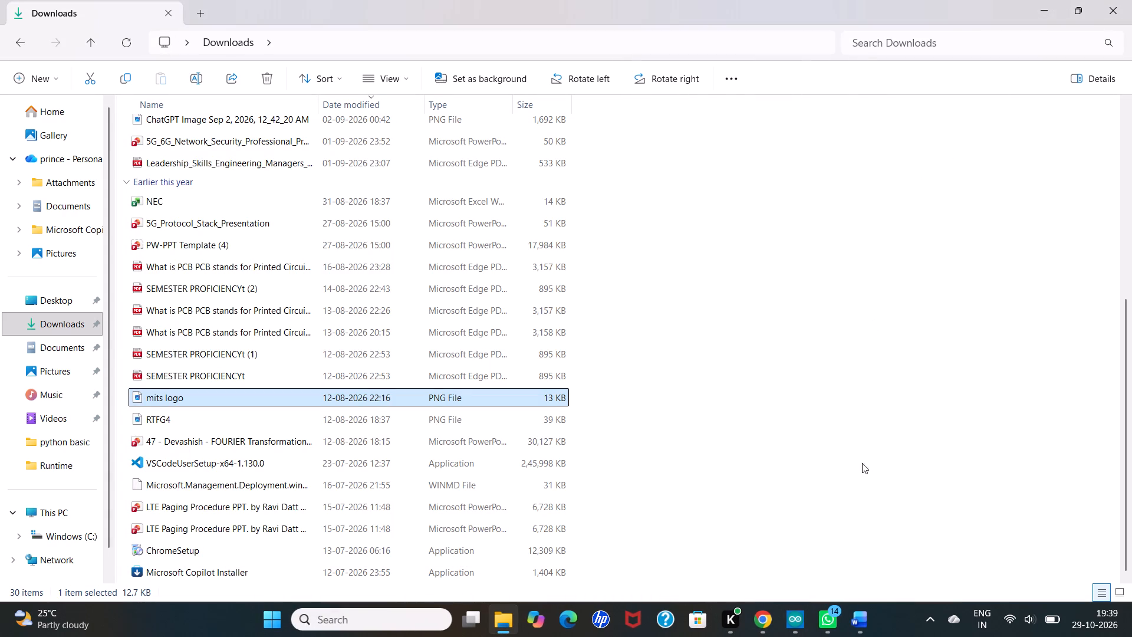
Back in Word, add seven new lines below the department line on the cover page.
click(857, 610)
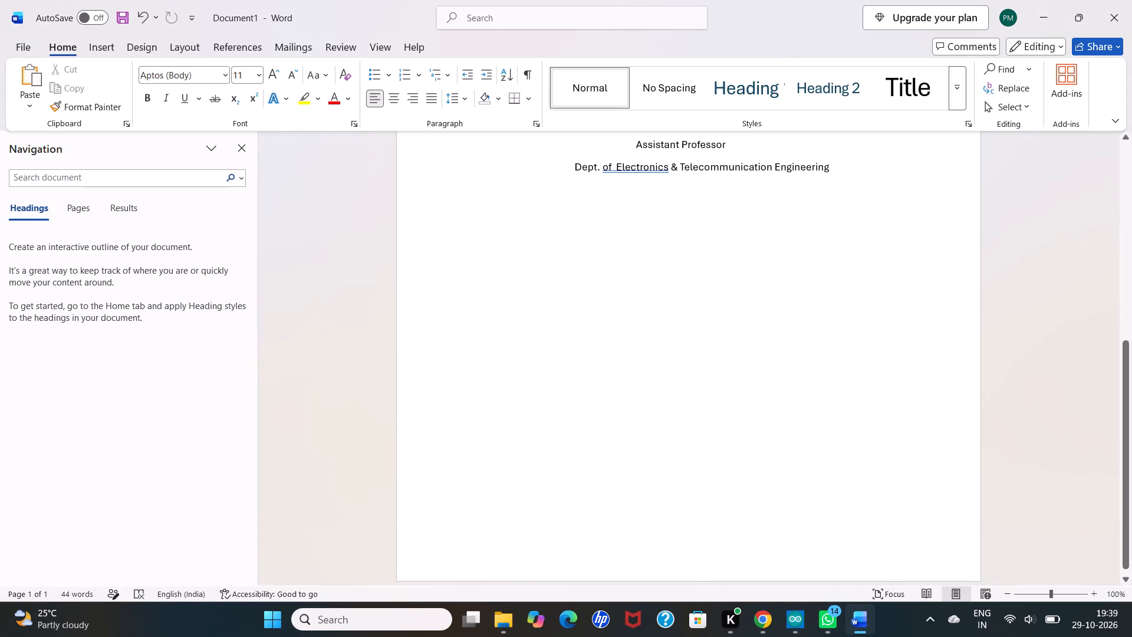
click(839, 167)
key(Return)
key(Return)
key(Return)
key(Return)
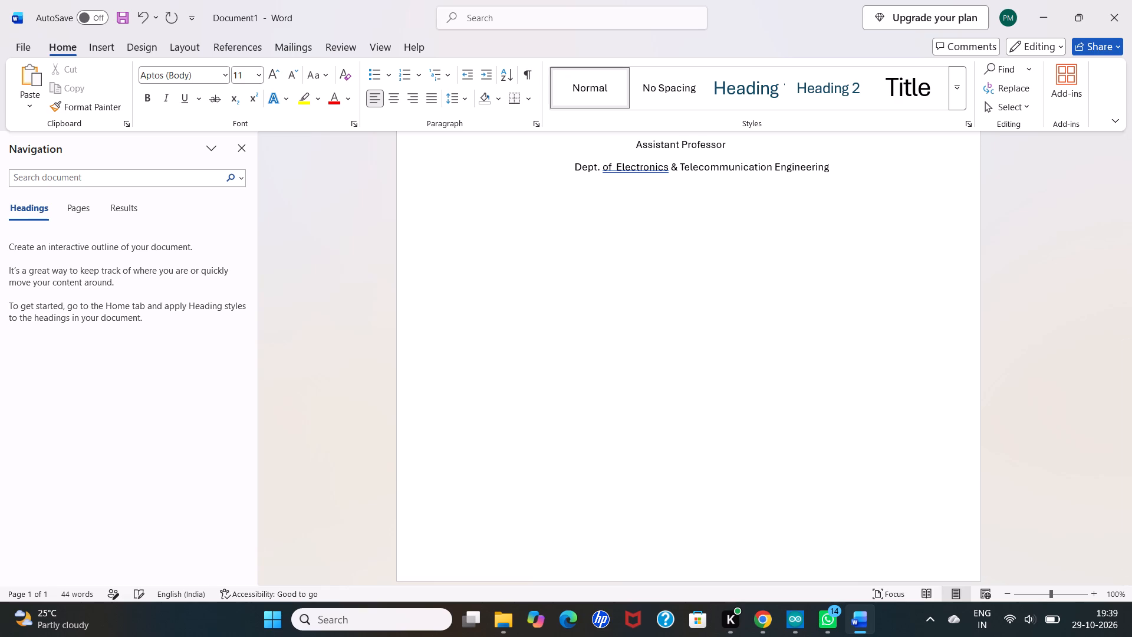
key(Return)
key(Return)
key(Return)
Indent the last new line with spaces to bring the insertion point near the page's horizontal middle.
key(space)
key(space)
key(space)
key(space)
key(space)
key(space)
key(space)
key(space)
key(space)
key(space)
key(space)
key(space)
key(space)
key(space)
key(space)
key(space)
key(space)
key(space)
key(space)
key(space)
Insert the RTFG4 picture from the Downloads folder at the indented line, leaving the picture deselected.
click(108, 48)
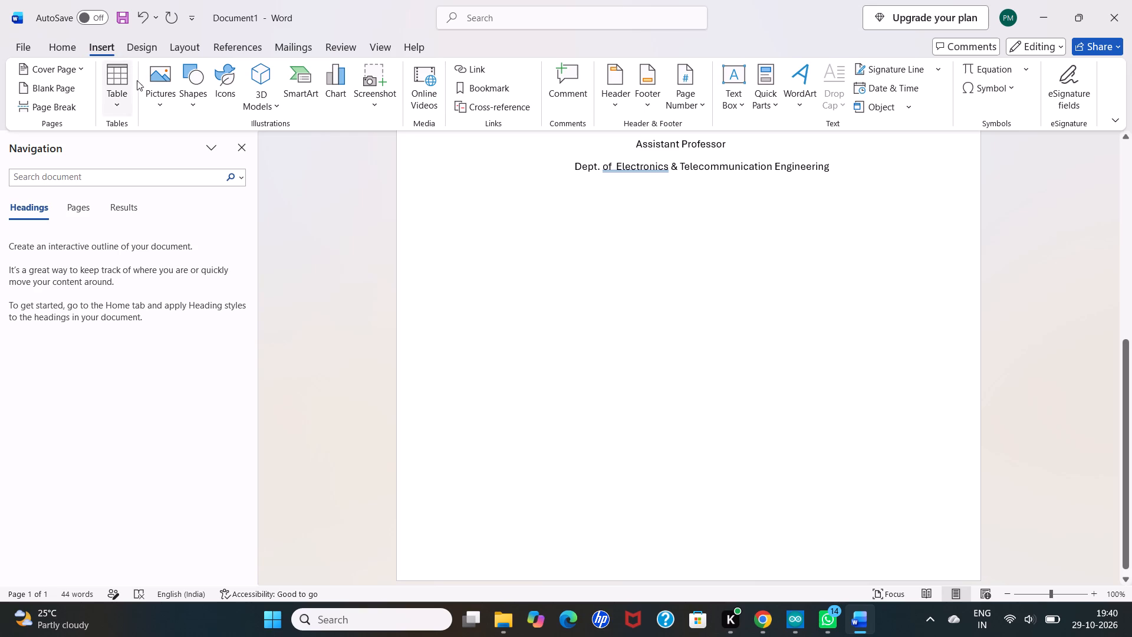
click(159, 83)
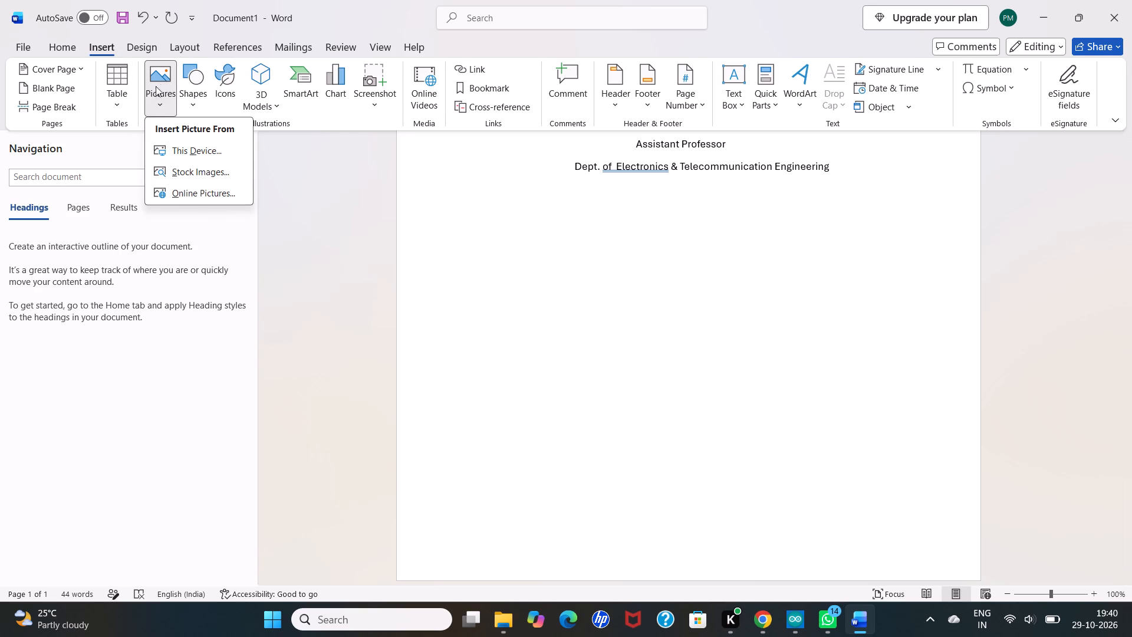
click(162, 147)
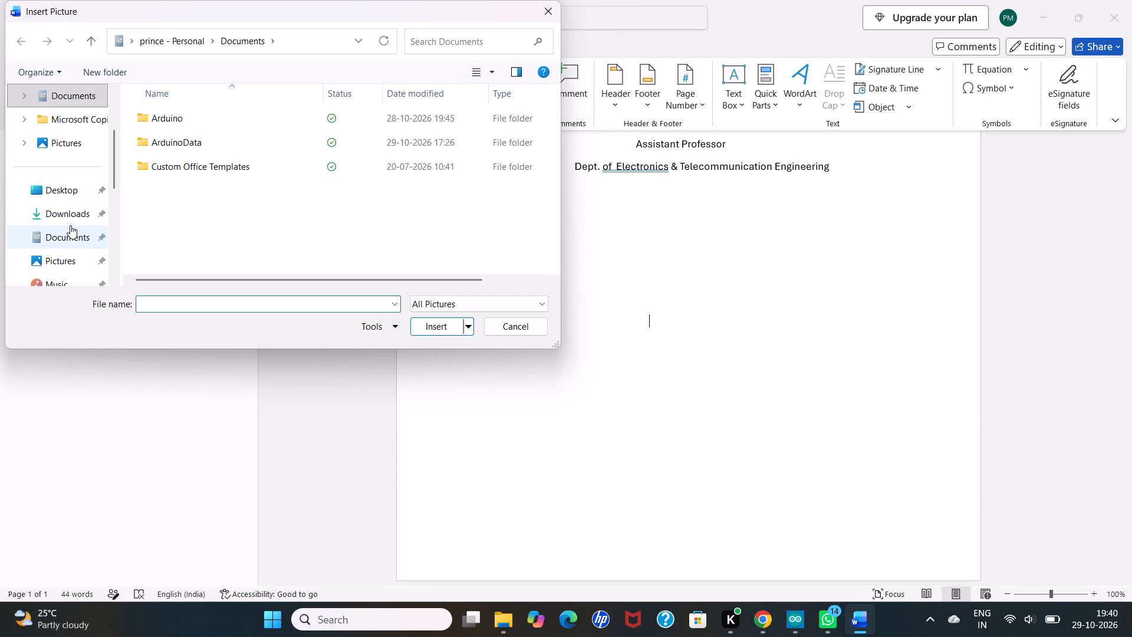
click(70, 222)
scroll(238, 178, down, 12)
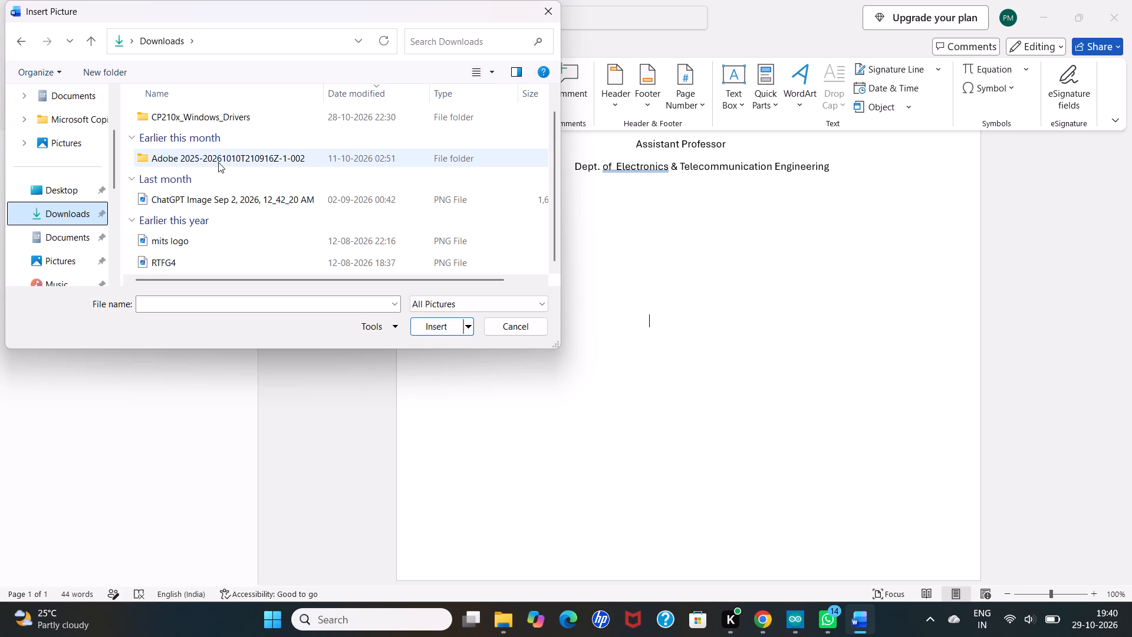
scroll(218, 162, down, 5)
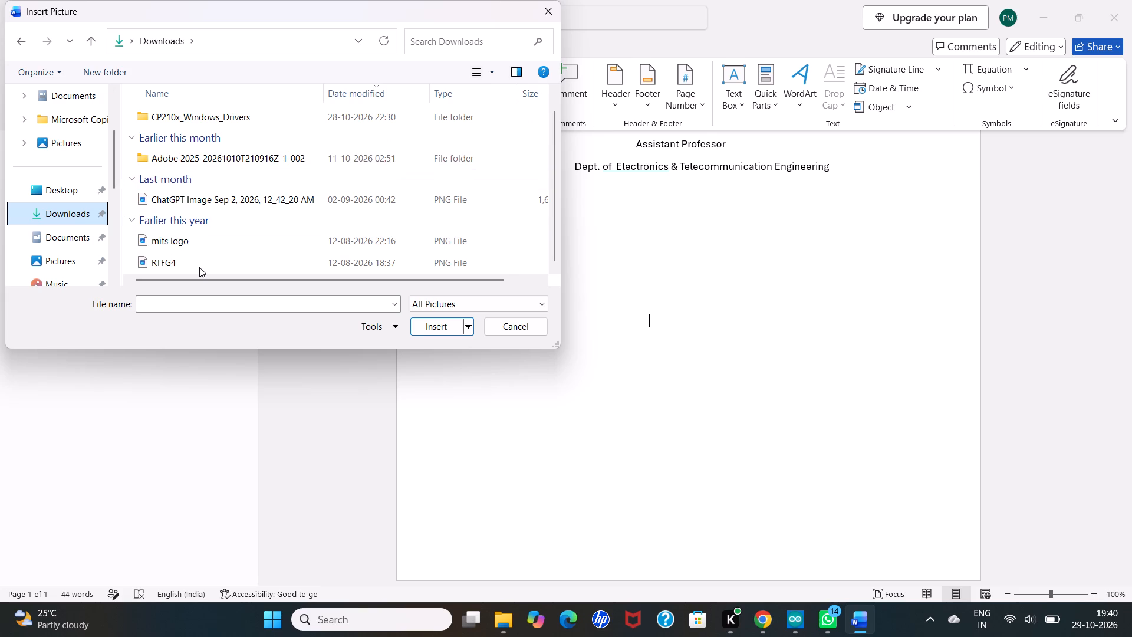
click(199, 267)
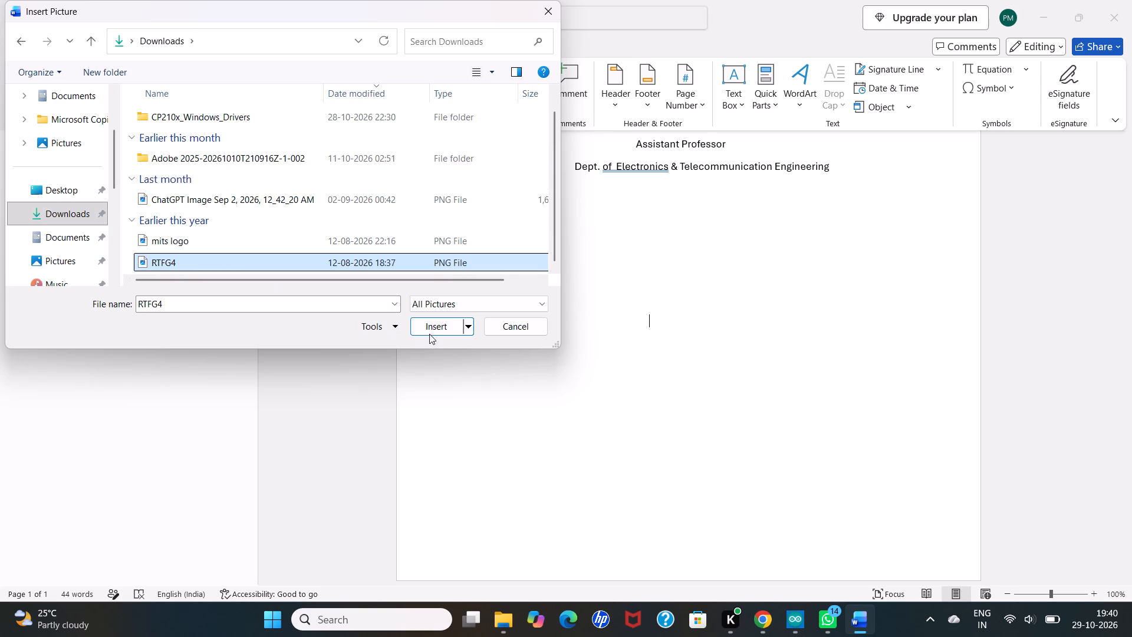
click(434, 327)
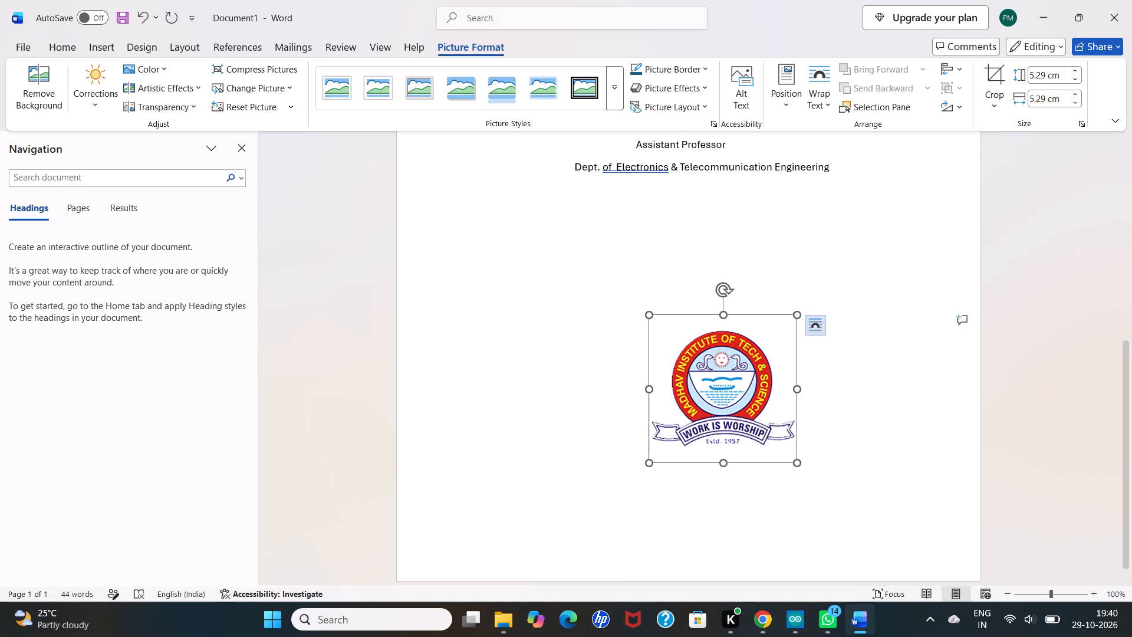
click(722, 304)
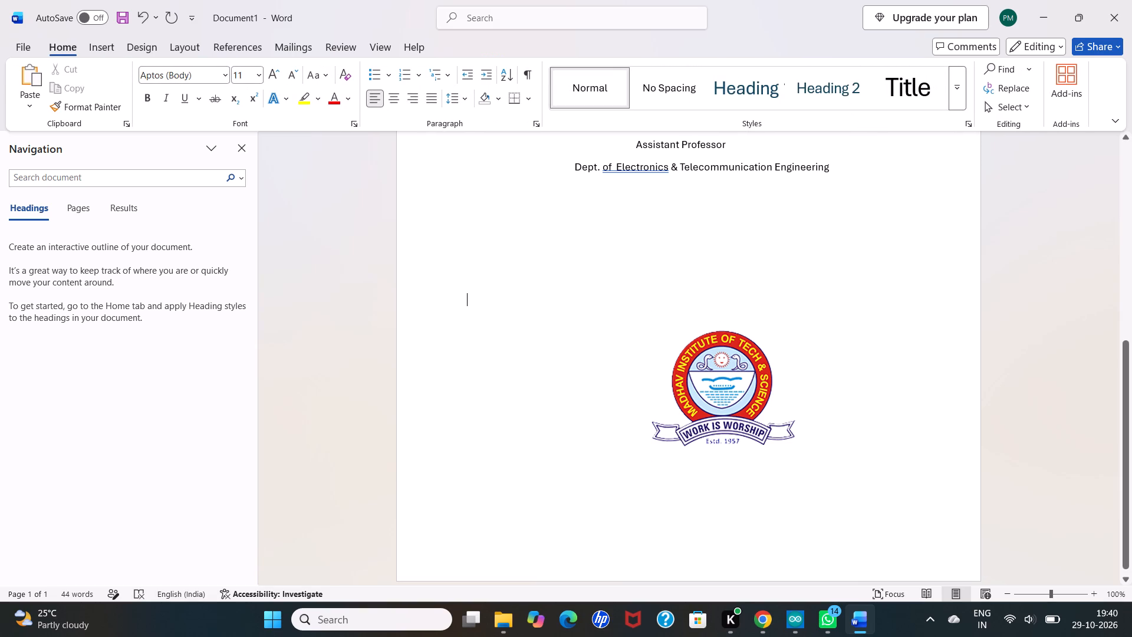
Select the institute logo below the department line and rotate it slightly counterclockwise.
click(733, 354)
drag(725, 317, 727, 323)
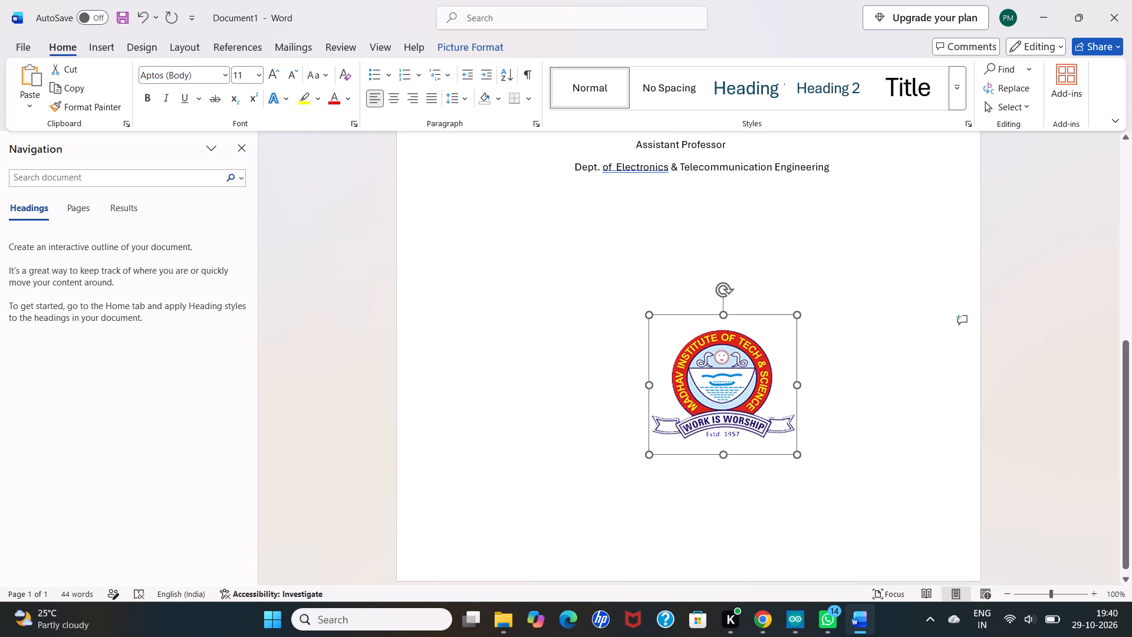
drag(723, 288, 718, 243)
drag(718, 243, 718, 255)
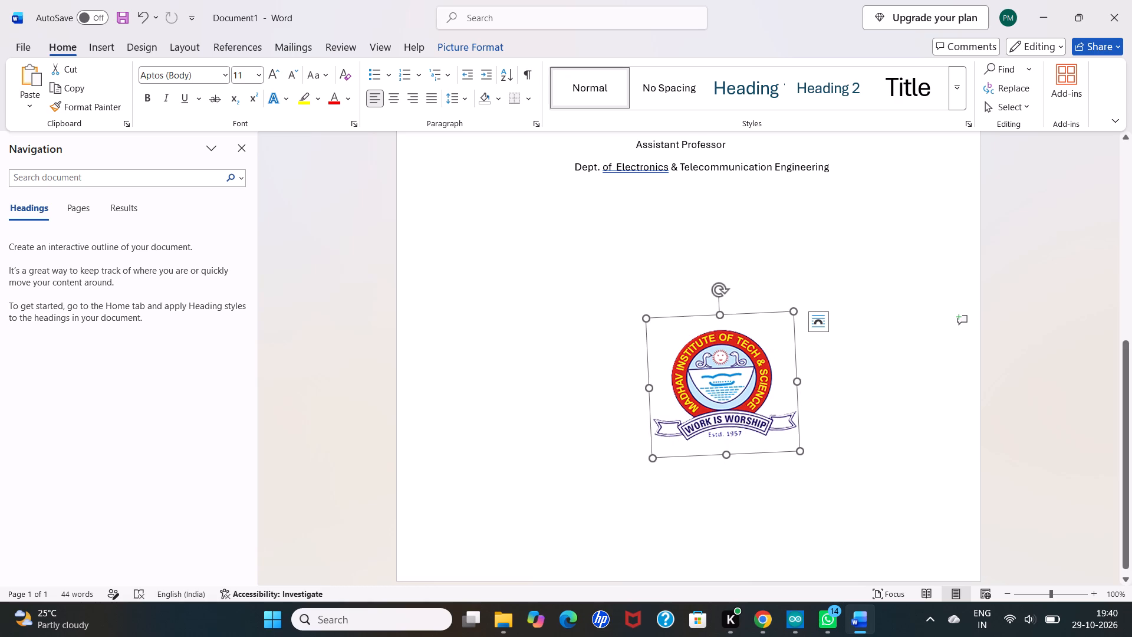
Move the institute logo up to the page's left margin, just below the department line.
drag(708, 442, 715, 454)
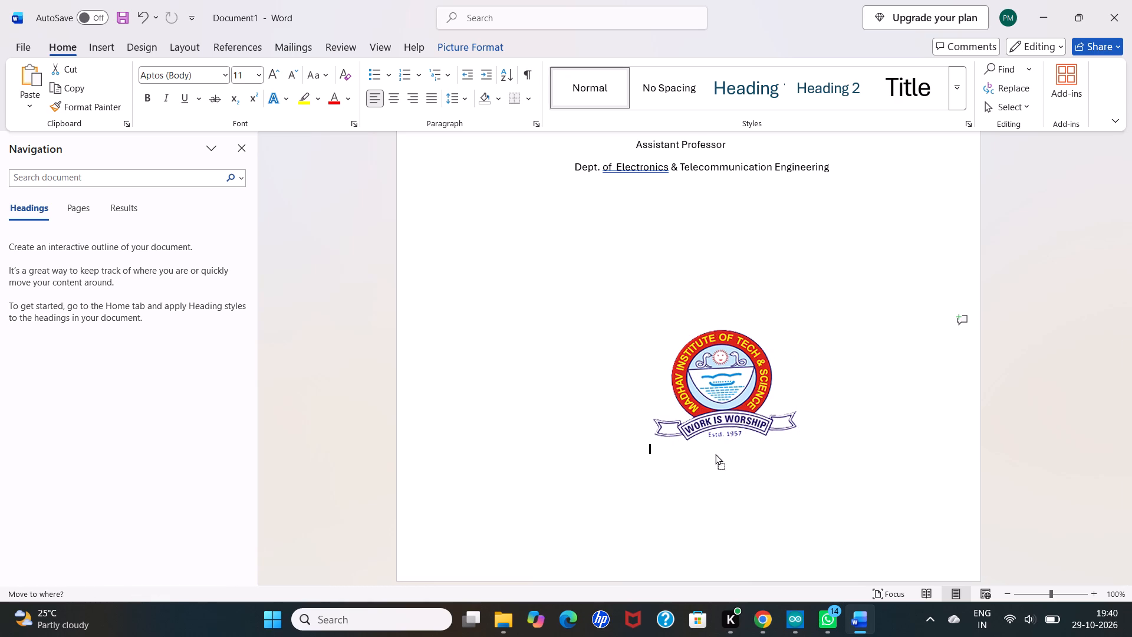
drag(715, 454, 715, 459)
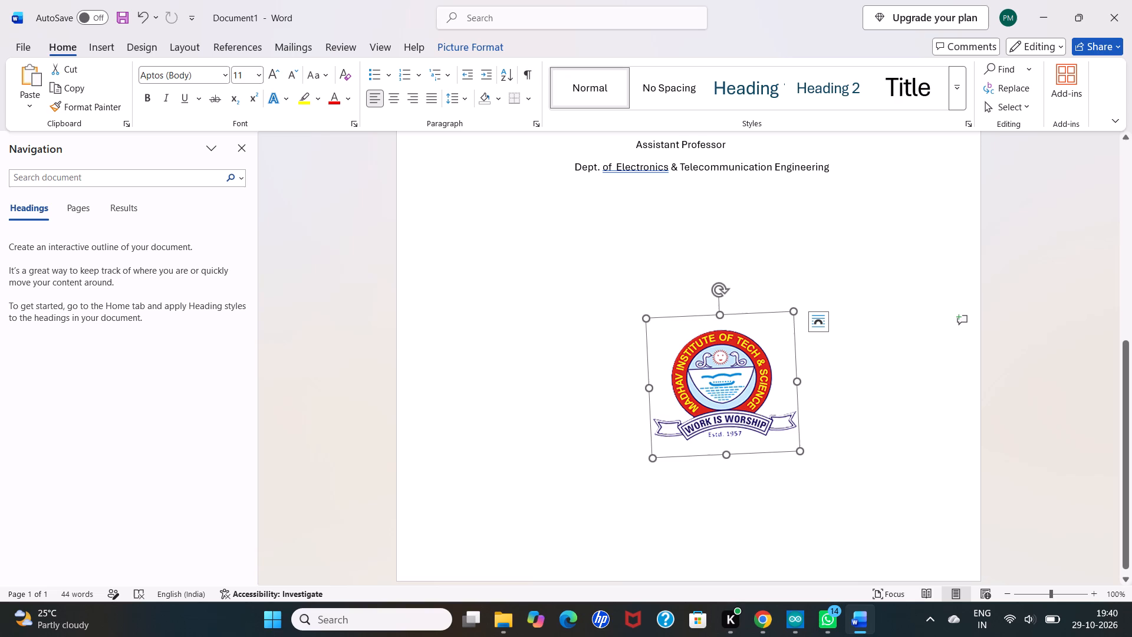
drag(789, 374, 739, 211)
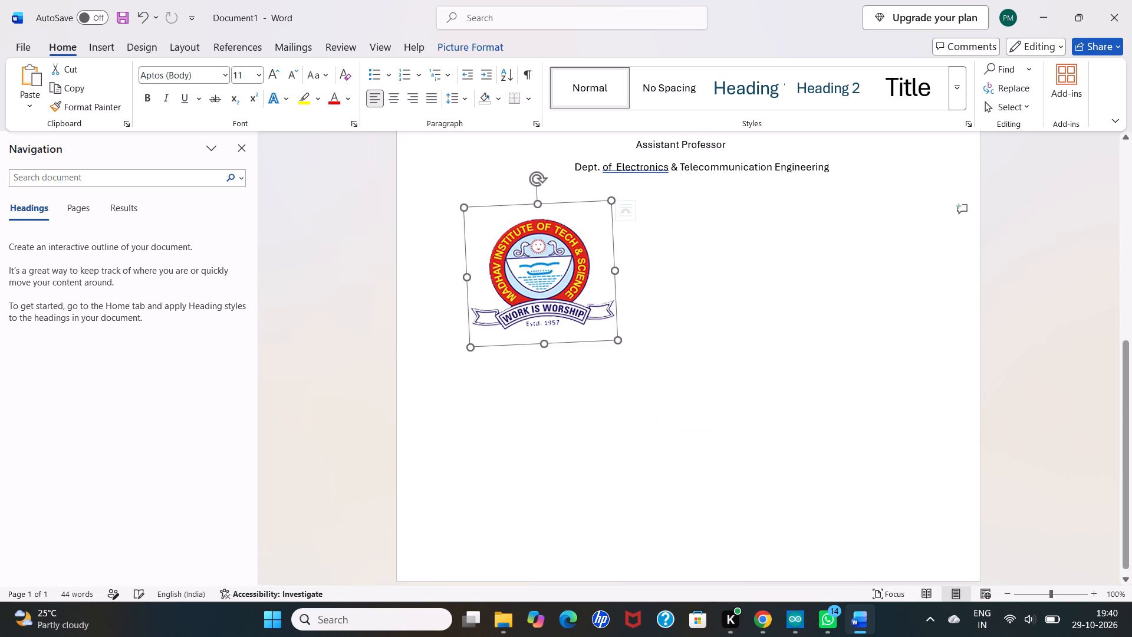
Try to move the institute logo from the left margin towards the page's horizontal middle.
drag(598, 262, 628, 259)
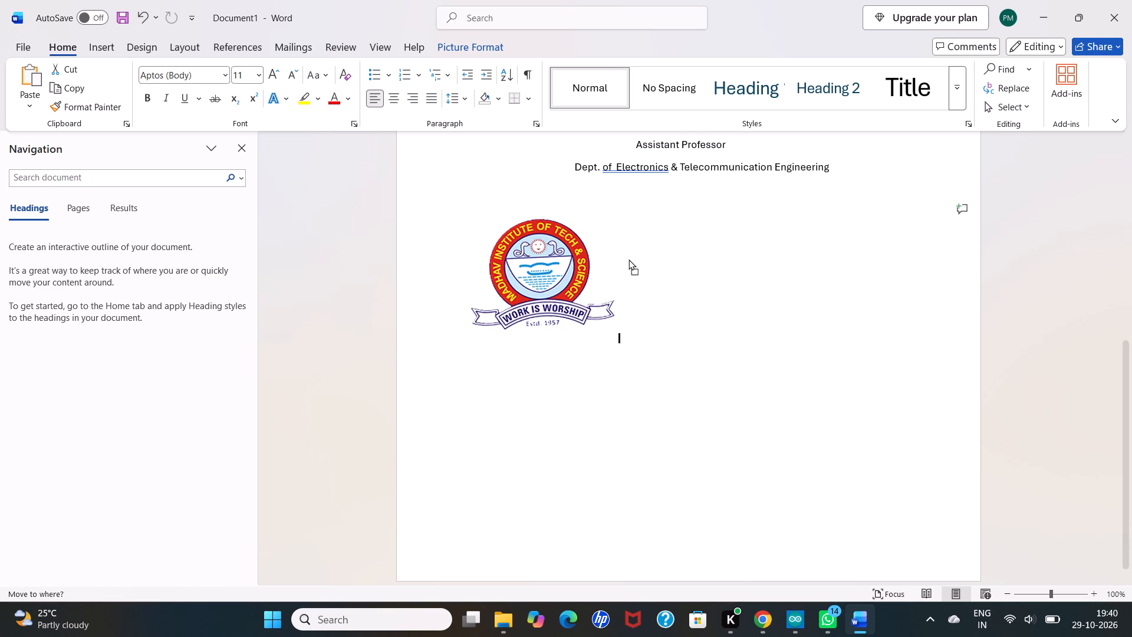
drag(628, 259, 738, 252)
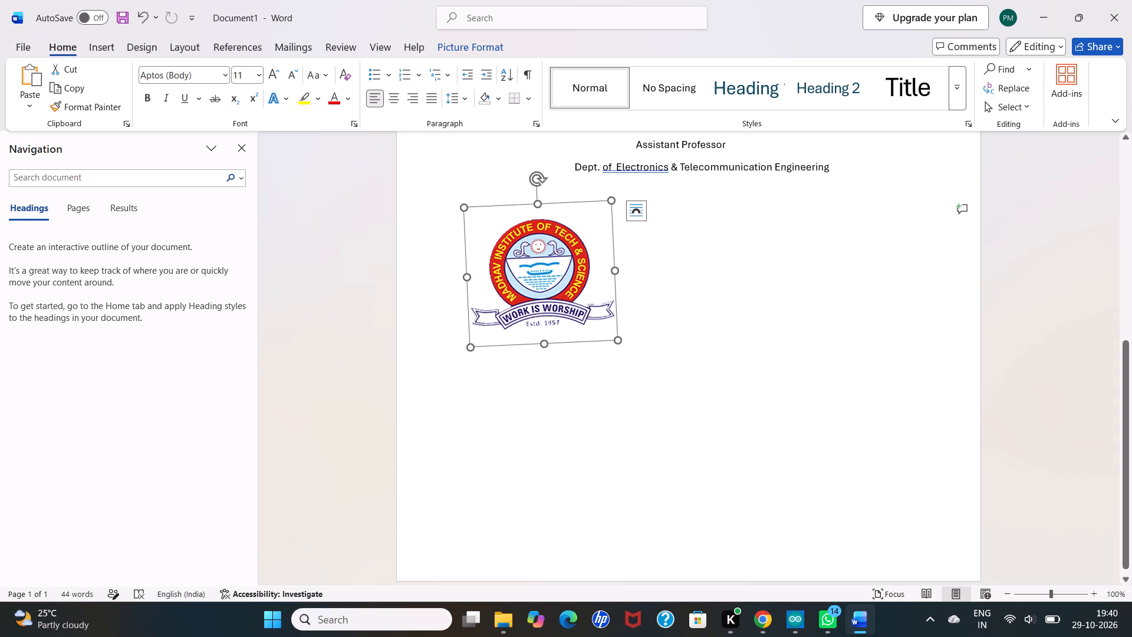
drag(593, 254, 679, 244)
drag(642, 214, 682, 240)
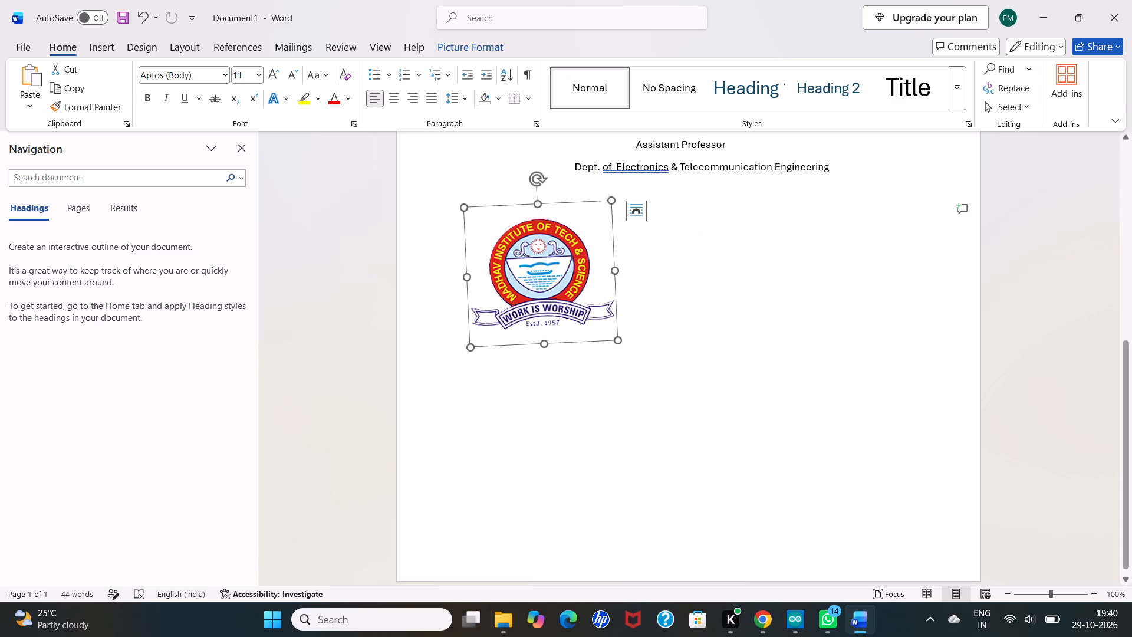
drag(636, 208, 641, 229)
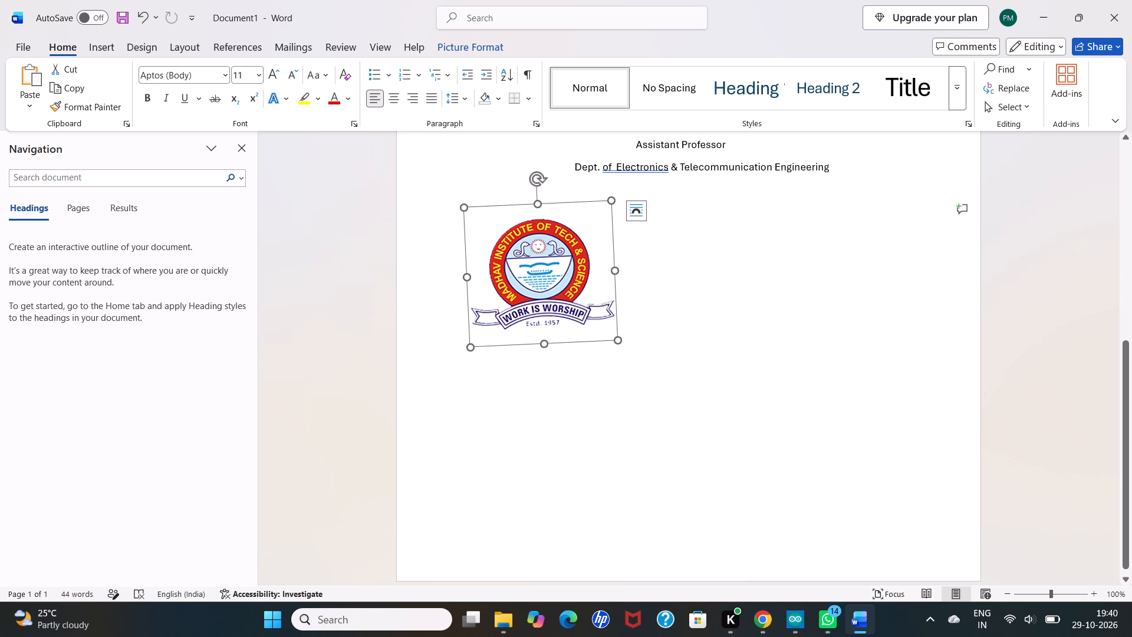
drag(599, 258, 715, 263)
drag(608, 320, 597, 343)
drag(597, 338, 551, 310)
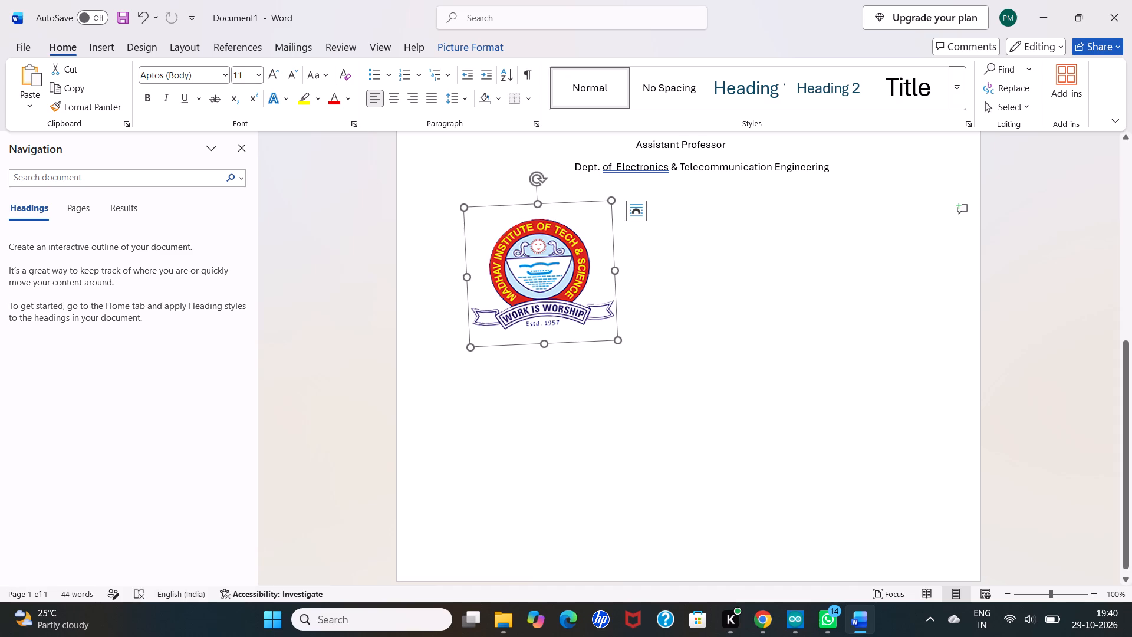
Rotate the tilted institute logo back to an upright position.
drag(535, 176, 535, 176)
drag(535, 176, 541, 176)
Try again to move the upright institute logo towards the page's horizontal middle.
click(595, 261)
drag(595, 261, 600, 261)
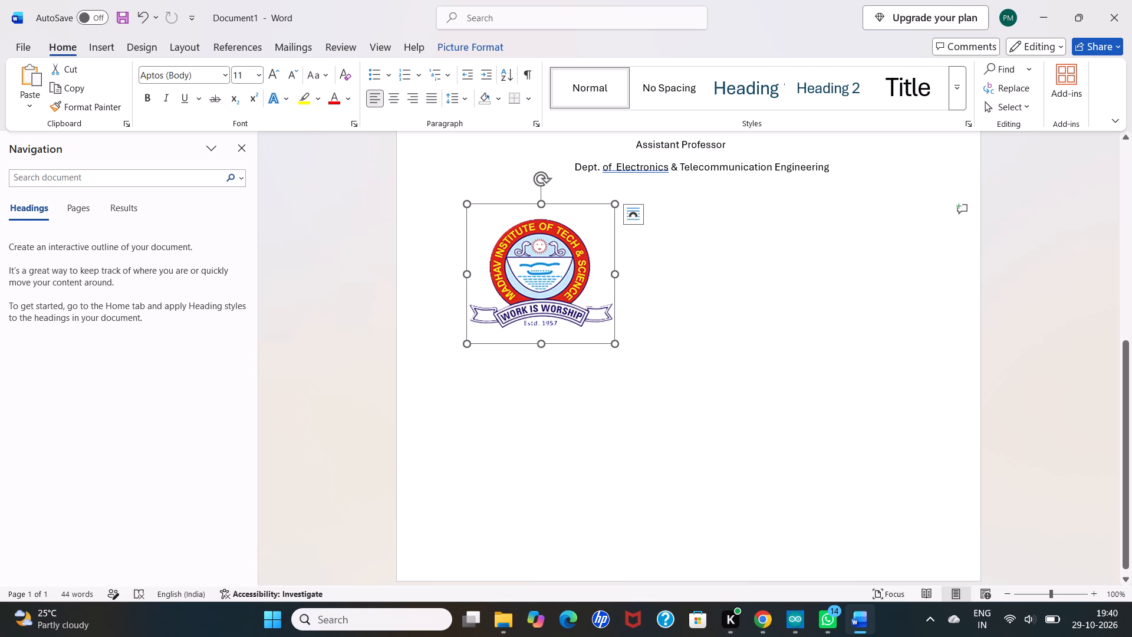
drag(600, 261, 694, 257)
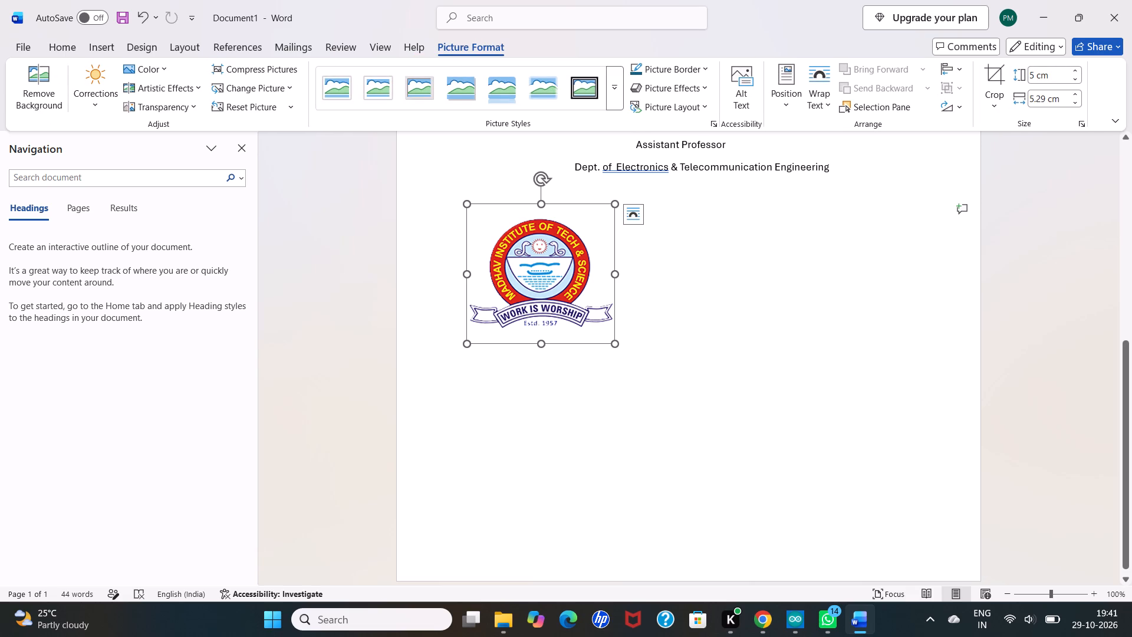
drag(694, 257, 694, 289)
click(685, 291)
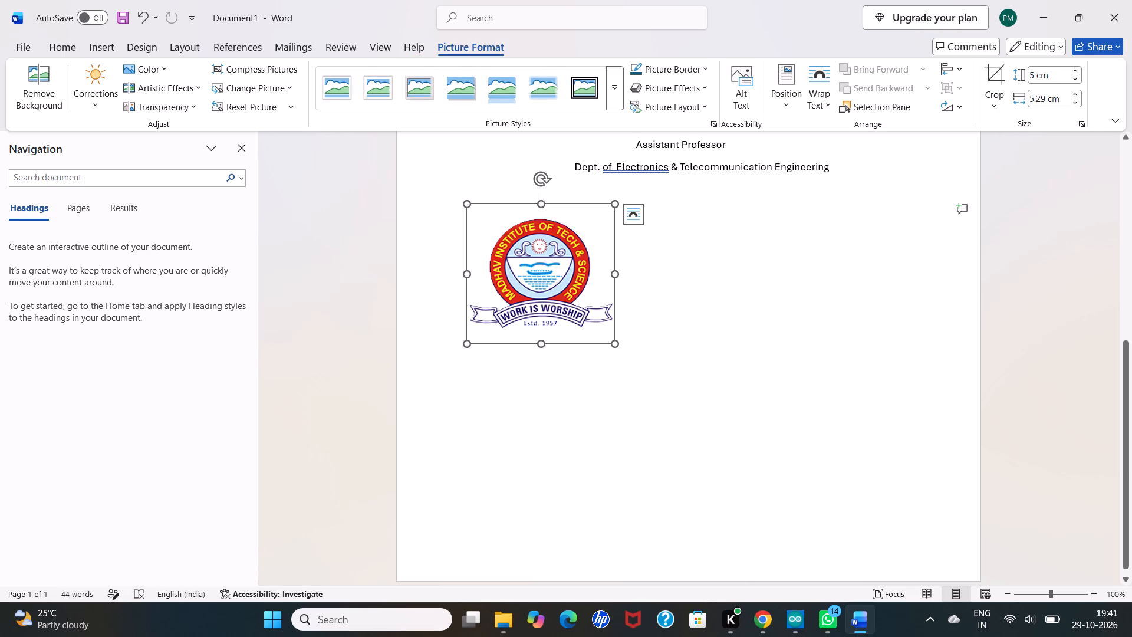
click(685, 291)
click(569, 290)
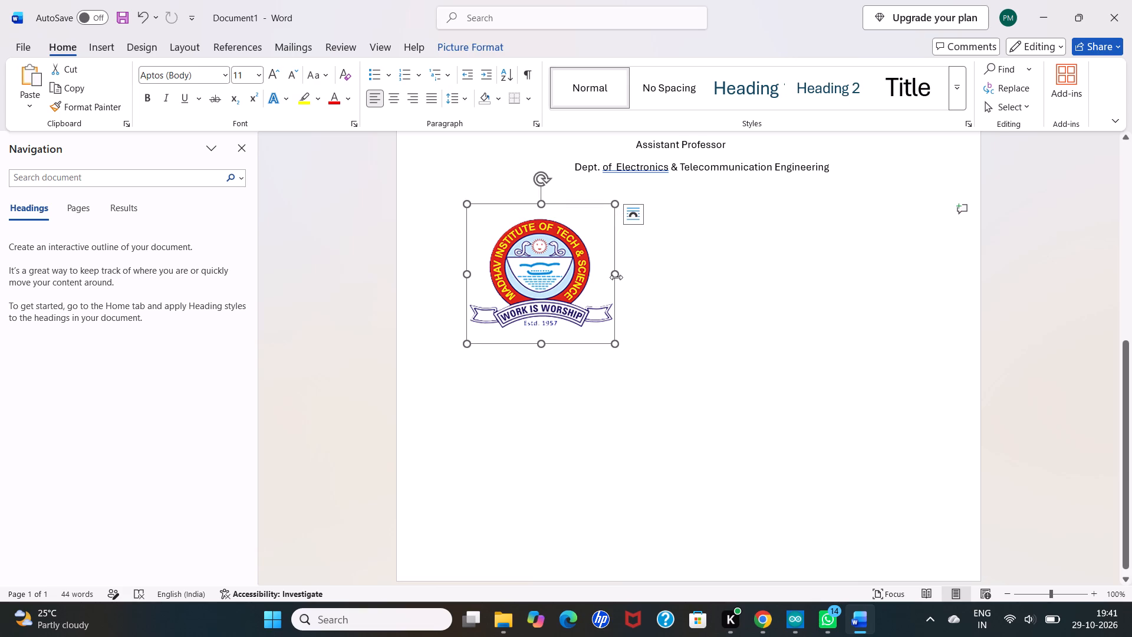
Stretch the institute logo horizontally, narrow it to slightly wider than its original proportions, and deselect it.
drag(616, 277, 835, 270)
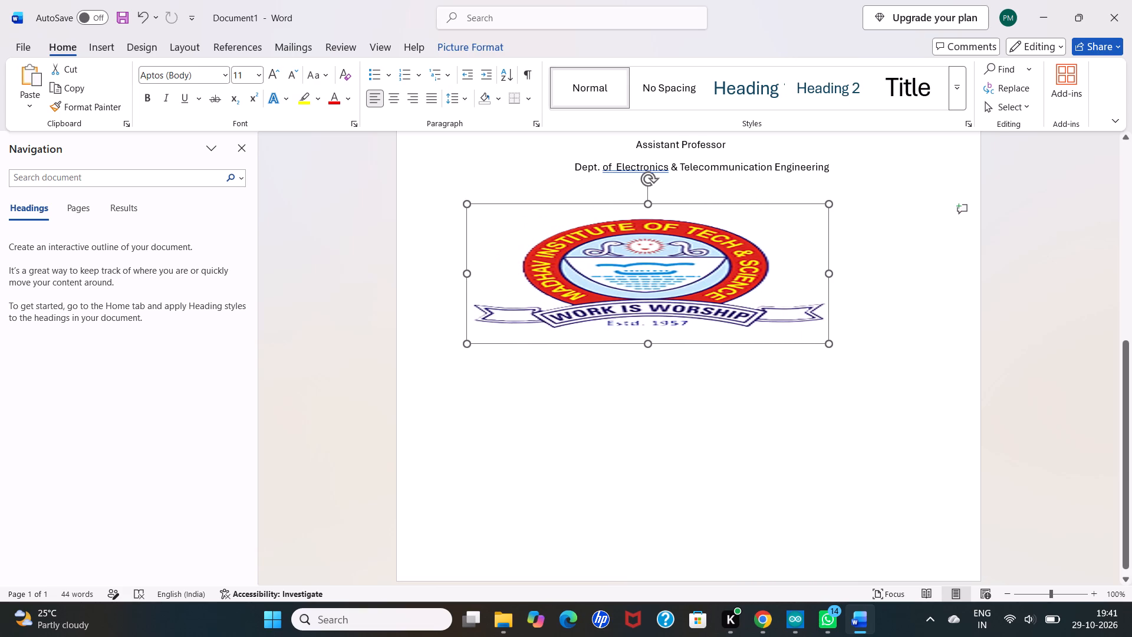
drag(835, 270, 860, 268)
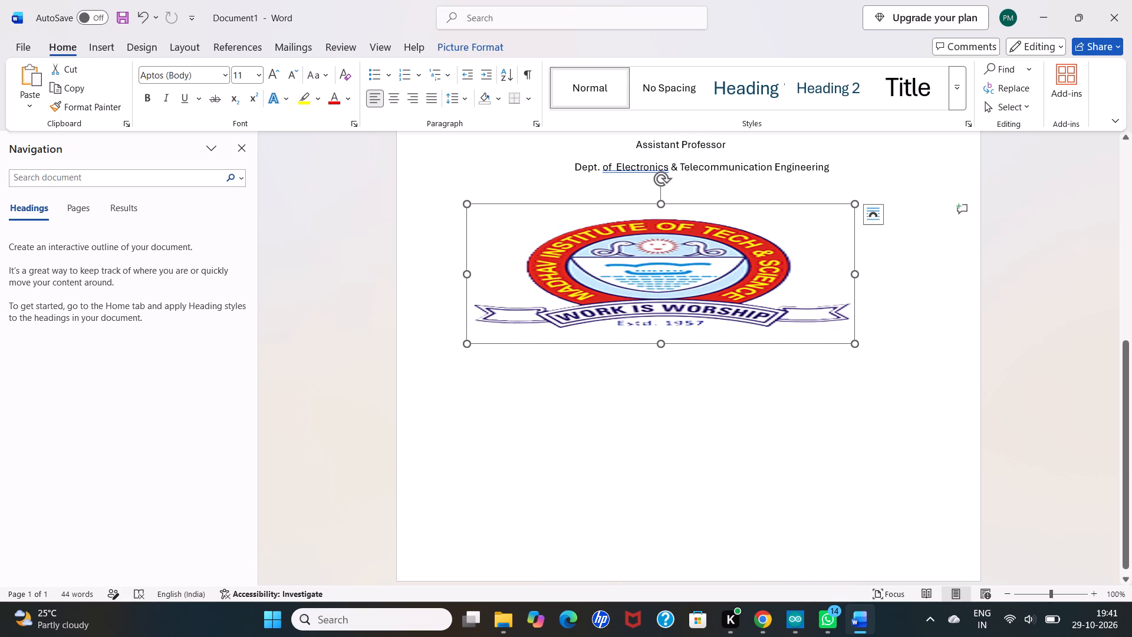
drag(466, 272, 540, 281)
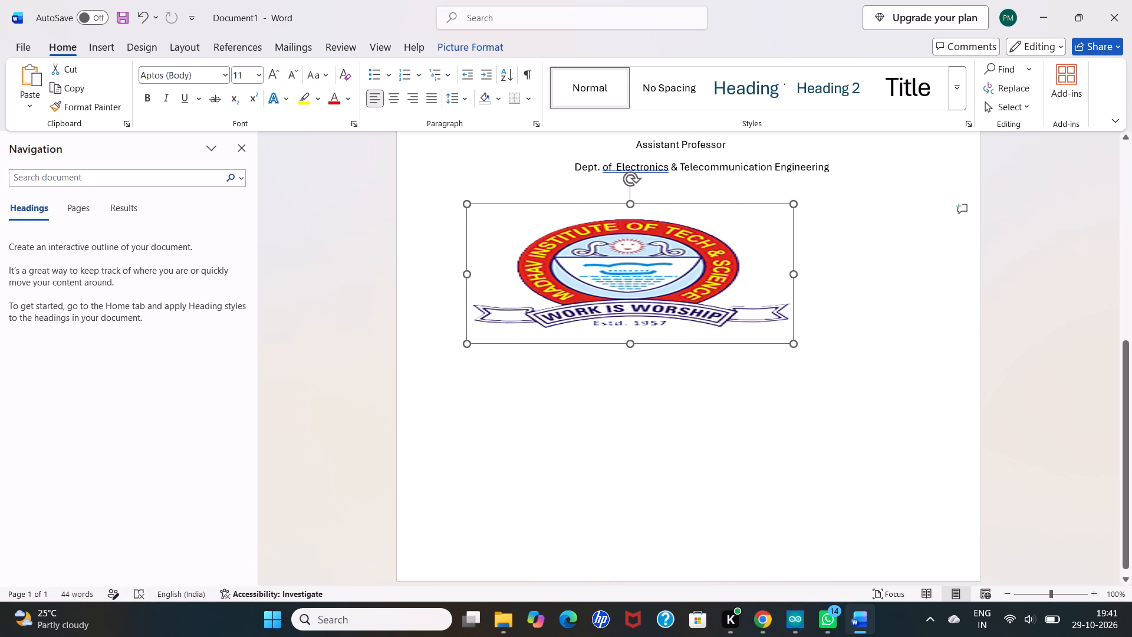
drag(540, 281, 460, 281)
drag(466, 270, 466, 270)
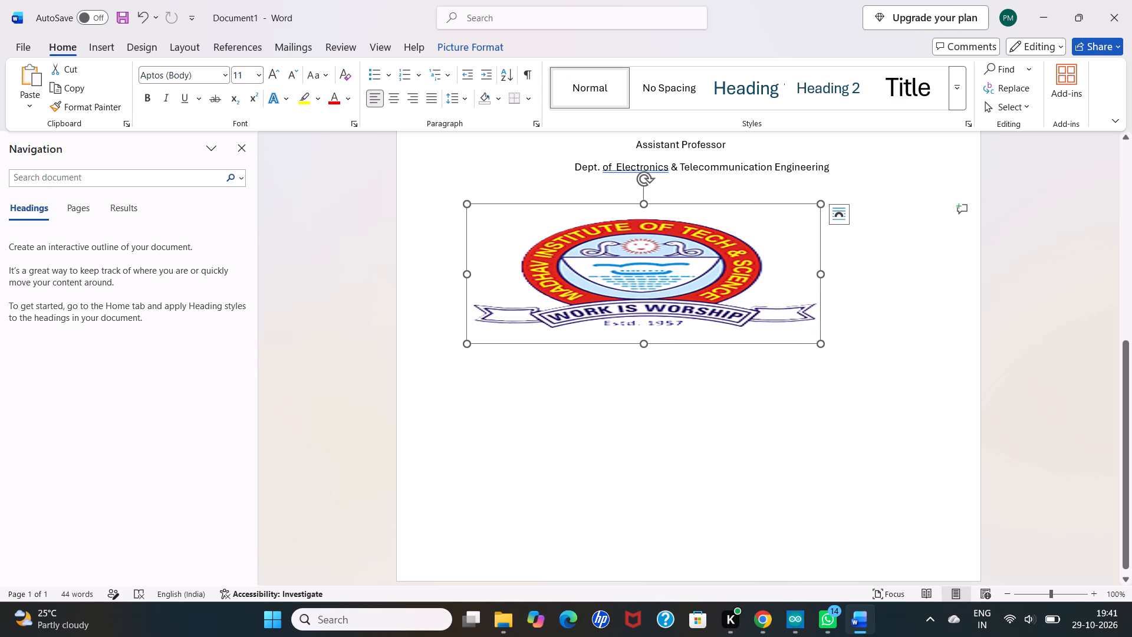
drag(466, 270, 461, 275)
drag(461, 275, 475, 275)
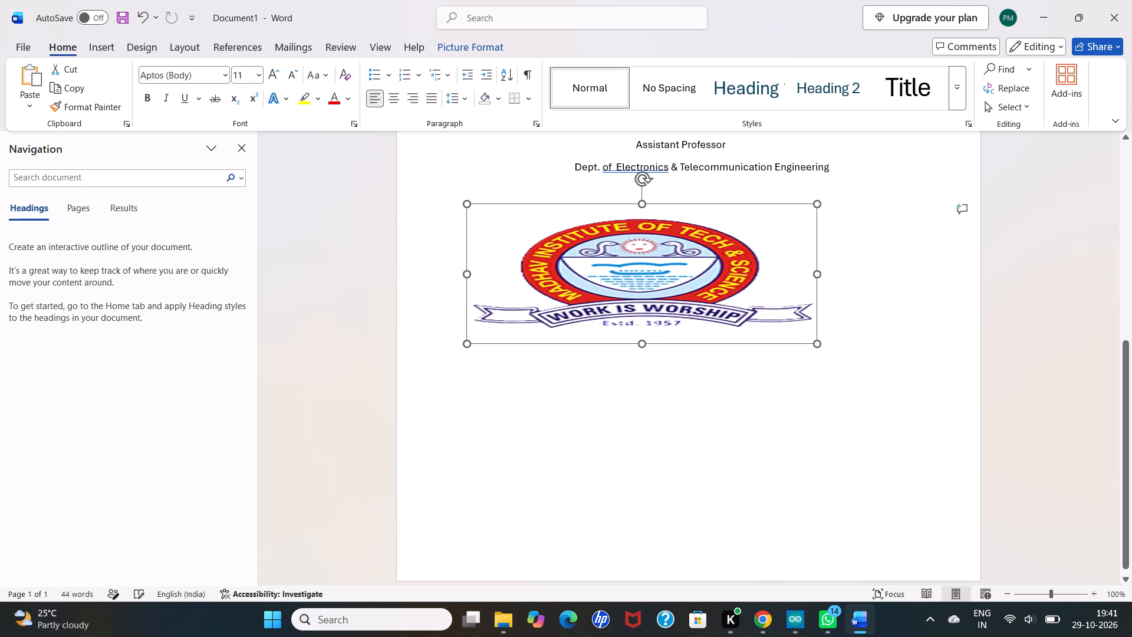
drag(475, 275, 626, 275)
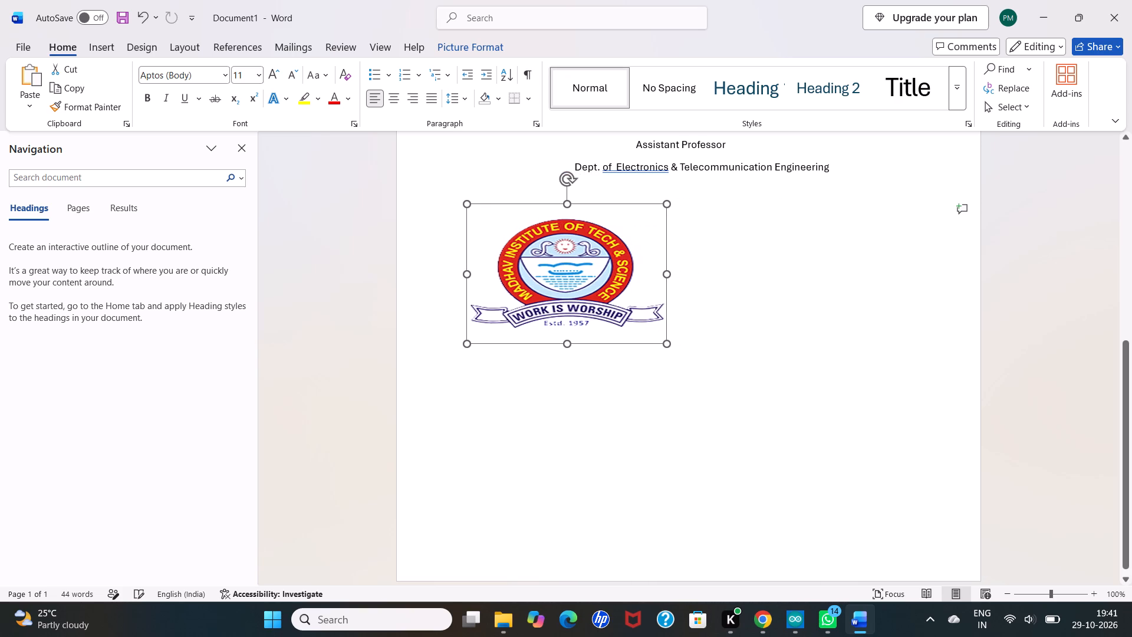
drag(626, 275, 643, 283)
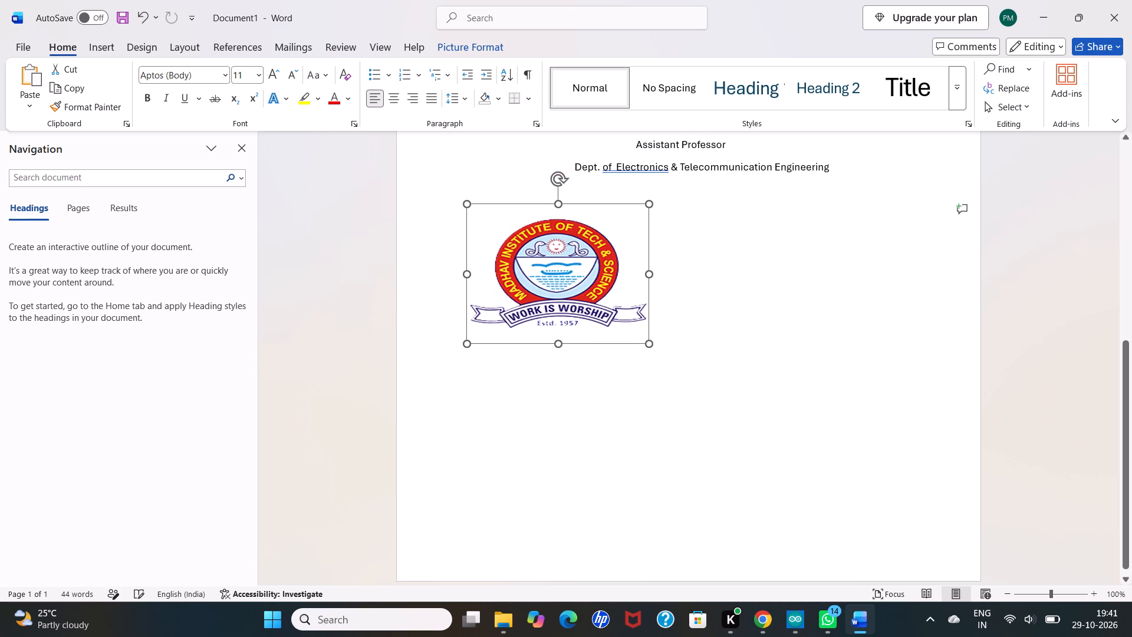
drag(643, 283, 643, 287)
click(704, 283)
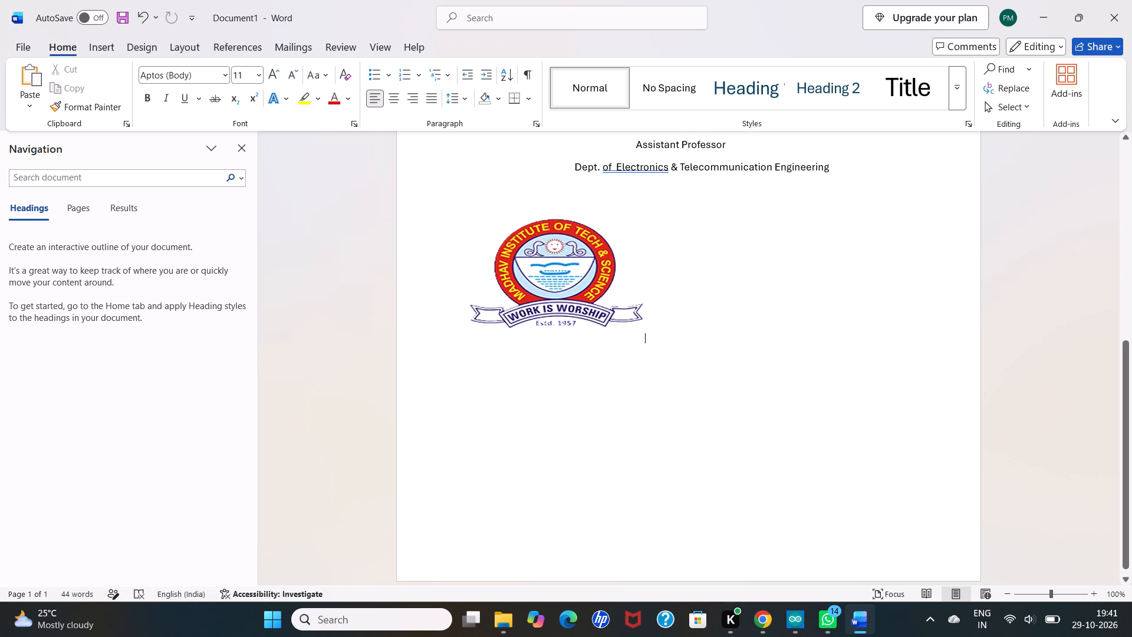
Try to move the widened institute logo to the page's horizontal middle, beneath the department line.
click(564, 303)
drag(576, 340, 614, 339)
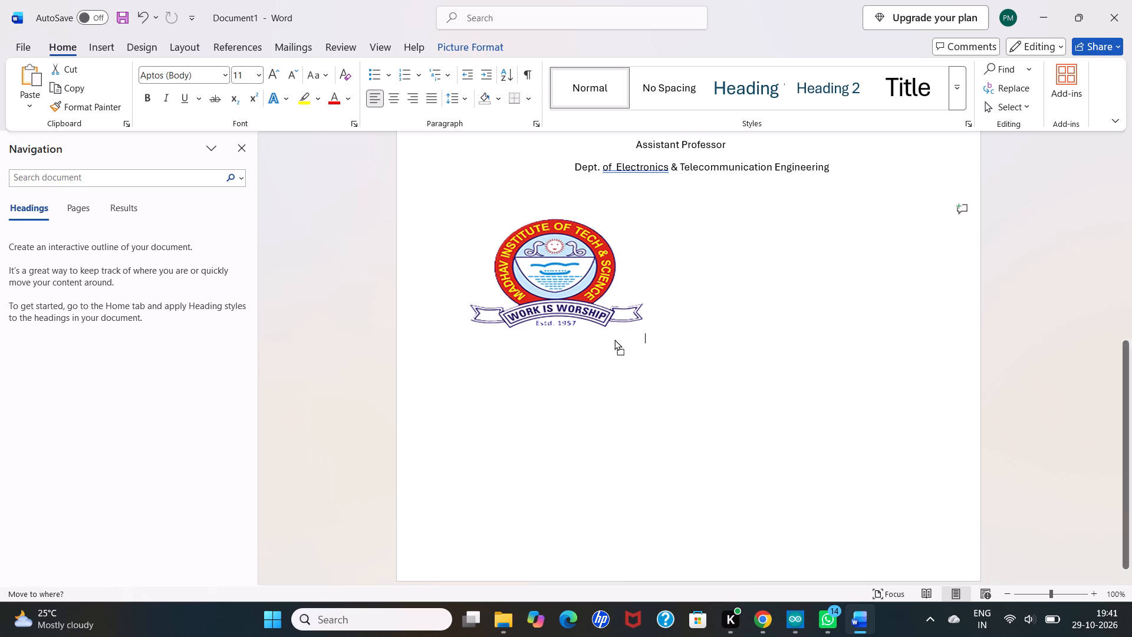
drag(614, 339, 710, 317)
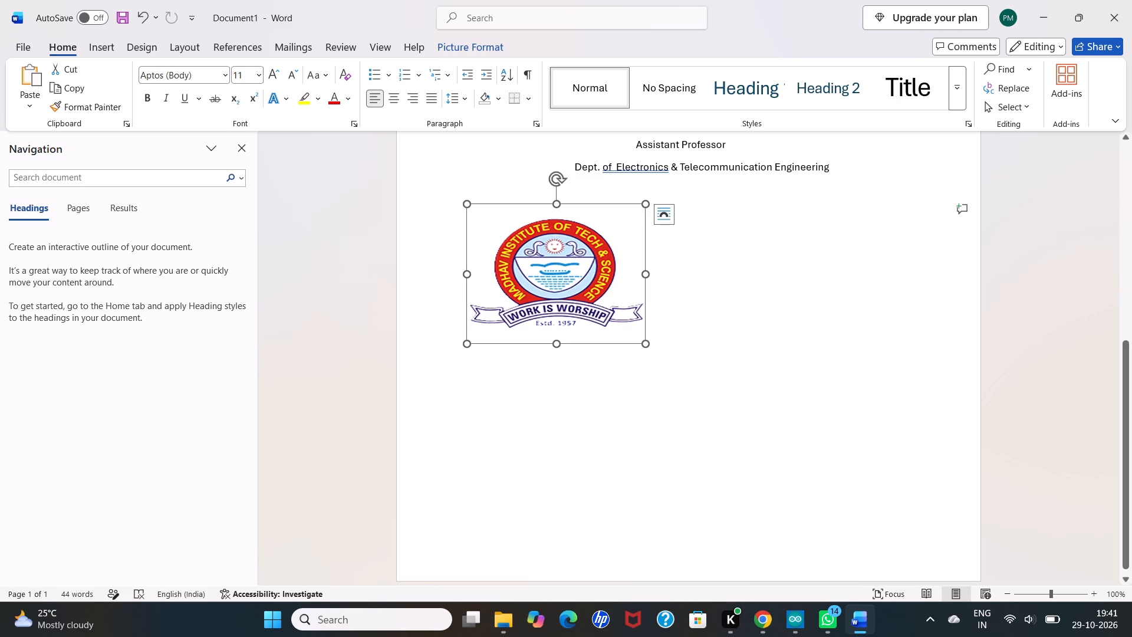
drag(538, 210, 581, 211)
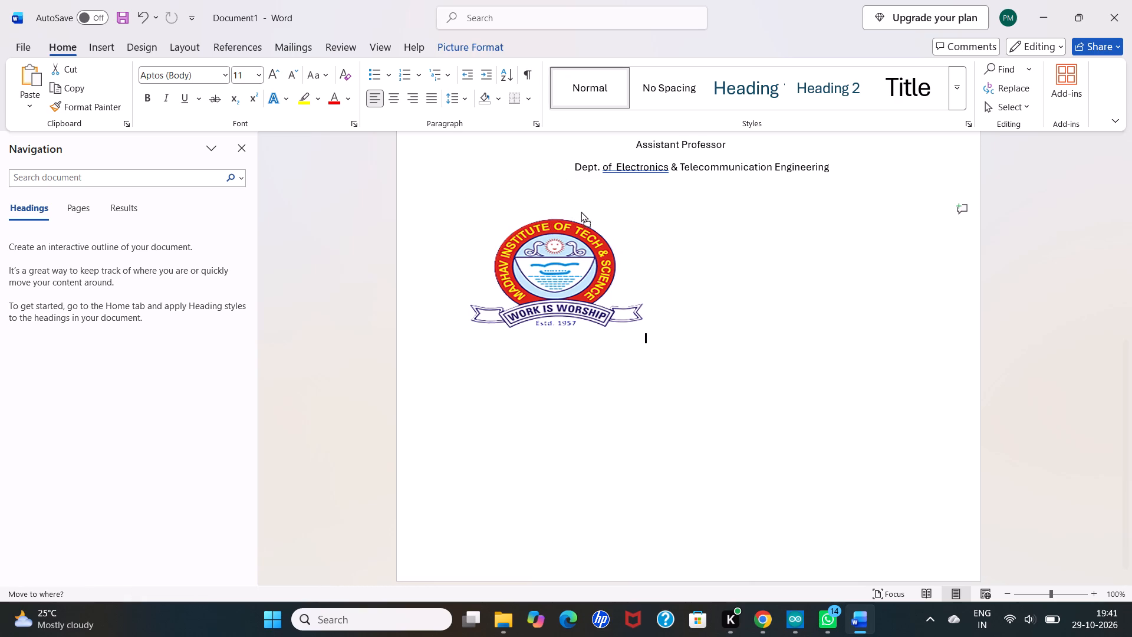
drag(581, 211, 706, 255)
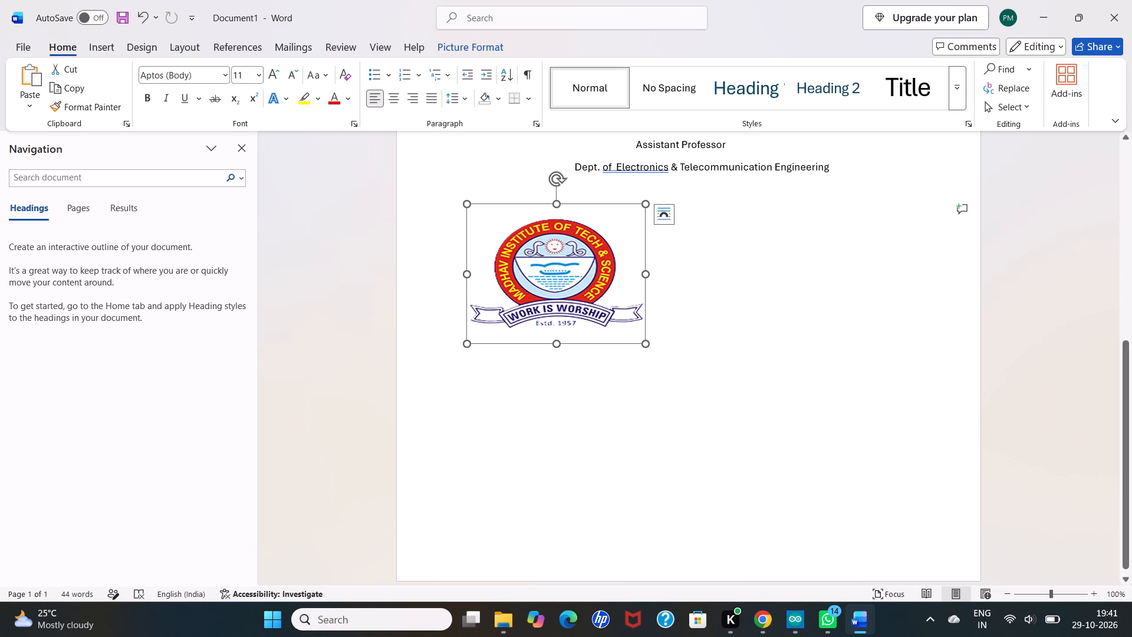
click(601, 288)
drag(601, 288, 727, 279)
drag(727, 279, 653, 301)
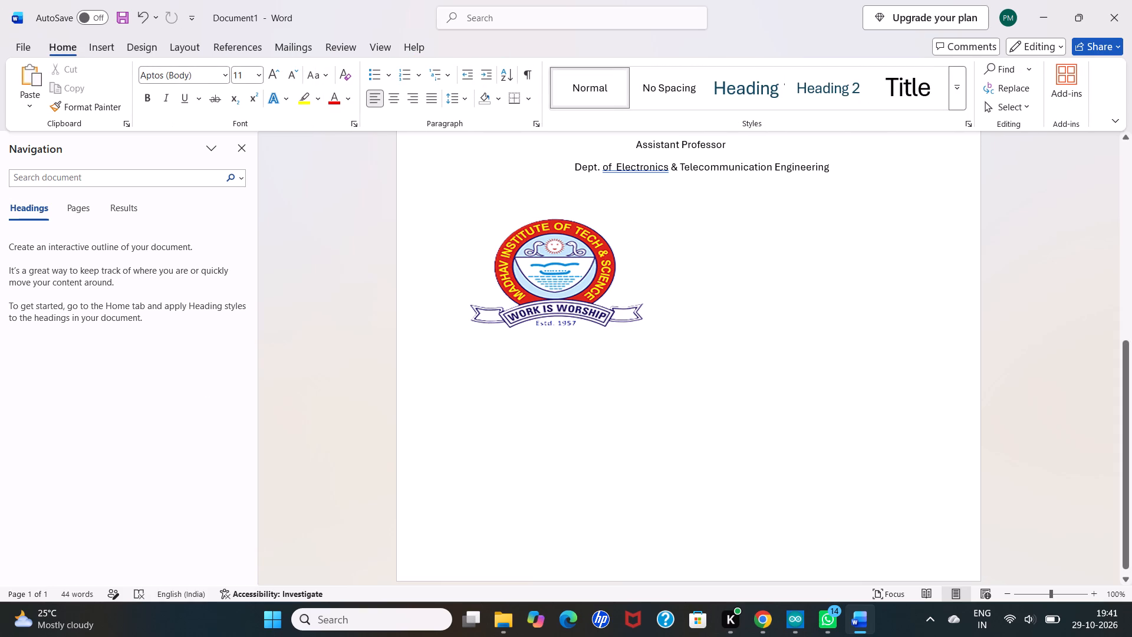
Reduce the institute logo's height to about 4.6 cm, keeping its width of about 6.4 cm.
click(562, 266)
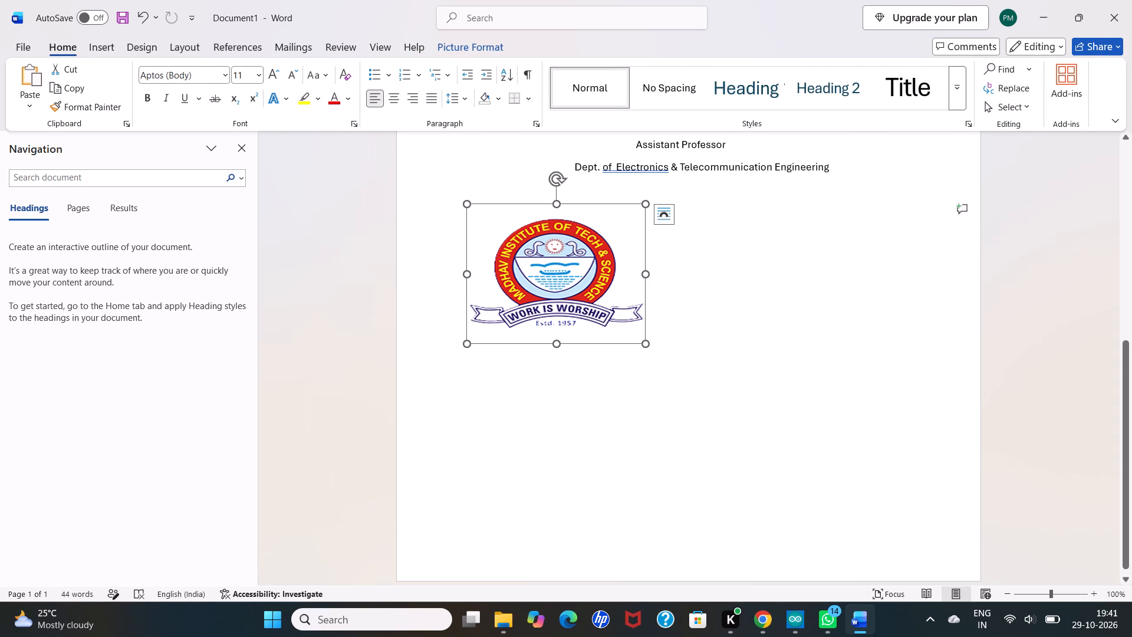
drag(669, 212, 674, 214)
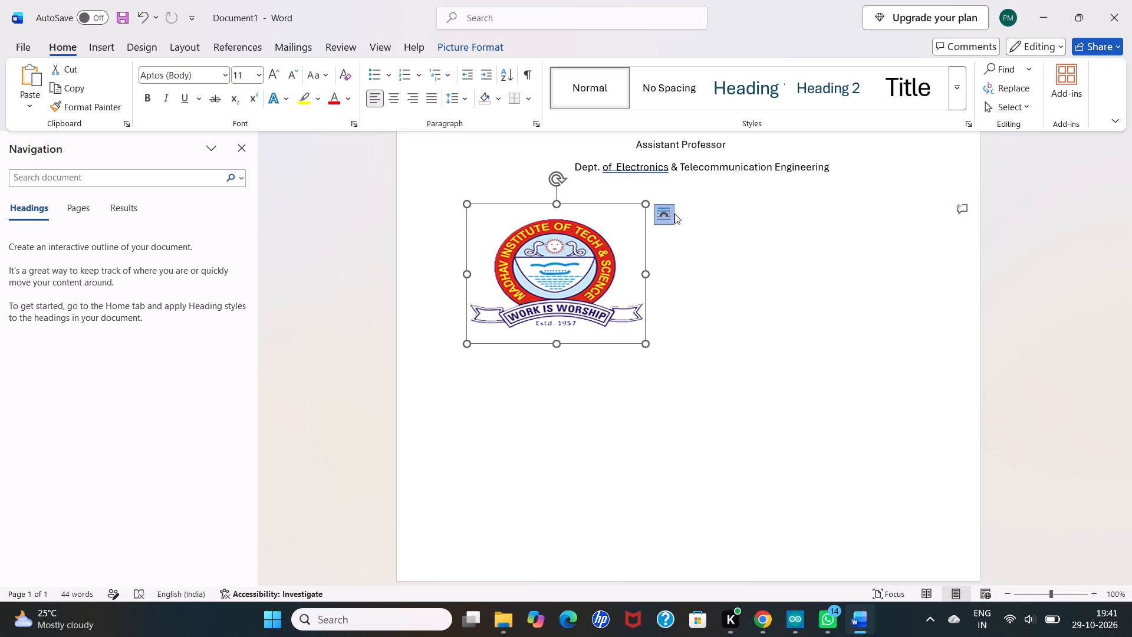
drag(674, 214, 644, 229)
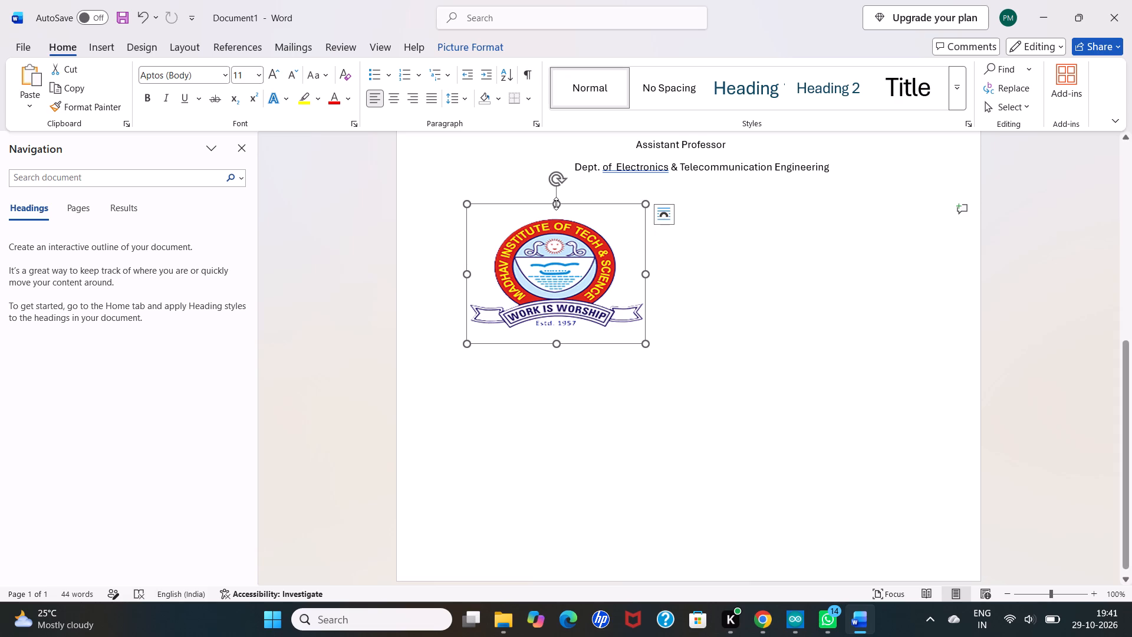
drag(556, 203, 563, 202)
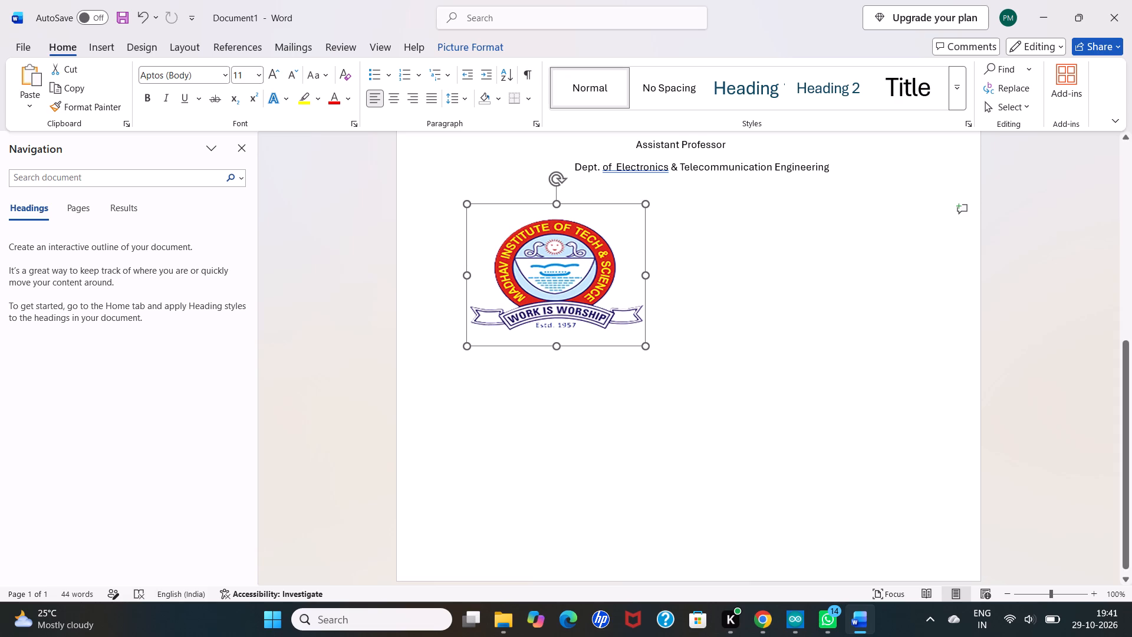
drag(563, 202, 555, 215)
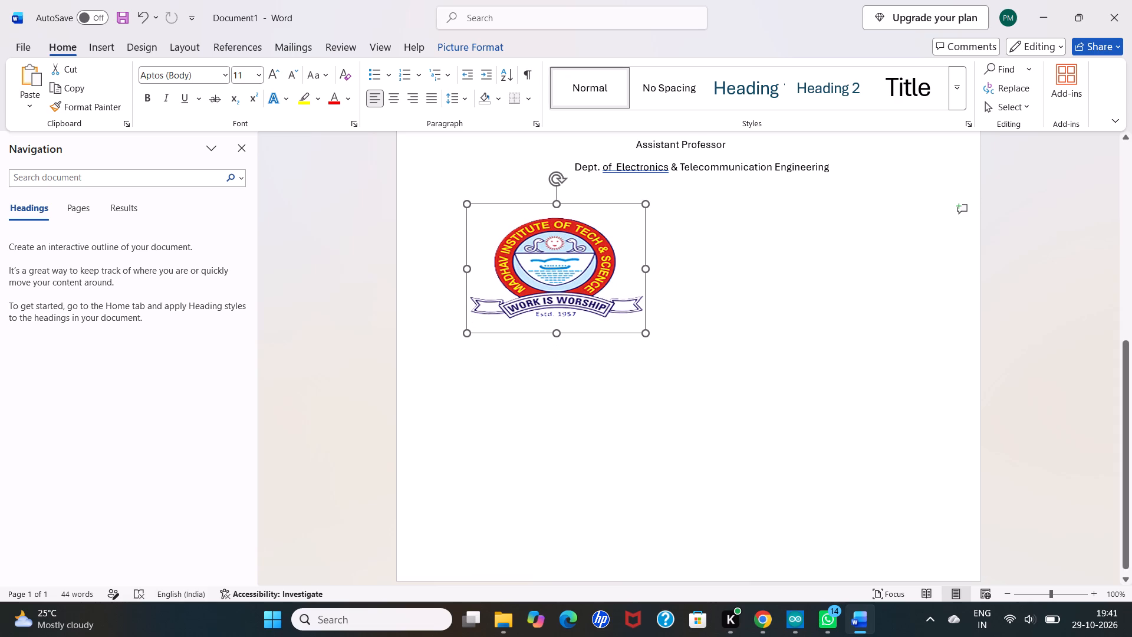
click(551, 336)
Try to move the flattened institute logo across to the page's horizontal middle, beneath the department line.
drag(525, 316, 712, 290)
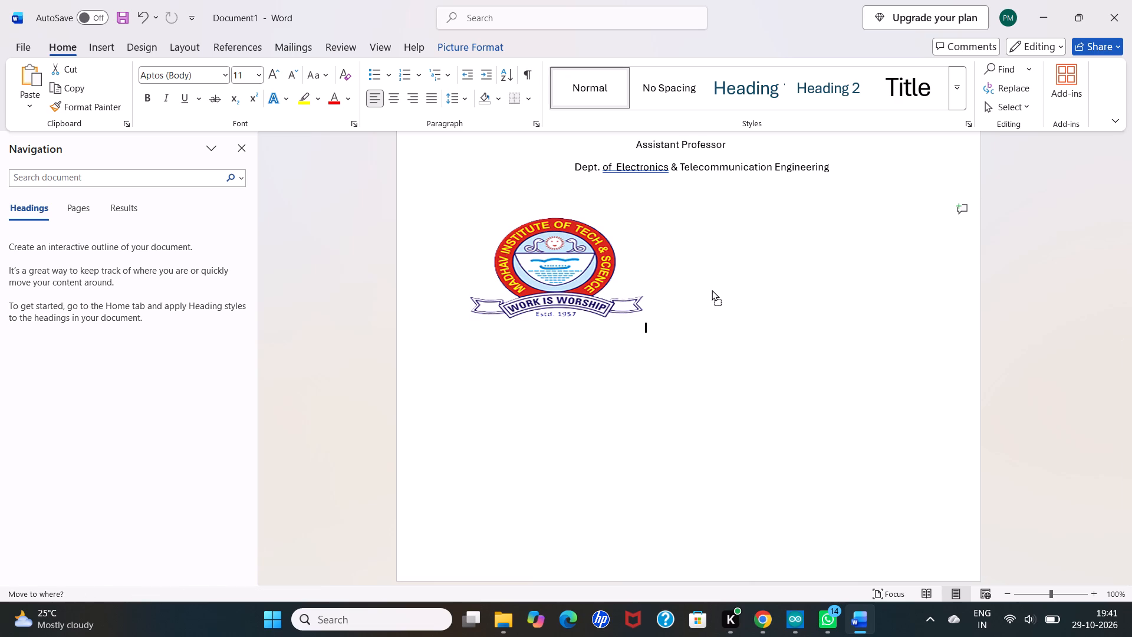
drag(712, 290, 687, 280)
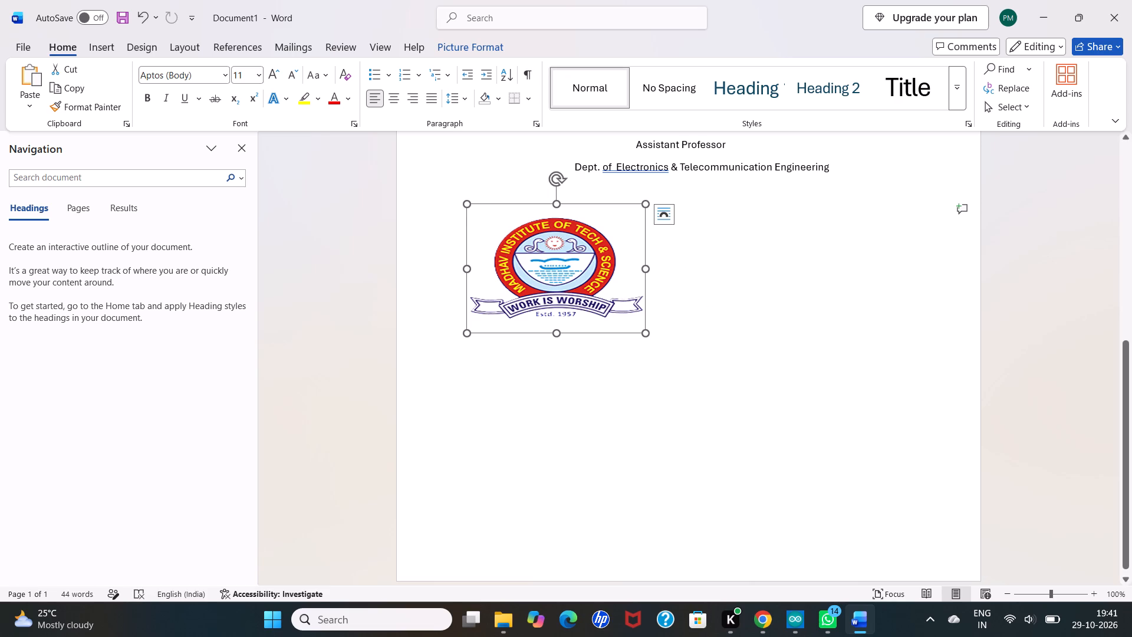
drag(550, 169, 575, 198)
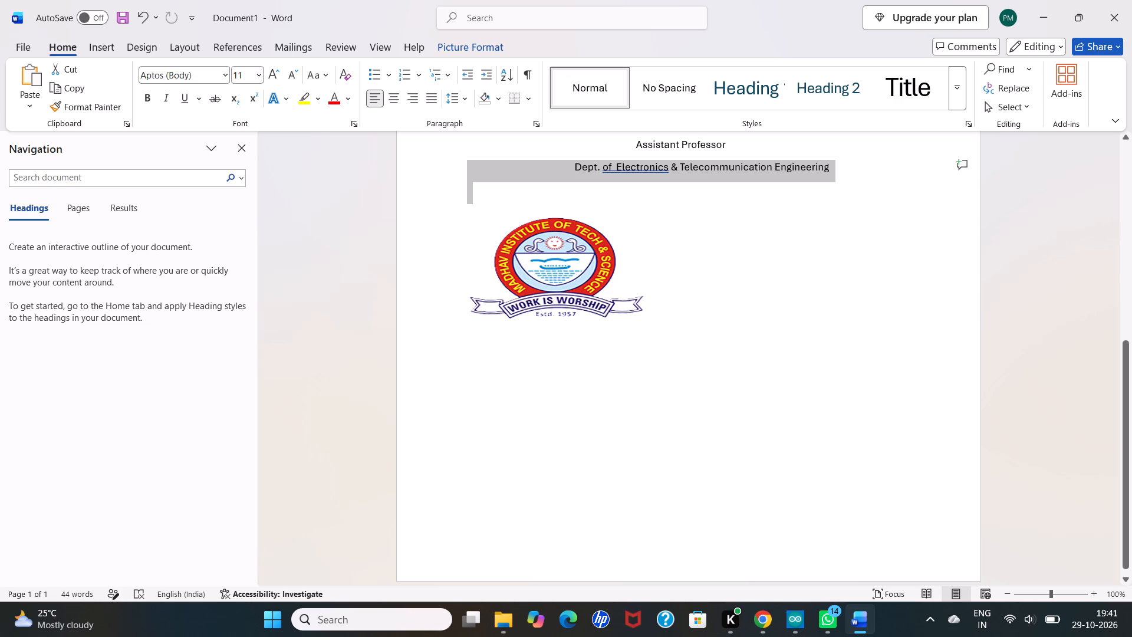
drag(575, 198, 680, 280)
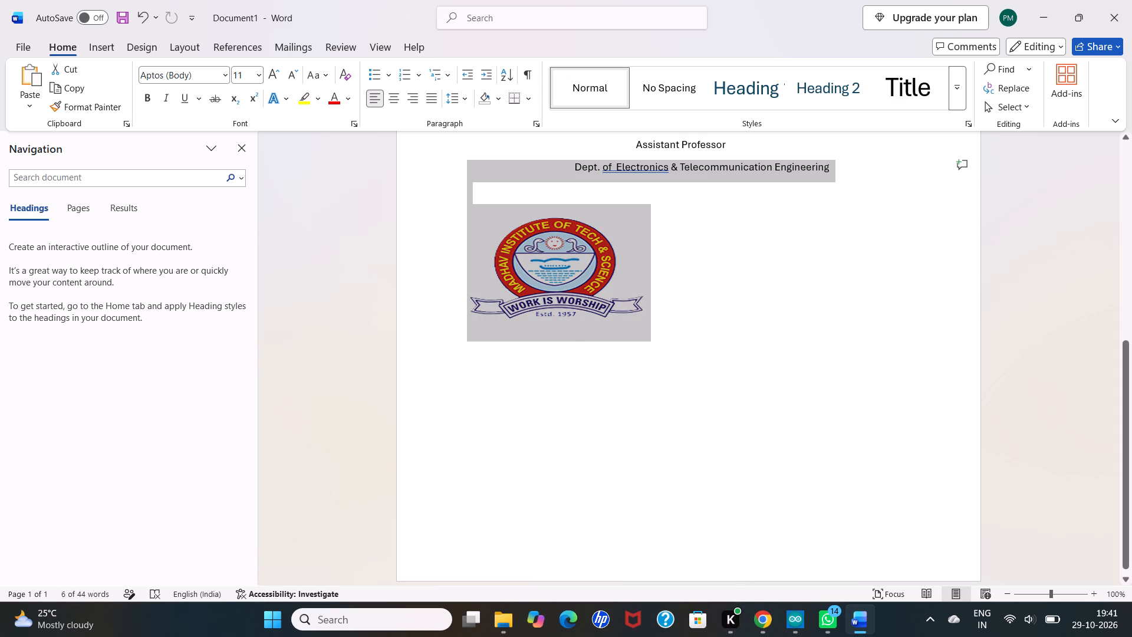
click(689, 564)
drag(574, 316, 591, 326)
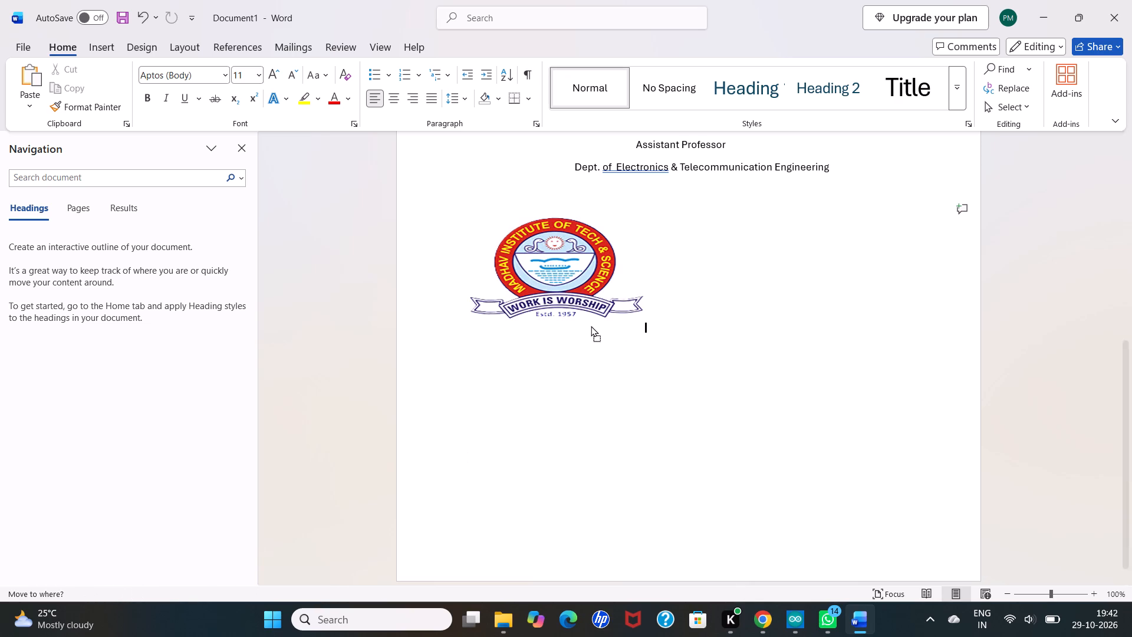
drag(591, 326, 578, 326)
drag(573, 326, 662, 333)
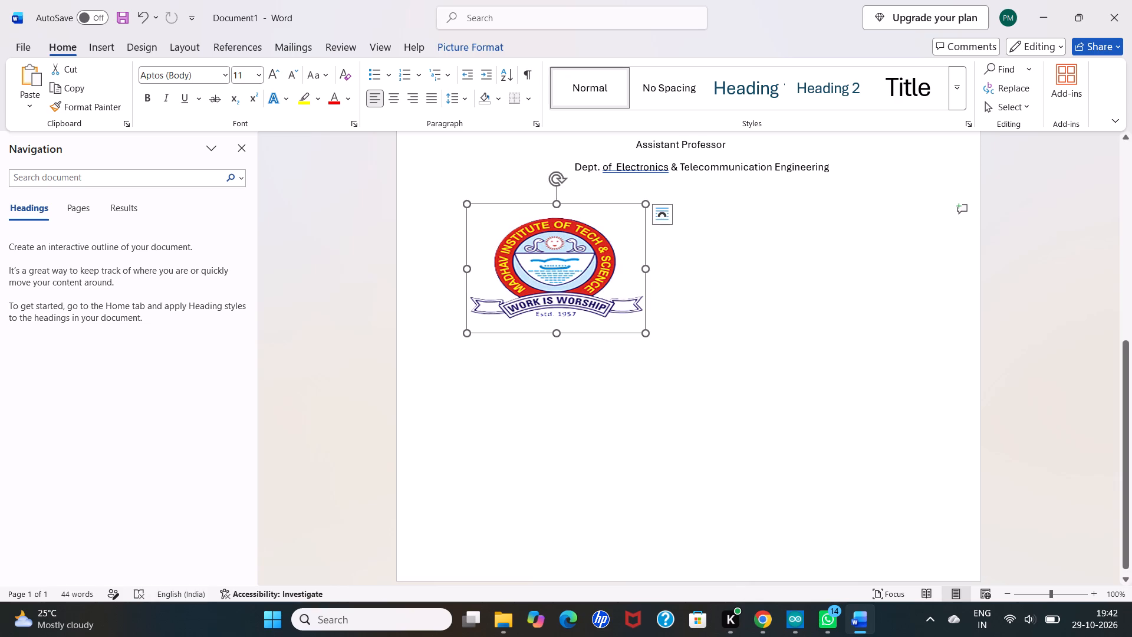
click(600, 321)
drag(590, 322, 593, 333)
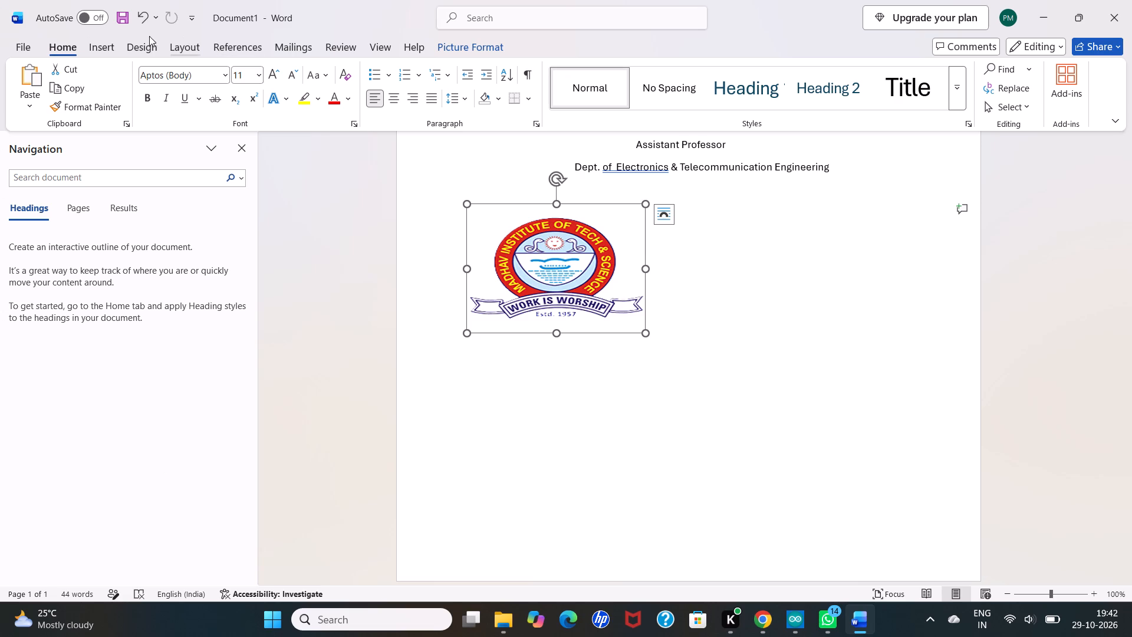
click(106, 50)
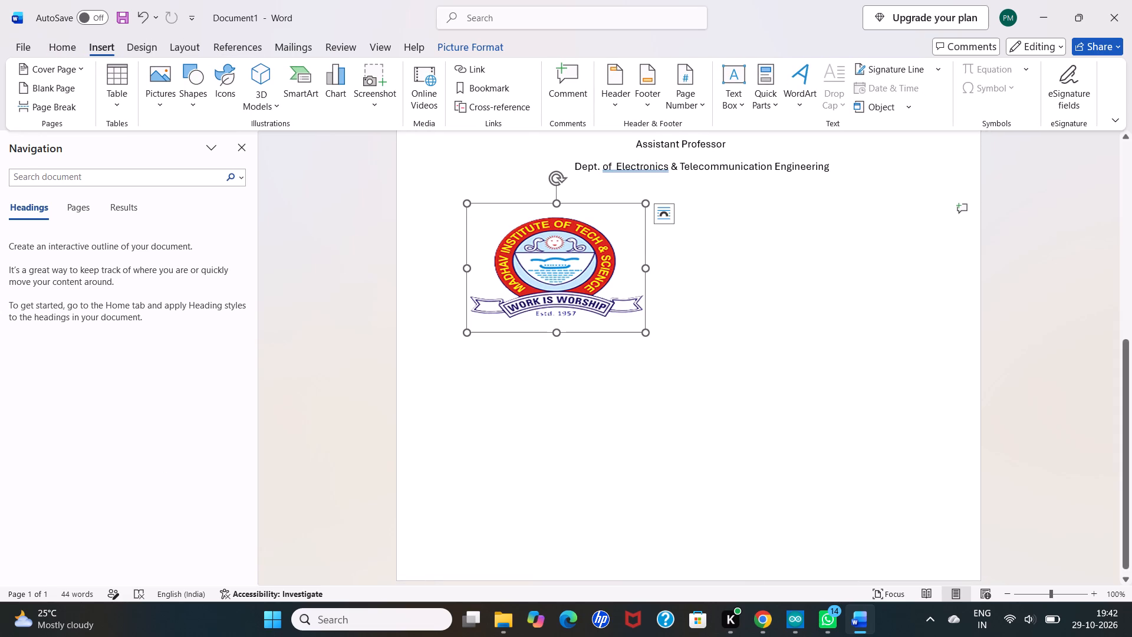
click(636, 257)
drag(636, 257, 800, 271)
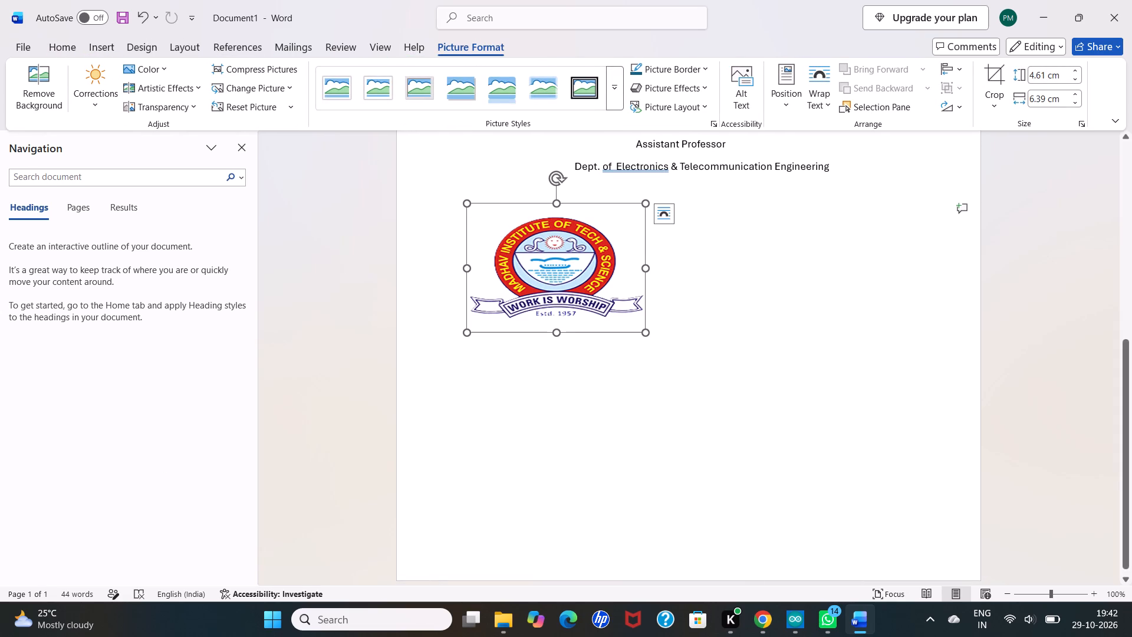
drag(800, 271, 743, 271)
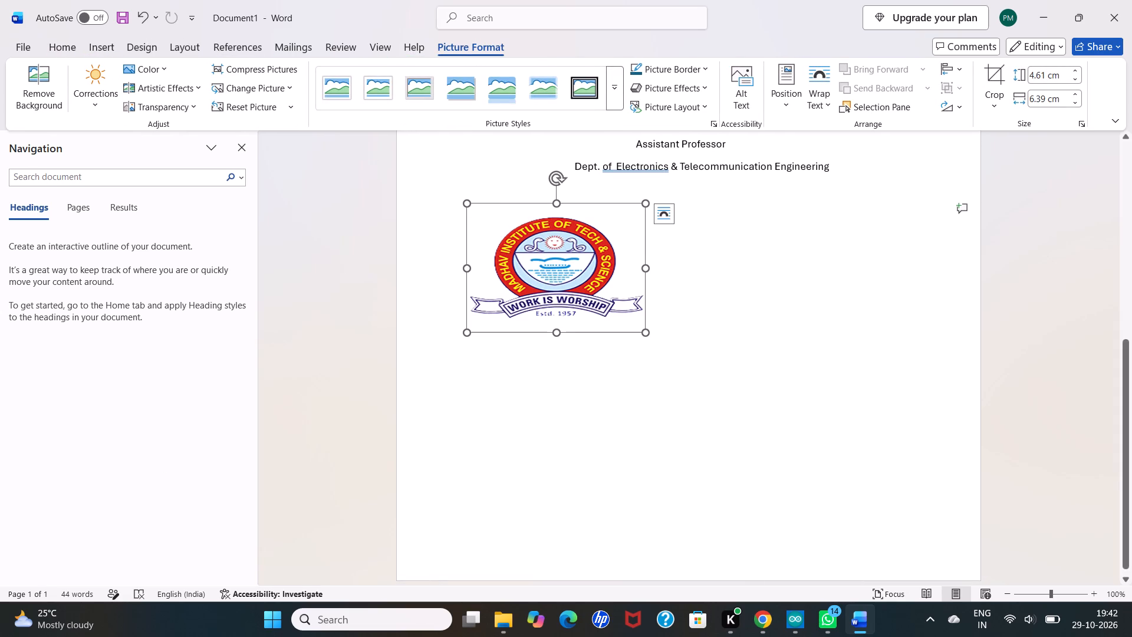
Shift the institute logo to the page's horizontal middle by inserting spaces in front of it.
click(457, 253)
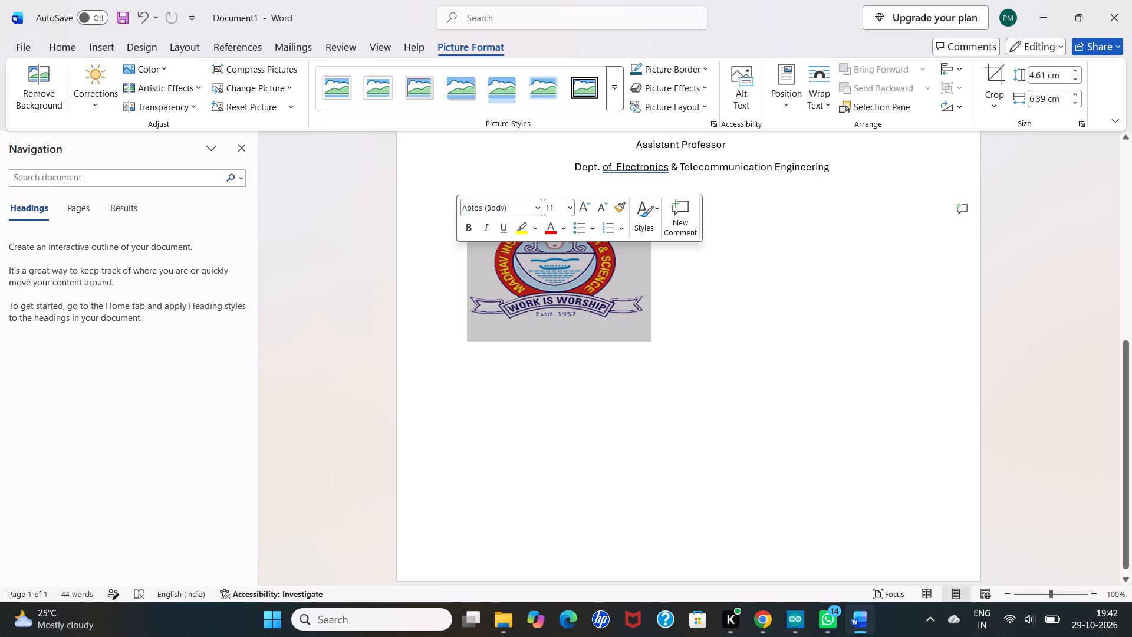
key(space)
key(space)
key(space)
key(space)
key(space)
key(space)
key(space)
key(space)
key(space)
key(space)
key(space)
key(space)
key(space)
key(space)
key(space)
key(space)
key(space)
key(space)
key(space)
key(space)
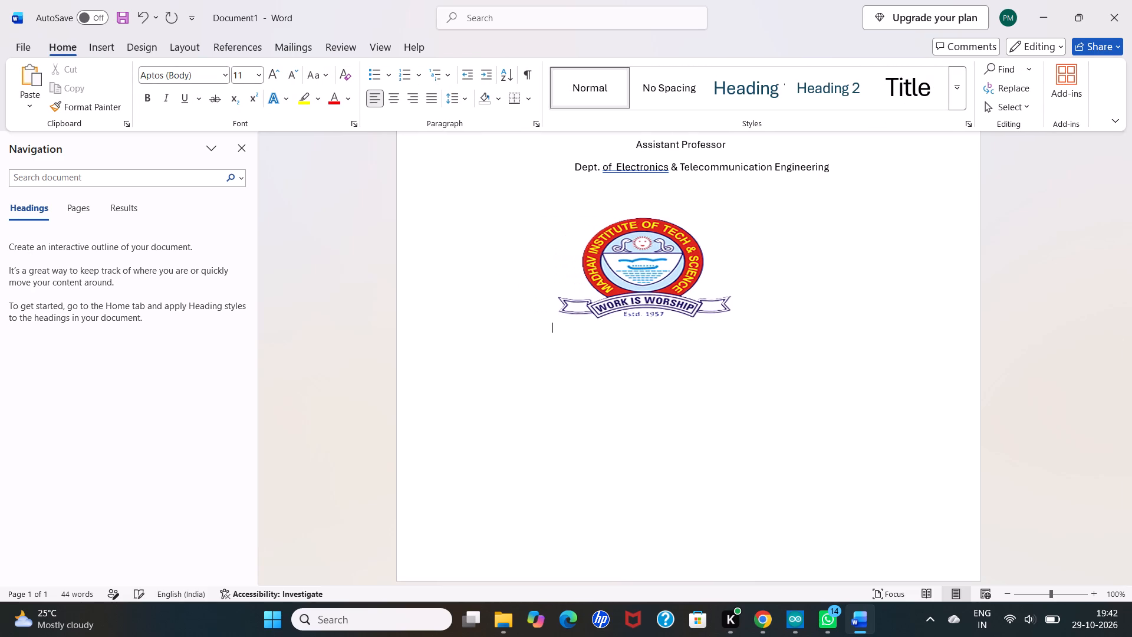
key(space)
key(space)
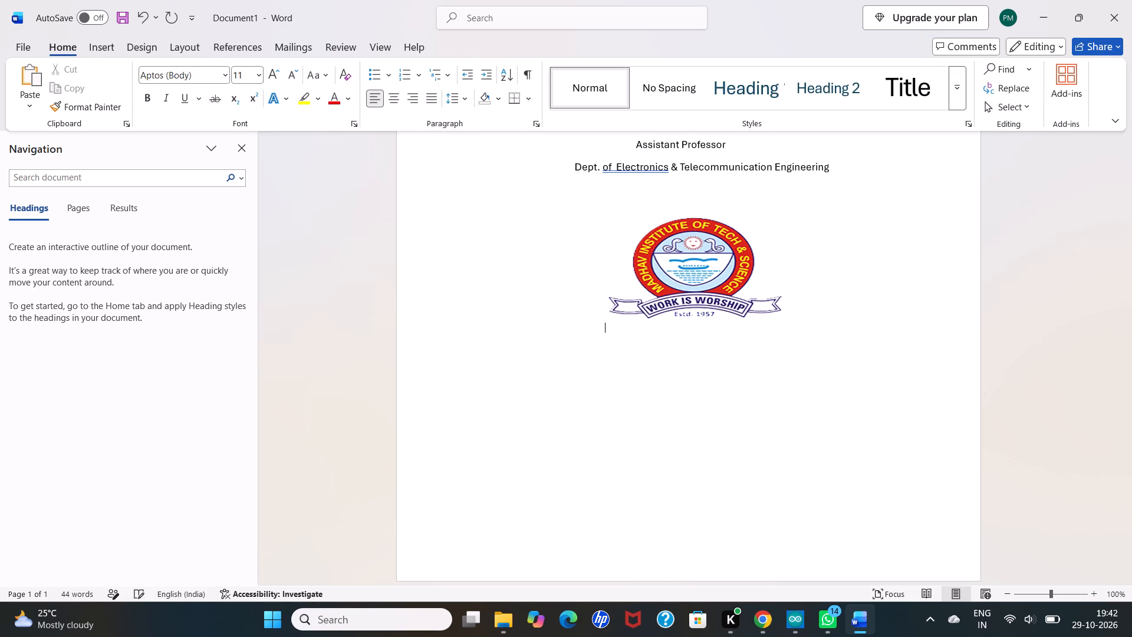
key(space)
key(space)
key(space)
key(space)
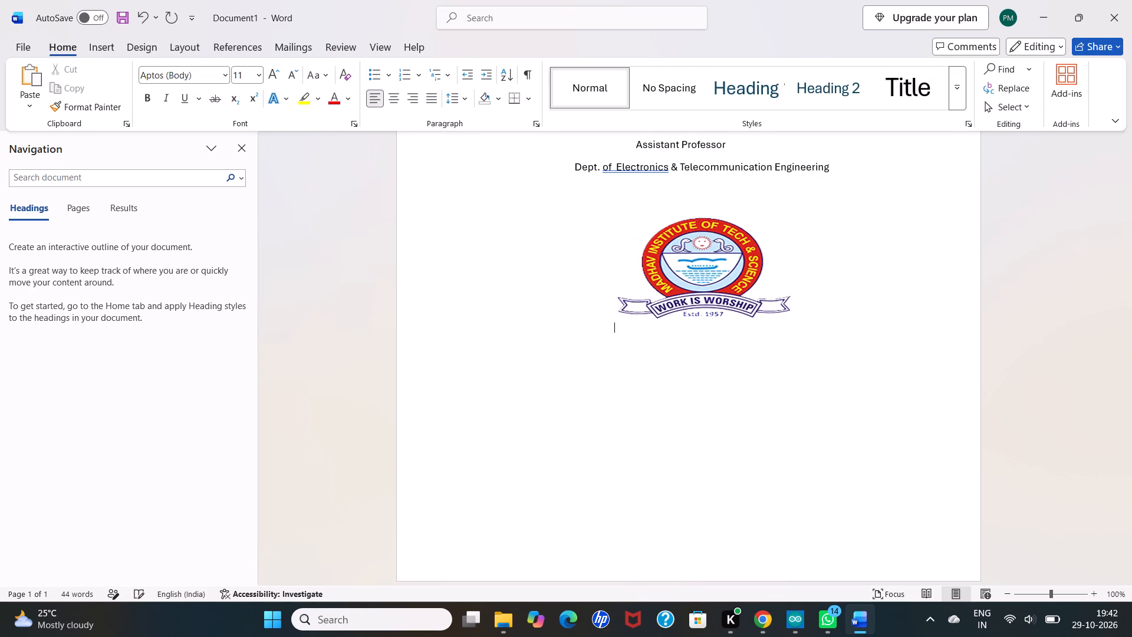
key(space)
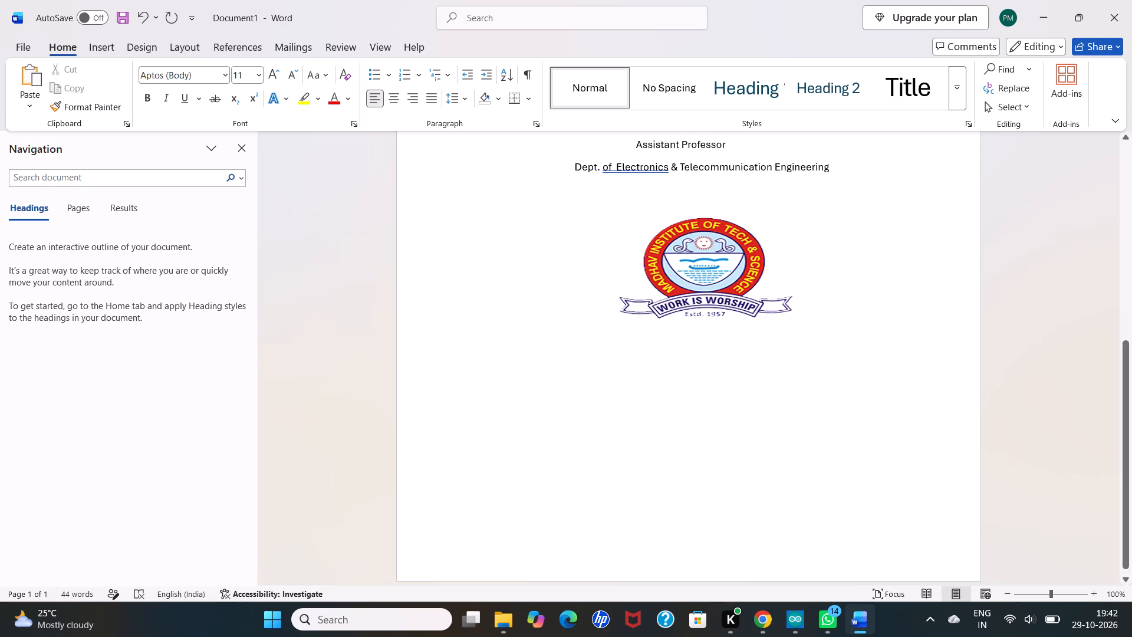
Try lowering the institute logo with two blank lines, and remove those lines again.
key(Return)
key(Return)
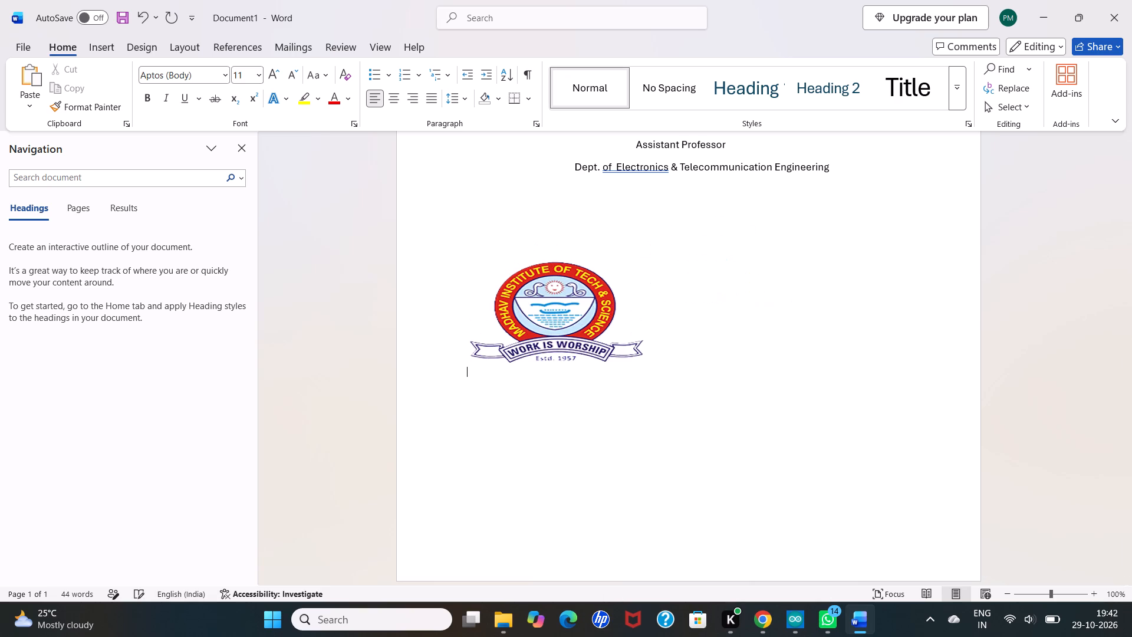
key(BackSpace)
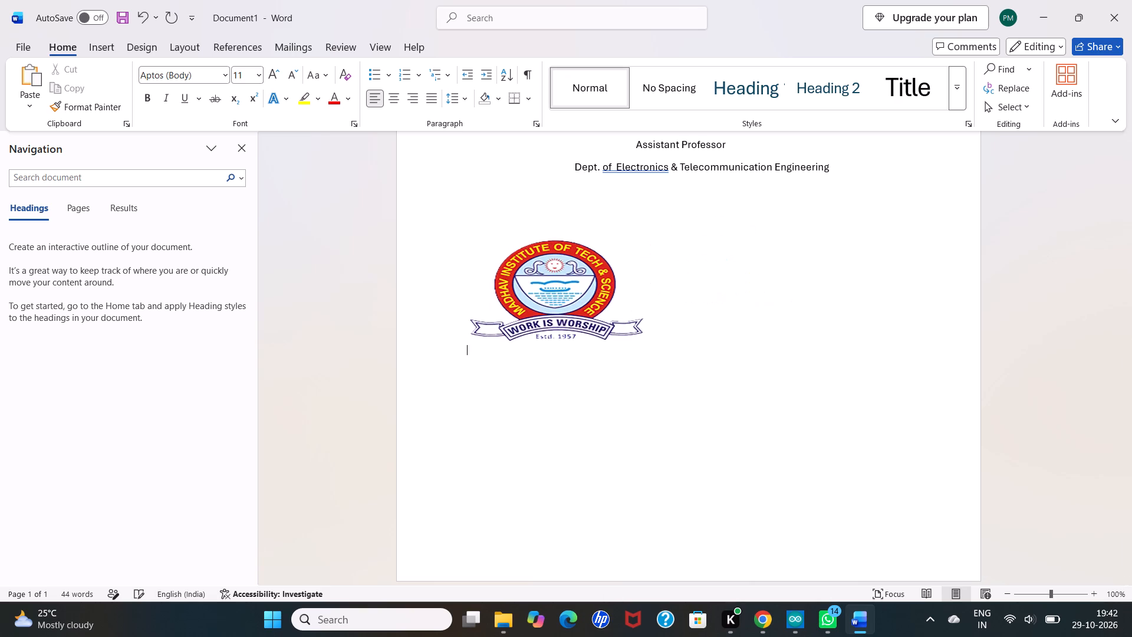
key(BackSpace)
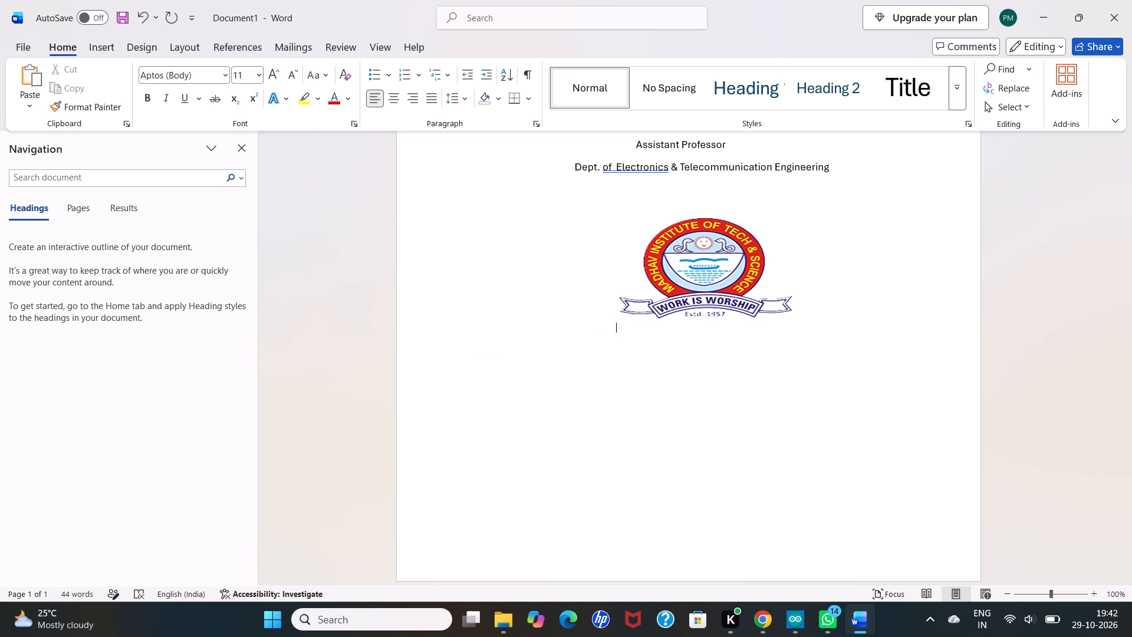
Remove four of the spaces in front of the institute logo to centre it under the department line.
key(BackSpace)
key(BackSpace)
key(BackSpace)
key(BackSpace)
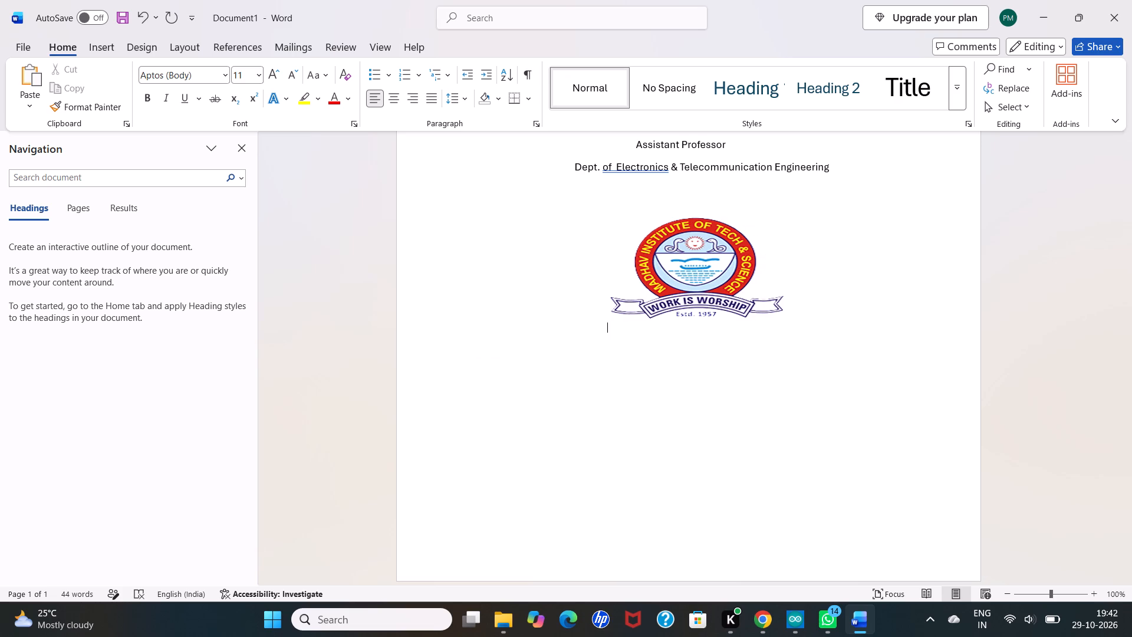
Insert the picture RTFG4 from the Downloads folder on an empty line below the institute logo.
click(753, 428)
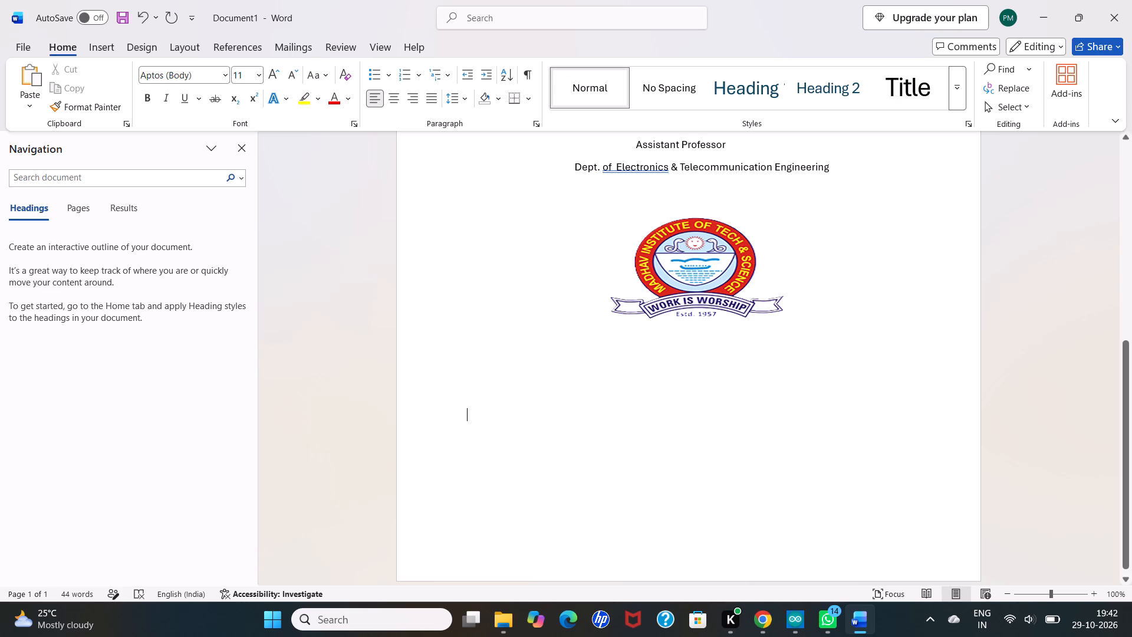
click(468, 373)
click(93, 45)
click(151, 91)
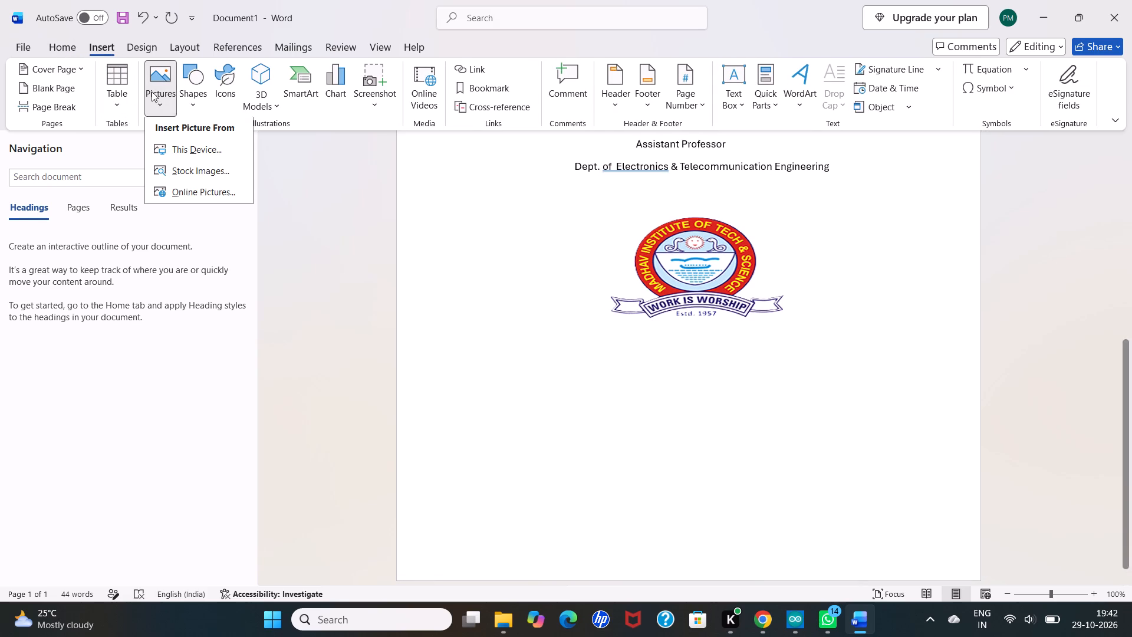
click(179, 151)
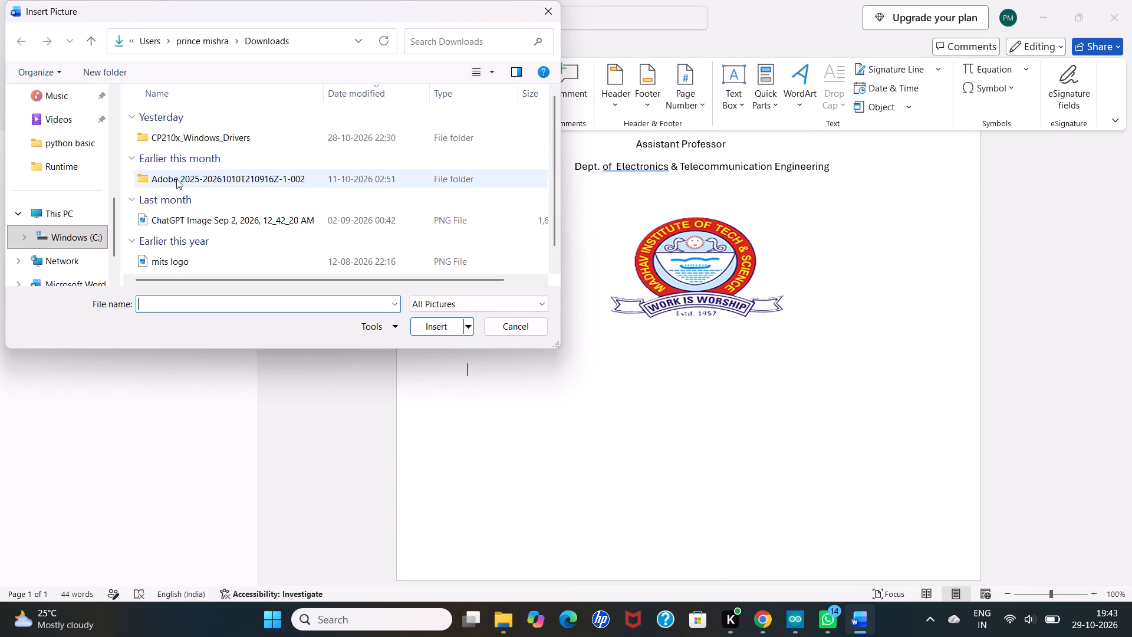
scroll(170, 252, down, 2)
click(170, 263)
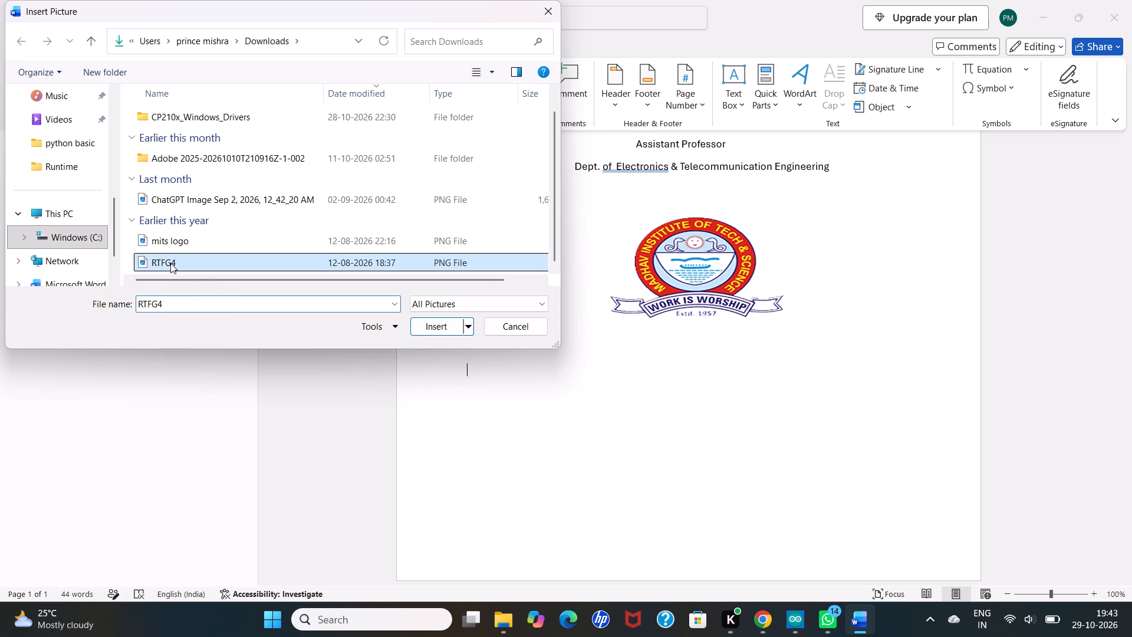
click(439, 330)
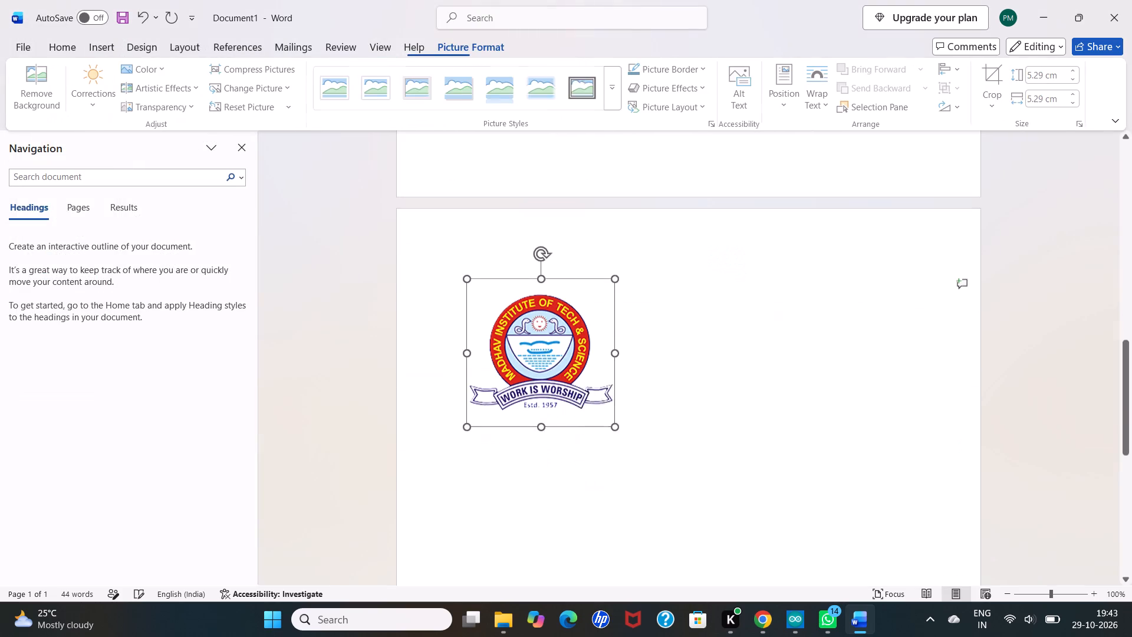
Cut the second institute logo picture from the second page.
scroll(547, 327, up, 9)
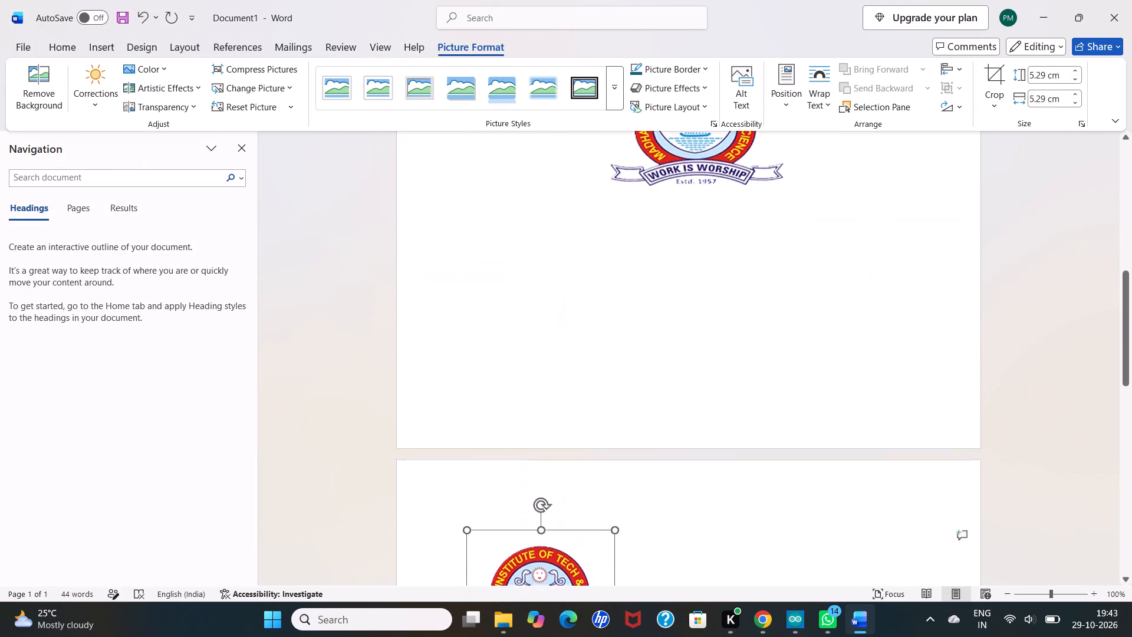
scroll(547, 327, up, 2)
scroll(632, 554, down, 5)
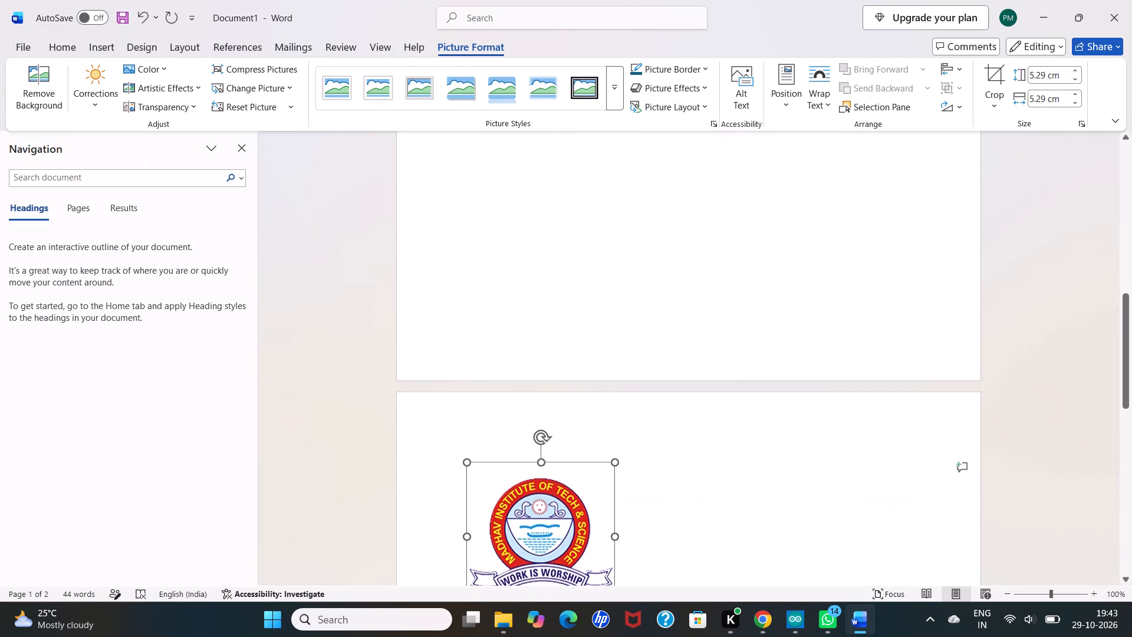
click(575, 552)
drag(575, 552, 606, 429)
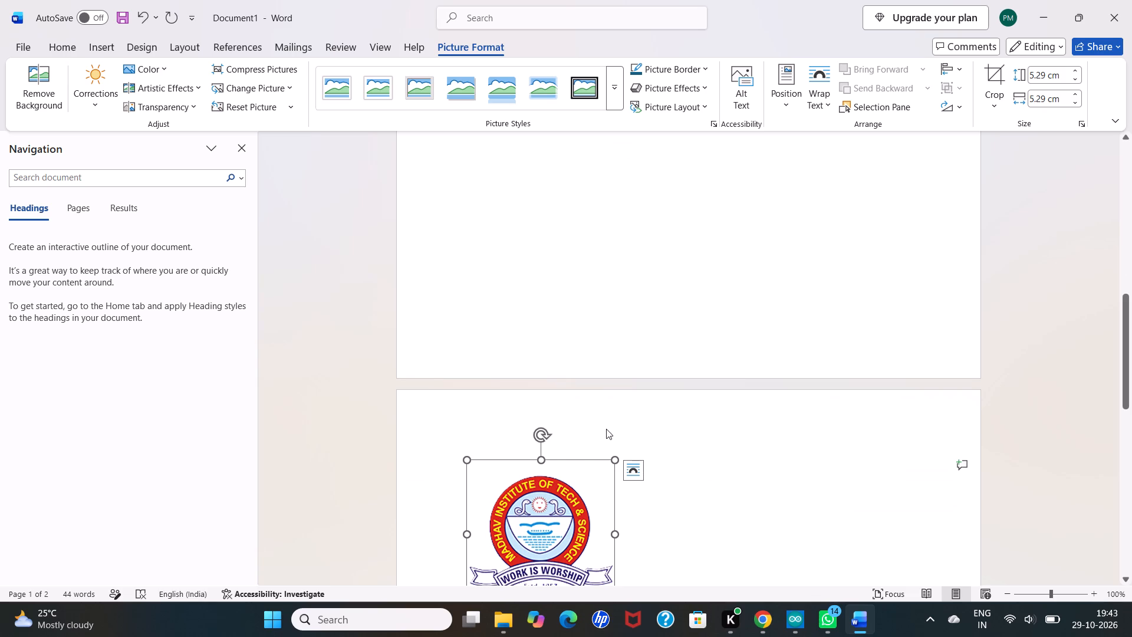
drag(606, 429, 598, 445)
click(539, 494)
drag(582, 517, 587, 527)
right_click(570, 495)
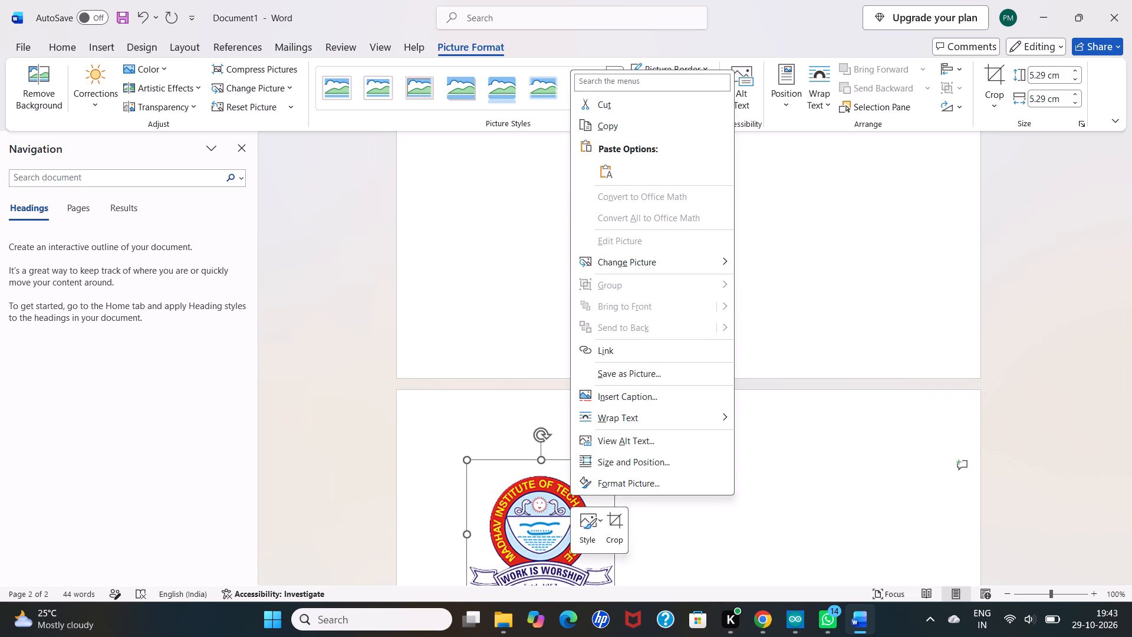
click(613, 102)
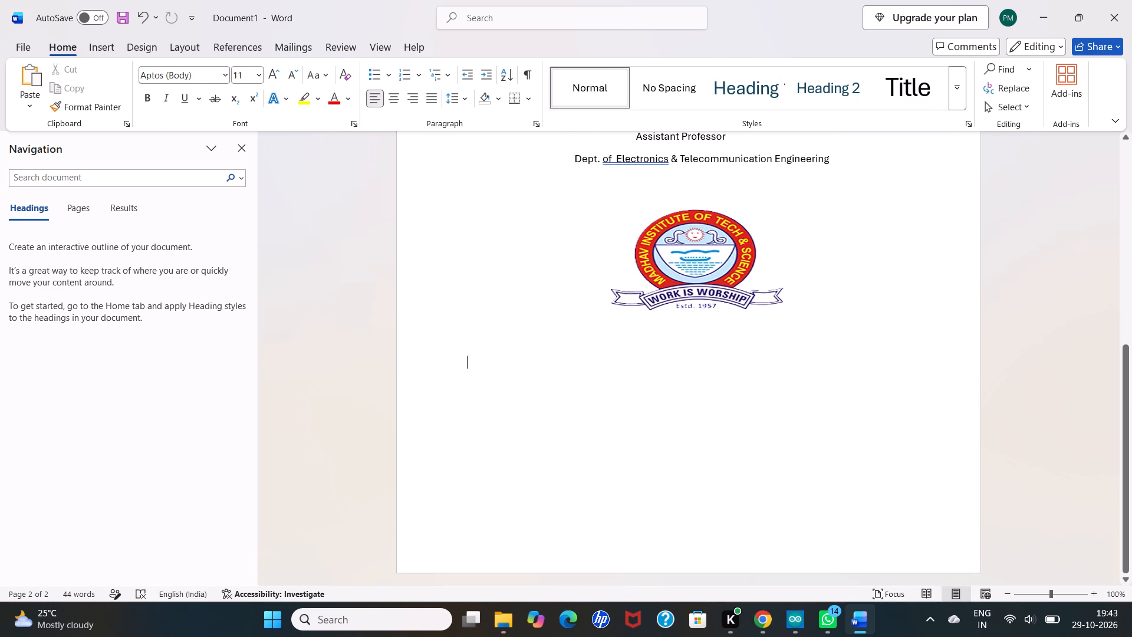
Paste a copy of the institute logo below the original and move it up onto the first page.
click(631, 243)
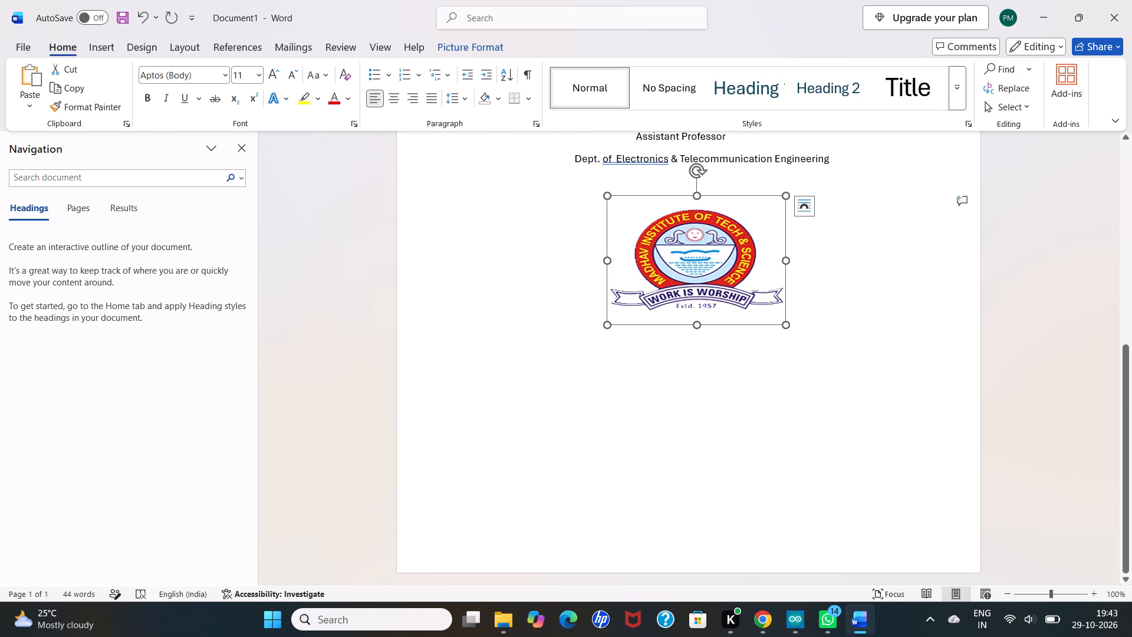
key(ctrl+c)
click(488, 395)
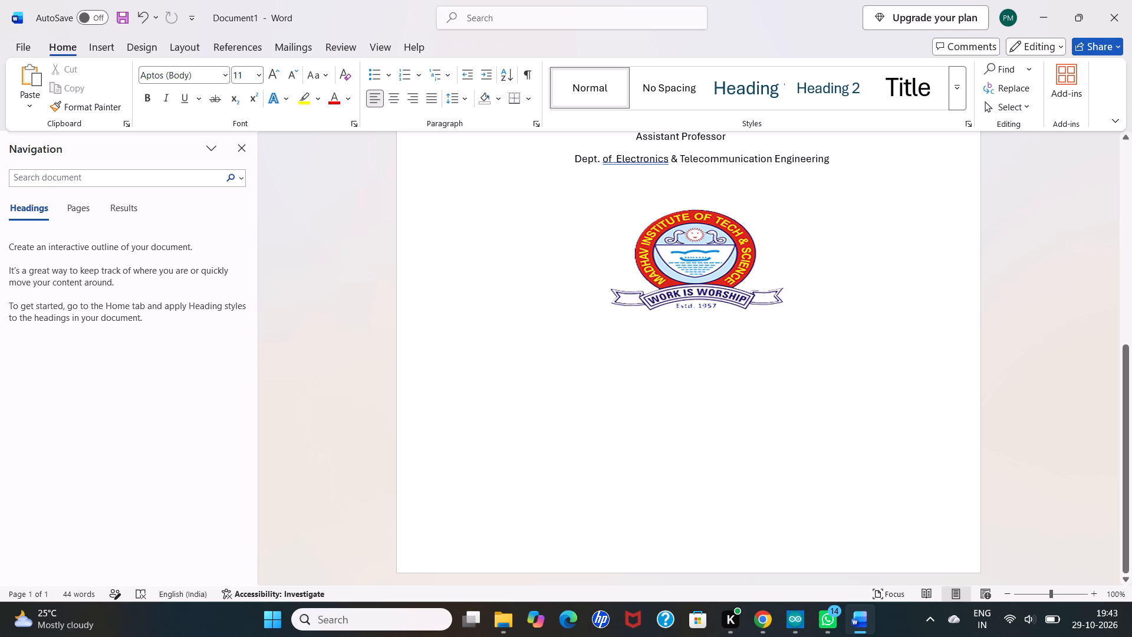
key(ctrl+v)
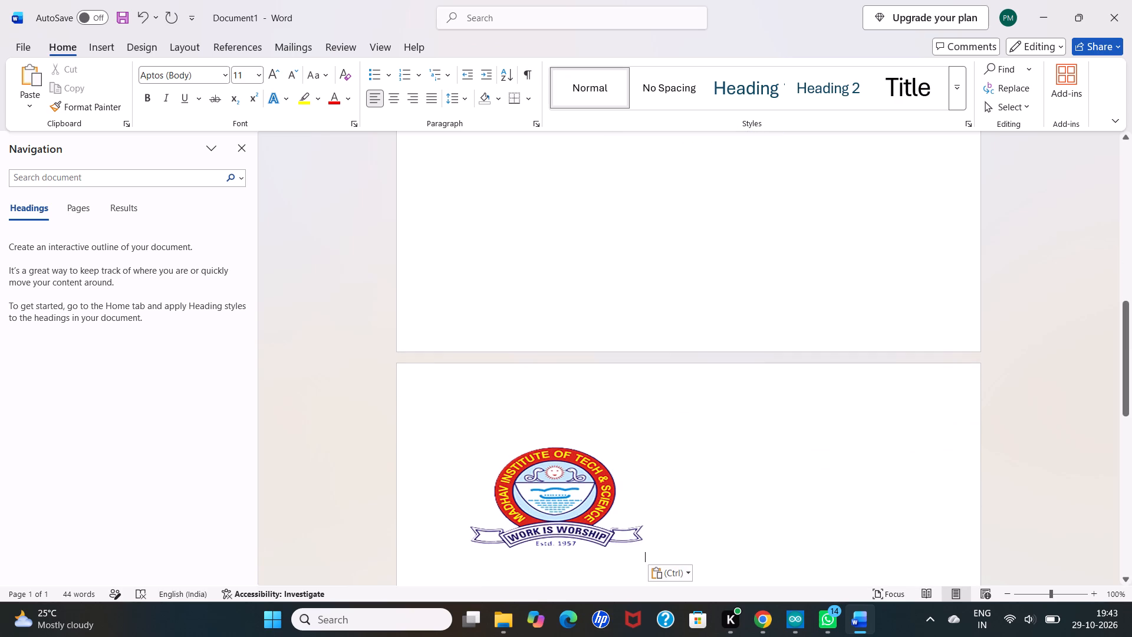
click(561, 505)
drag(608, 506, 568, 237)
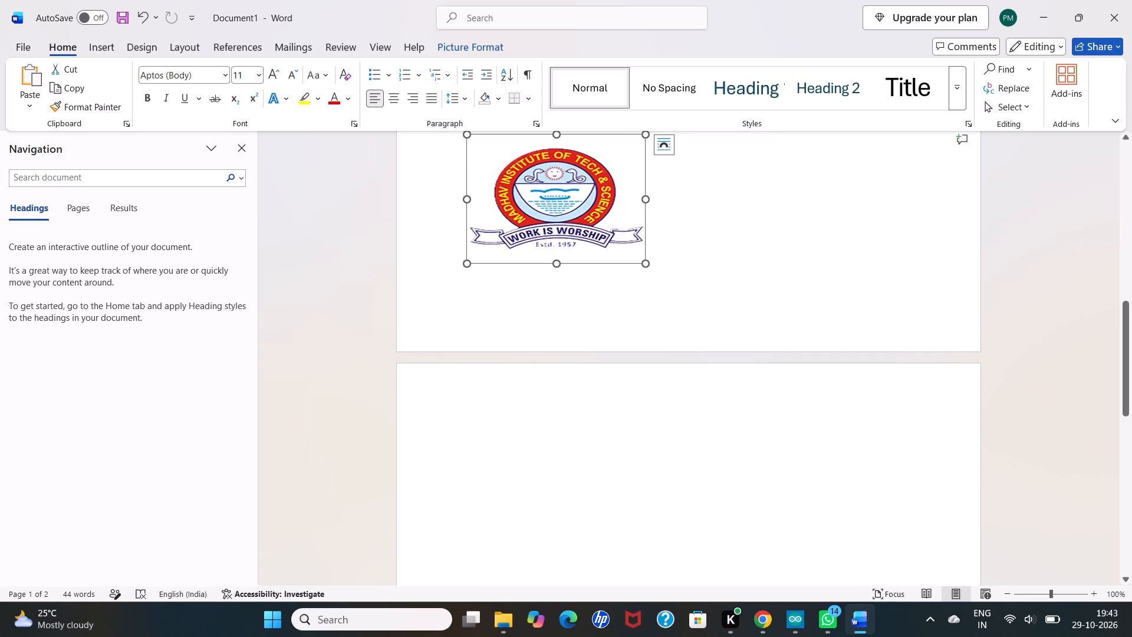
Shrink the copied logo proportionally to about a third of its width.
scroll(804, 318, up, 5)
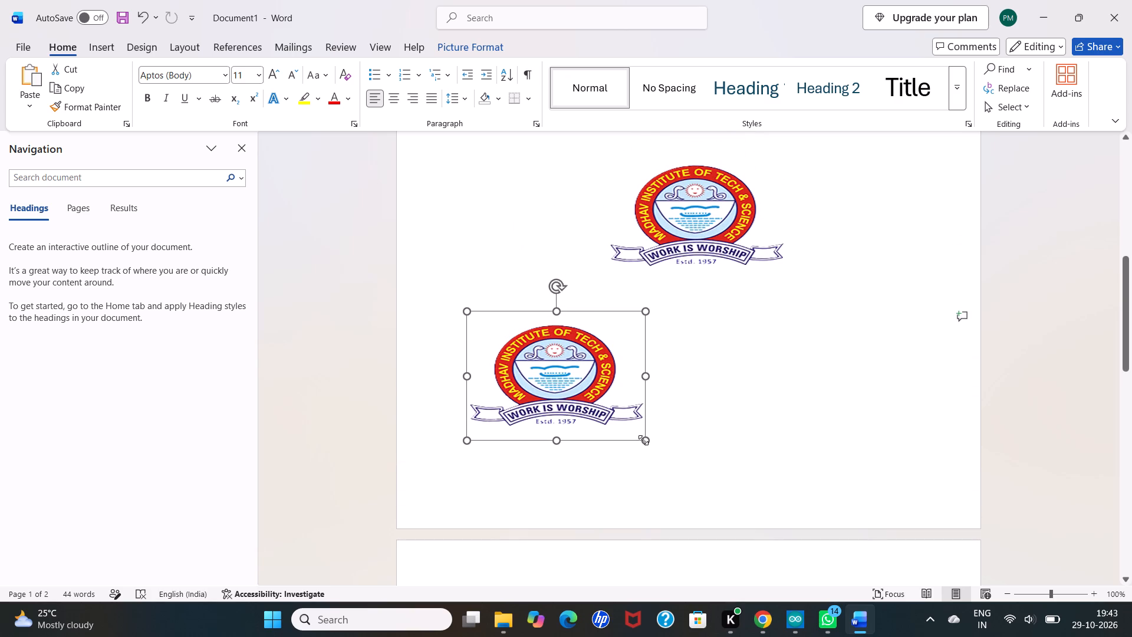
drag(646, 438, 525, 320)
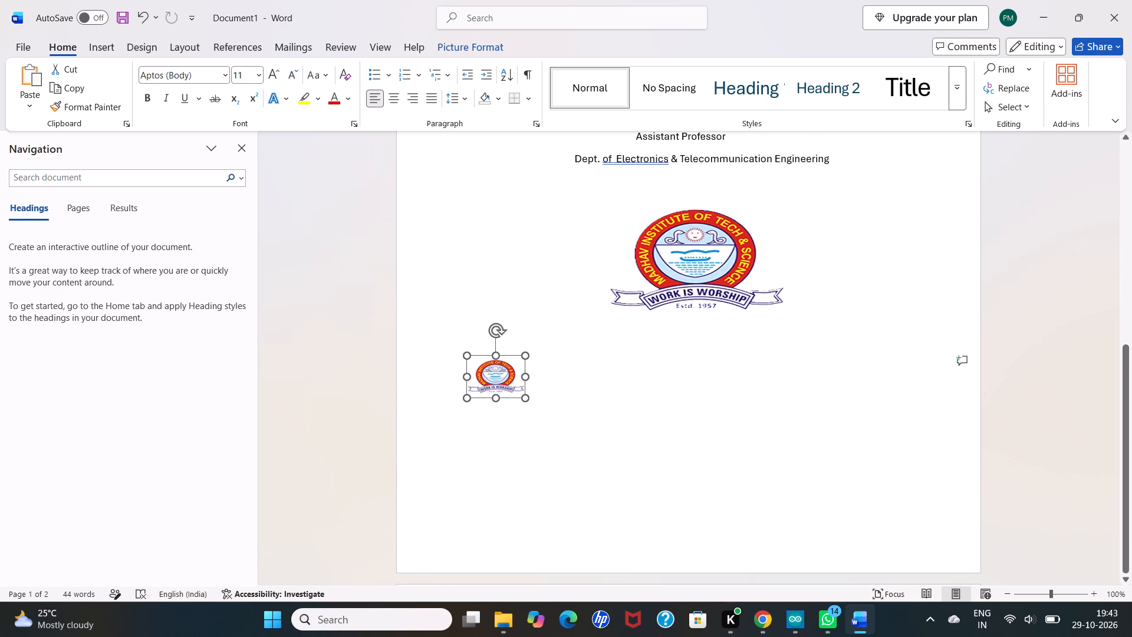
click(620, 475)
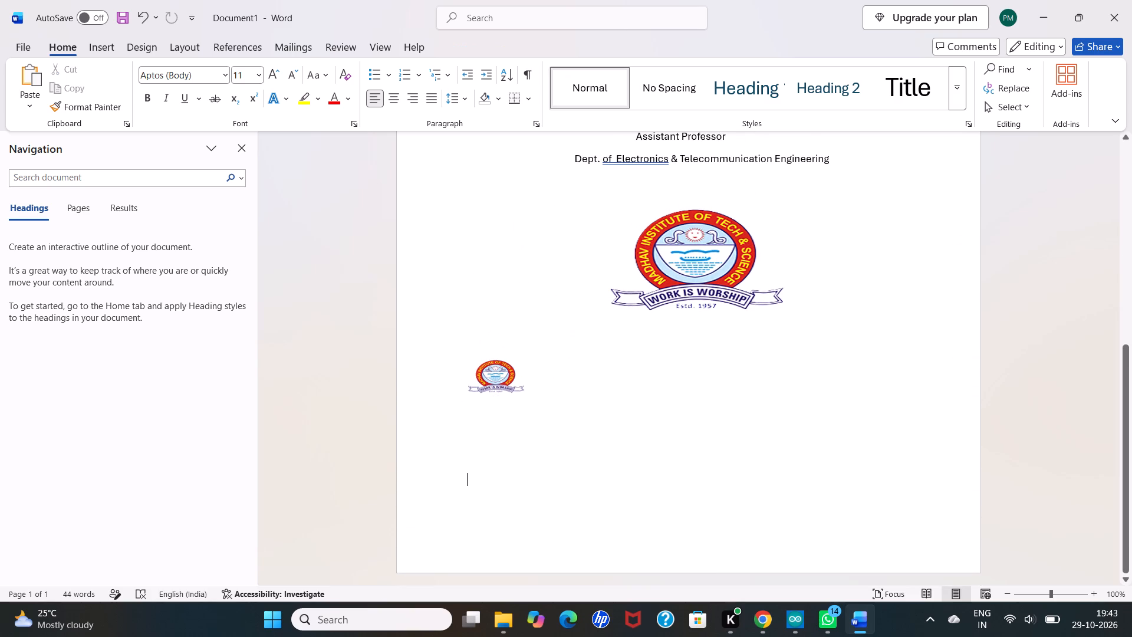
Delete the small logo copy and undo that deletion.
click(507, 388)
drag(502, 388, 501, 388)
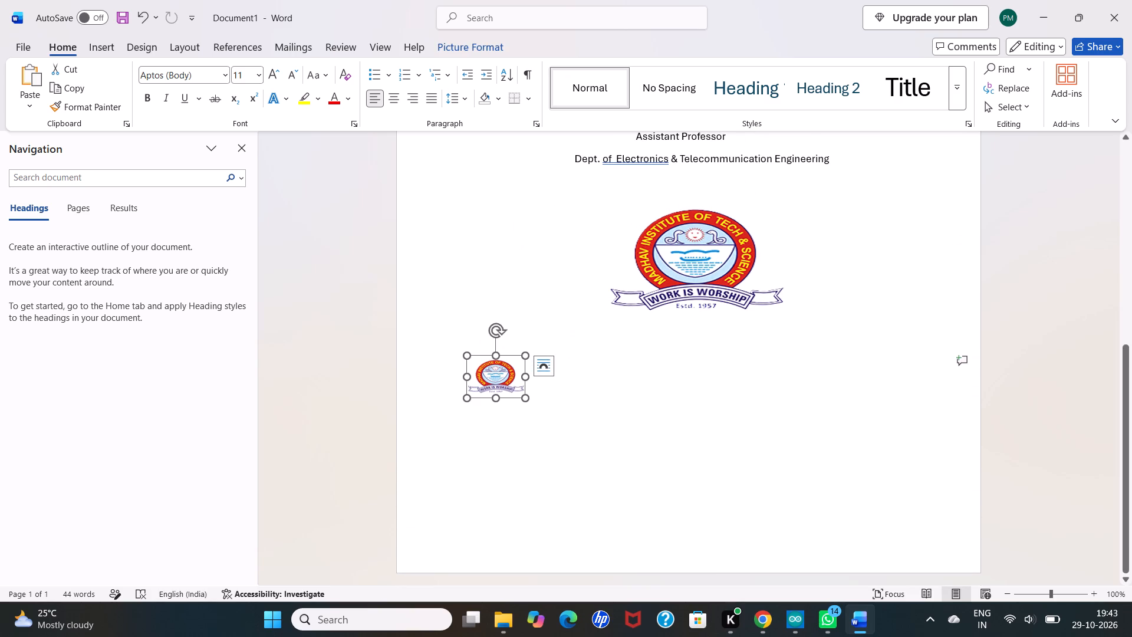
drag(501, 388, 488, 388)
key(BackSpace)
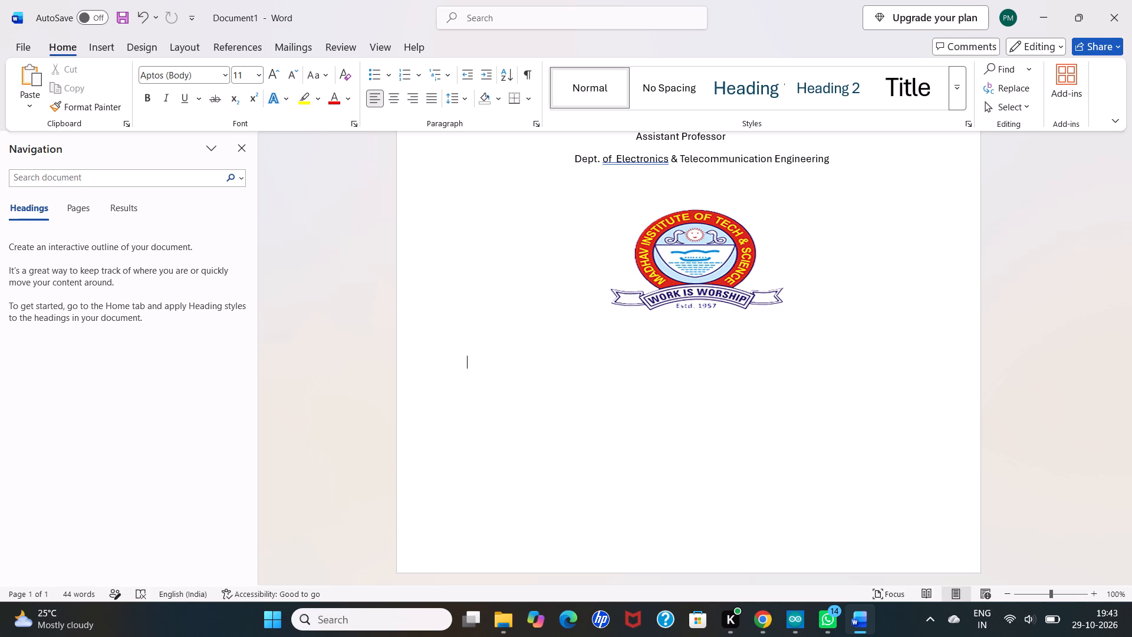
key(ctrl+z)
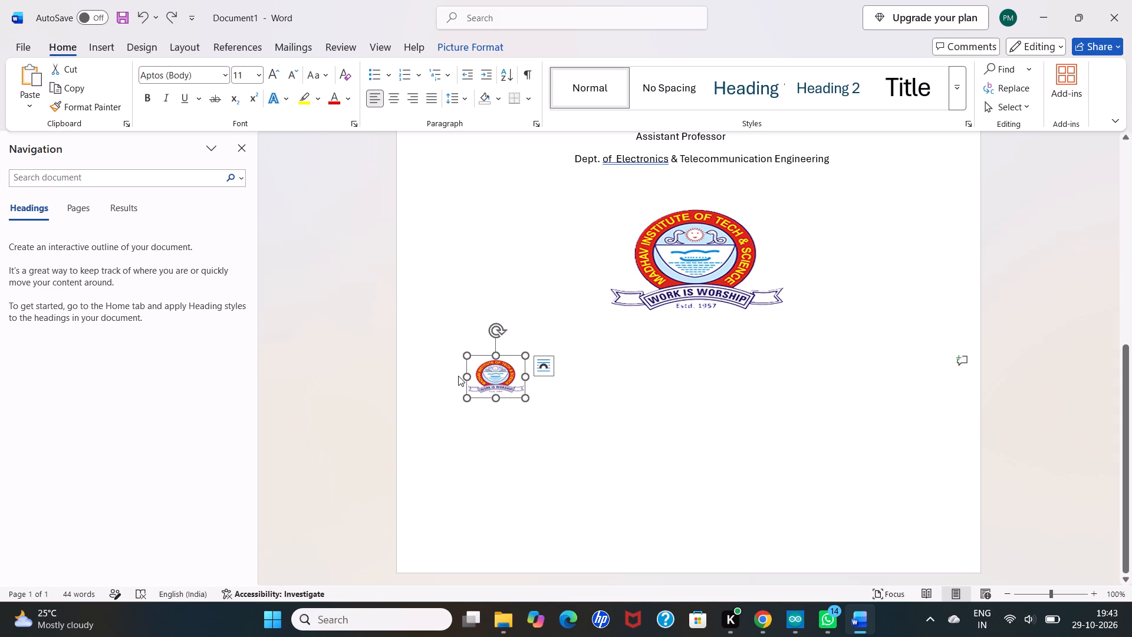
Remove the blank line above the small logo copy, keeping the copy on its own line below the large logo.
click(547, 461)
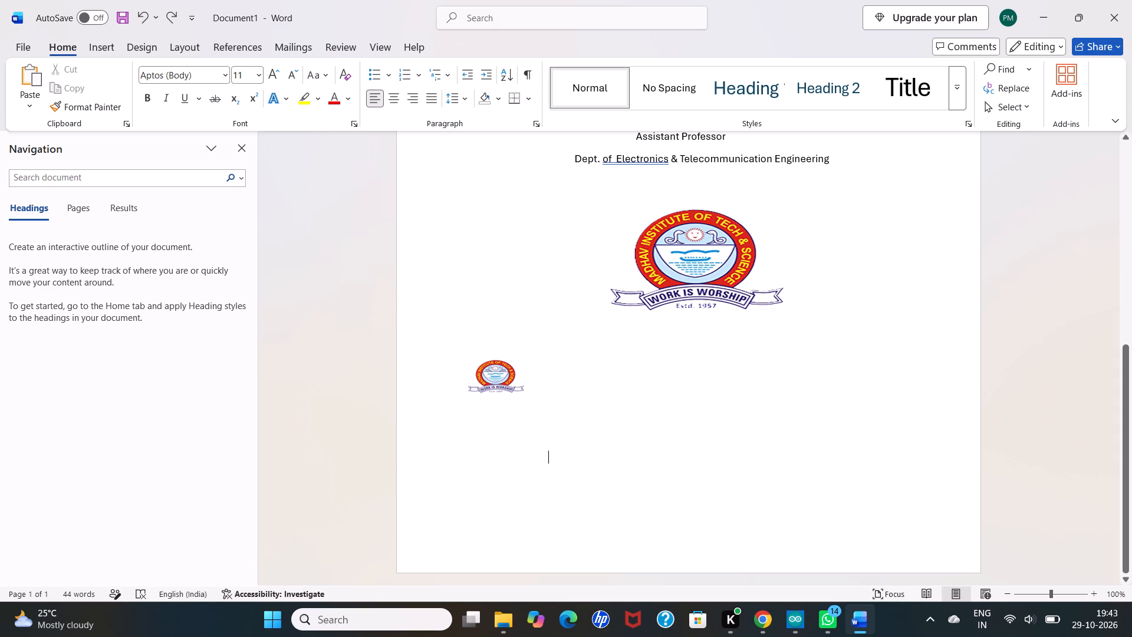
click(466, 389)
key(BackSpace)
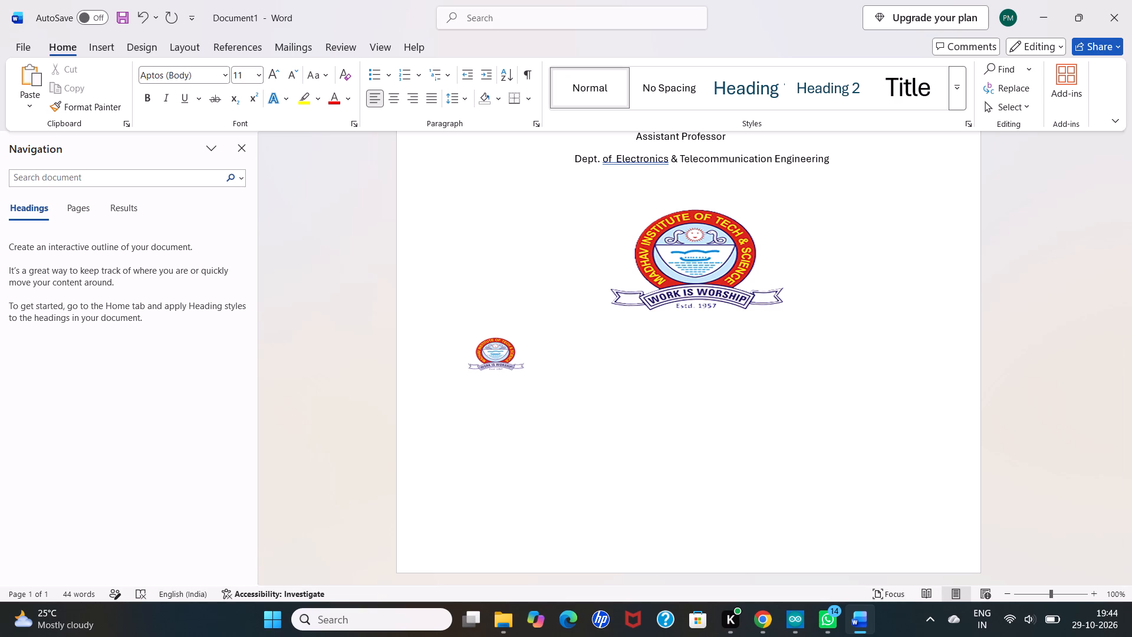
key(BackSpace)
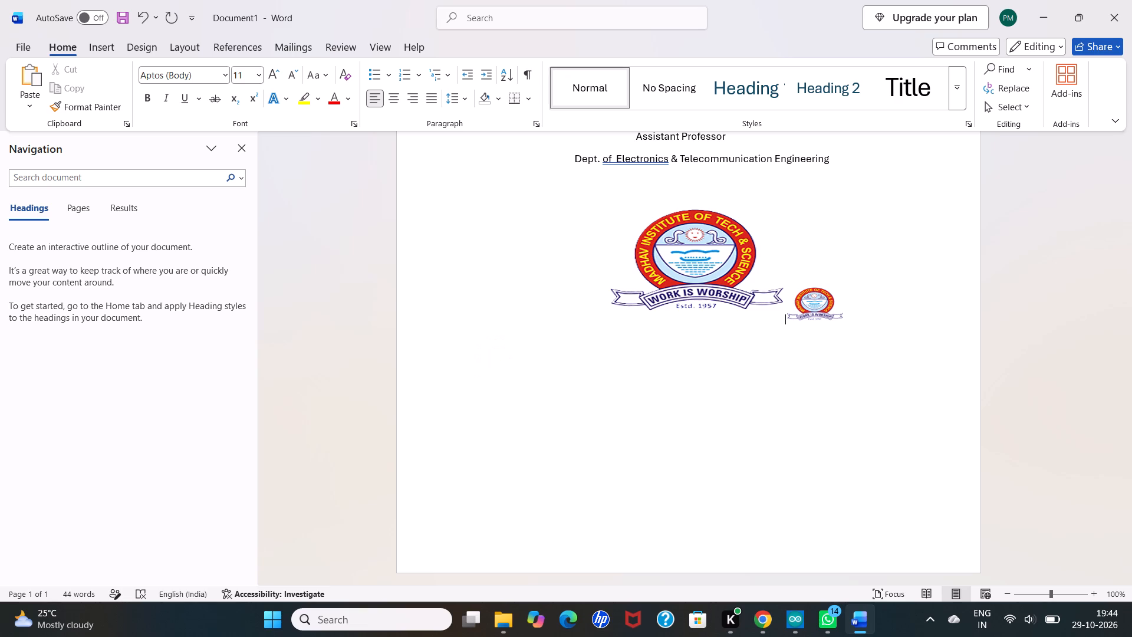
key(Return)
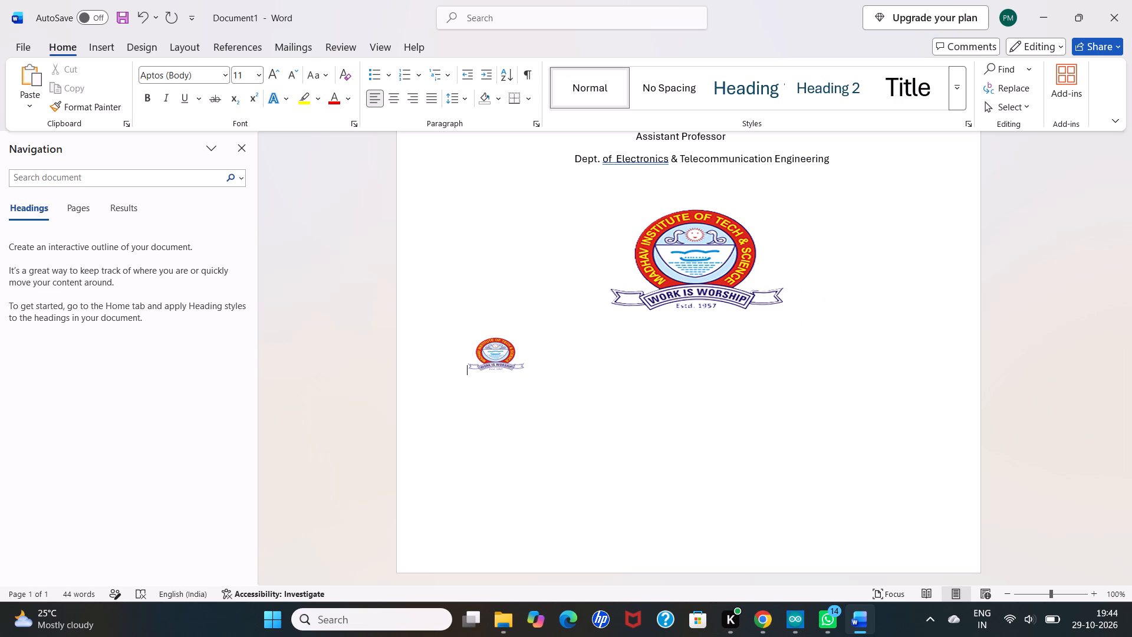
click(526, 365)
Switch to File Explorer and open the What is PCB PDF dated 16-08-2026 from the Downloads folder.
click(508, 620)
scroll(479, 454, up, 1)
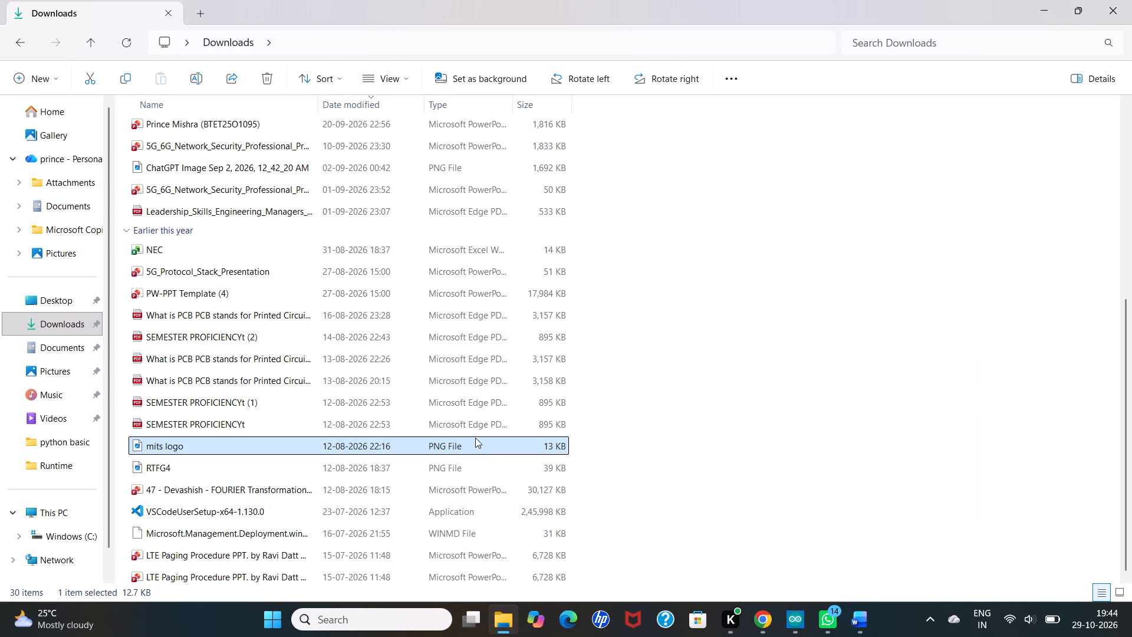
scroll(464, 456, up, 2)
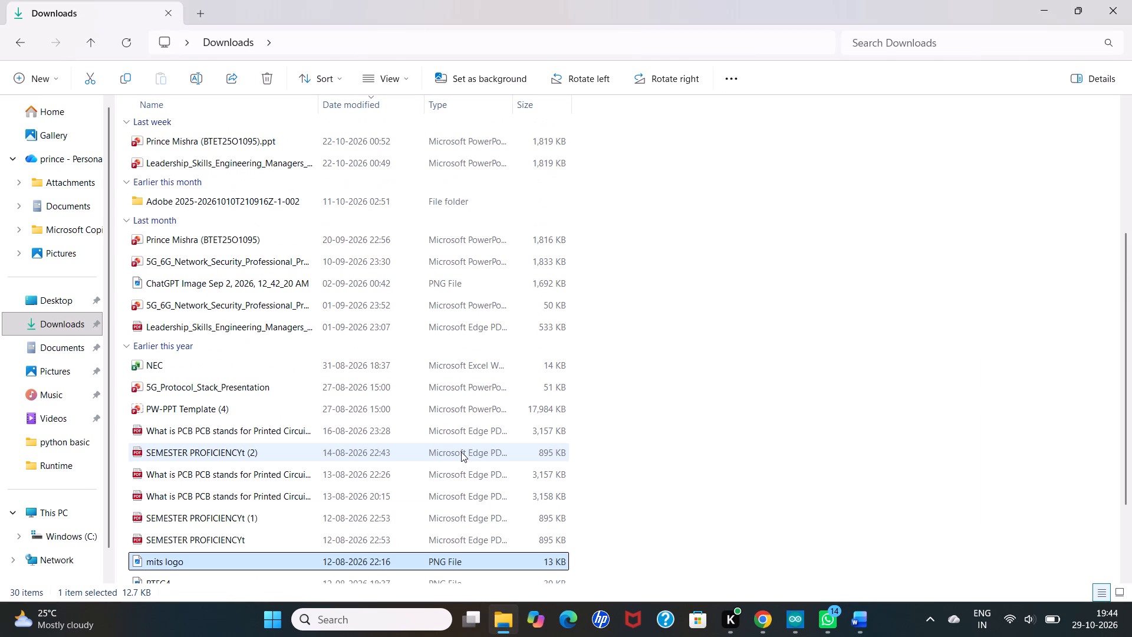
click(353, 427)
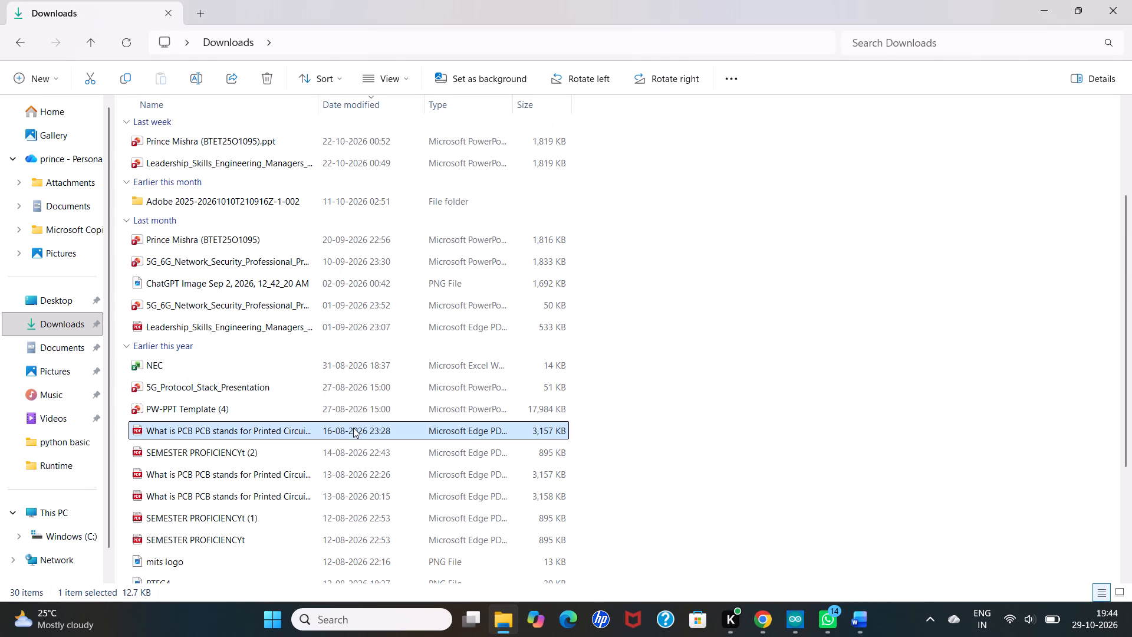
click(353, 428)
click(353, 428)
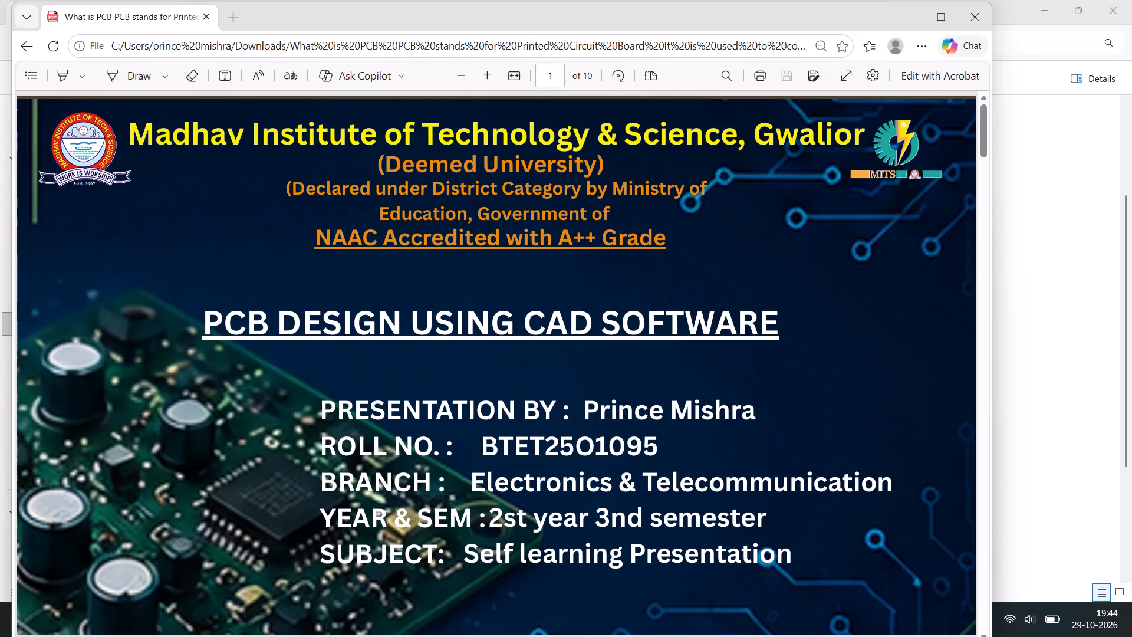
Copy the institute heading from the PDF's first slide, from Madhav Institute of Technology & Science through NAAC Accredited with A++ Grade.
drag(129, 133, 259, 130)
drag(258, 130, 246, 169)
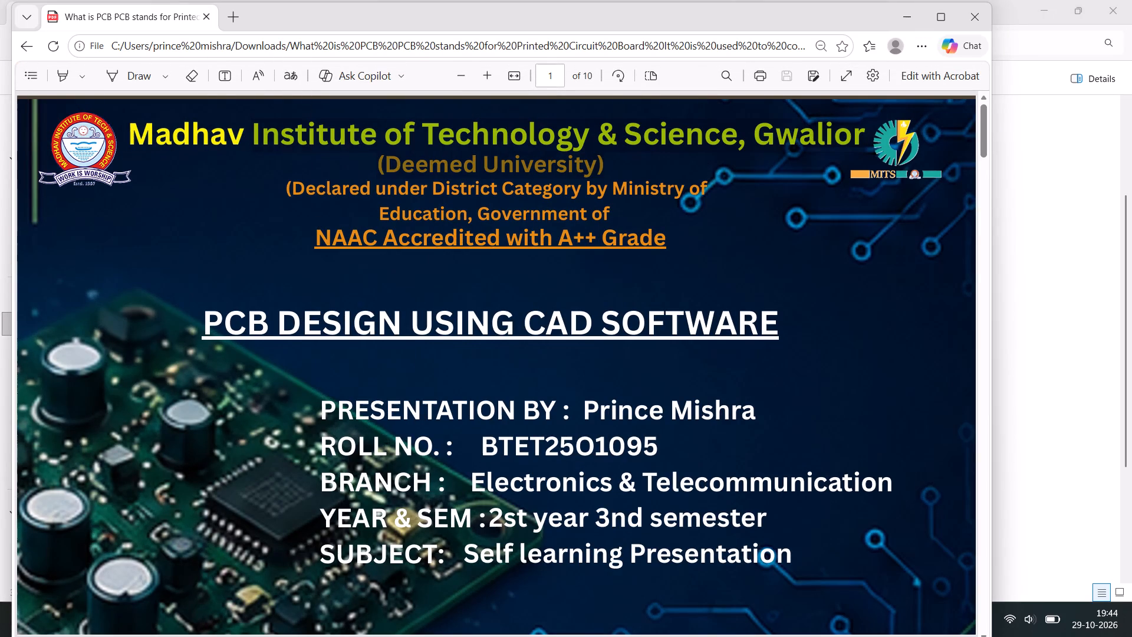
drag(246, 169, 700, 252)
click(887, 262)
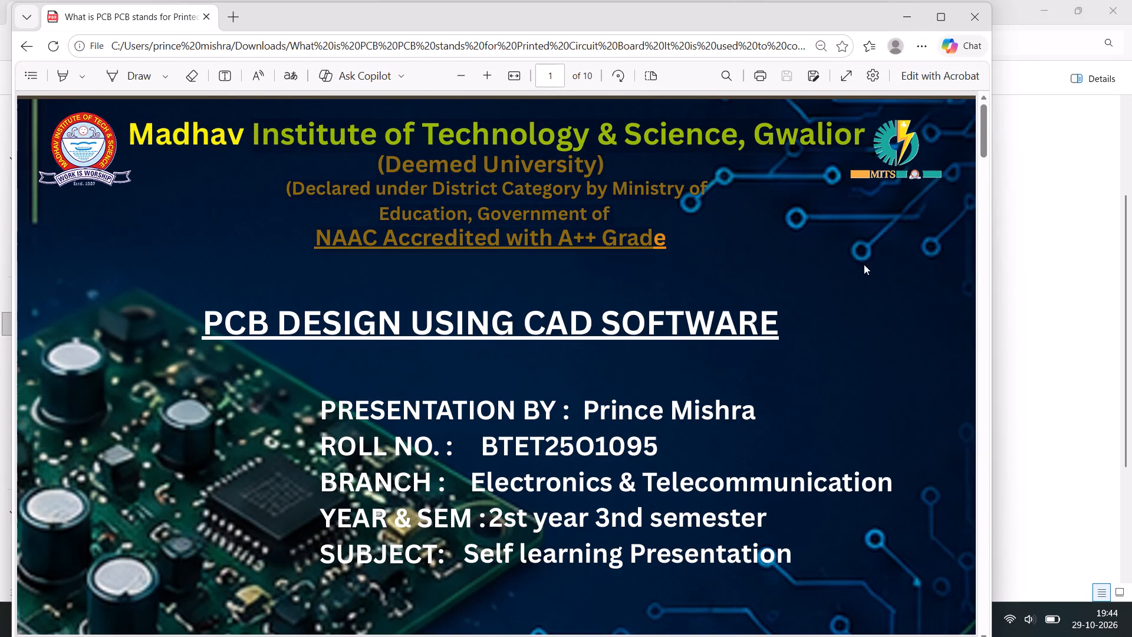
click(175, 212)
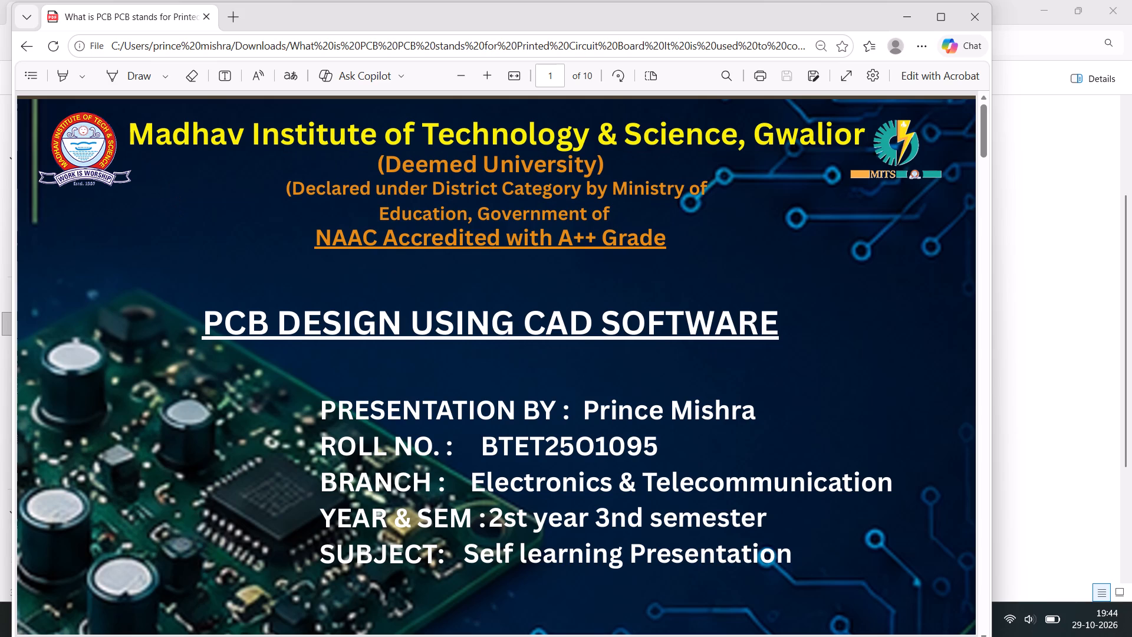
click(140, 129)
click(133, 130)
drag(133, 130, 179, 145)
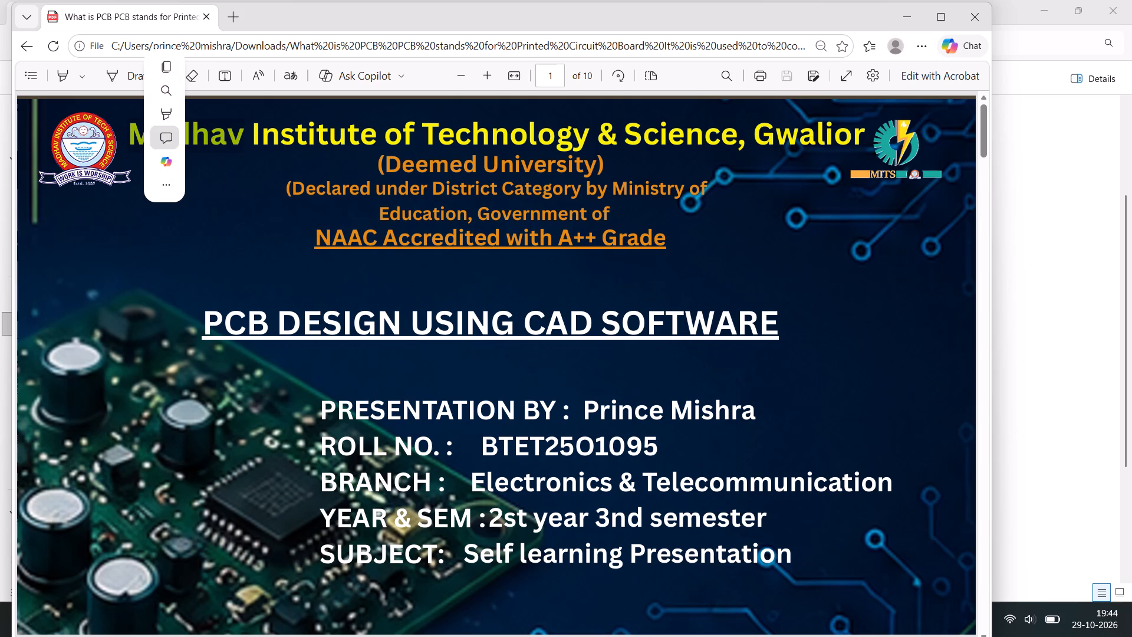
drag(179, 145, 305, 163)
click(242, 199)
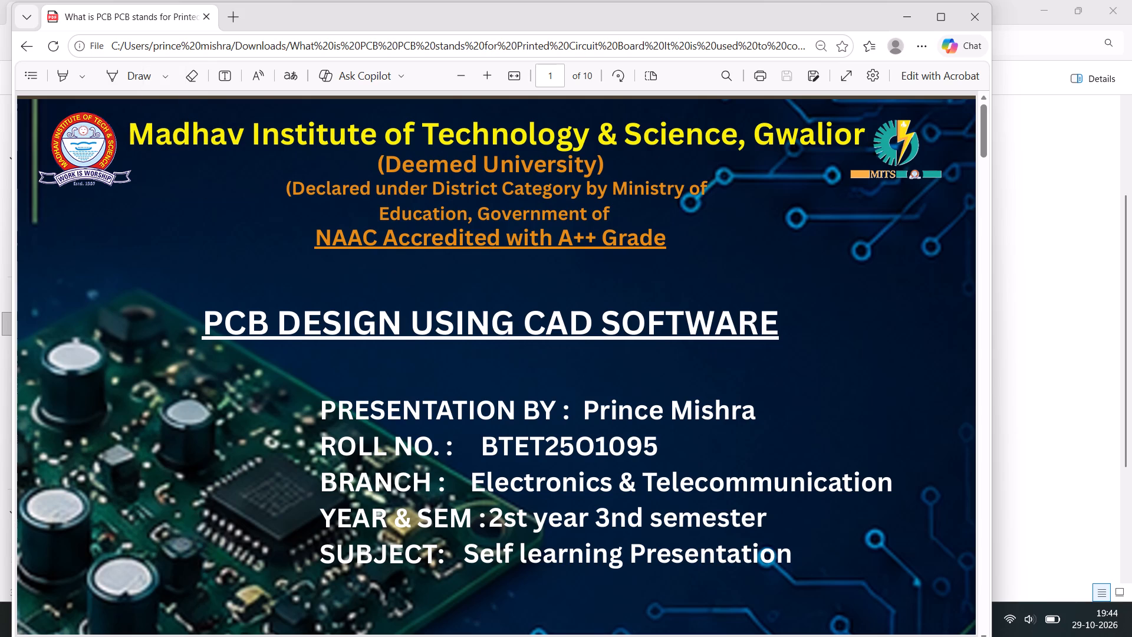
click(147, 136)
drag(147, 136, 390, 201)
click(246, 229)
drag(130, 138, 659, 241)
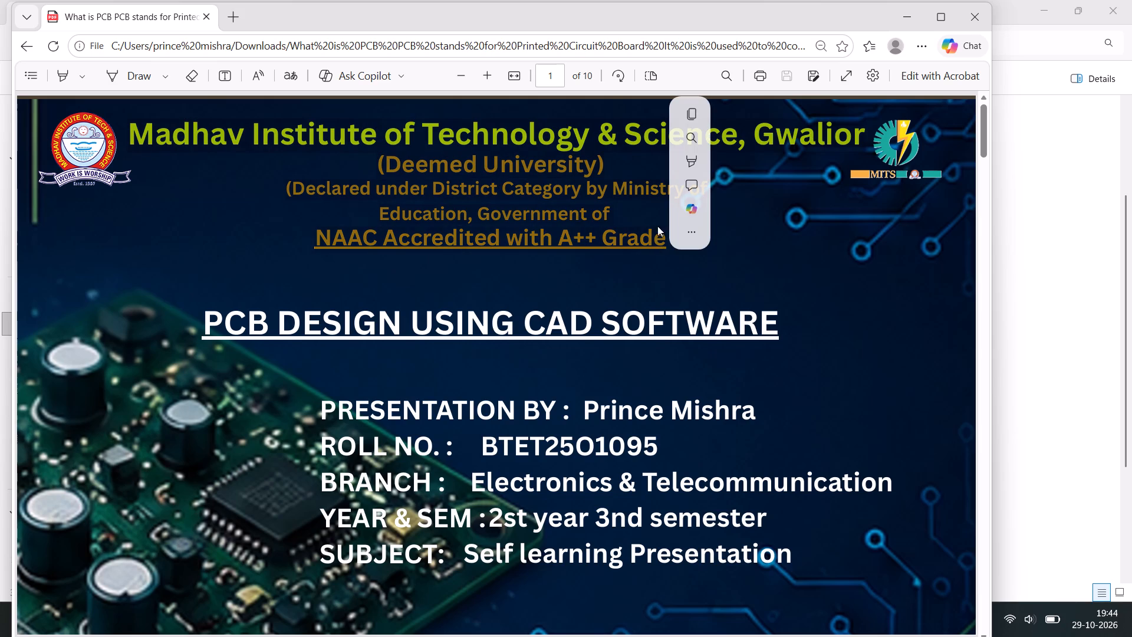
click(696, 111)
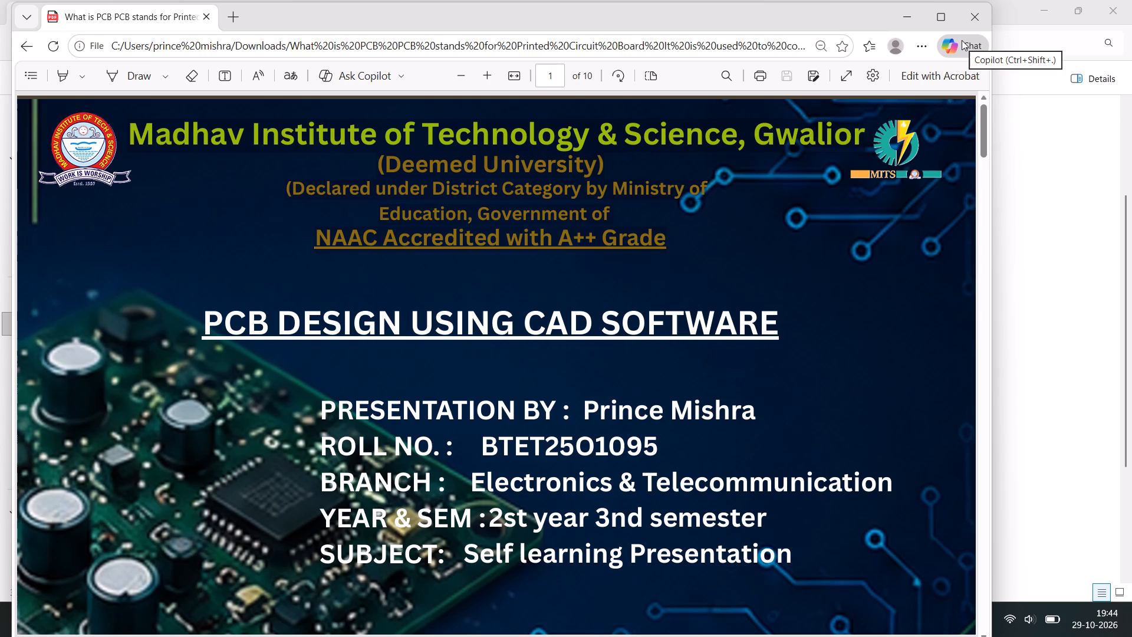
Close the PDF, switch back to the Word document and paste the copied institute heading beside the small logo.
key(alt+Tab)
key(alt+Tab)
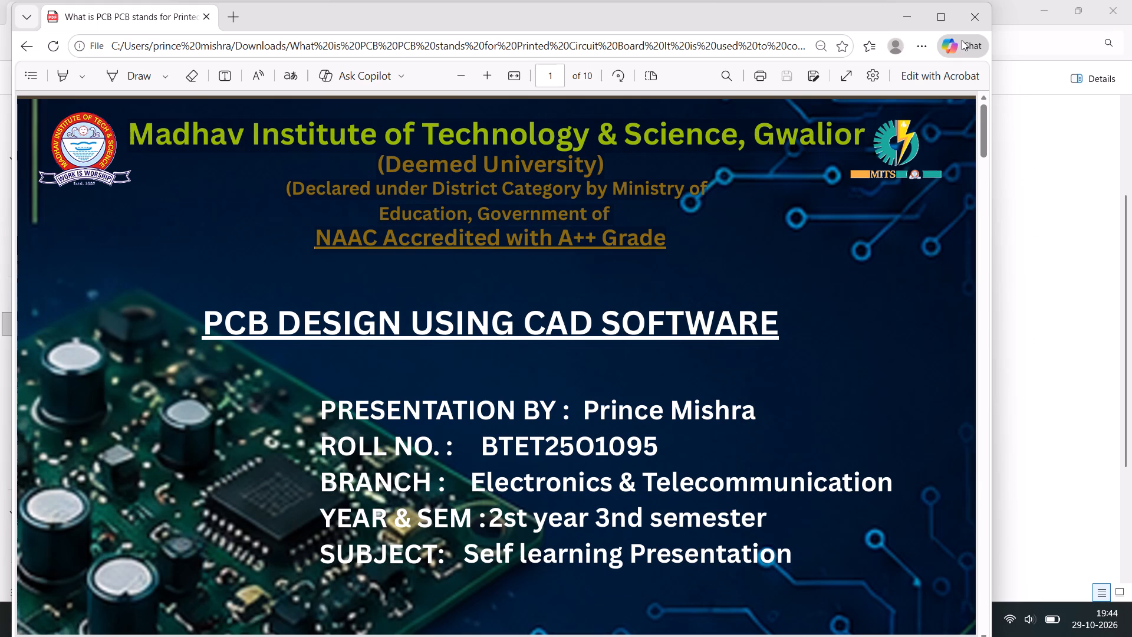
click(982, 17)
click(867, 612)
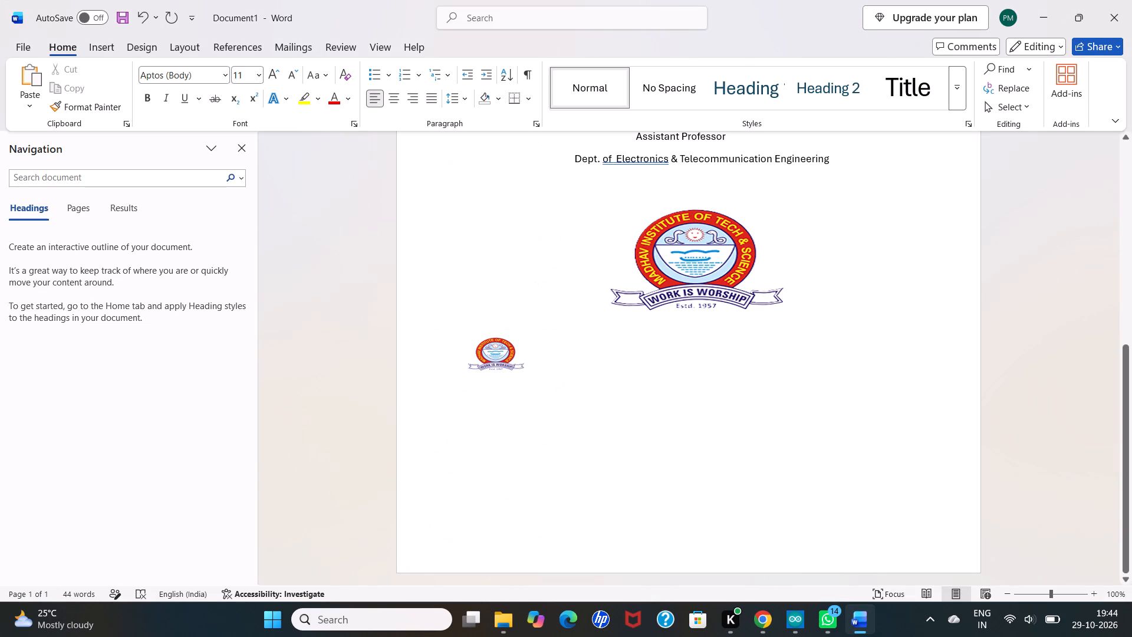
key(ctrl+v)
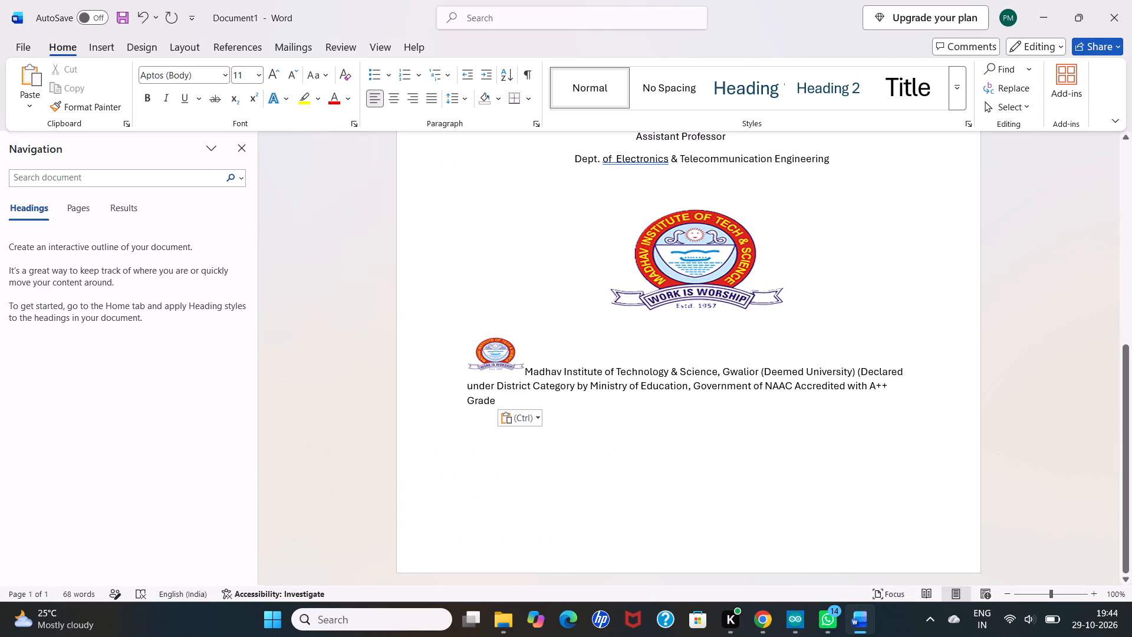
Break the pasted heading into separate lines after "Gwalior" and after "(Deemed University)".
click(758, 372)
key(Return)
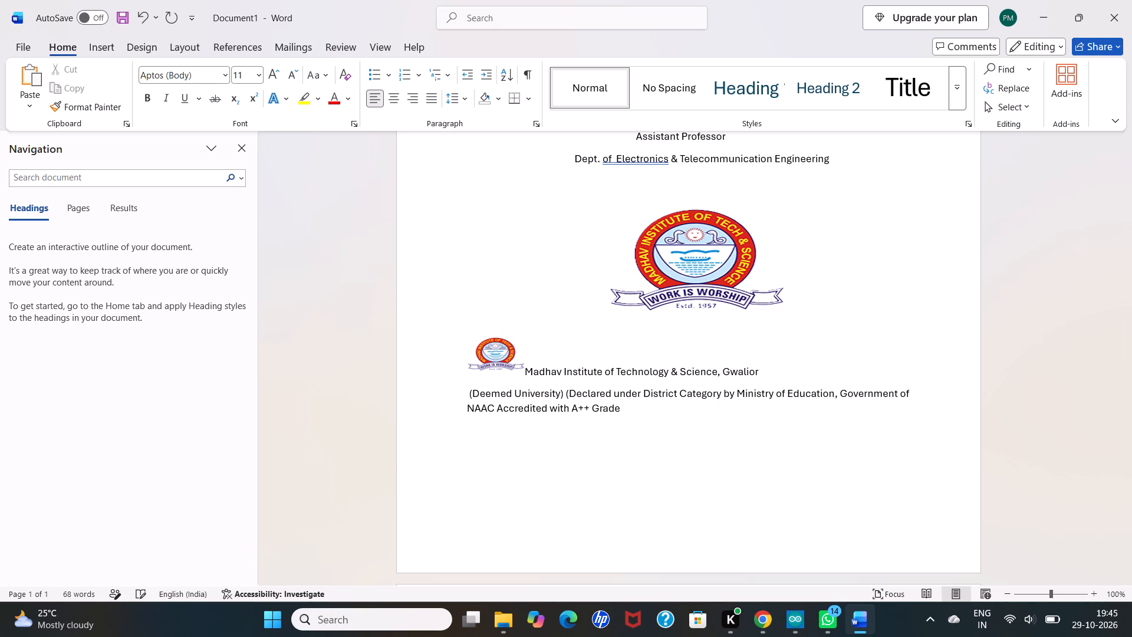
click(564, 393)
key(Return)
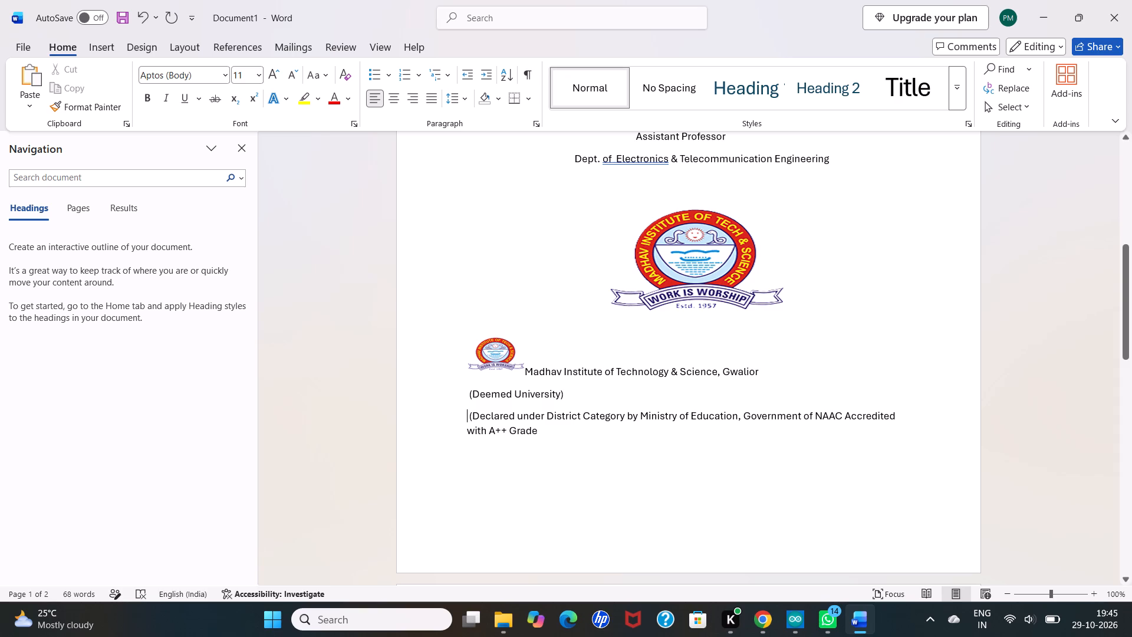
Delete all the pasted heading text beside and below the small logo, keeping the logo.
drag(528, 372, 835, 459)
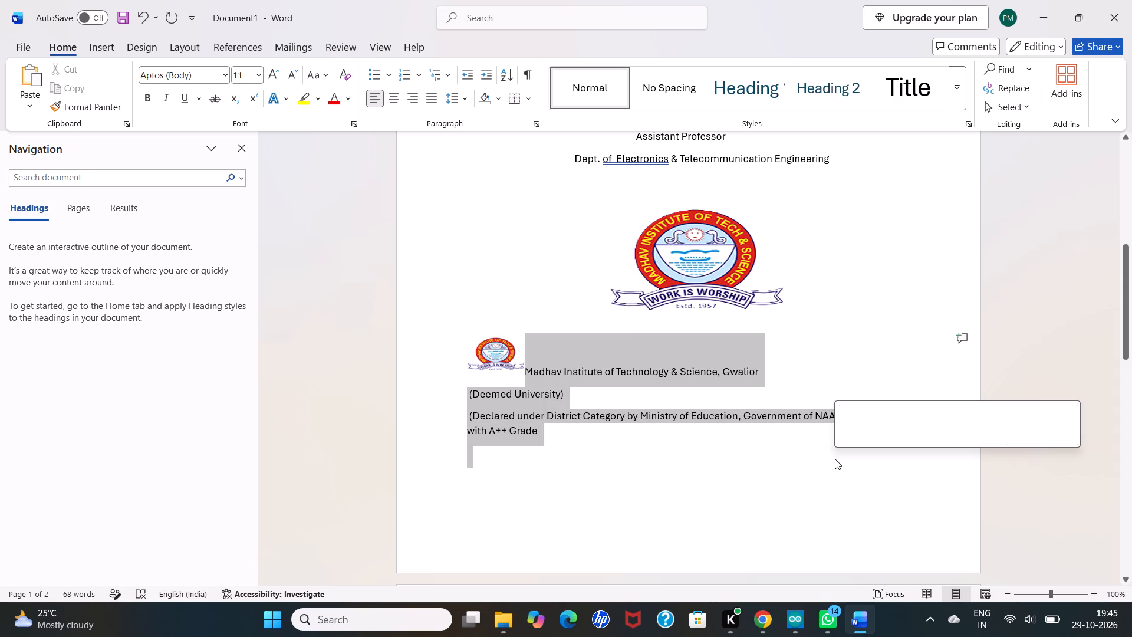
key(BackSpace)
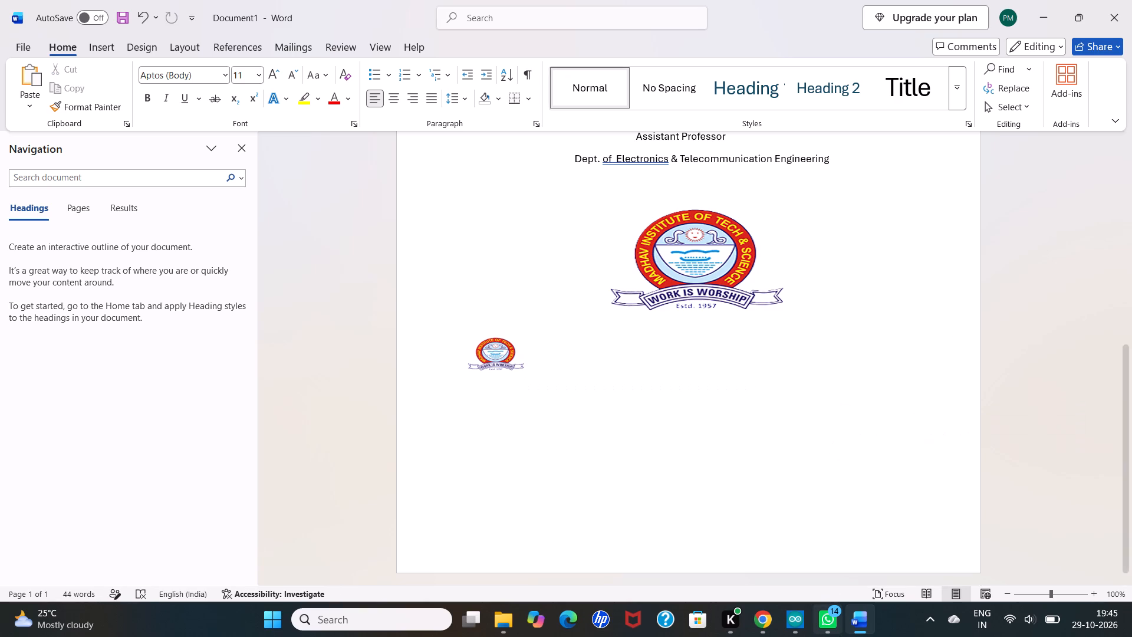
Switch to Chrome and search Google Images for "MITS name" in a new tab.
click(769, 624)
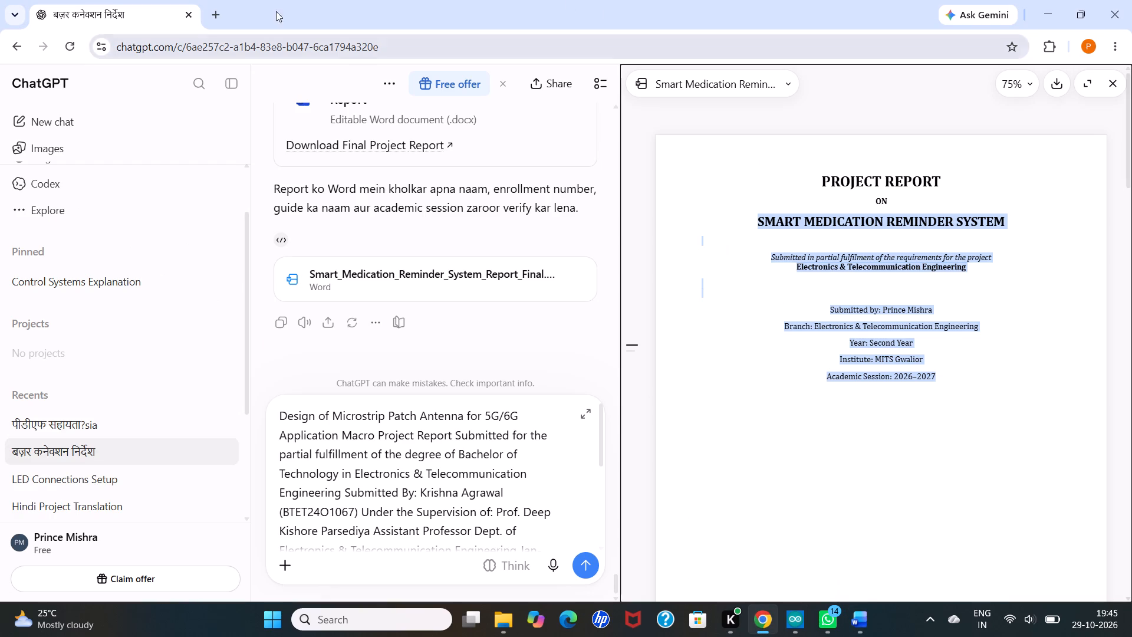
click(222, 11)
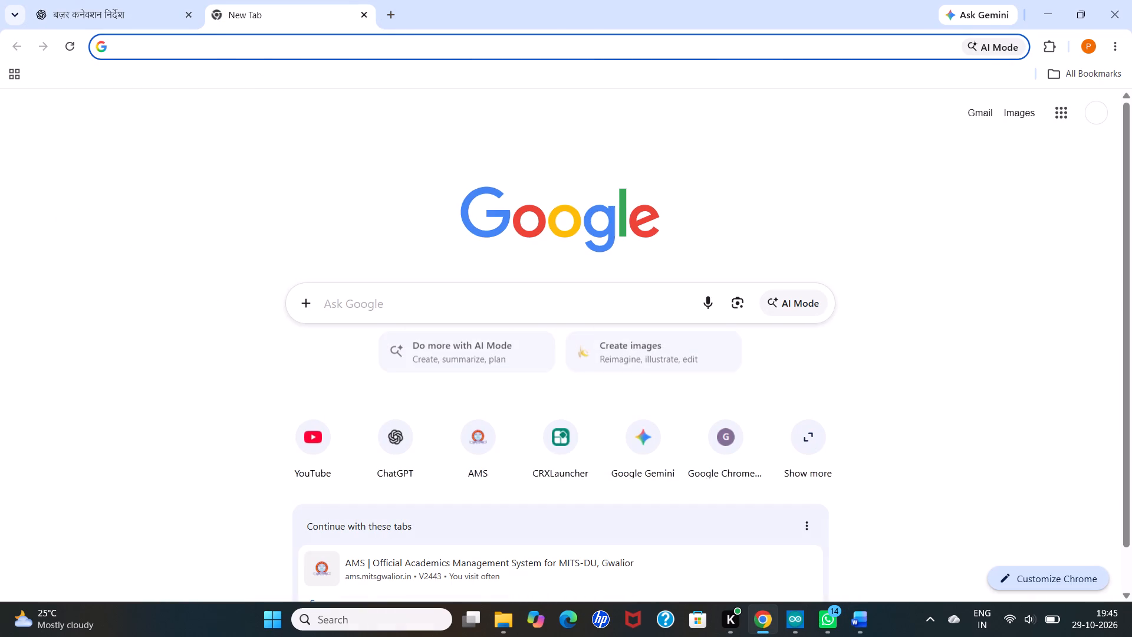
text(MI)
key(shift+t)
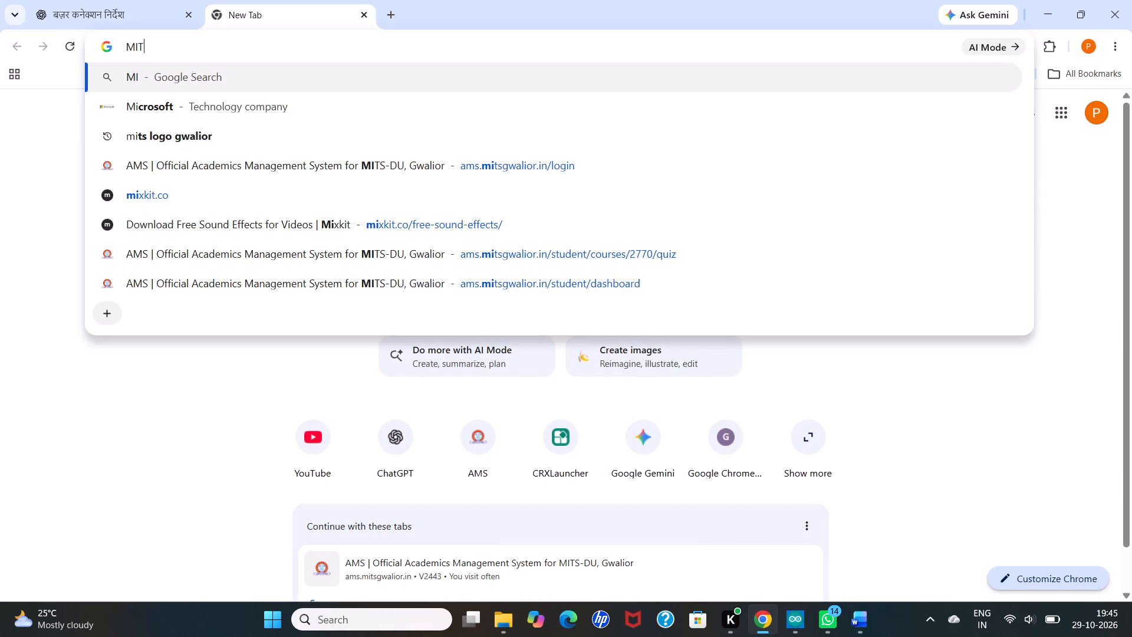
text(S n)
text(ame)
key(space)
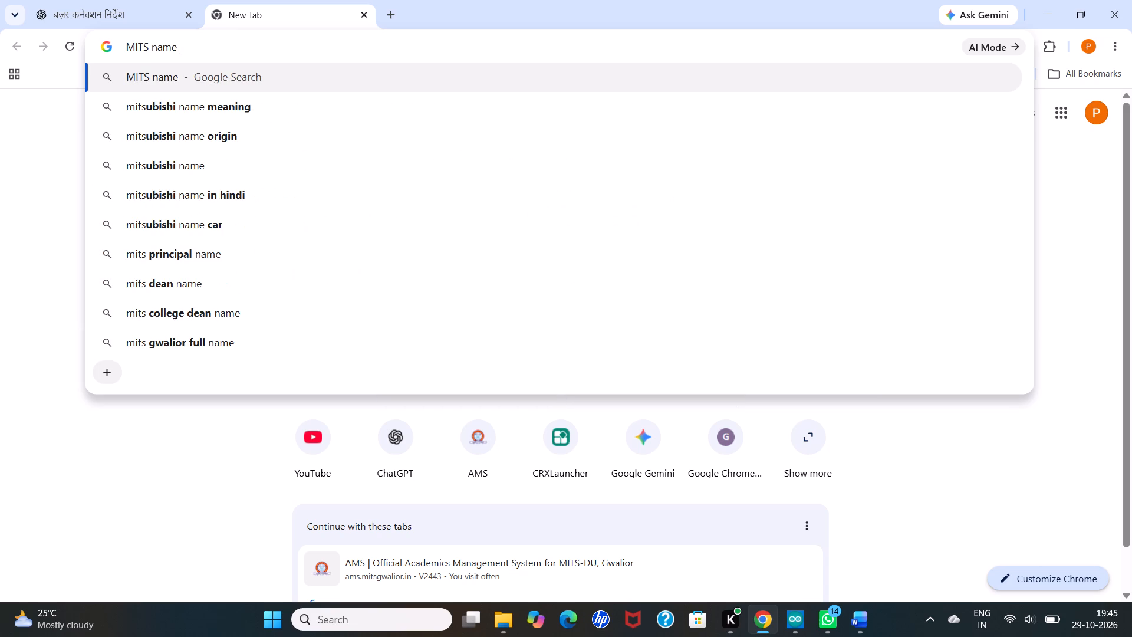
click(226, 78)
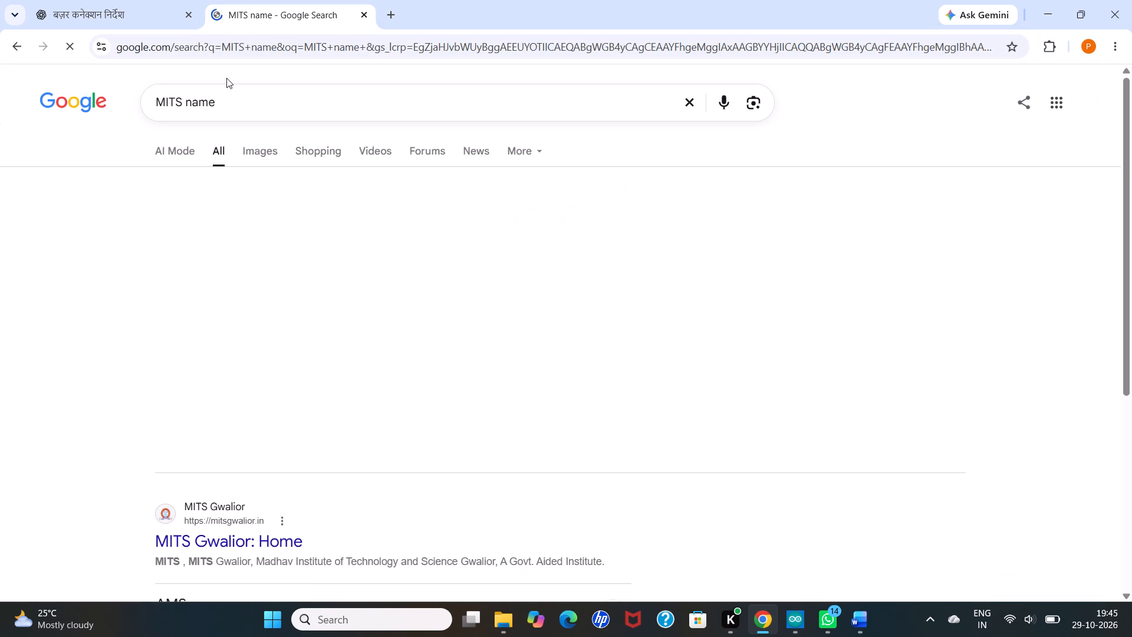
click(245, 164)
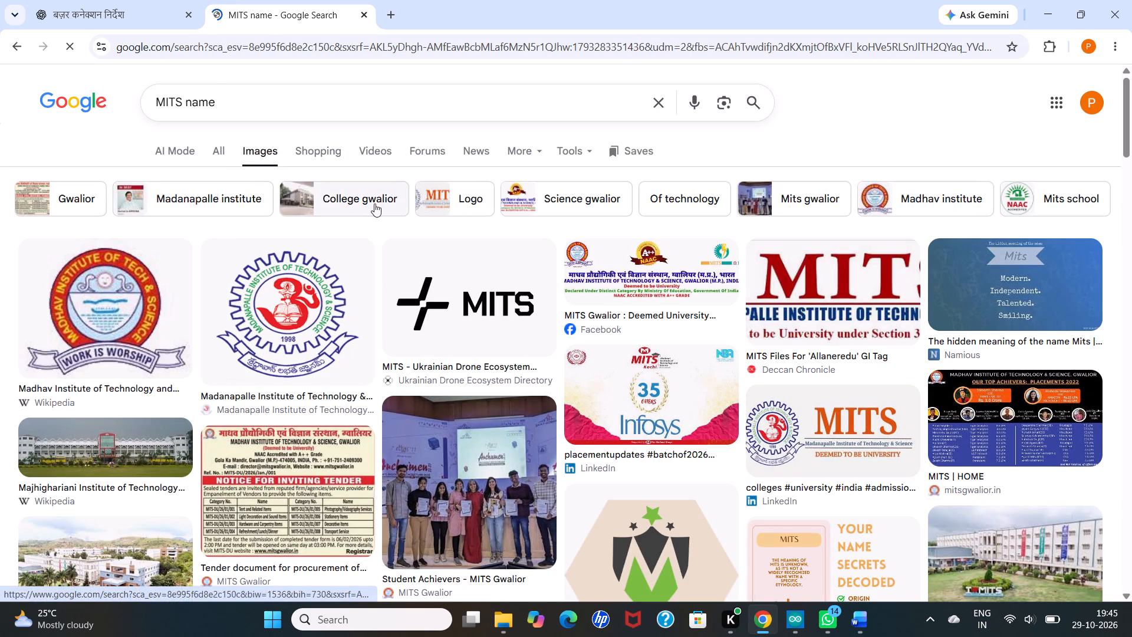
Look through the MITS name image results for a suitable picture of the institute's name heading.
scroll(364, 285, down, 5)
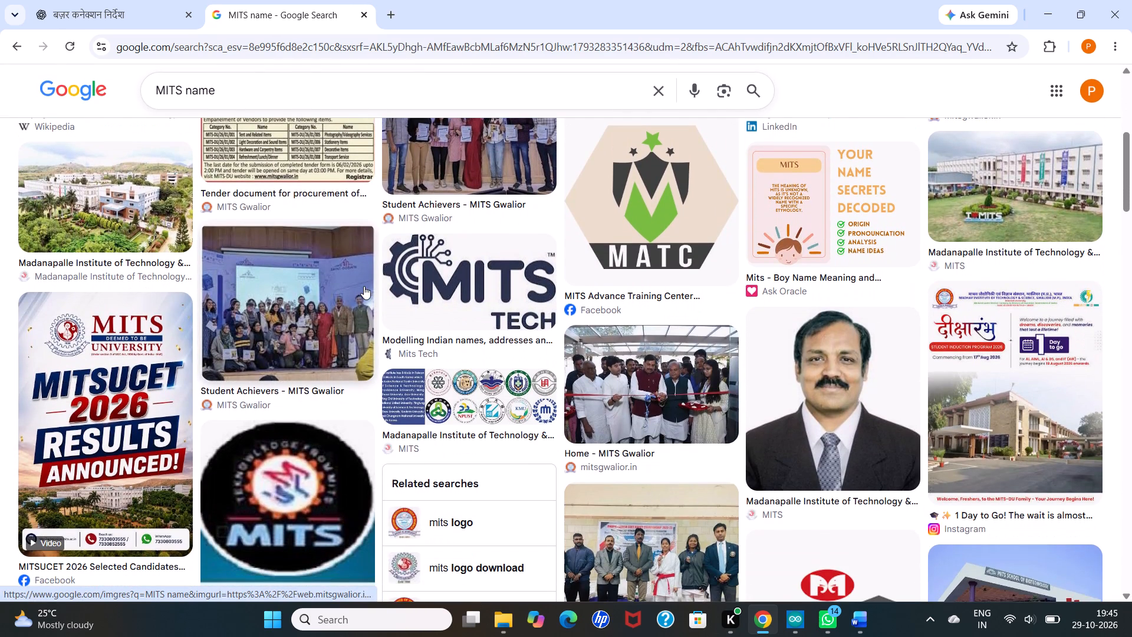
scroll(373, 272, down, 5)
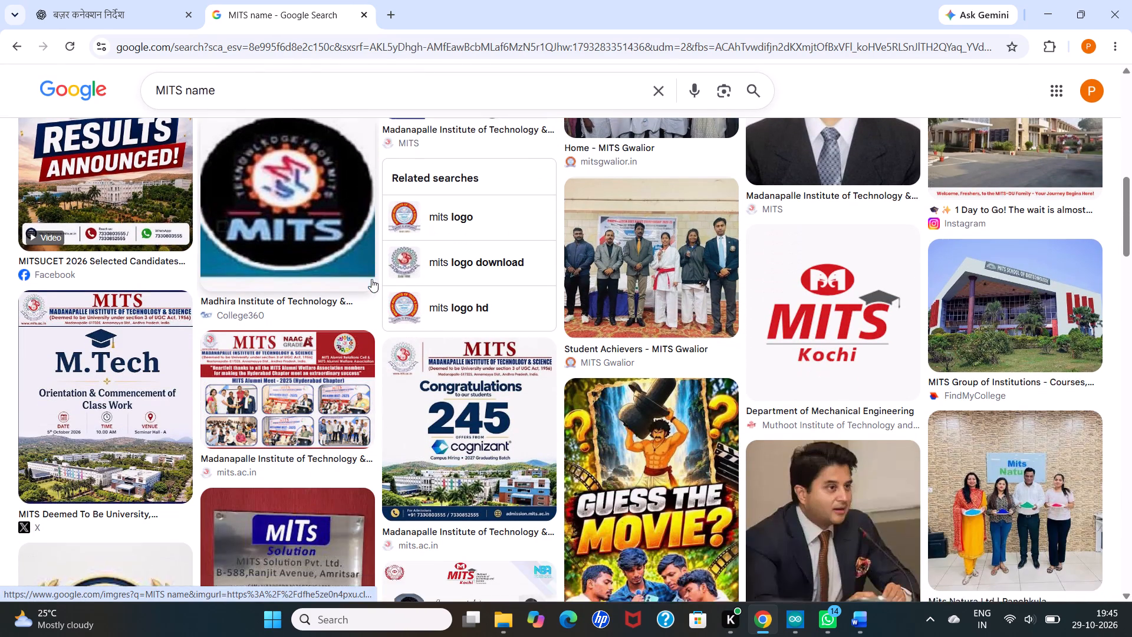
scroll(380, 272, down, 8)
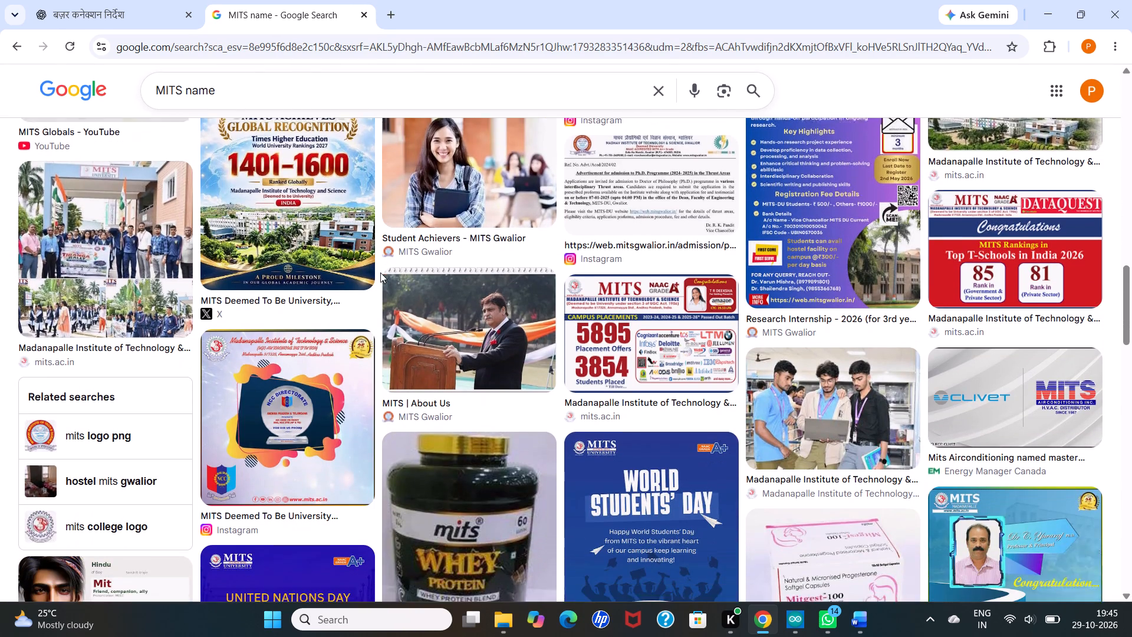
scroll(380, 274, down, 1)
scroll(380, 274, up, 17)
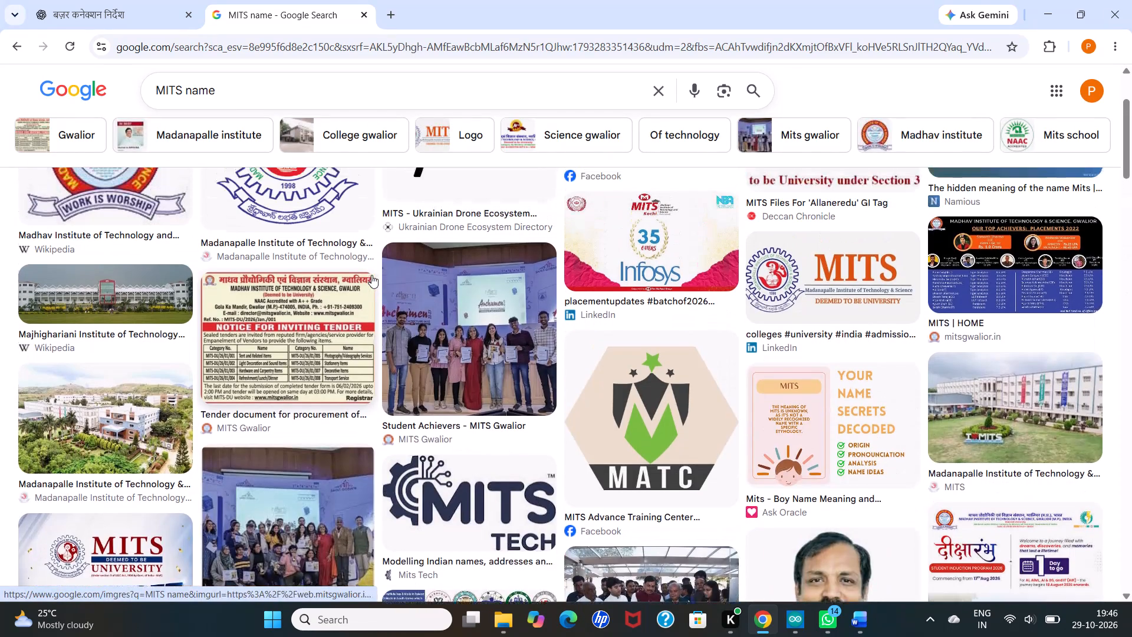
scroll(371, 275, up, 6)
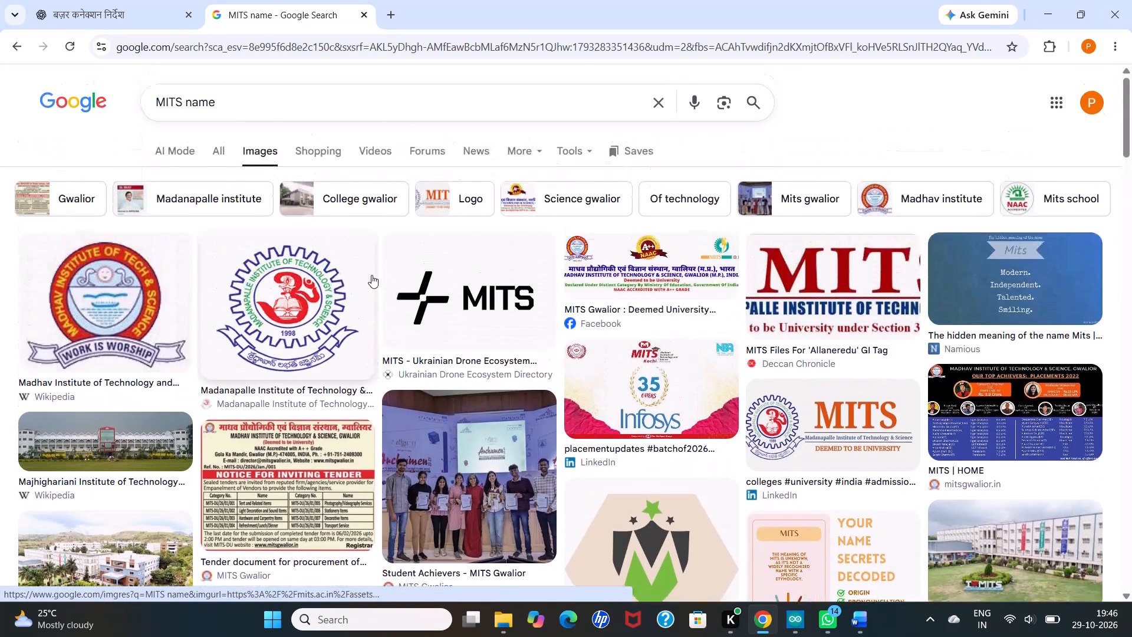
Narrow the image results to Madhav institute and open the Facebook MITS Gwalior : Deemed University banner preview.
click(936, 201)
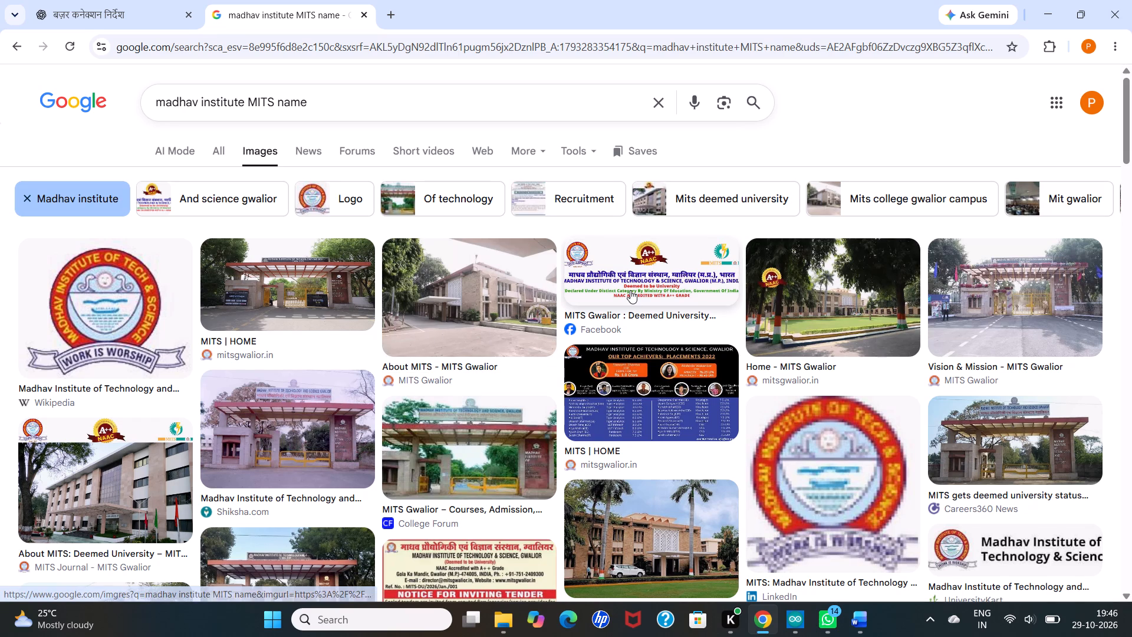
scroll(554, 327, down, 5)
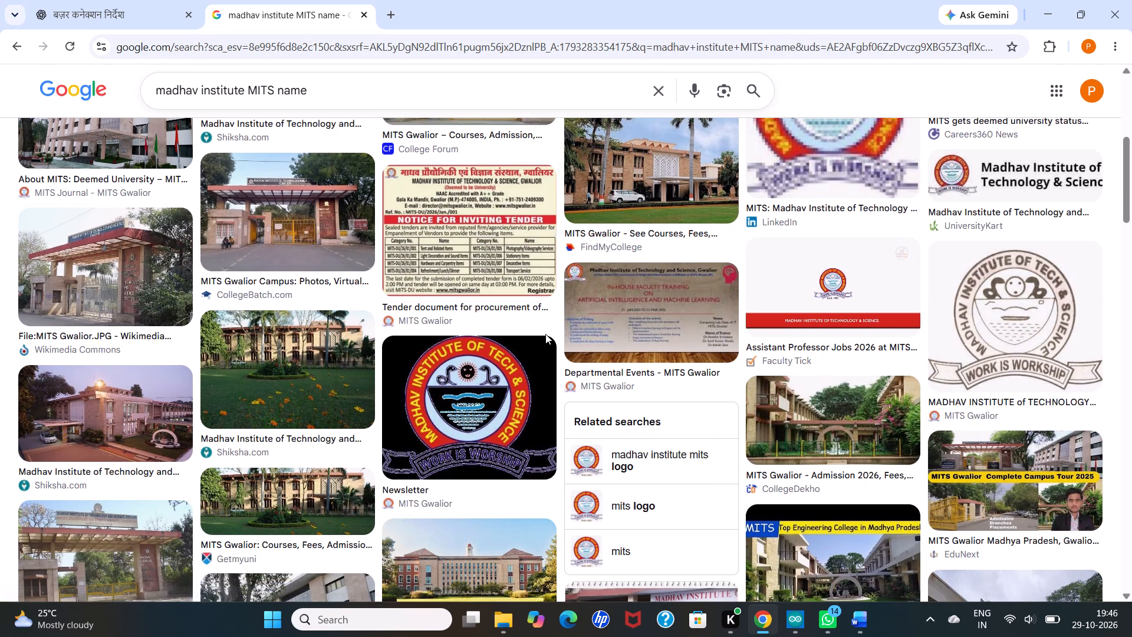
scroll(547, 334, down, 4)
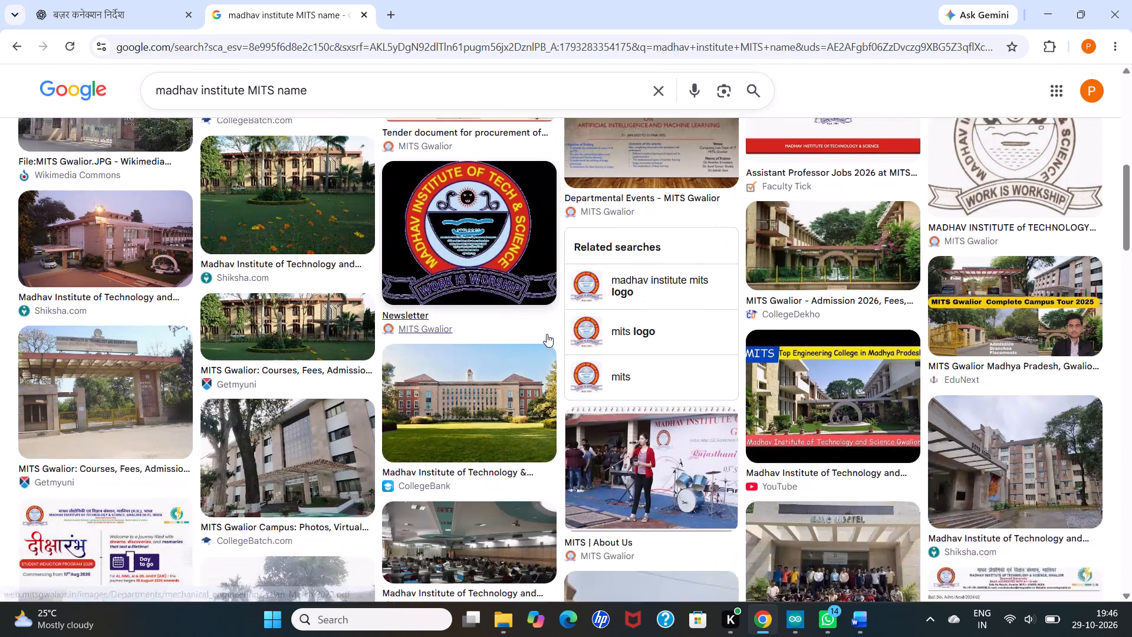
scroll(548, 334, down, 1)
scroll(548, 334, up, 9)
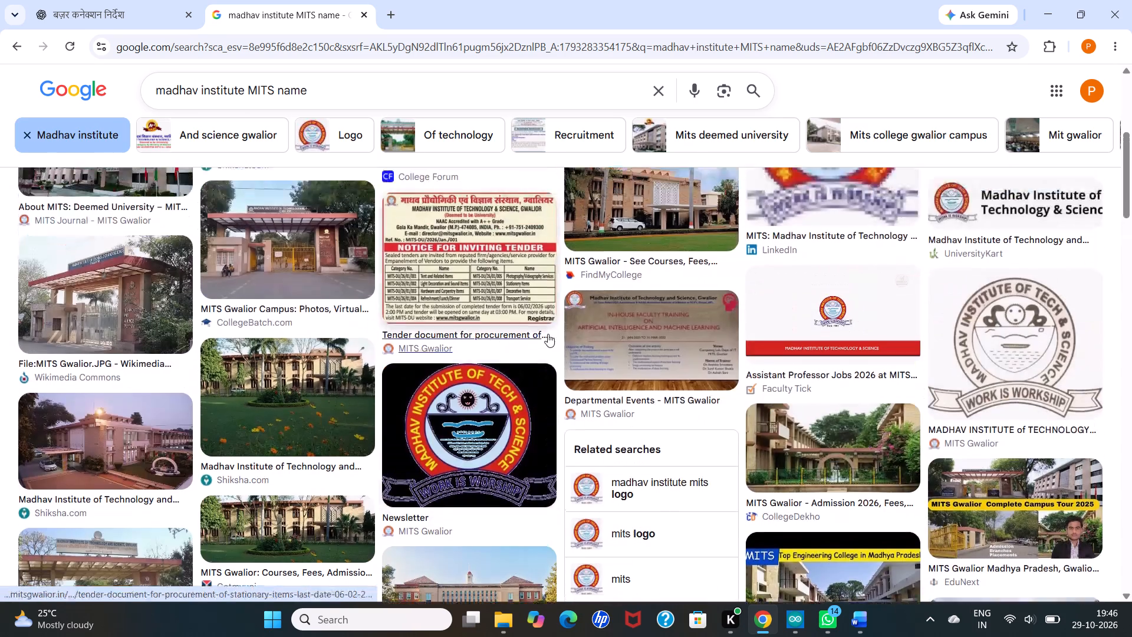
scroll(548, 334, up, 6)
drag(633, 294, 642, 290)
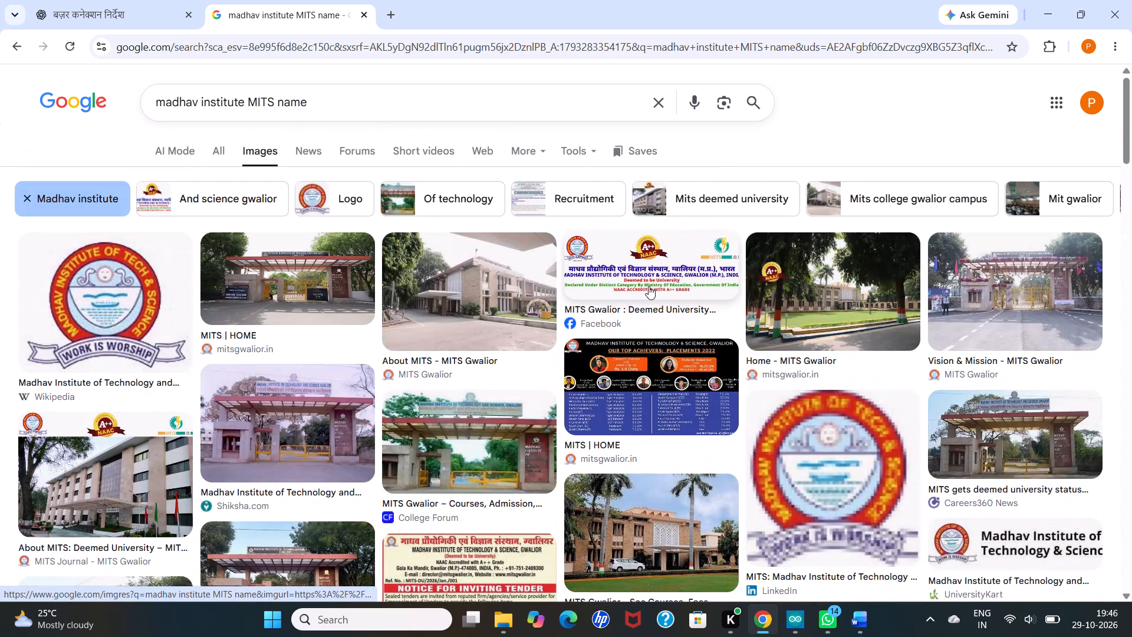
click(649, 286)
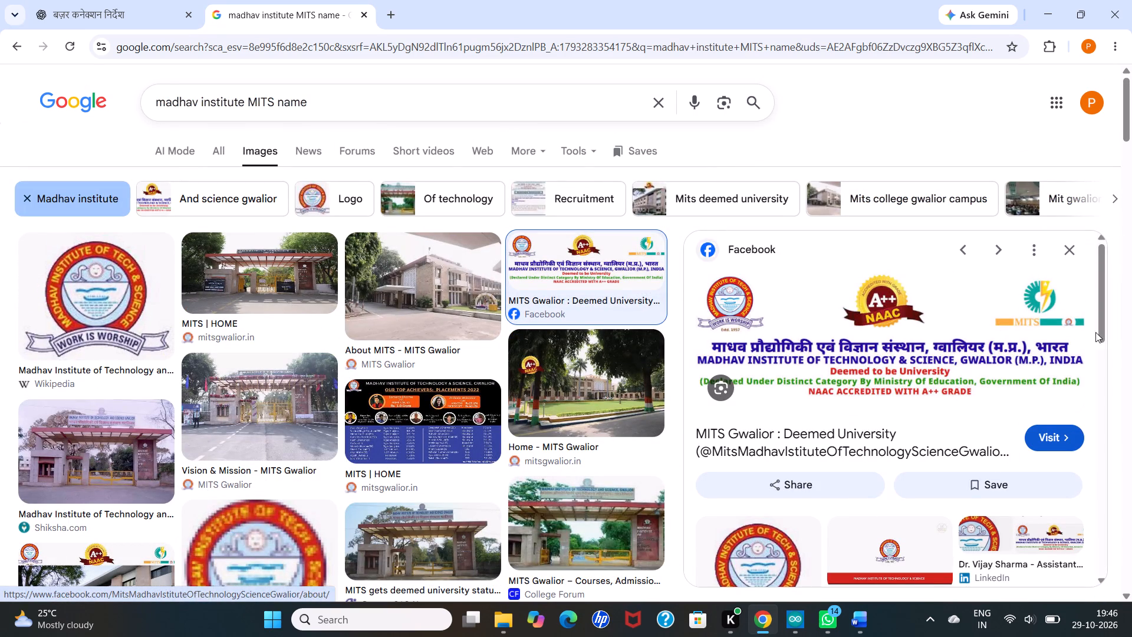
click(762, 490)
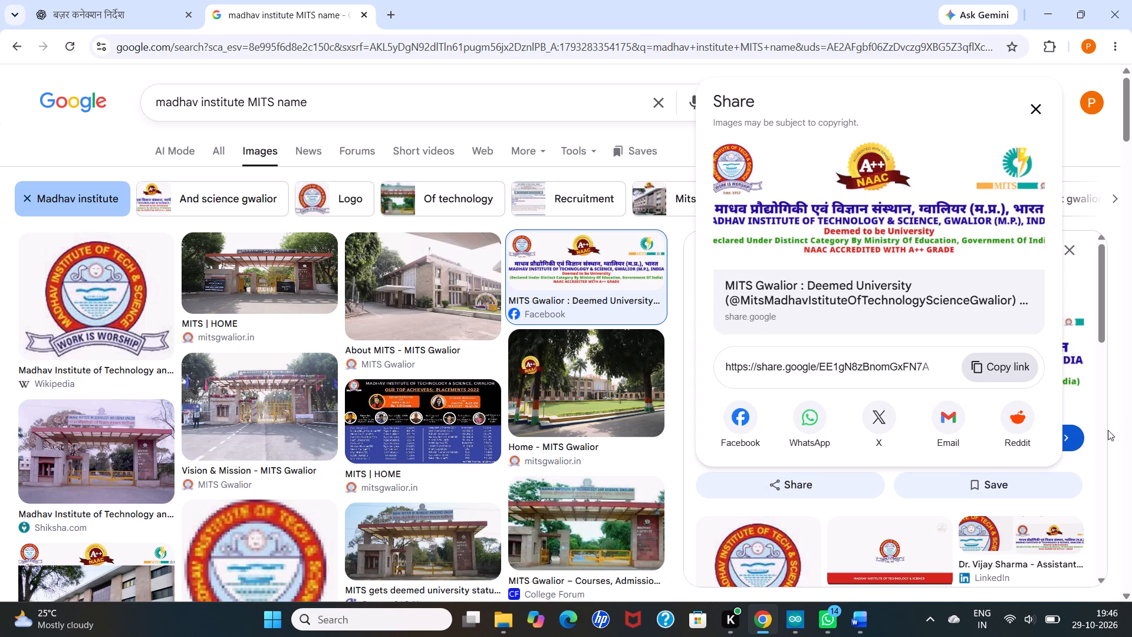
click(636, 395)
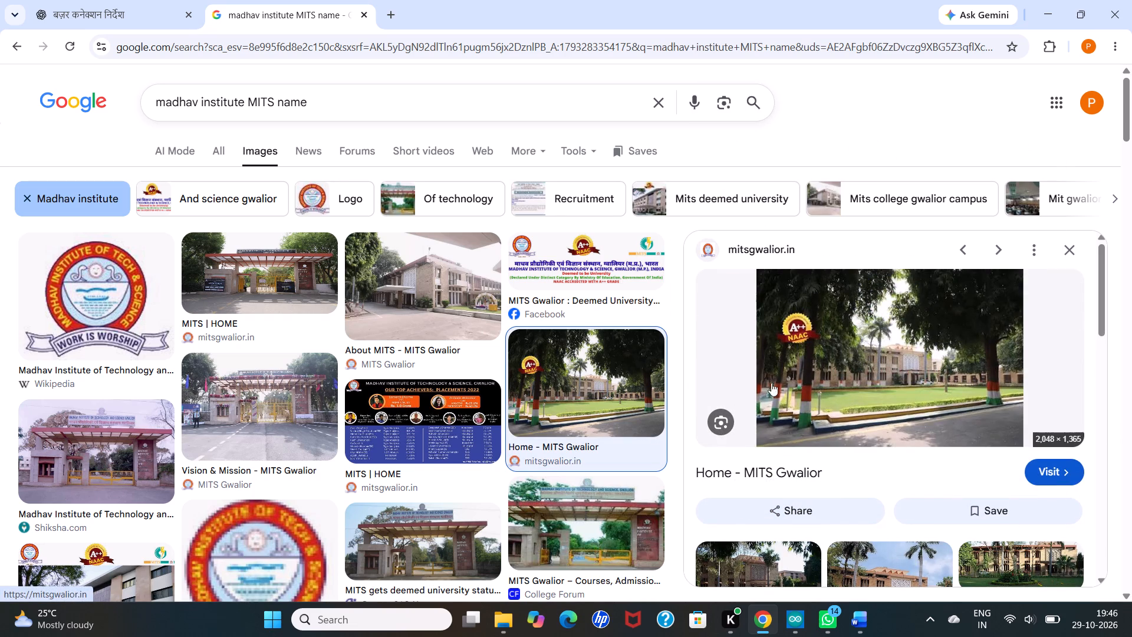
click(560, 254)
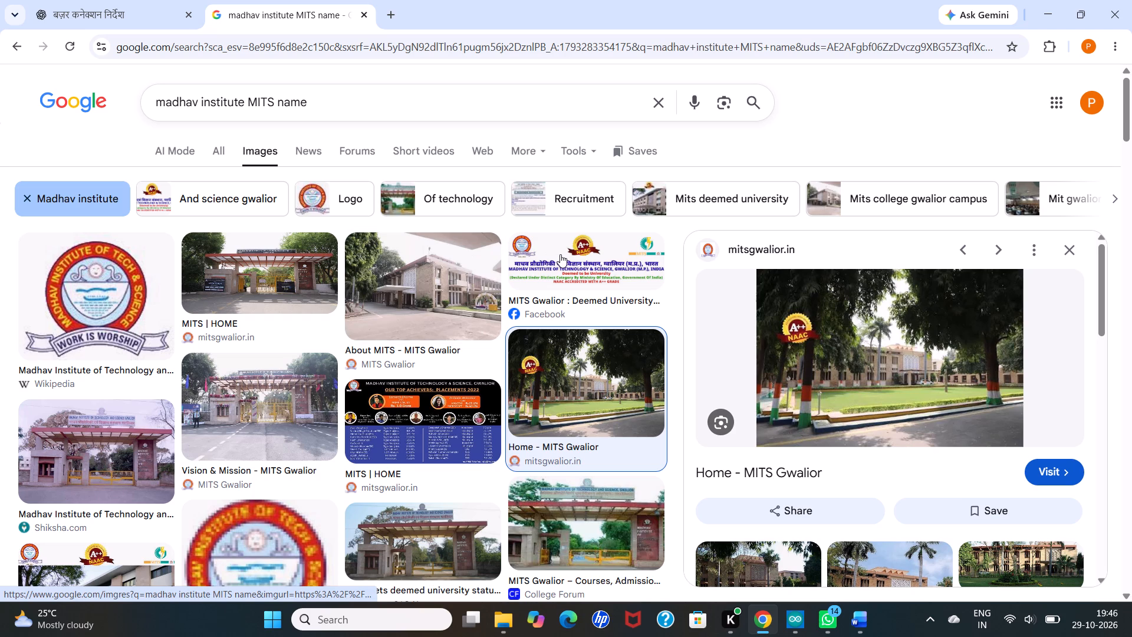
Narrow the Madhav institute image results to Logo and open the Facebook MITS Gwalior : Deemed University banner preview.
click(349, 199)
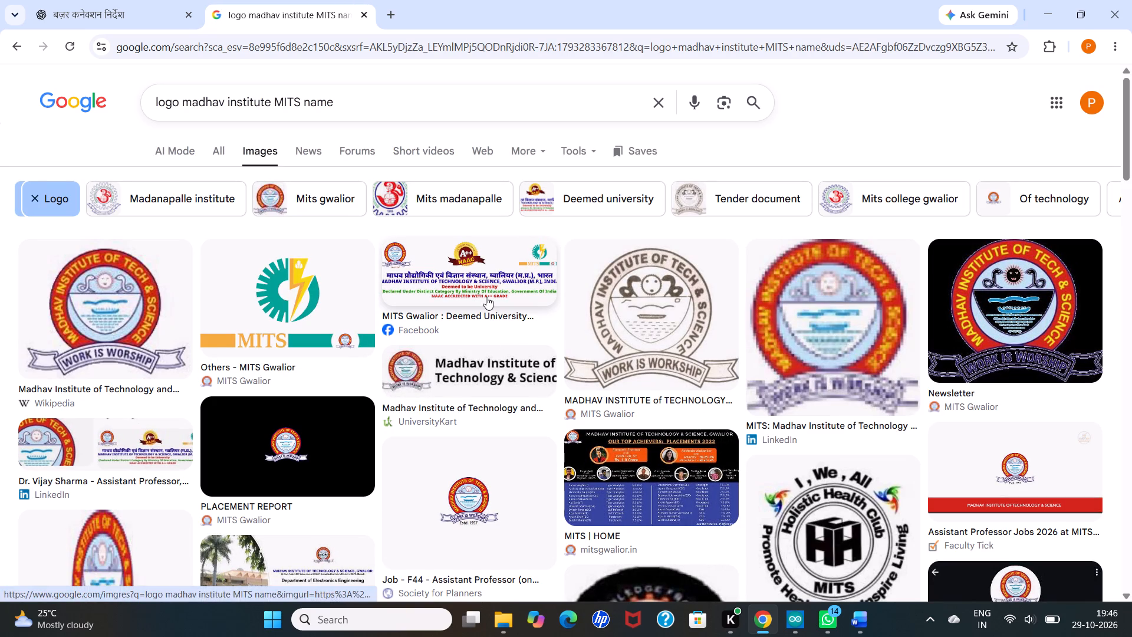
scroll(469, 293, down, 2)
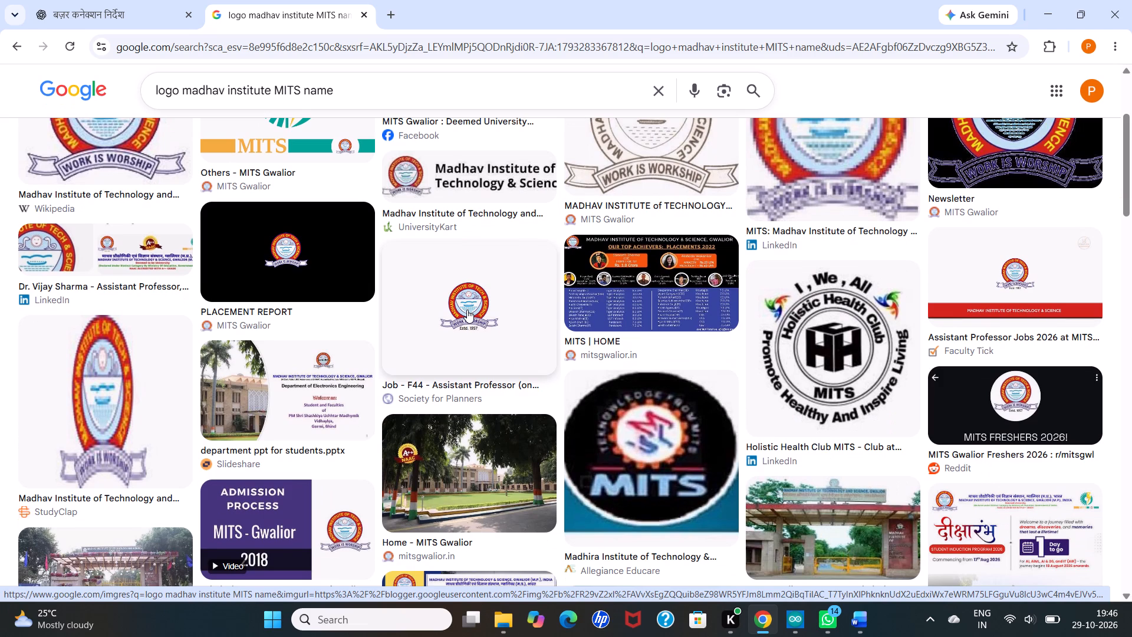
scroll(467, 310, up, 5)
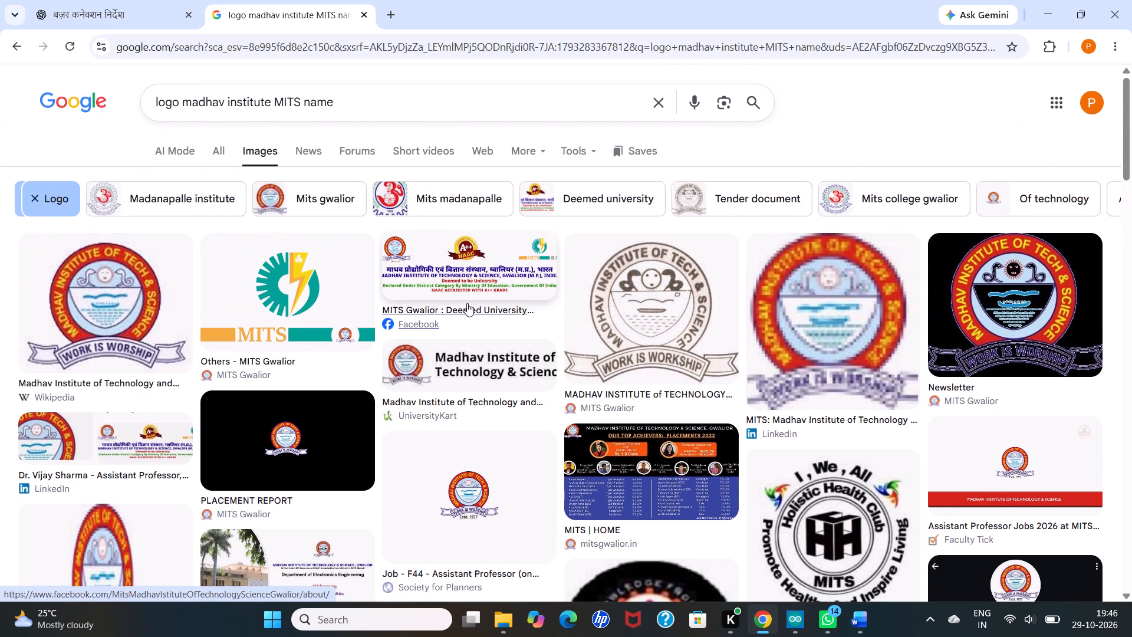
click(462, 283)
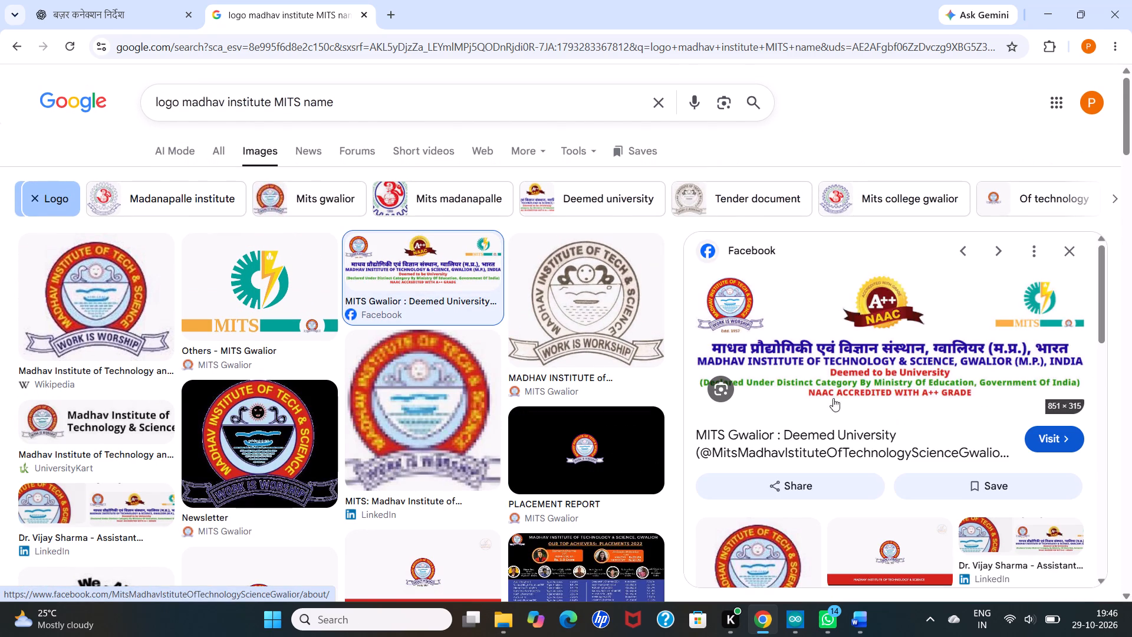
Copy the share link of the MITS Gwalior : Deemed University banner image.
click(805, 480)
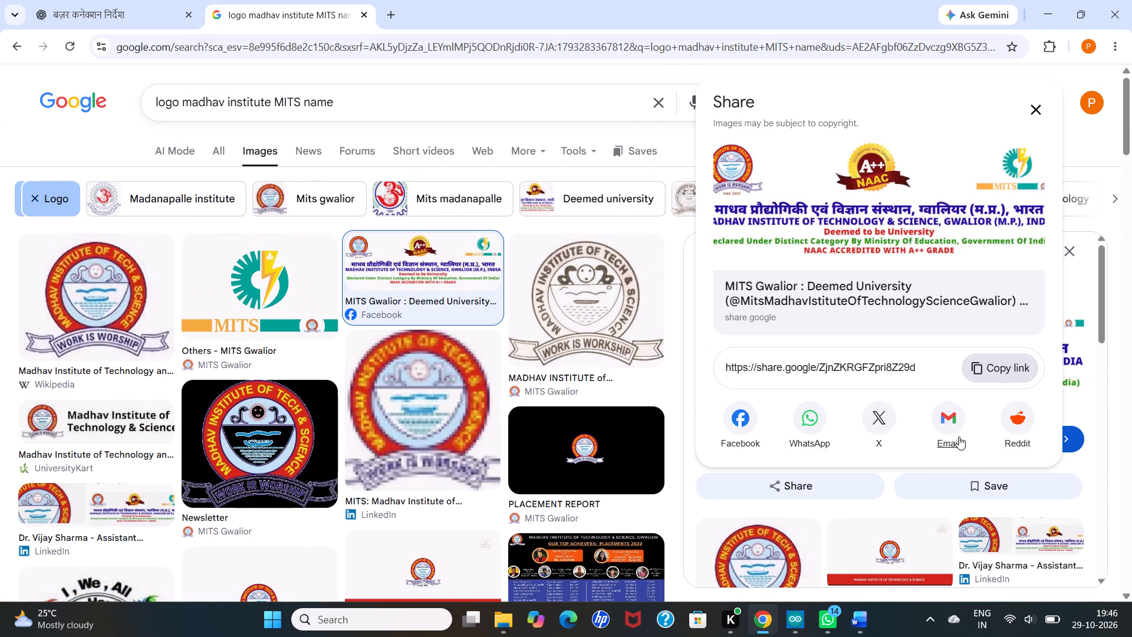
click(995, 372)
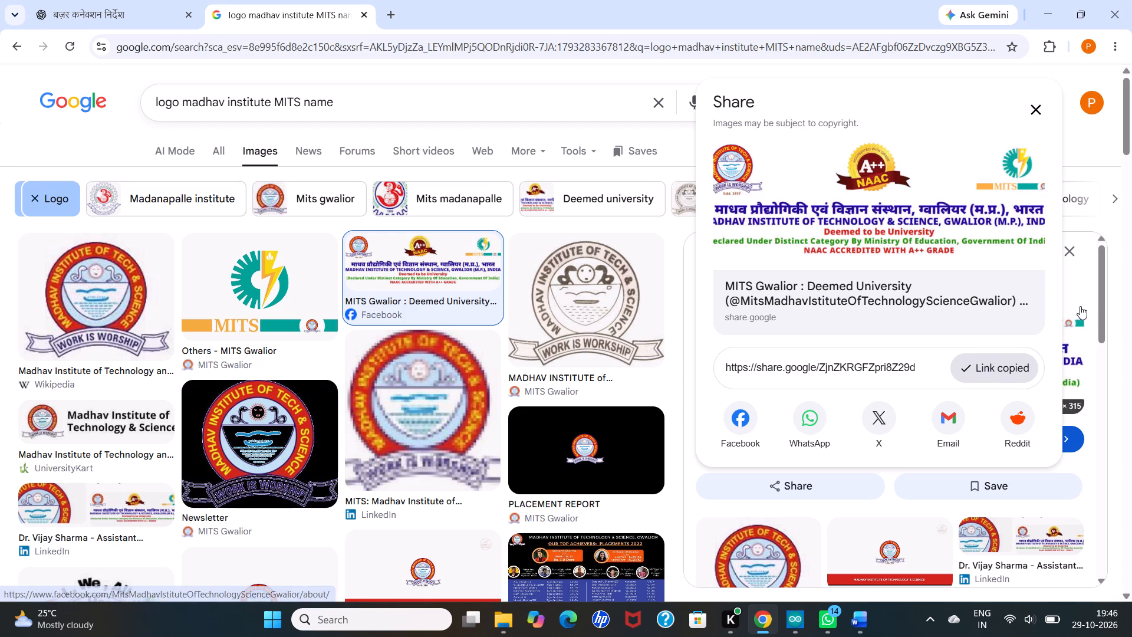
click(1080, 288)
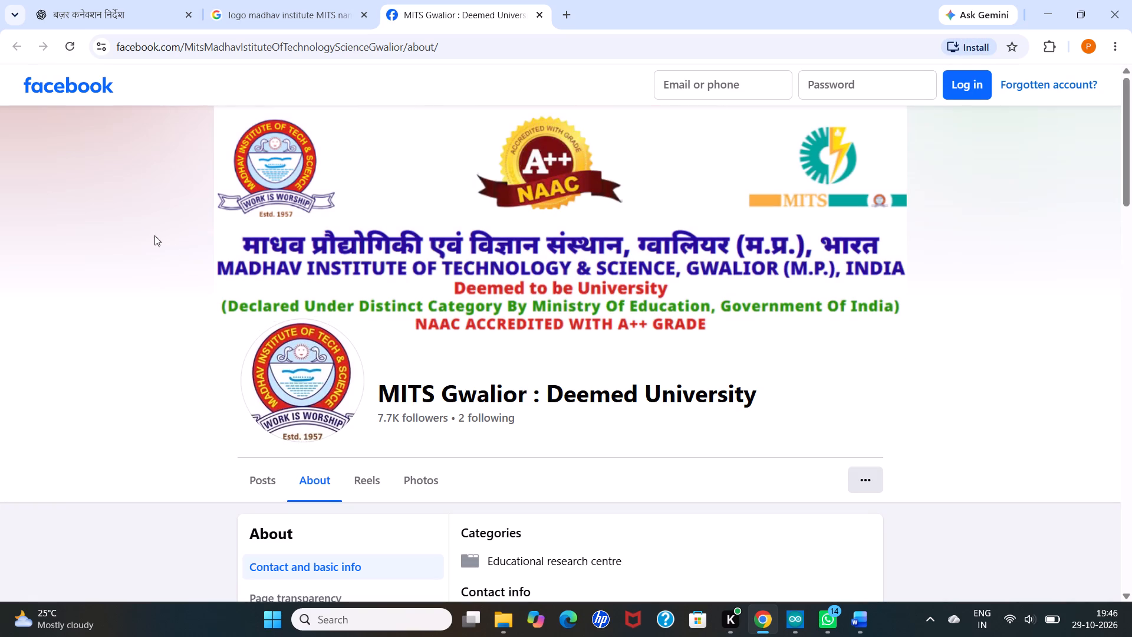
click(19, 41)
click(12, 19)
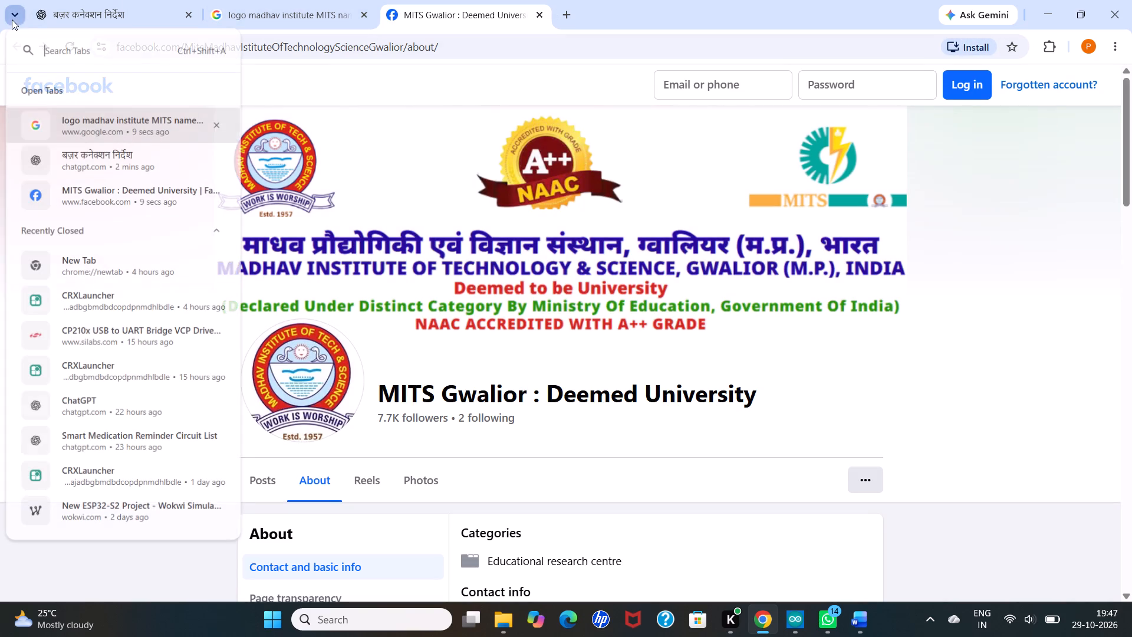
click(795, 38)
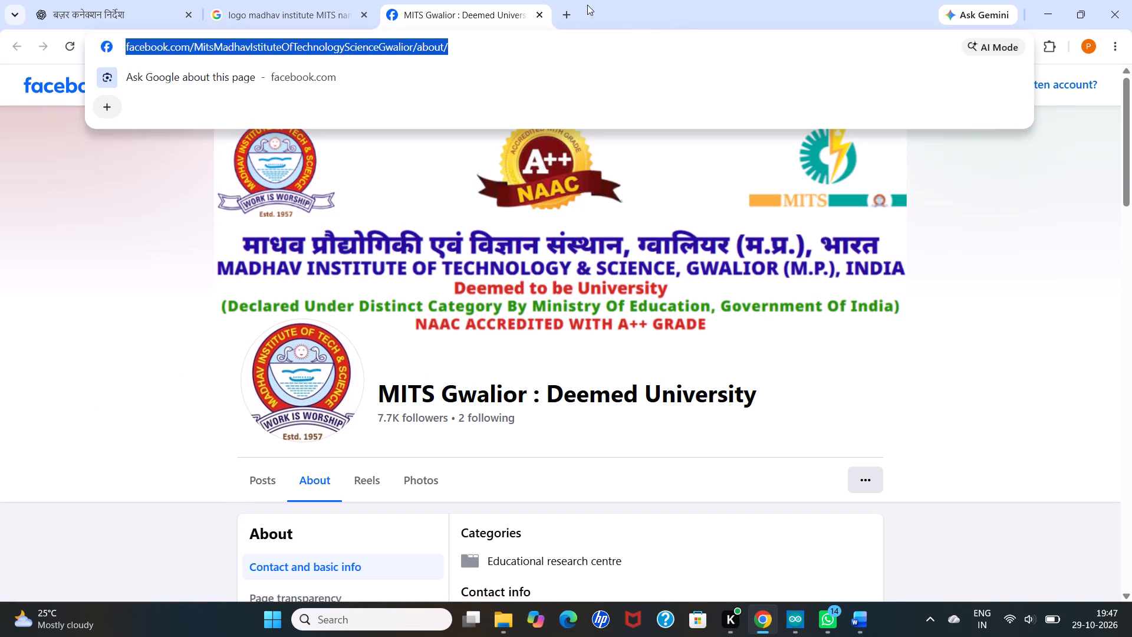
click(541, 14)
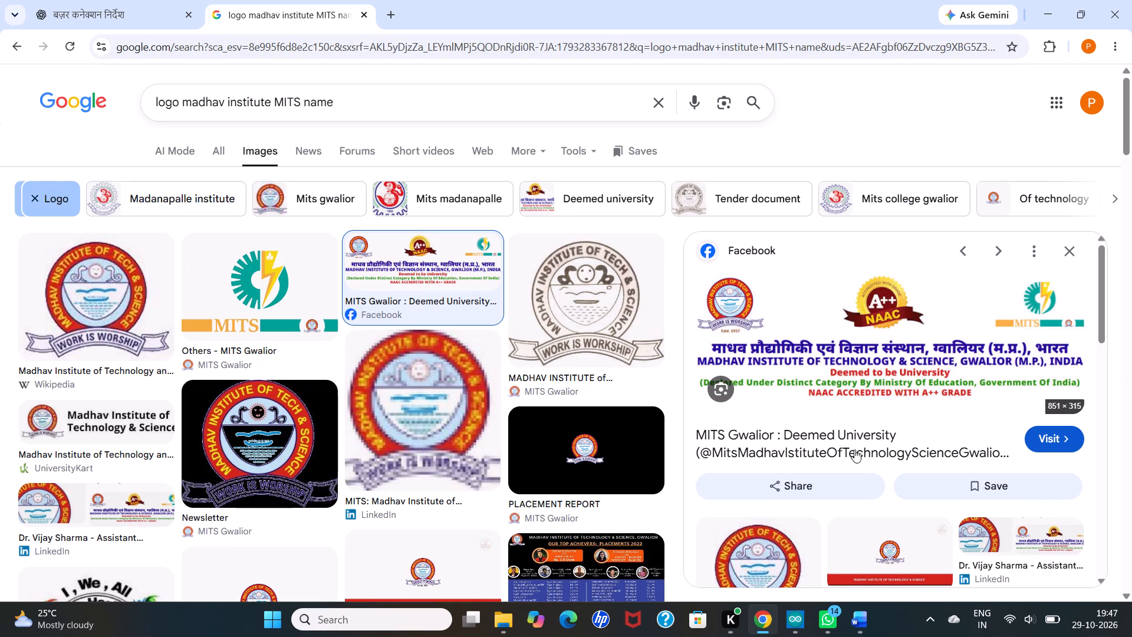
Look through the related images below the banner preview and check the banner's Facebook source page.
scroll(1003, 425, down, 1)
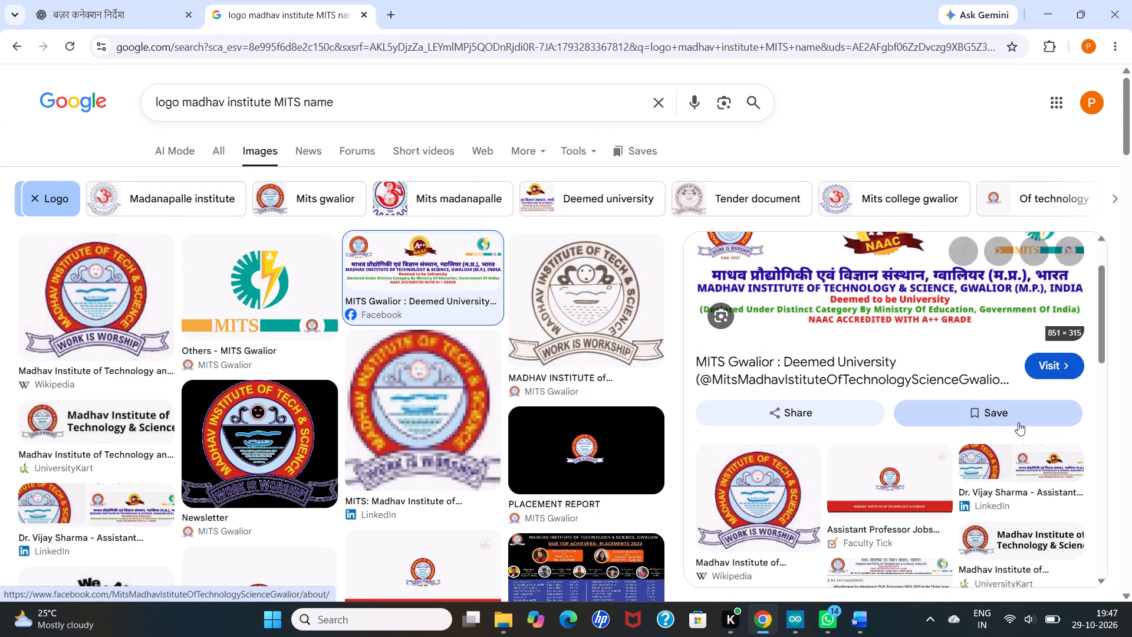
scroll(1018, 422, down, 7)
scroll(1018, 422, up, 4)
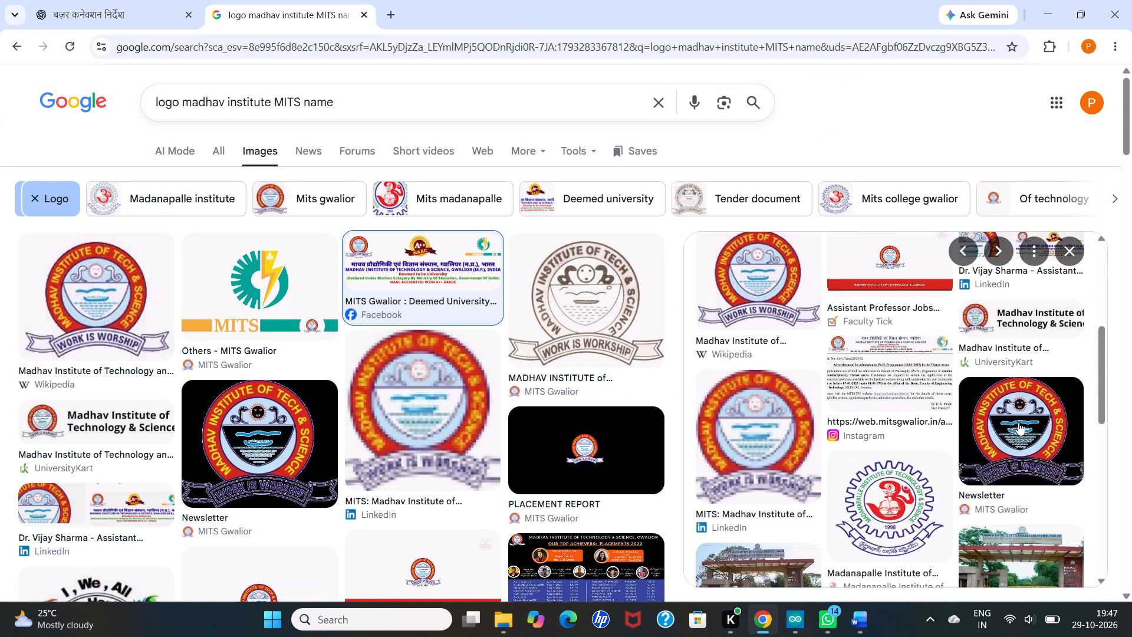
scroll(1018, 422, up, 10)
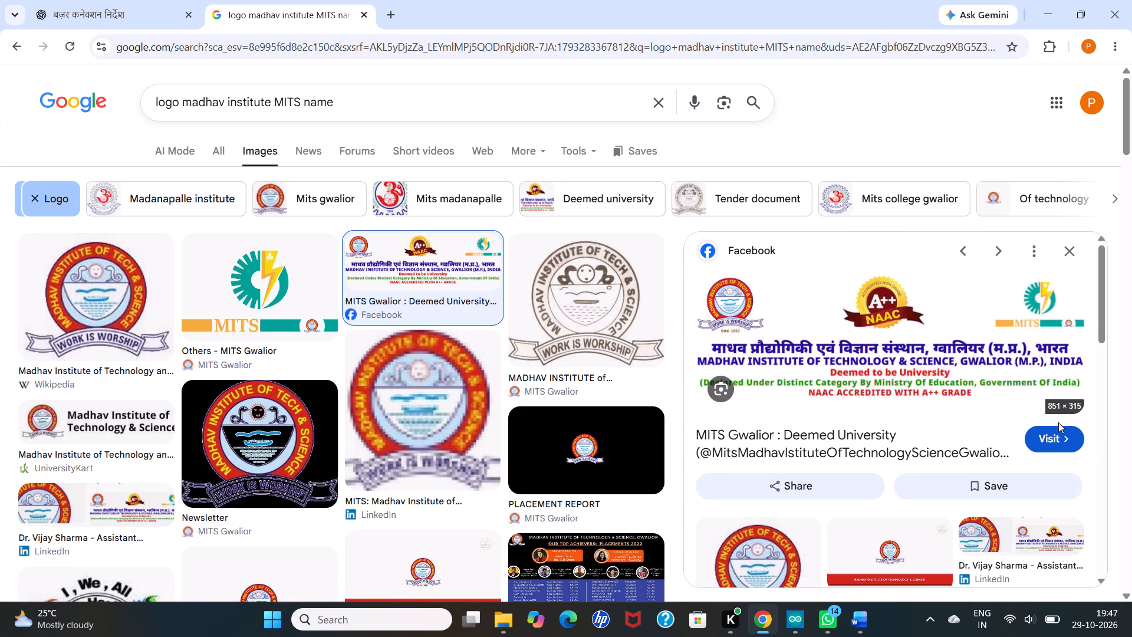
click(1051, 441)
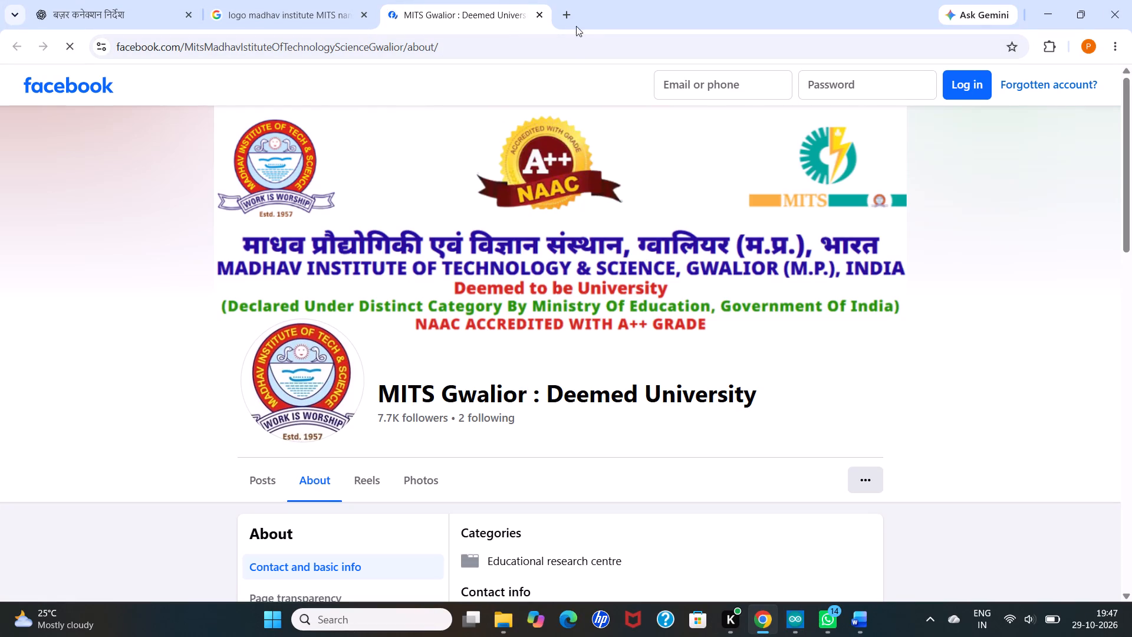
click(543, 17)
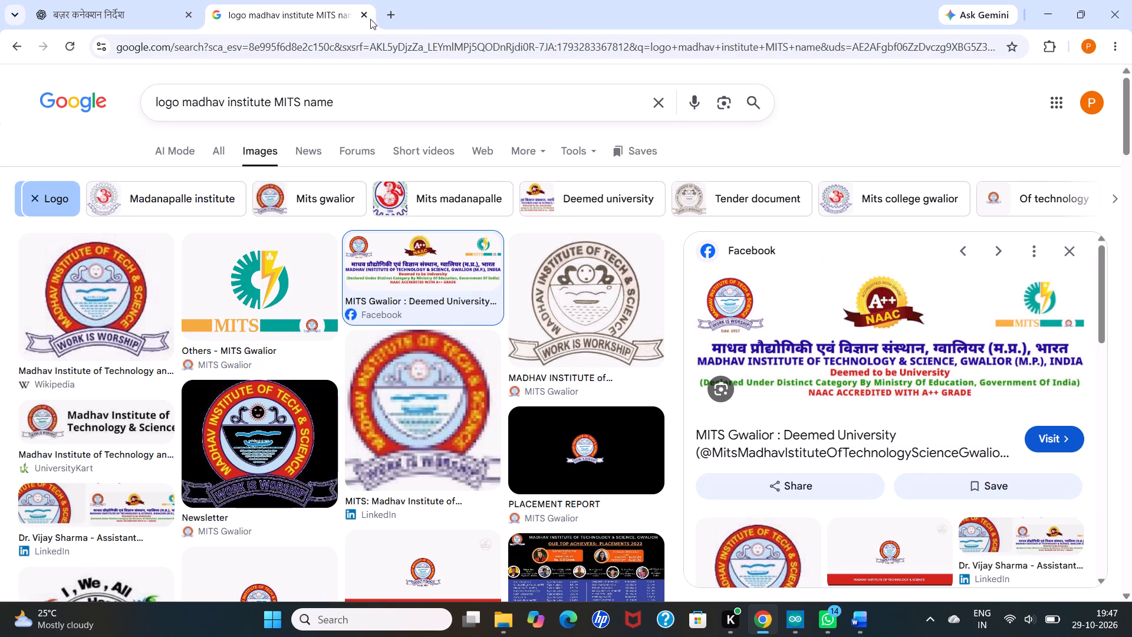
Open the copied share link of the MITS Gwalior banner in a new tab.
click(386, 14)
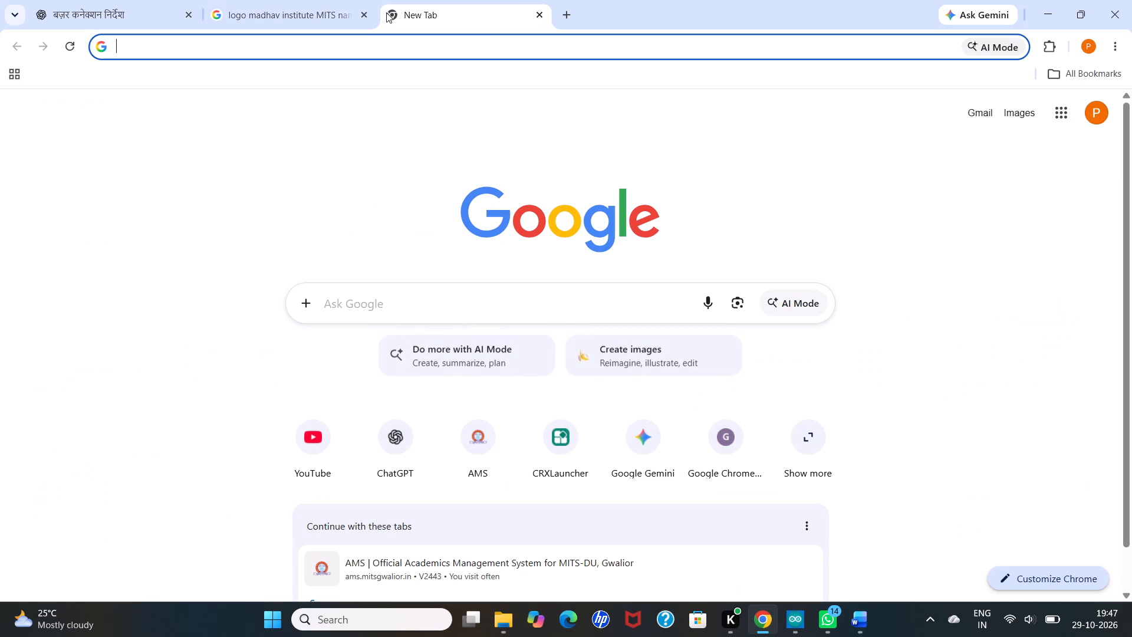
key(ctrl+v)
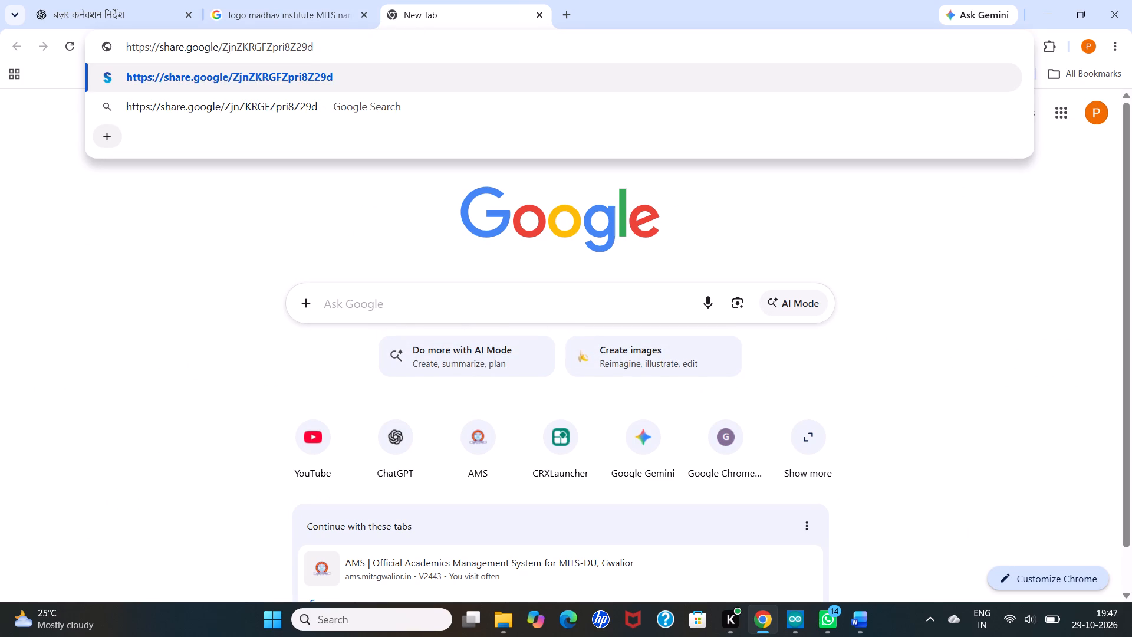
click(373, 77)
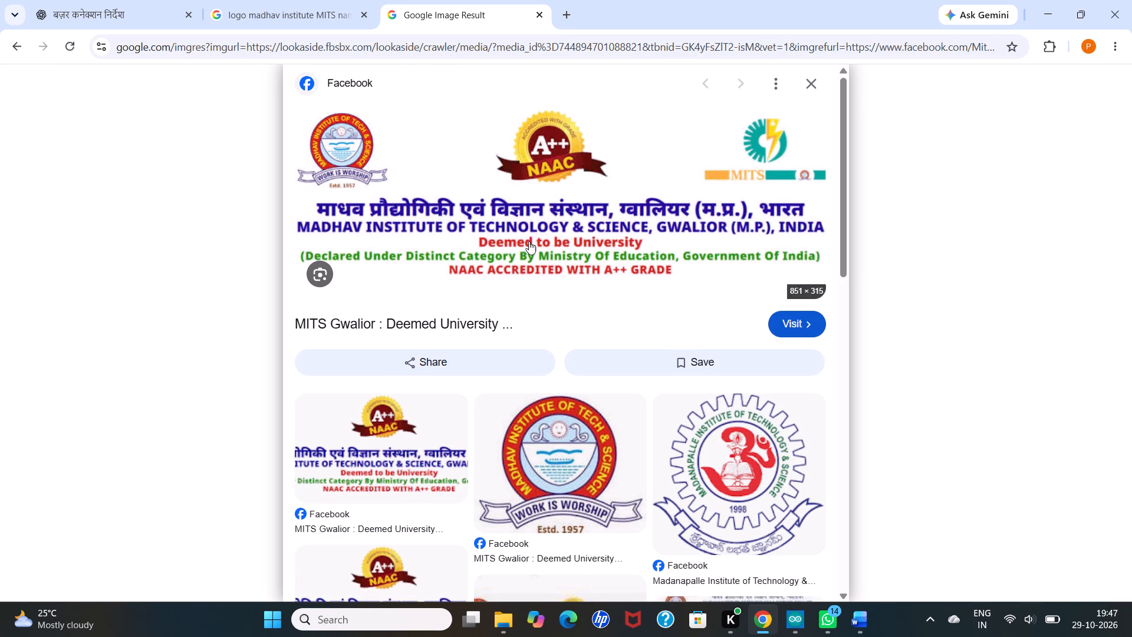
Save the MITS Gwalior banner image to the Google saved items without adding it to a collection.
click(690, 364)
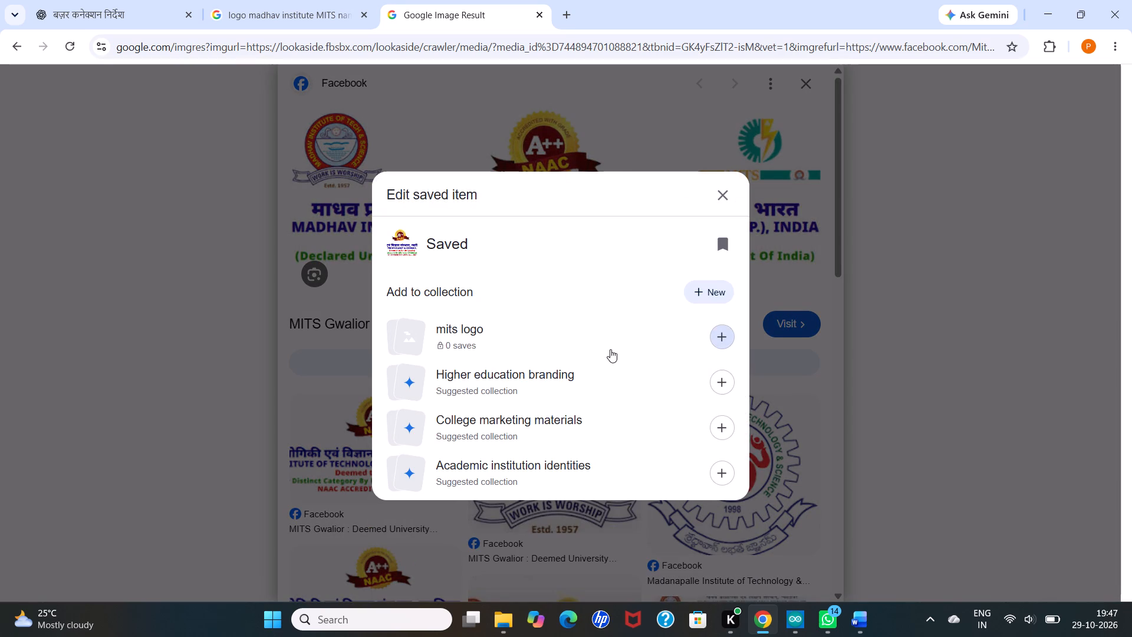
click(720, 192)
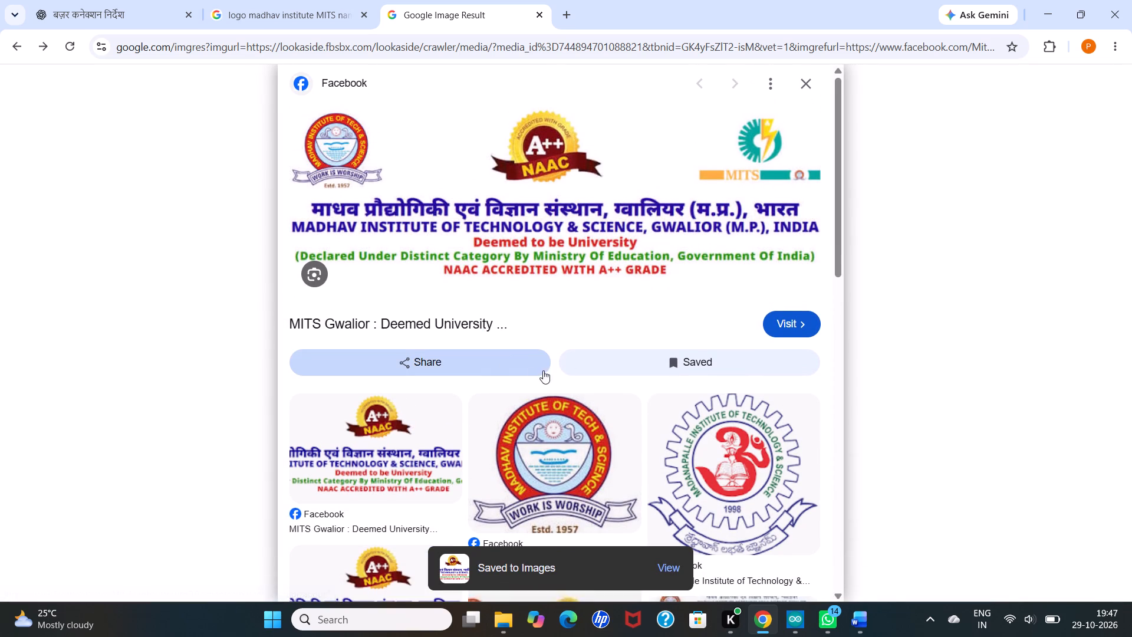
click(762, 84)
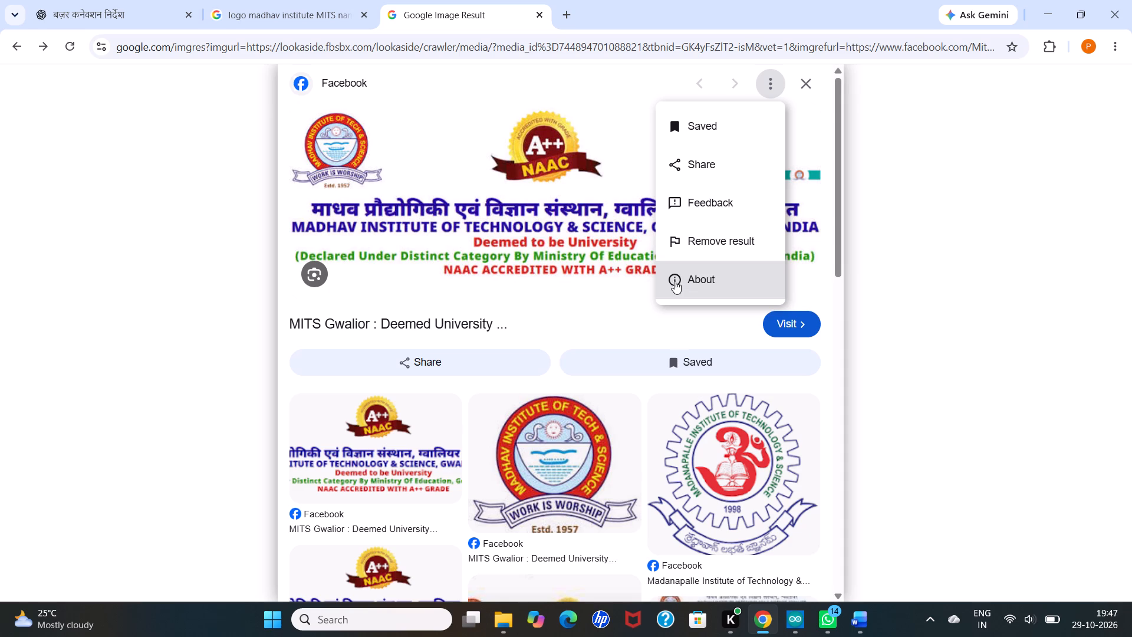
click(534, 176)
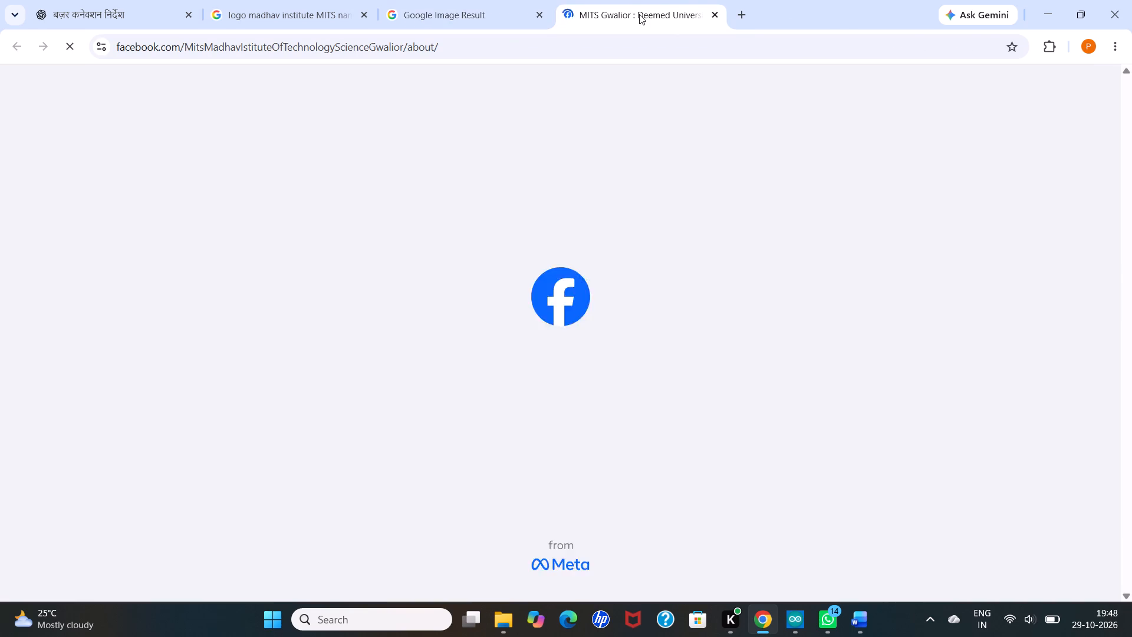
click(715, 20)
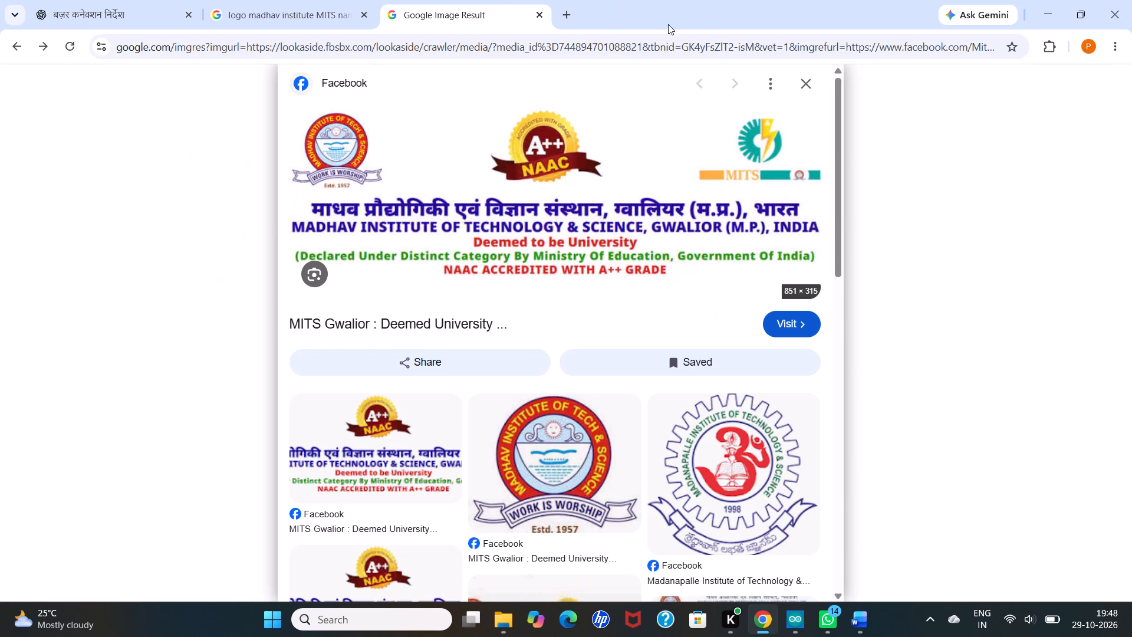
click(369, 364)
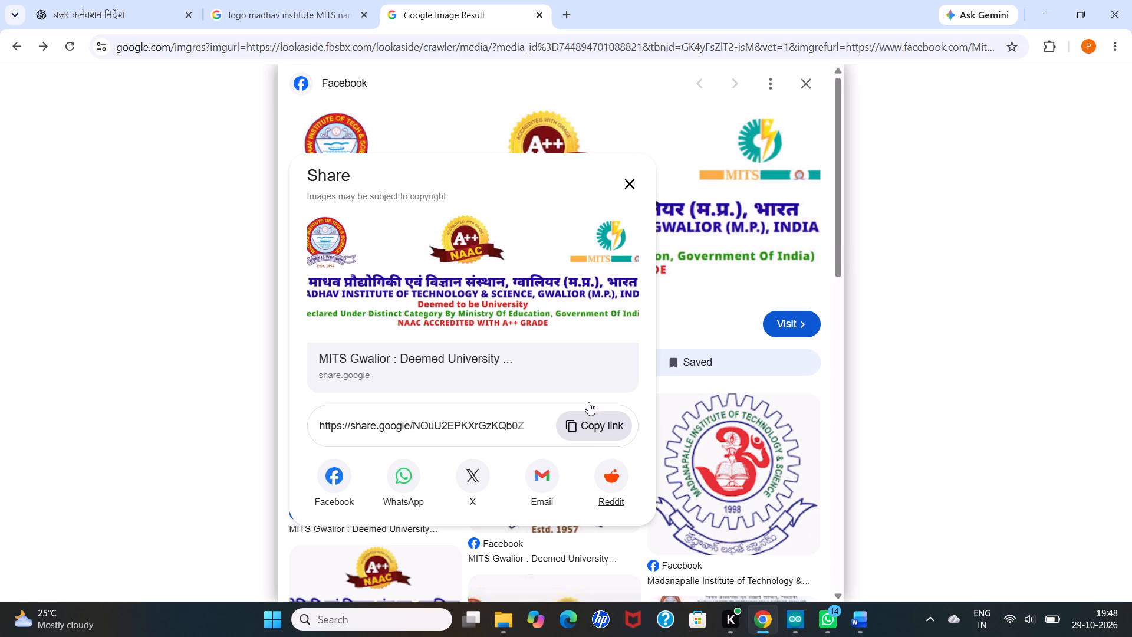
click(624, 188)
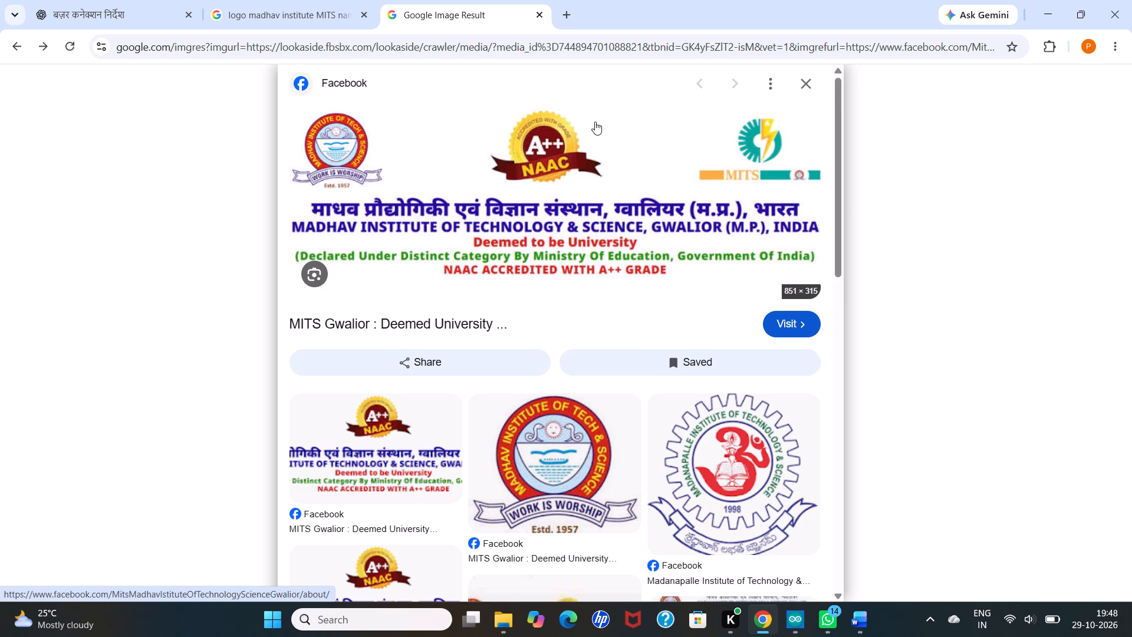
Check the images related to the MITS Gwalior banner and open the banner's sharing options.
scroll(659, 75, down, 9)
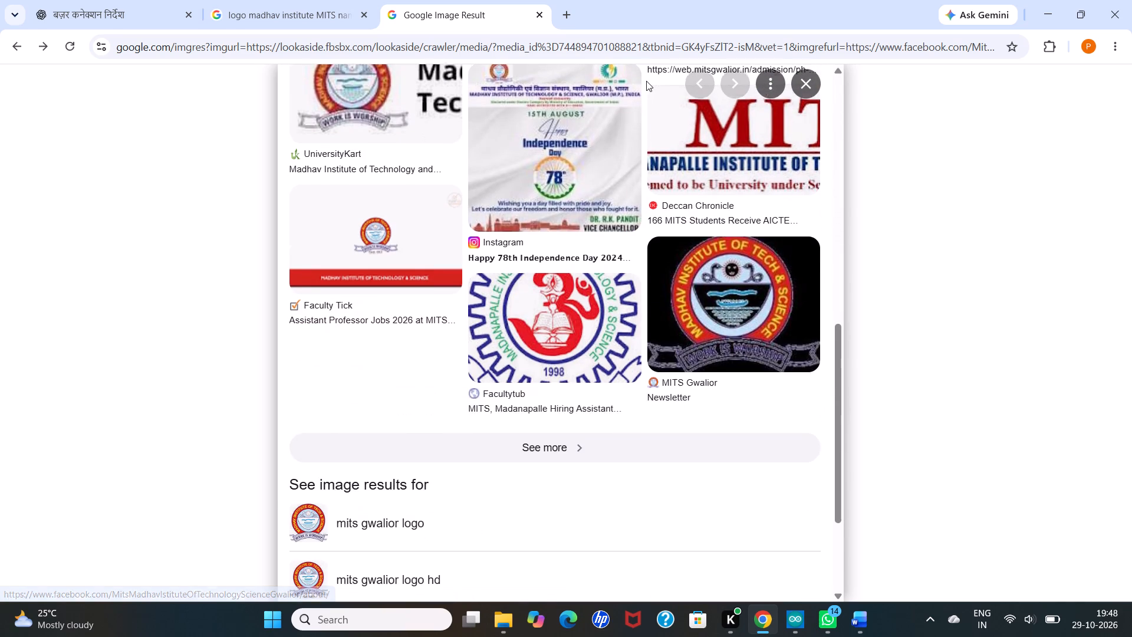
scroll(646, 81, up, 16)
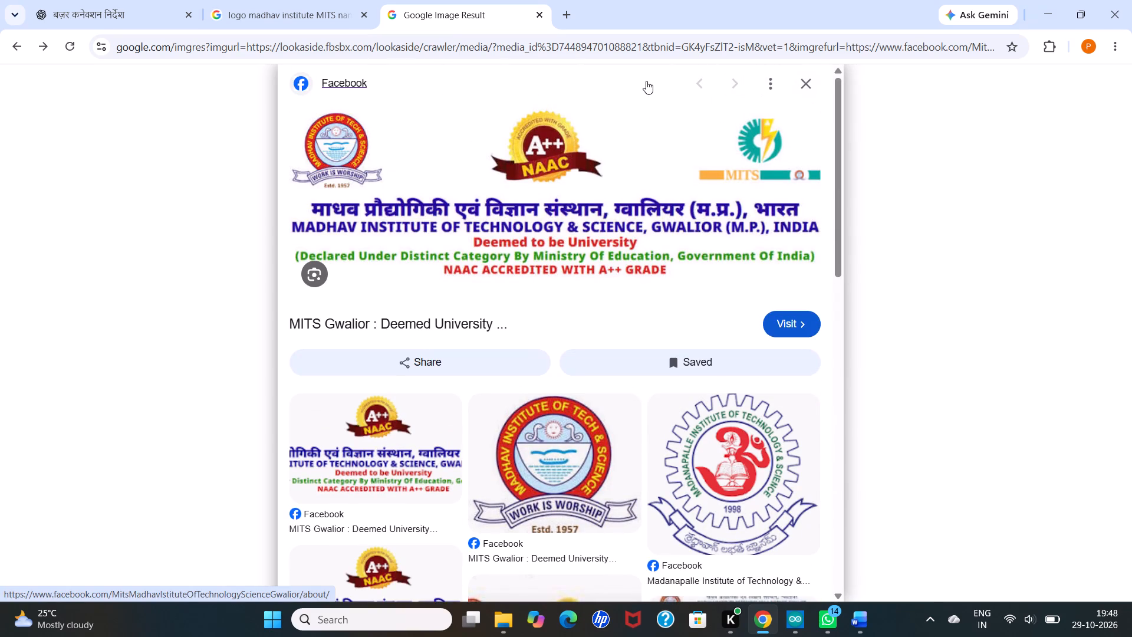
click(455, 372)
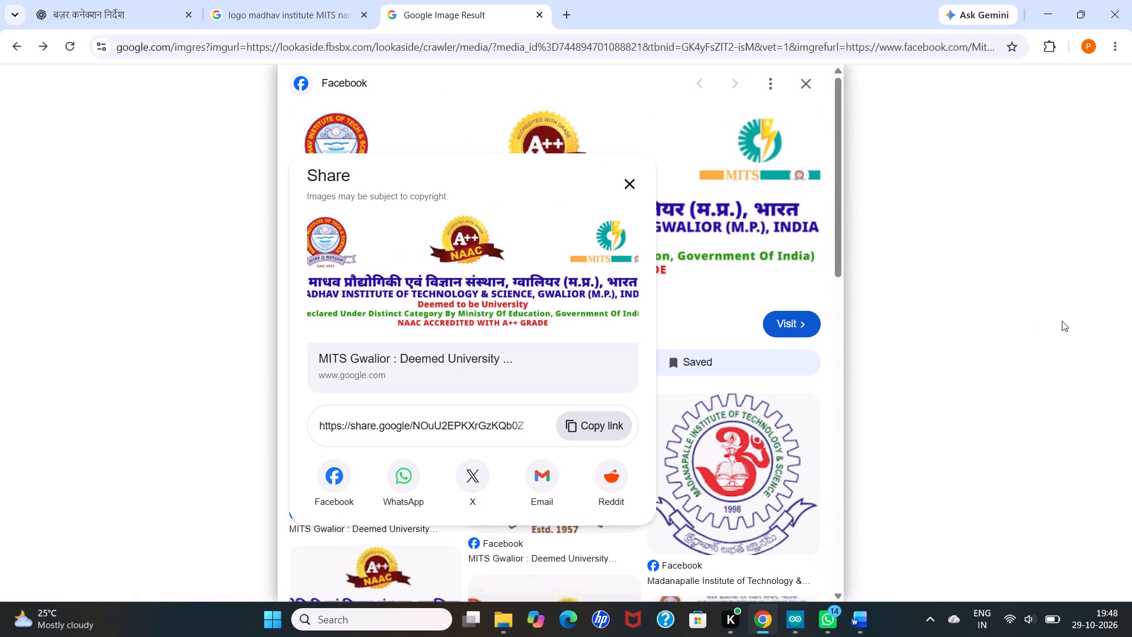
Close and reopen the sharing options of the MITS Gwalior : Deemed University banner image.
click(1068, 320)
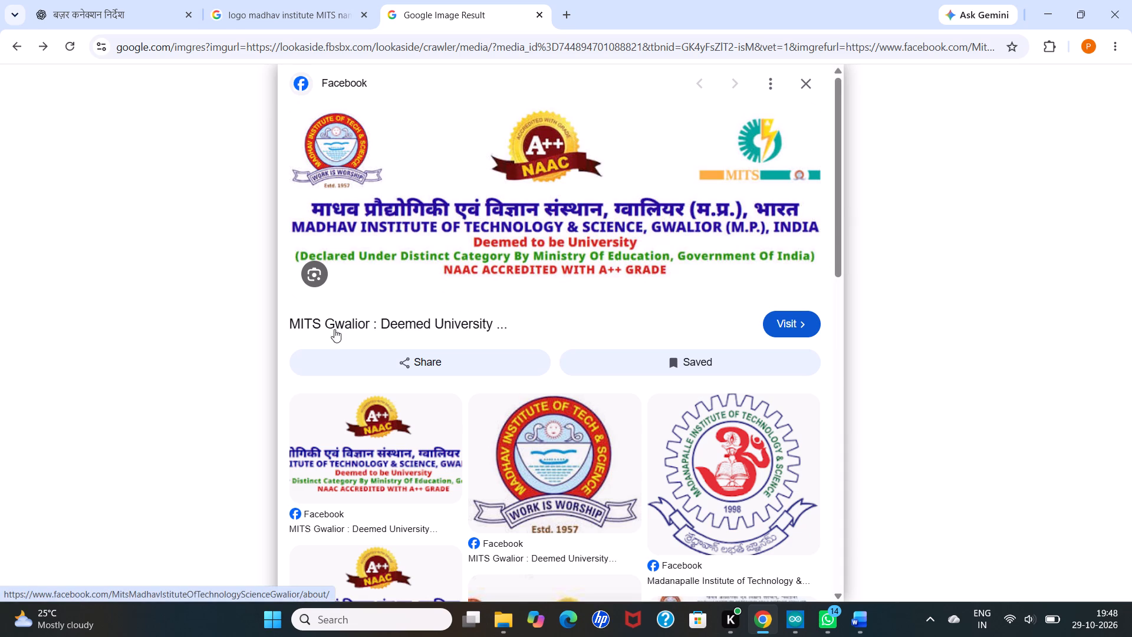
click(364, 356)
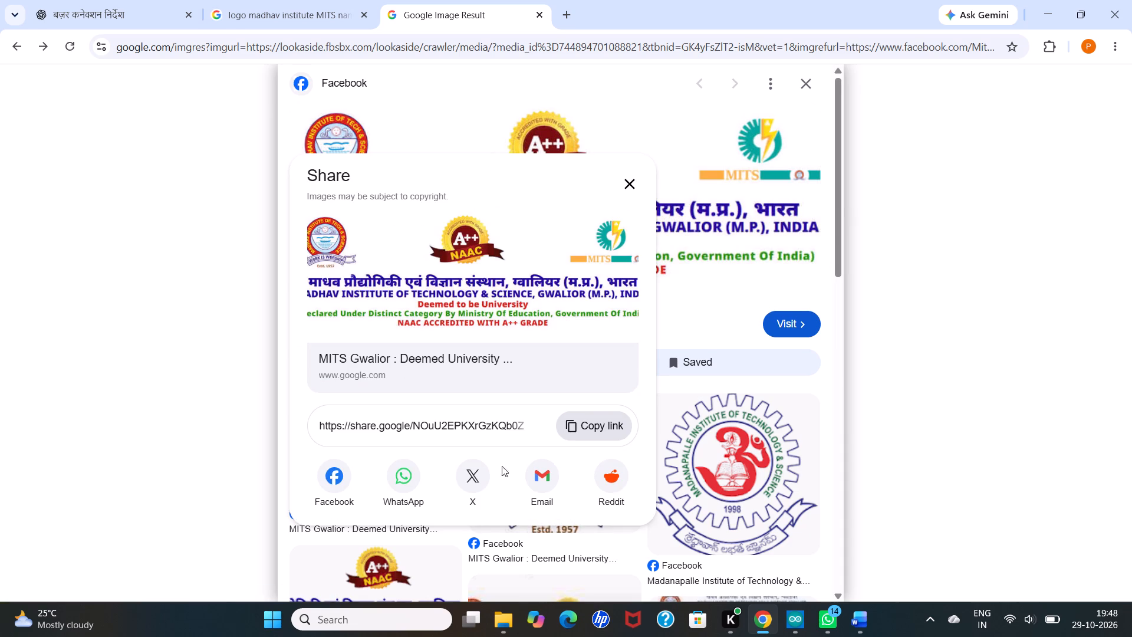
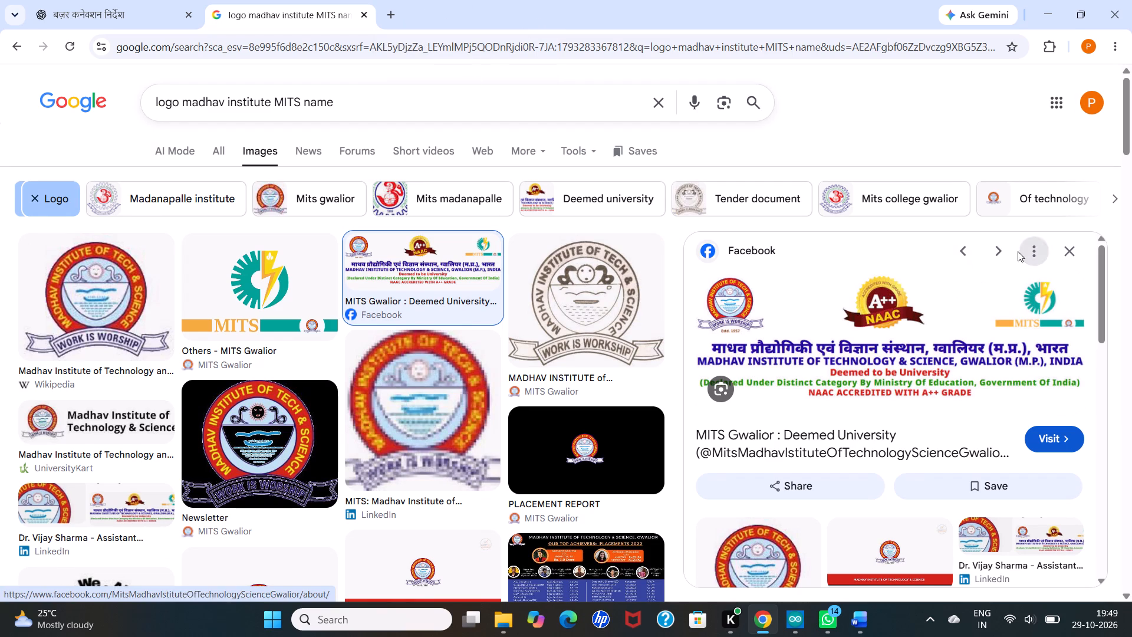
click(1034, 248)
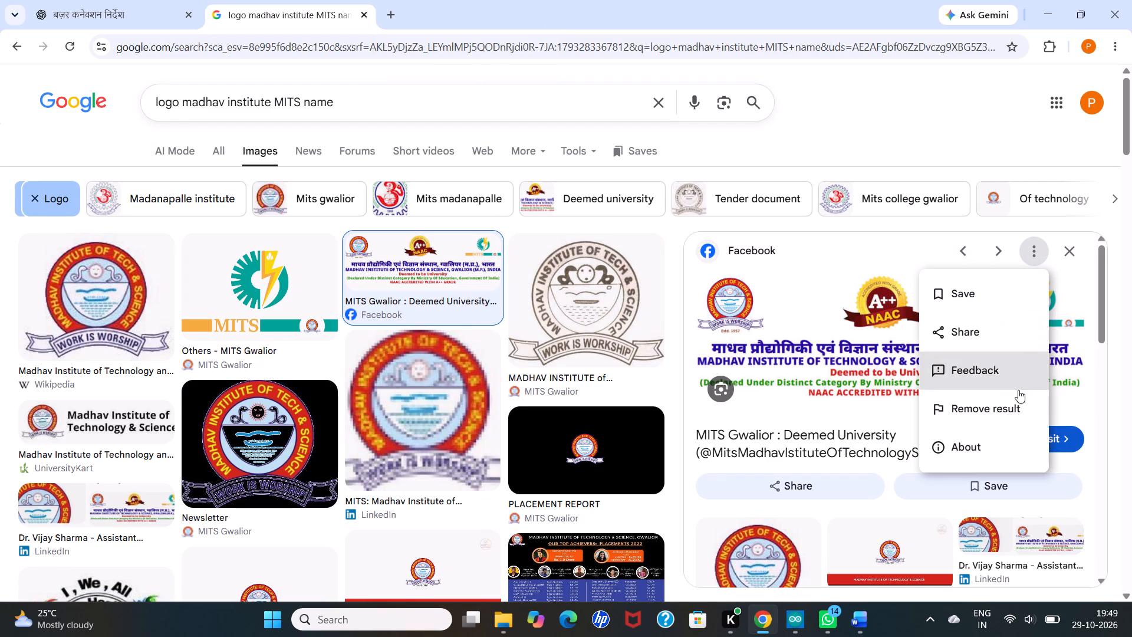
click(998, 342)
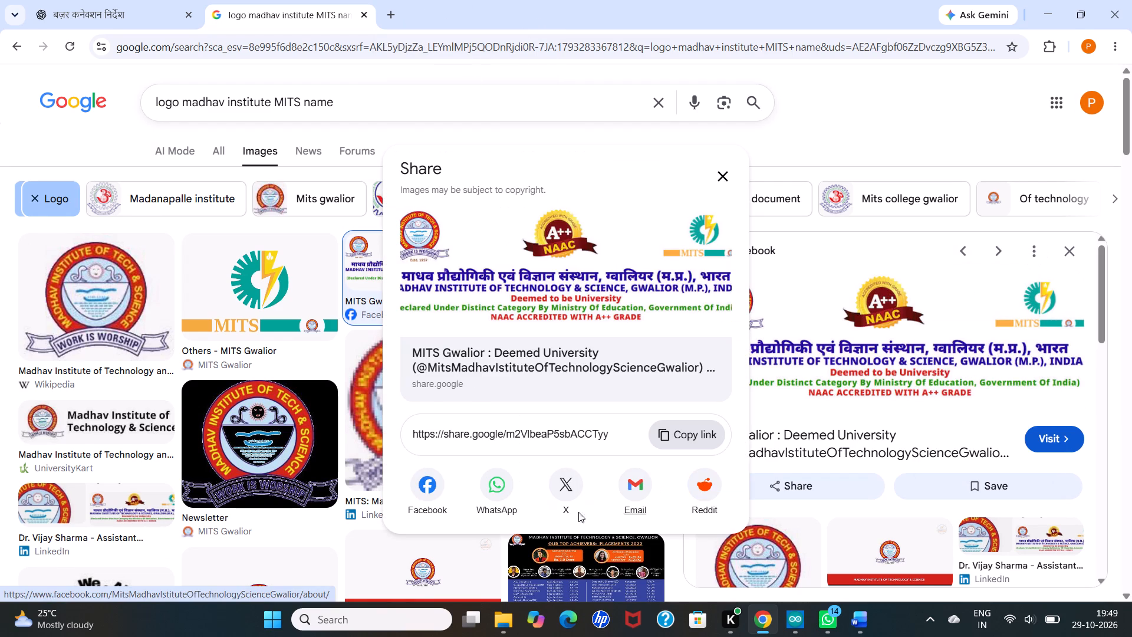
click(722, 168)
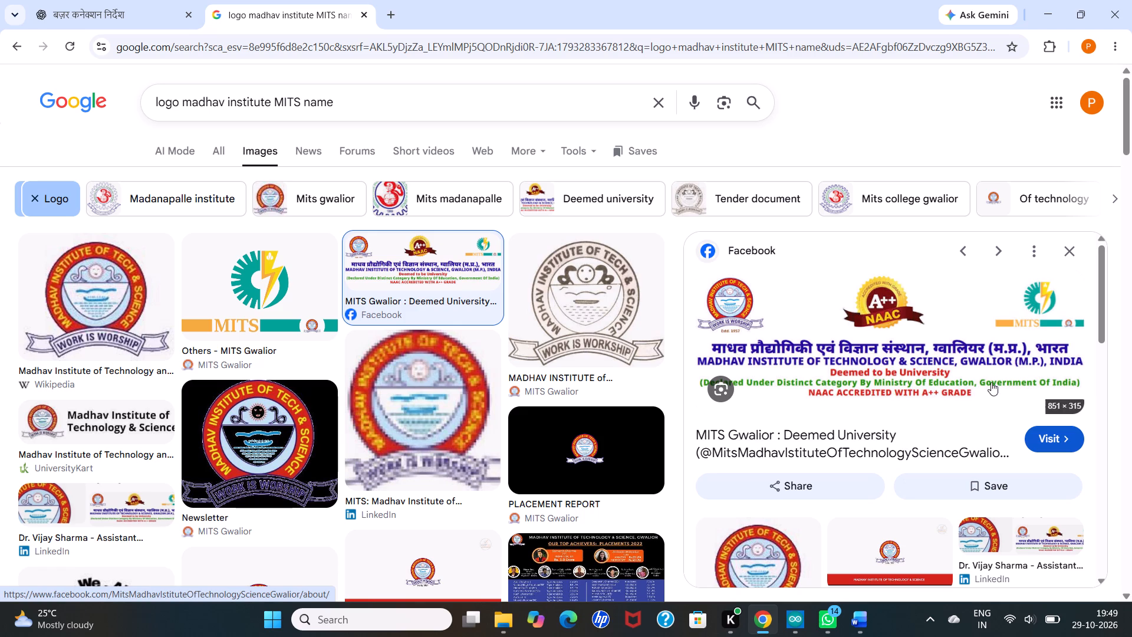
Open the sharing options for the Facebook MITS Gwalior : Deemed University banner image.
click(809, 487)
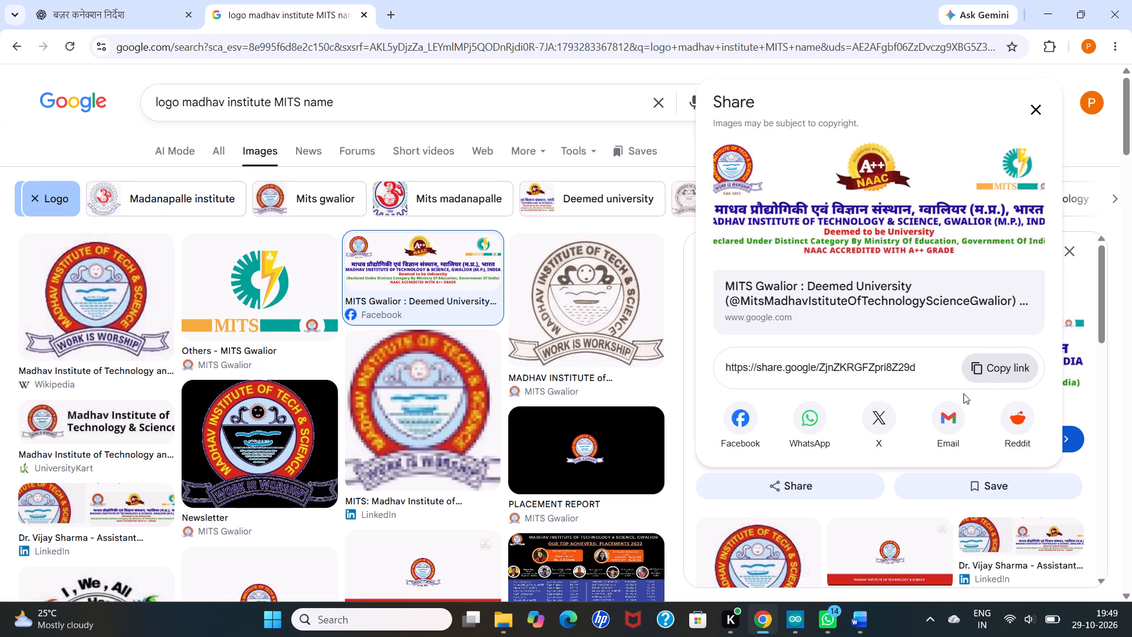
Copy the share link of the MITS Gwalior : Deemed University banner.
click(989, 367)
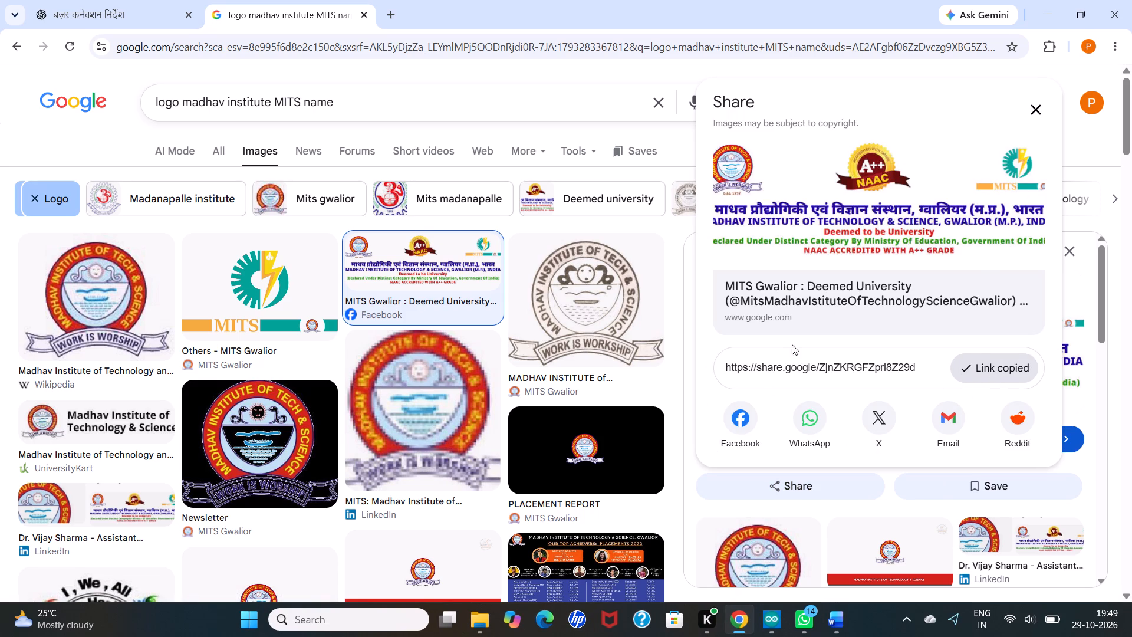
Switch to File Explorer and look through the Downloads folder for the banner image.
click(477, 617)
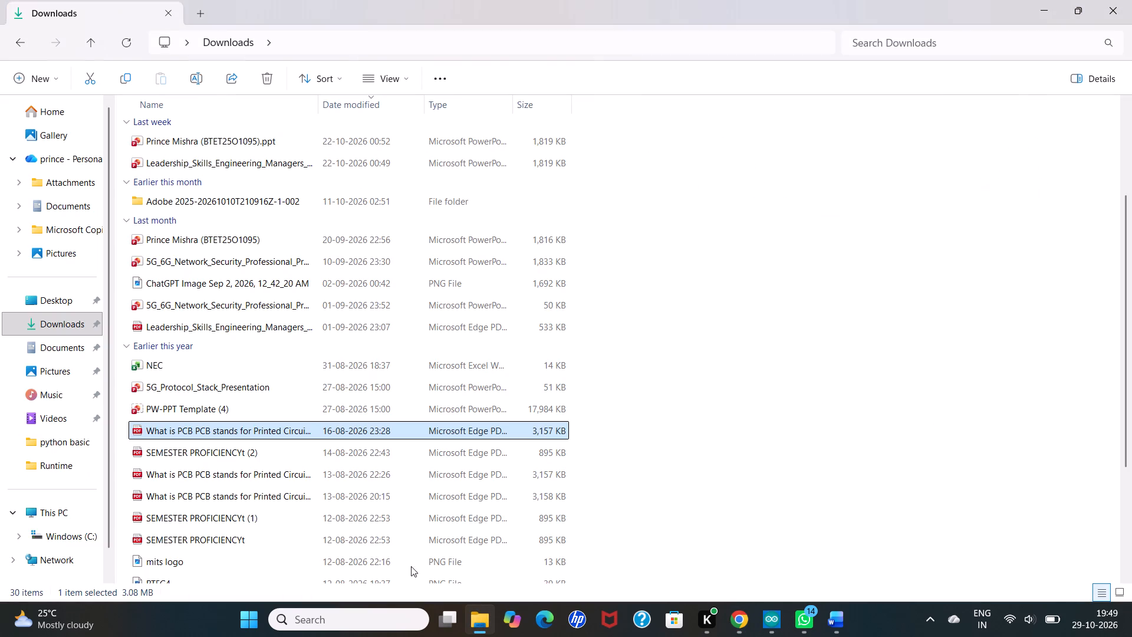
scroll(392, 496, up, 4)
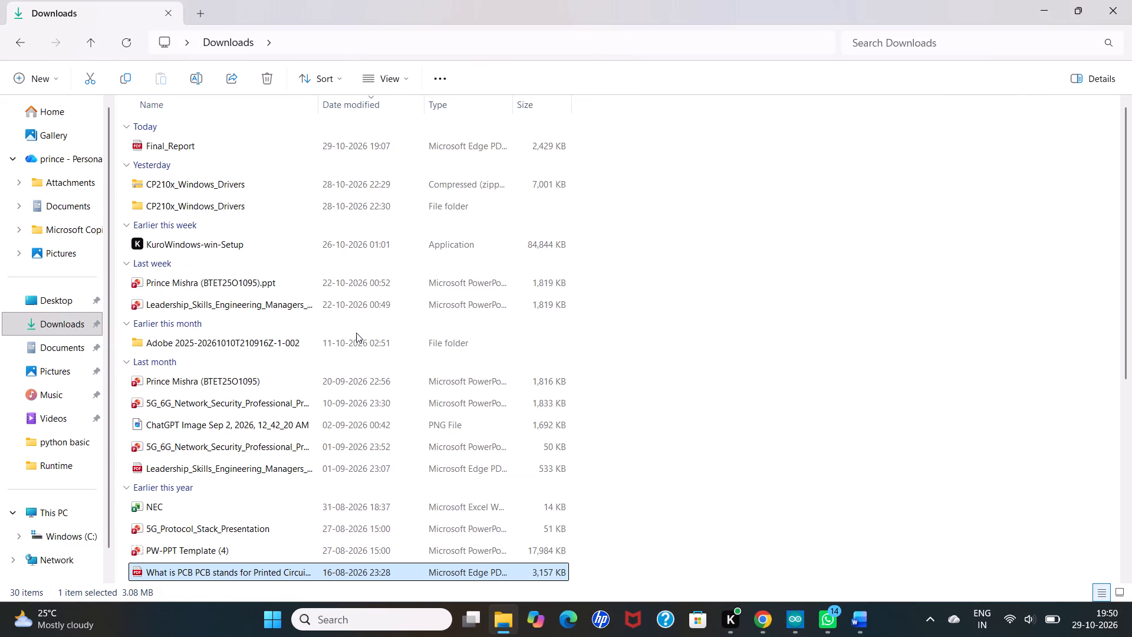
scroll(245, 223, down, 6)
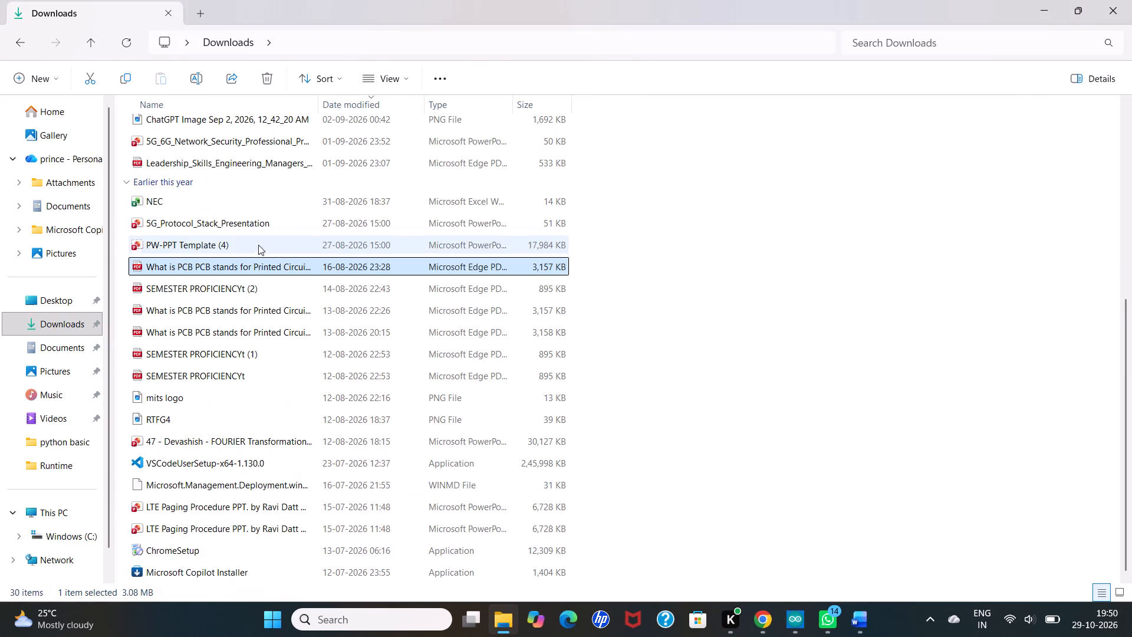
scroll(258, 245, down, 5)
scroll(194, 308, up, 7)
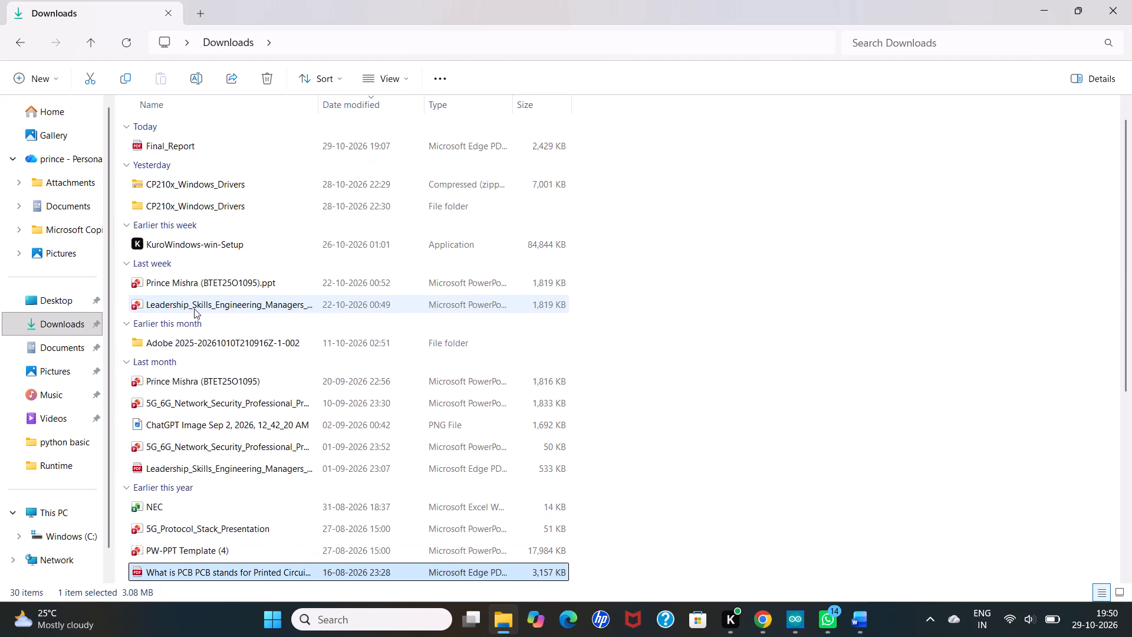
scroll(194, 308, up, 13)
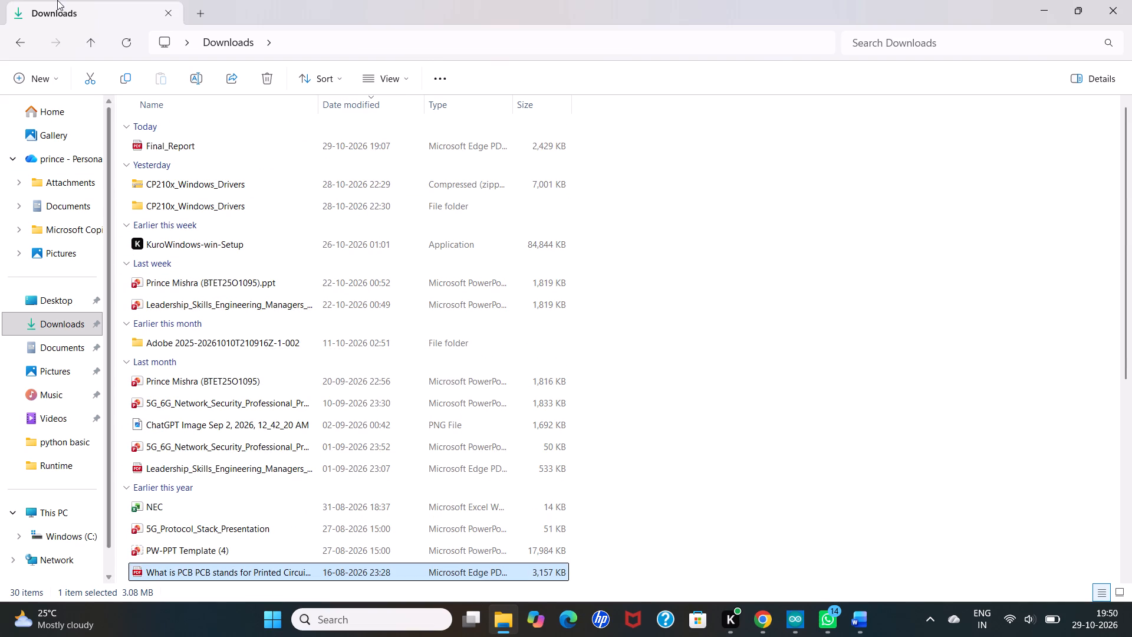
click(57, 3)
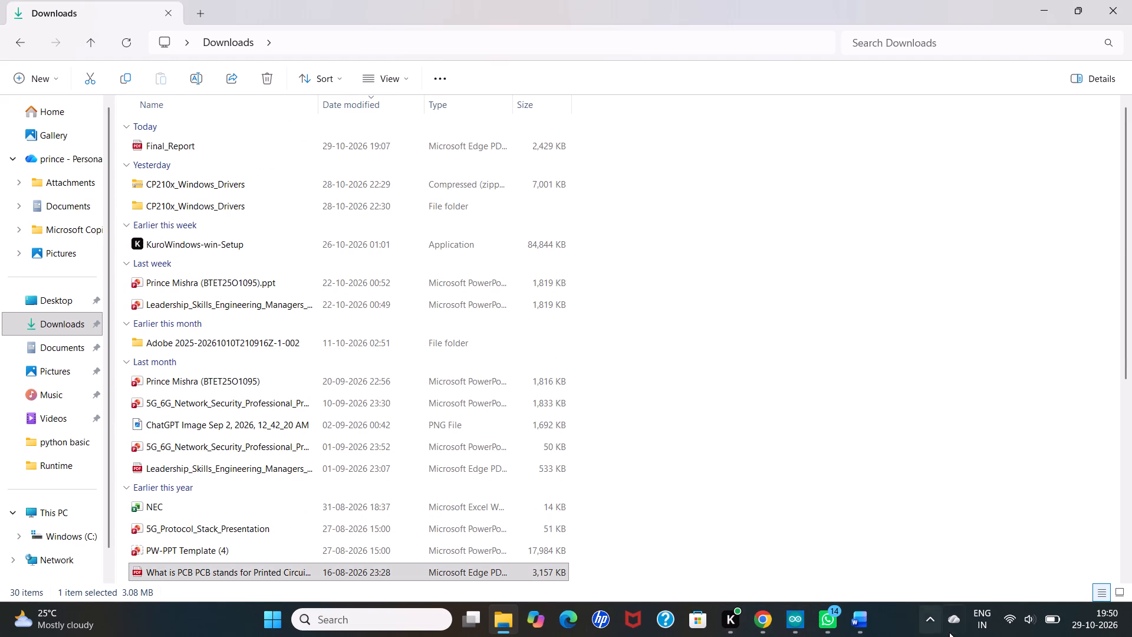
Return to Chrome, close the sharing options, search for "download image" in a new tab and open imageonline.io's Image Downloader & Extractor.
click(771, 620)
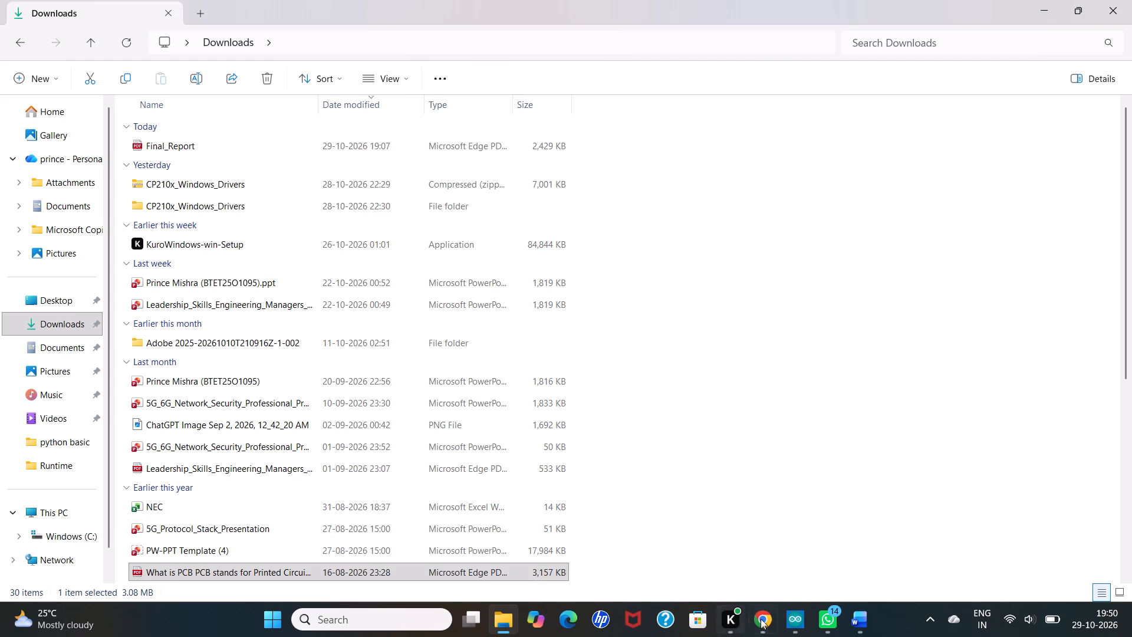
click(766, 619)
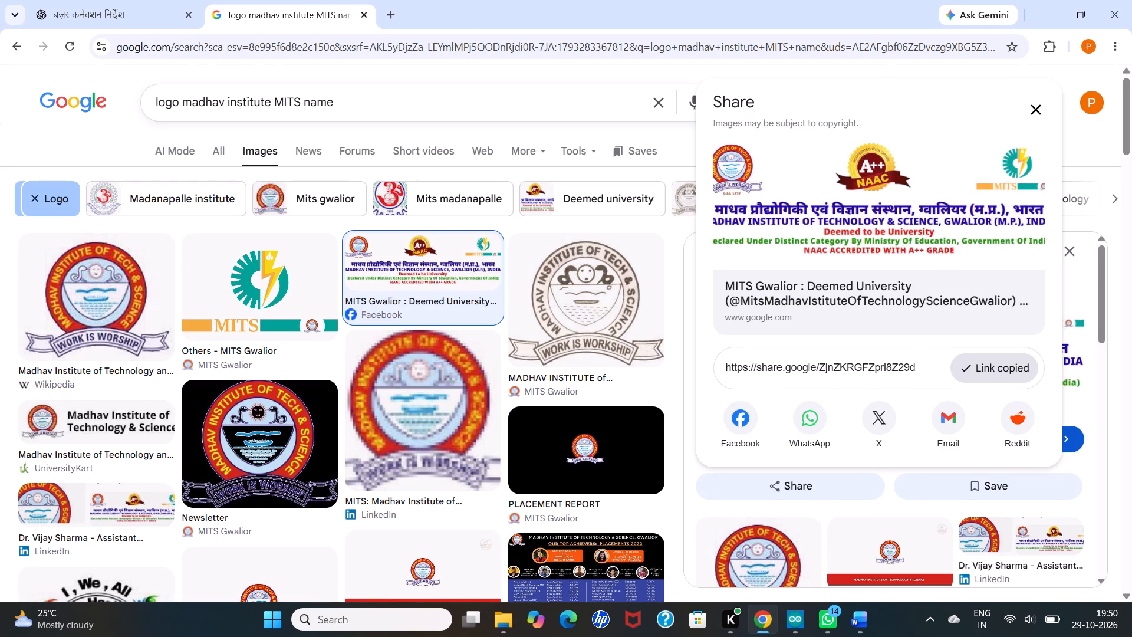
click(1036, 115)
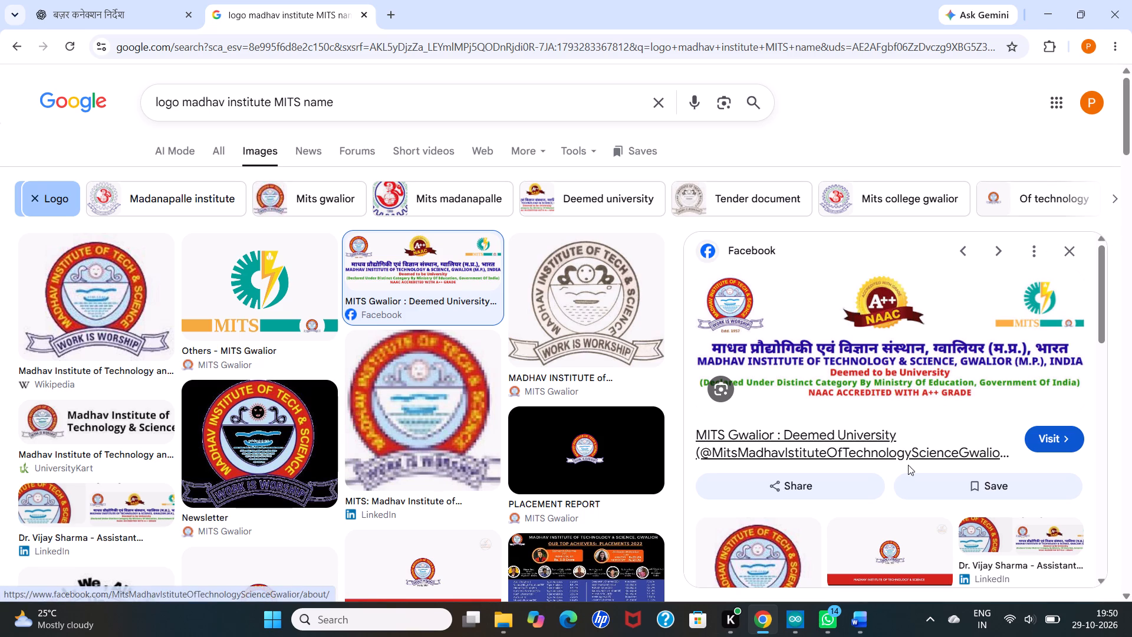
click(391, 16)
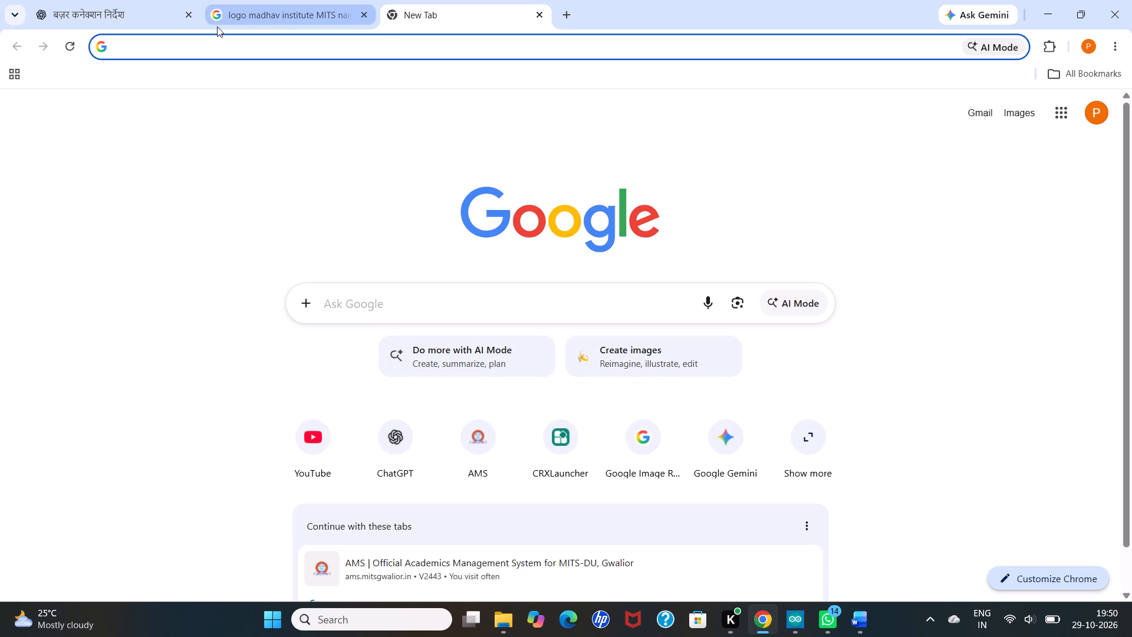
text(do)
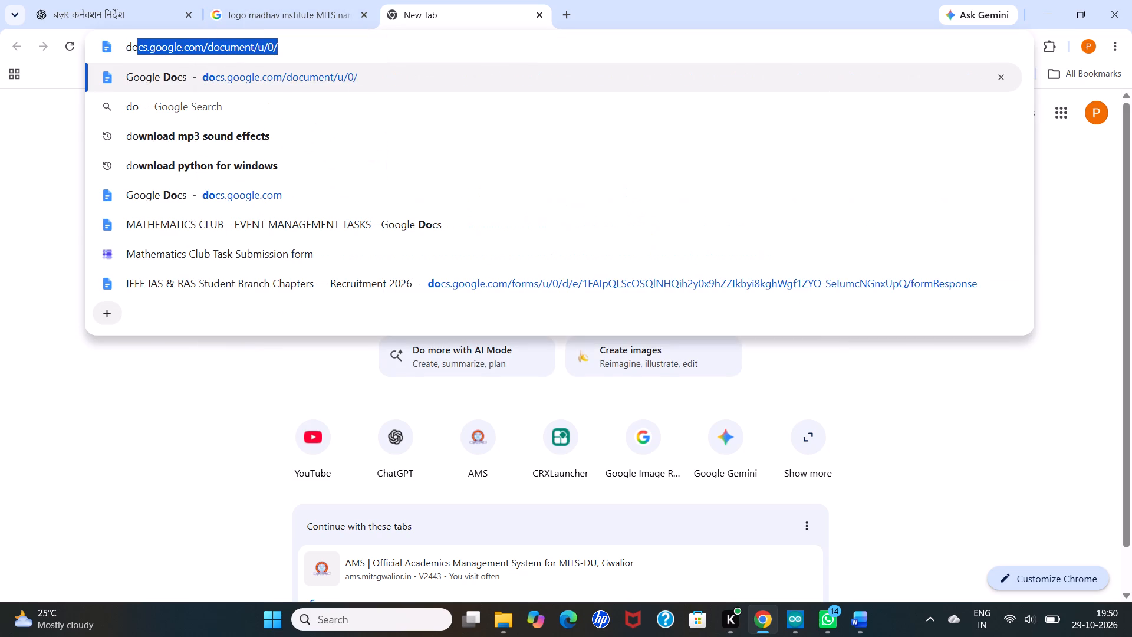
text(wn)
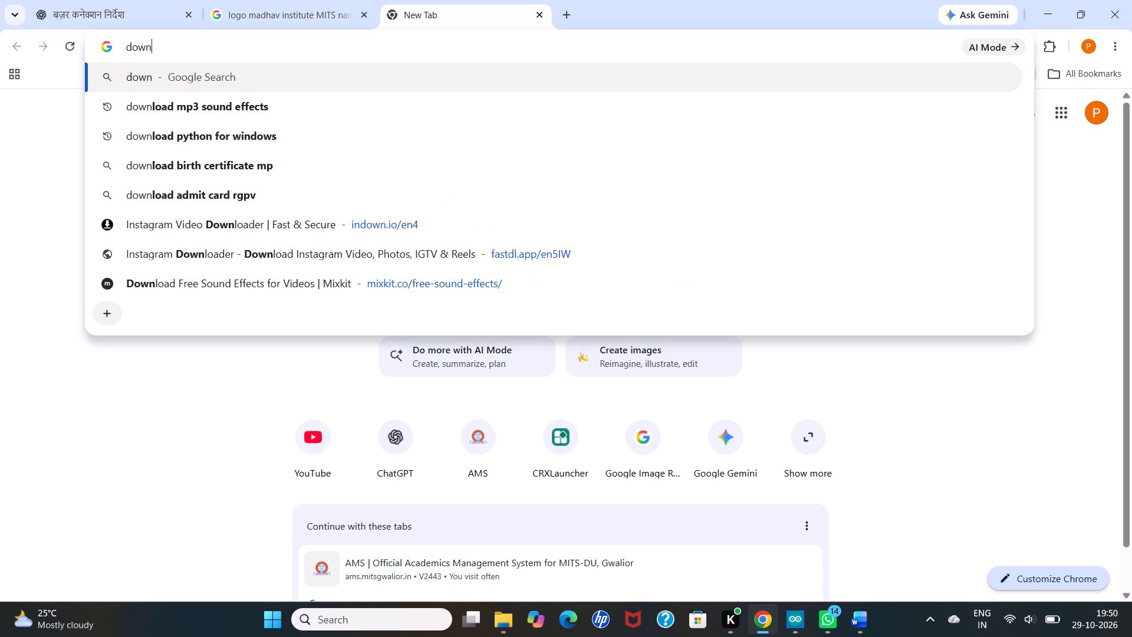
text(lo)
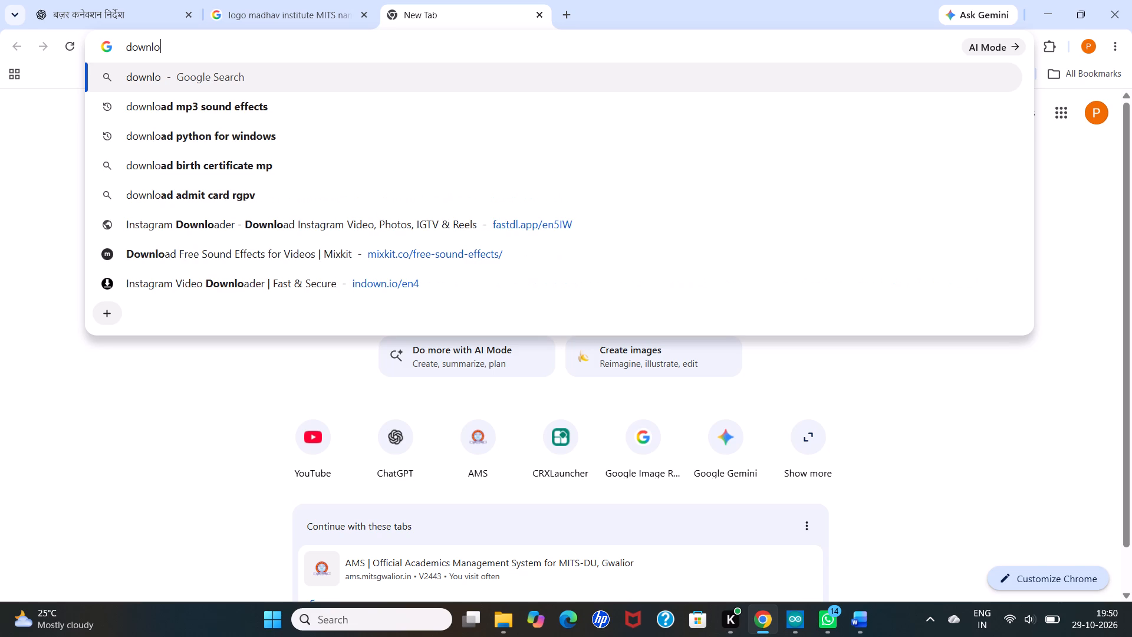
text(ad)
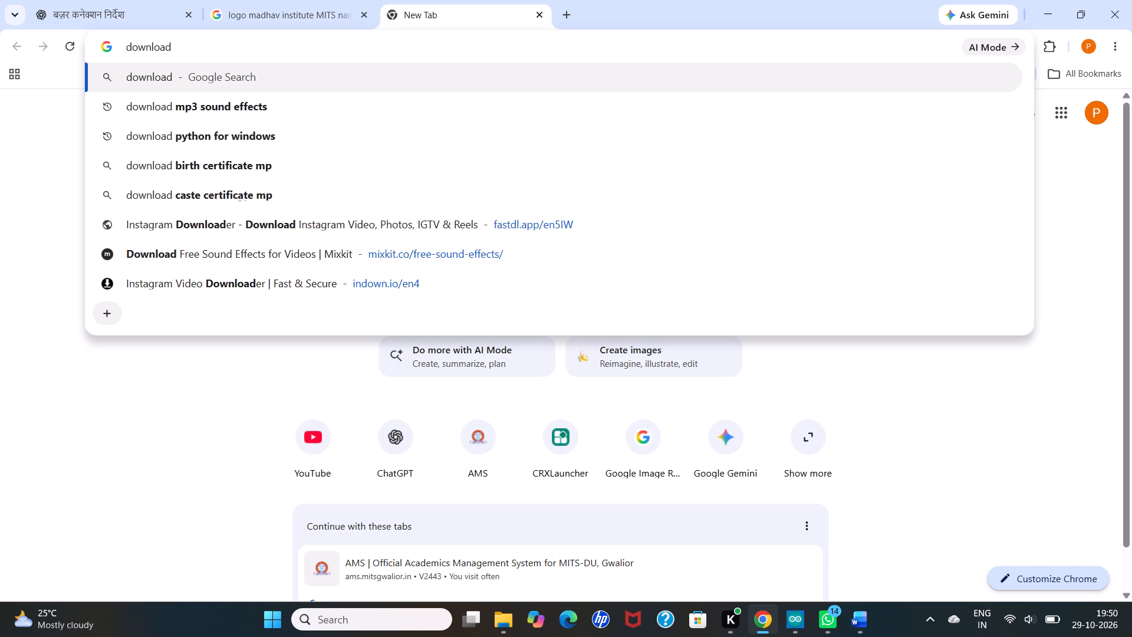
key(space)
text(image)
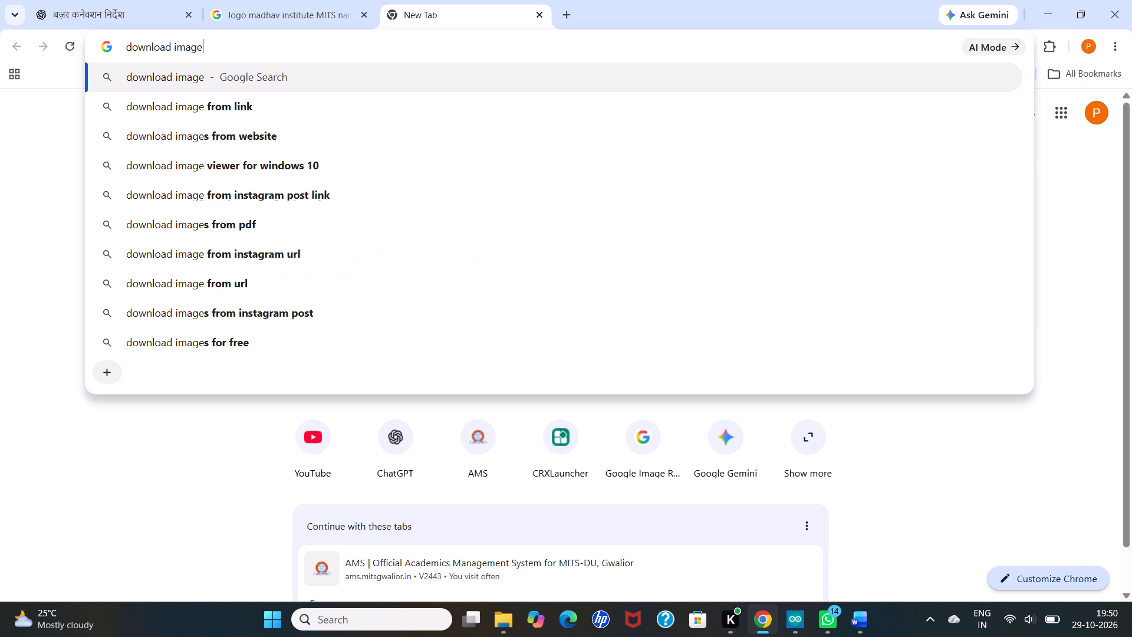
click(223, 75)
click(246, 277)
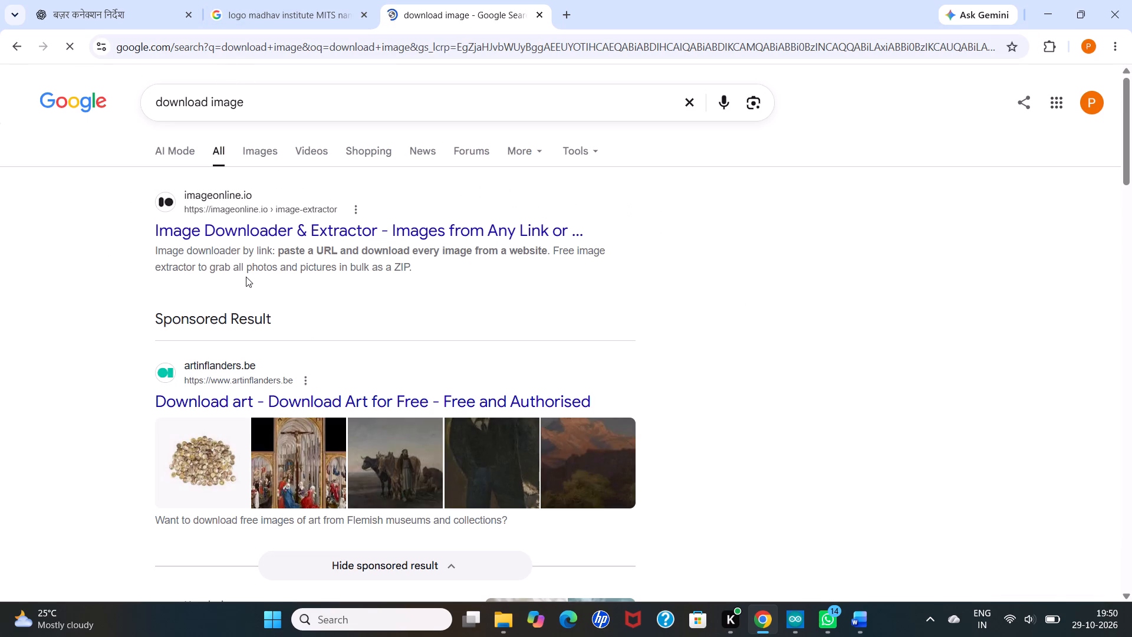
double_click(239, 243)
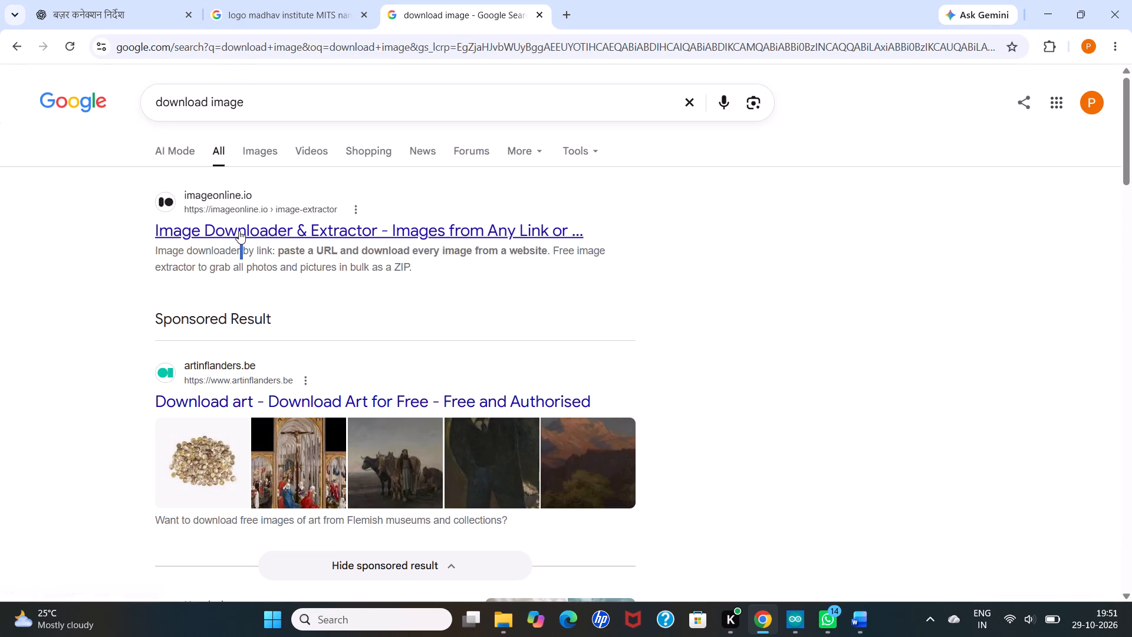
double_click(239, 231)
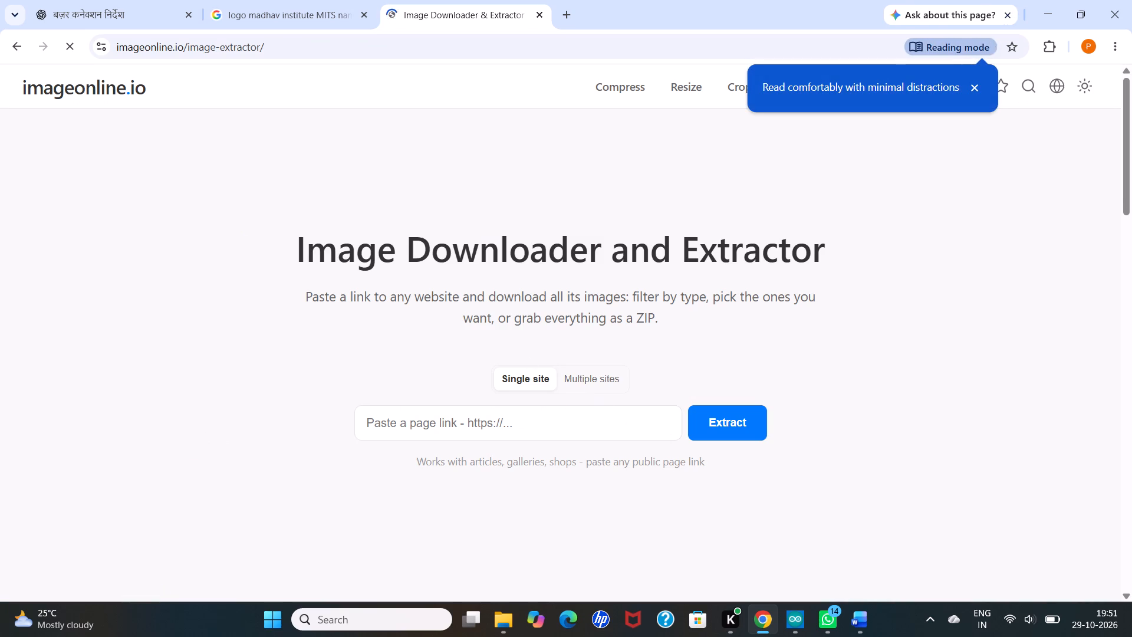
Extract the images from the copied banner share link.
click(515, 419)
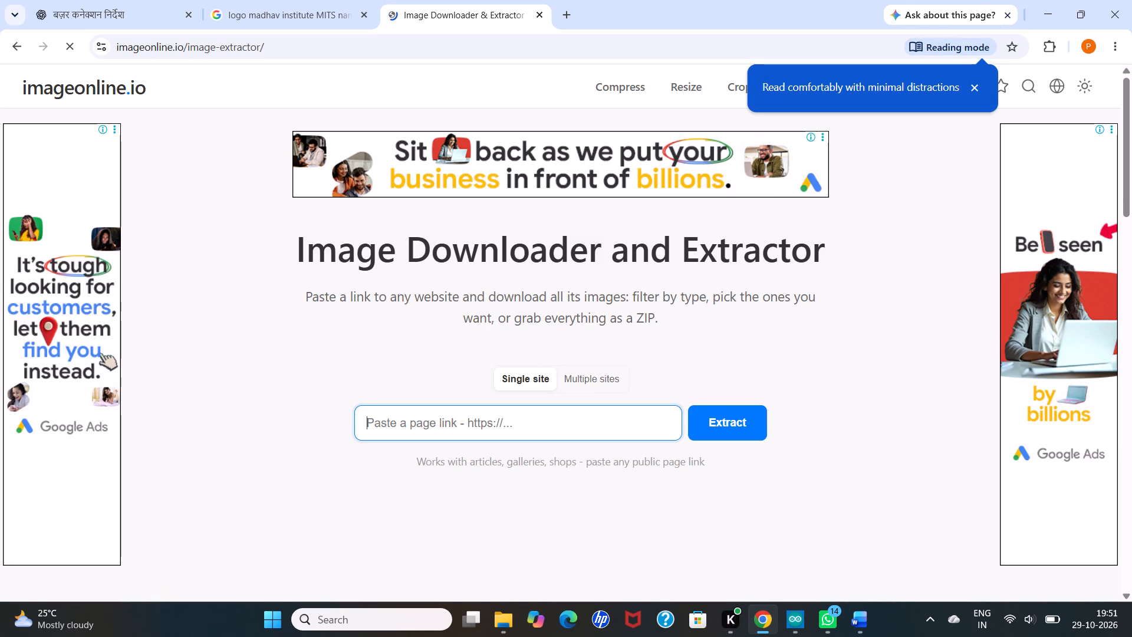
key(ctrl+v)
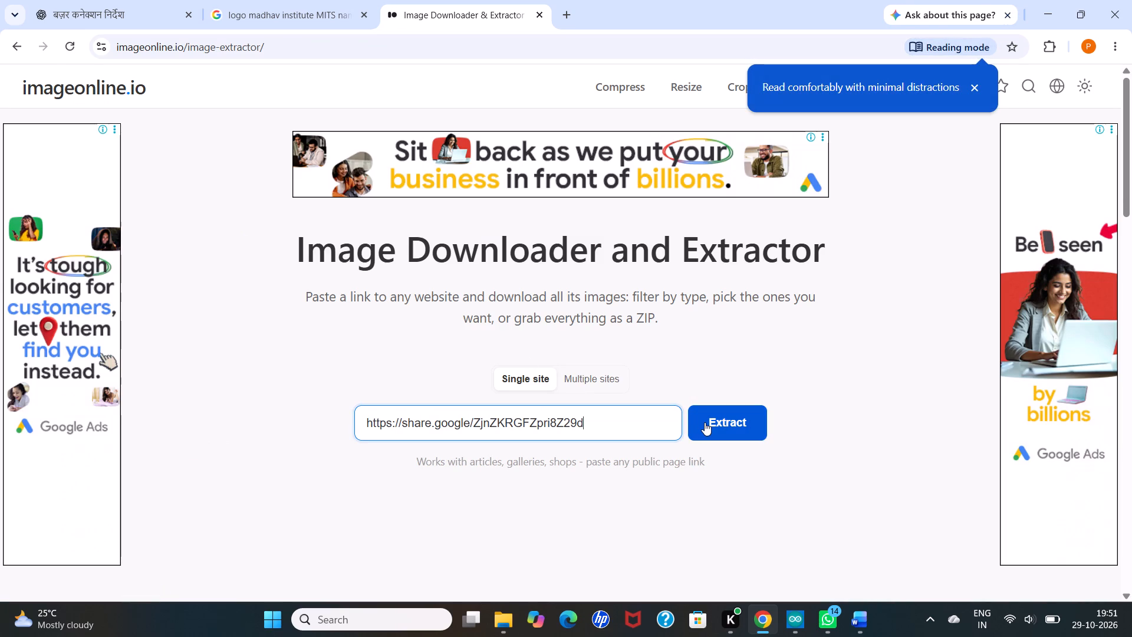
click(705, 422)
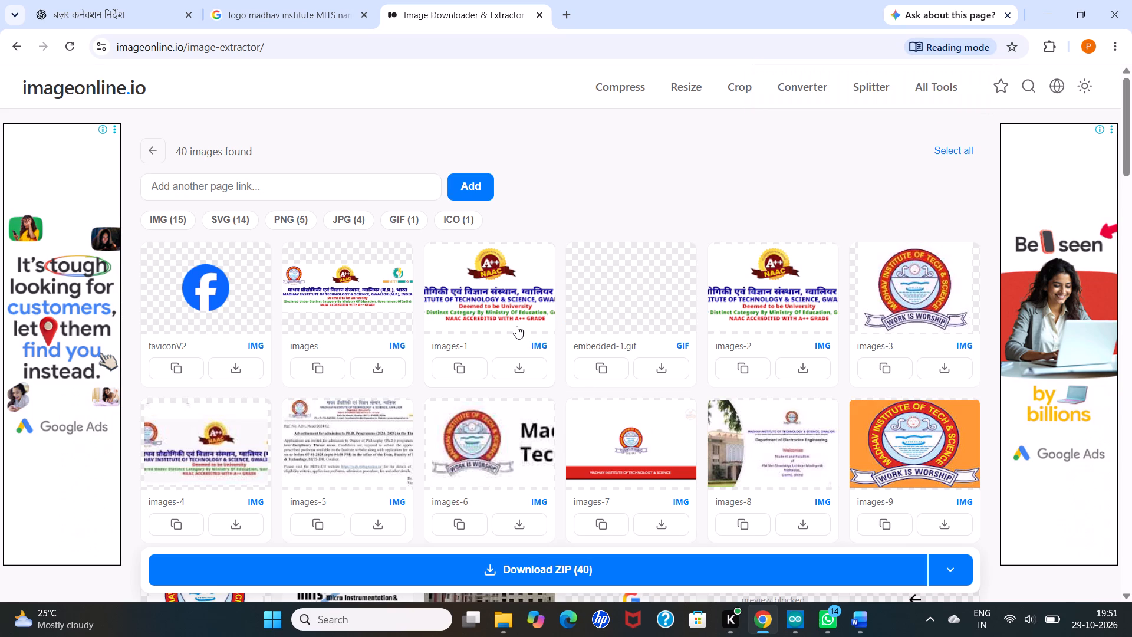
Download the extracted images-1 banner picture and the full set of extracted images as a ZIP, and leave the extractor page.
click(519, 367)
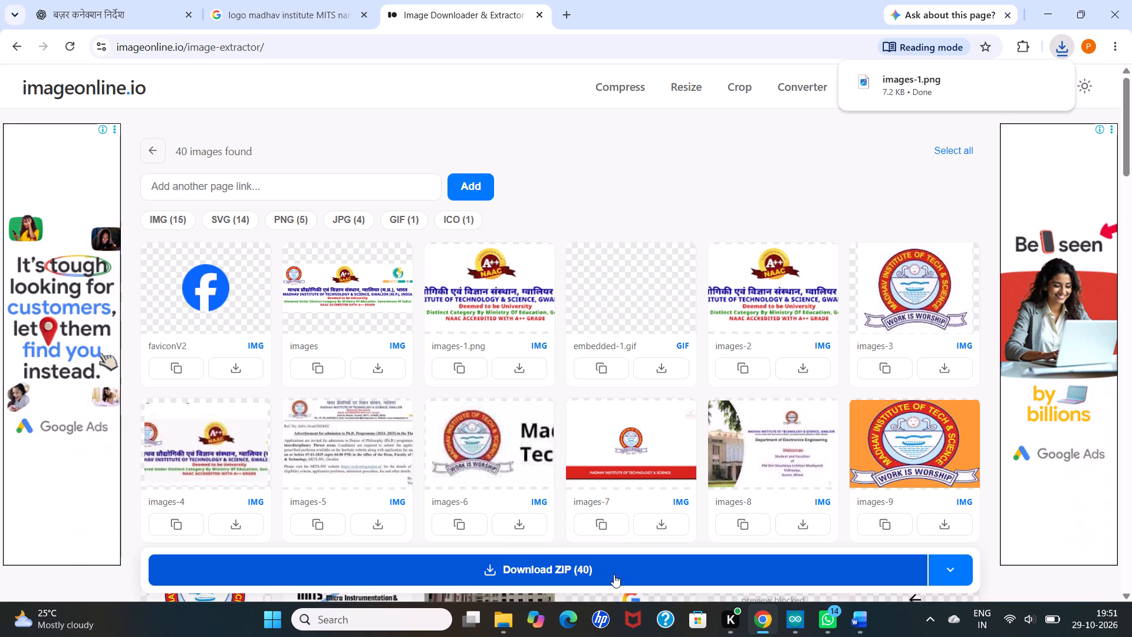
click(568, 576)
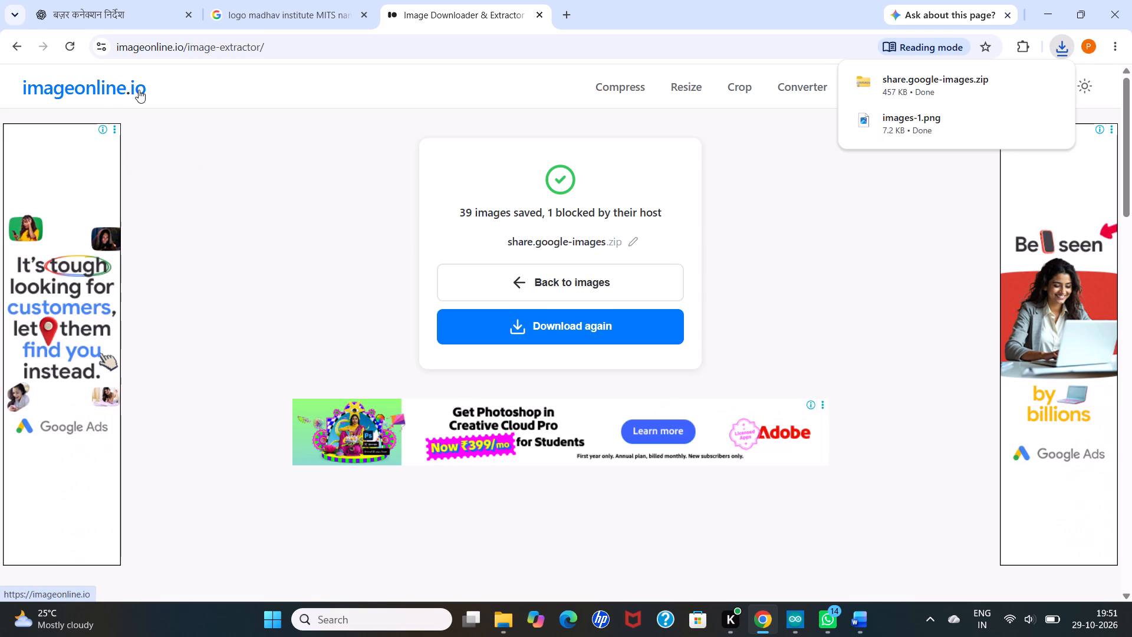
click(17, 42)
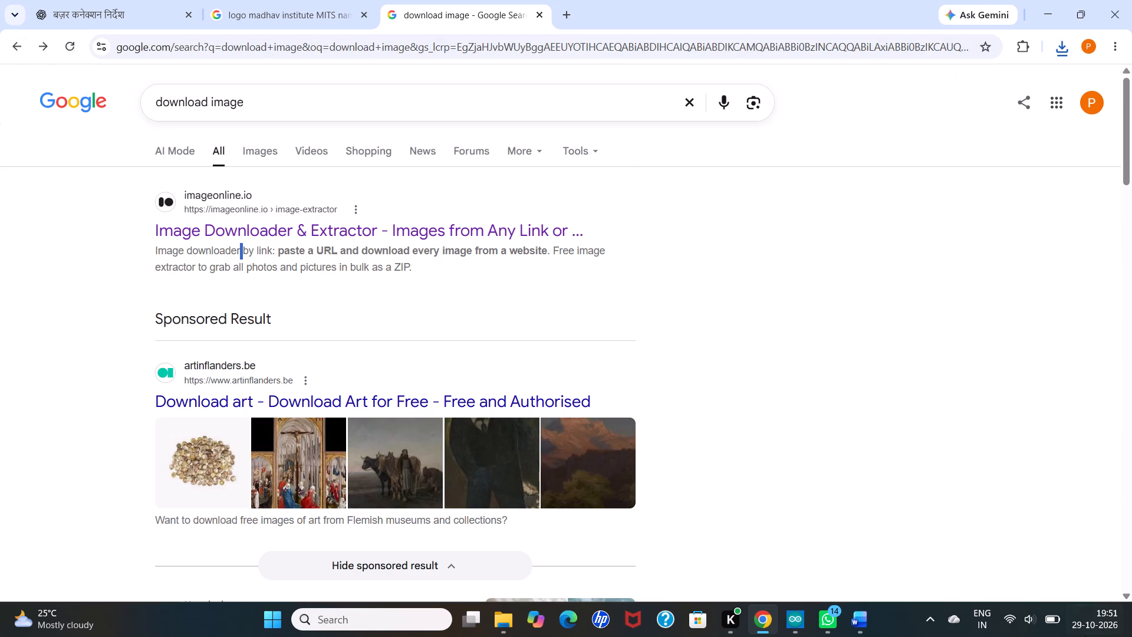
Switch to File Explorer and open the downloaded images-1 picture from the Downloads folder in Photos.
click(501, 617)
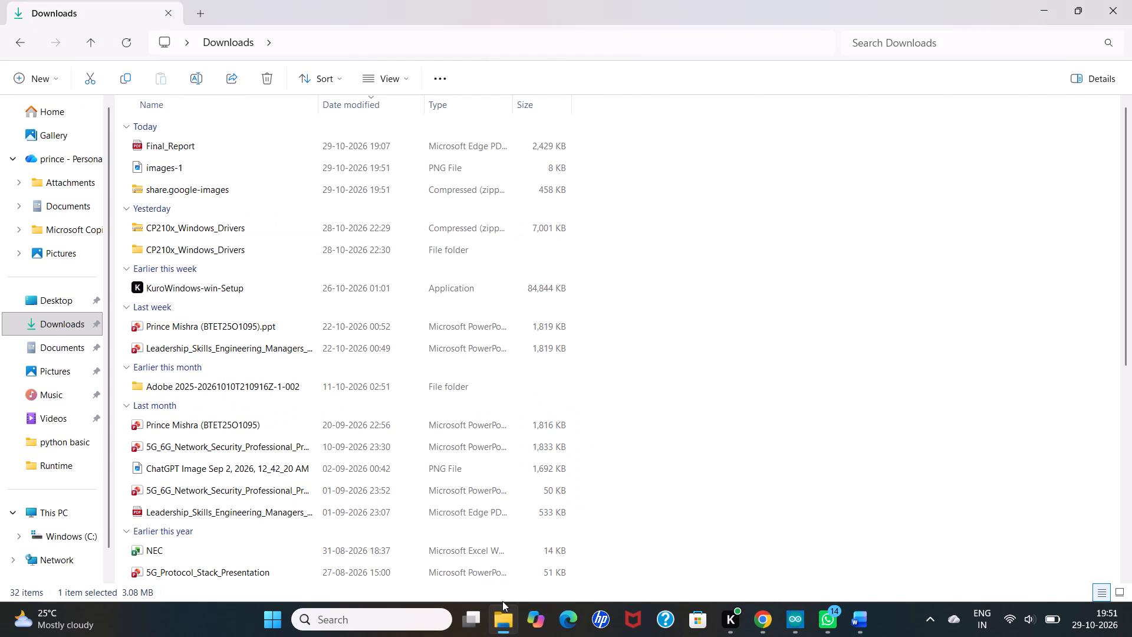
scroll(366, 228, up, 9)
scroll(366, 256, down, 9)
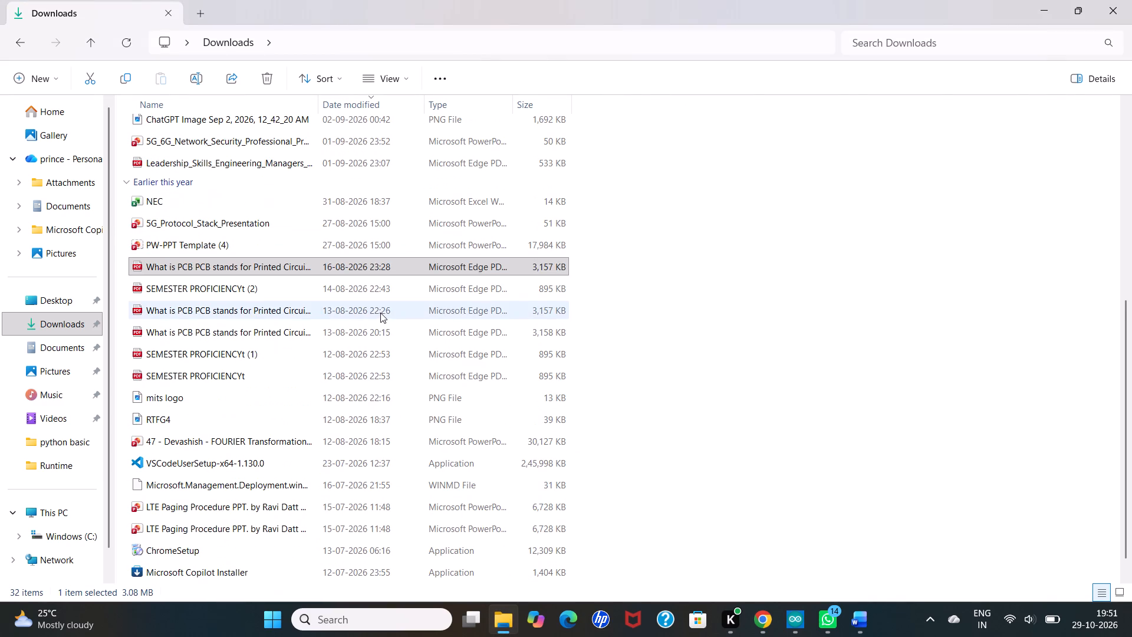
scroll(380, 313, down, 19)
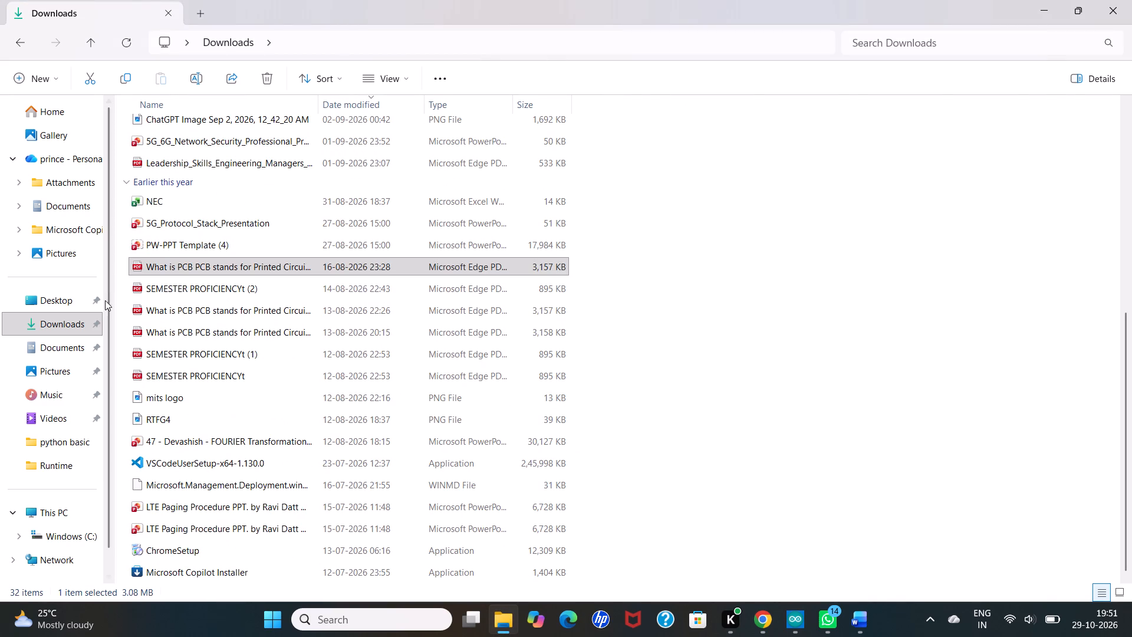
scroll(362, 221, up, 9)
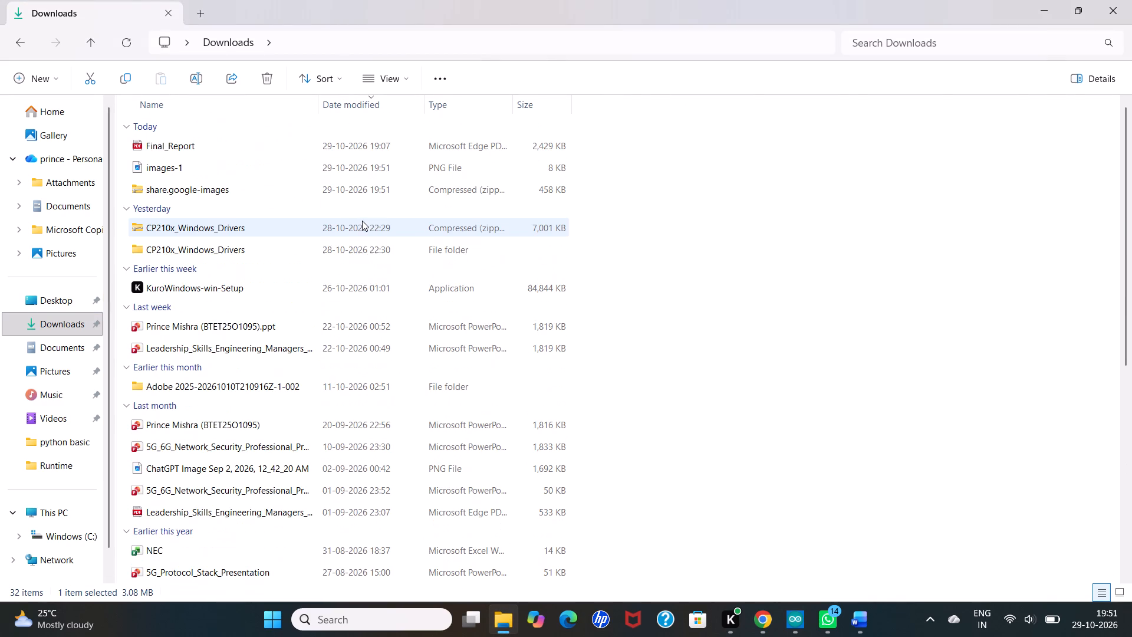
scroll(362, 221, up, 12)
click(289, 165)
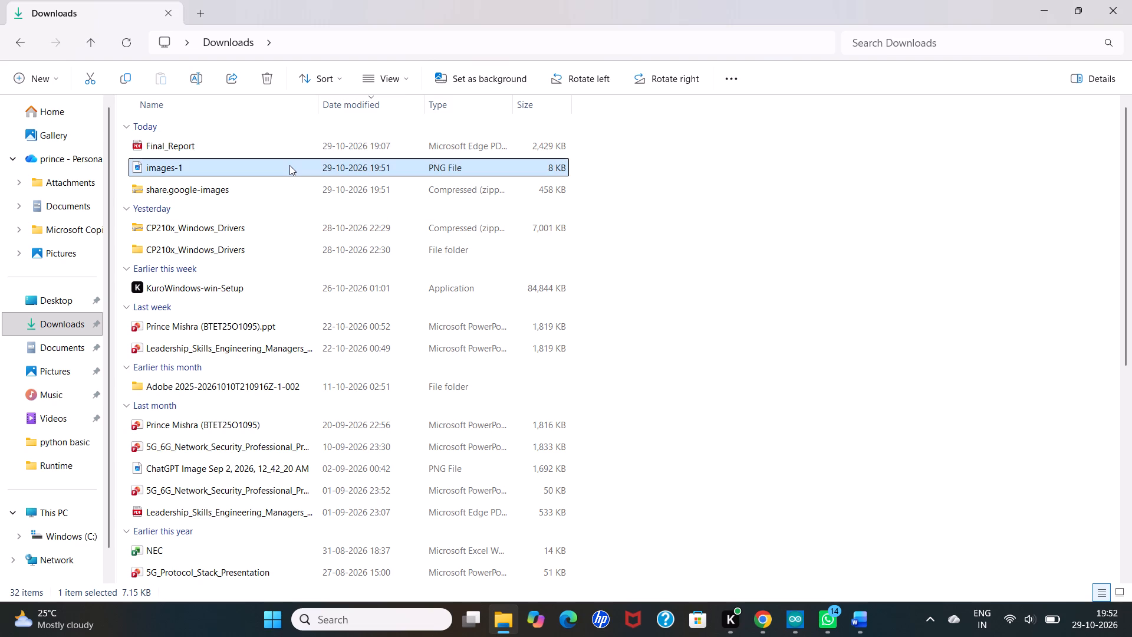
double_click(289, 165)
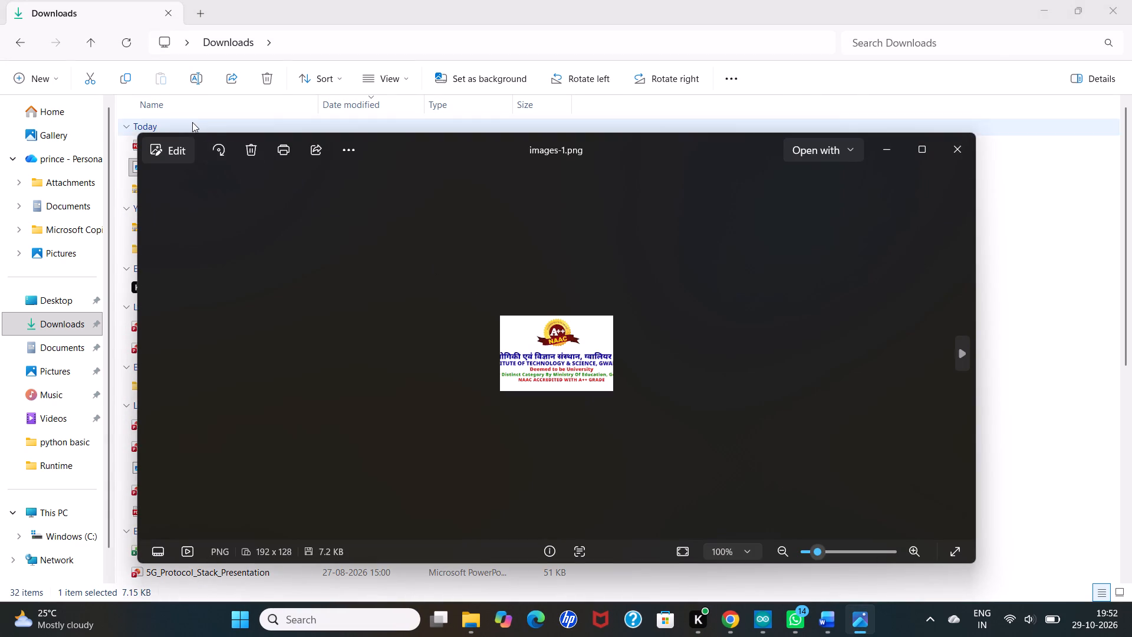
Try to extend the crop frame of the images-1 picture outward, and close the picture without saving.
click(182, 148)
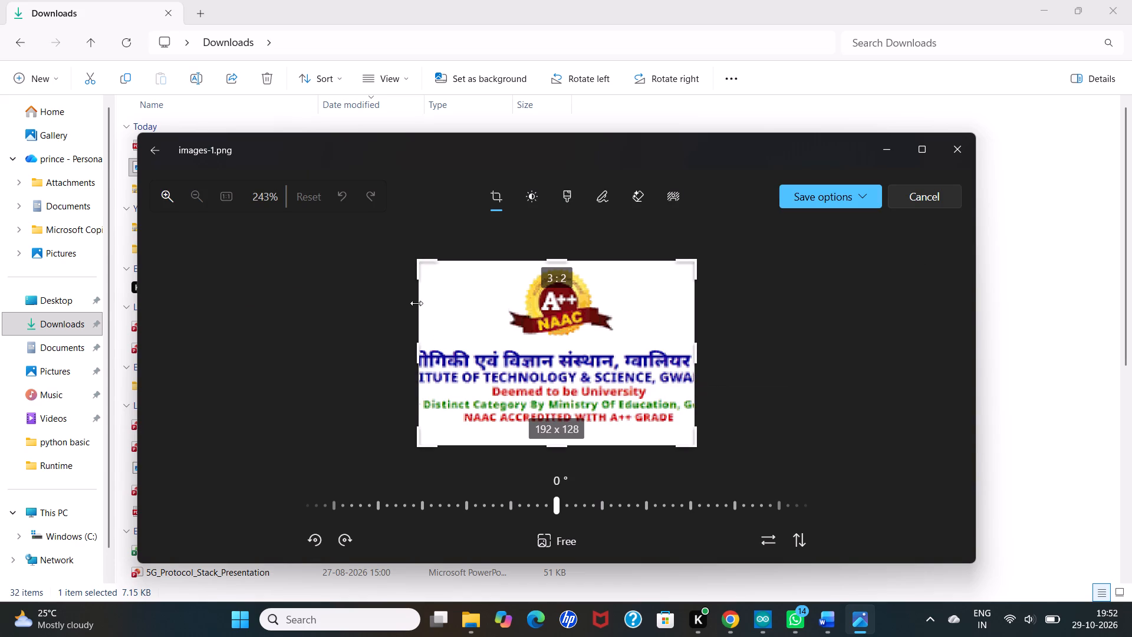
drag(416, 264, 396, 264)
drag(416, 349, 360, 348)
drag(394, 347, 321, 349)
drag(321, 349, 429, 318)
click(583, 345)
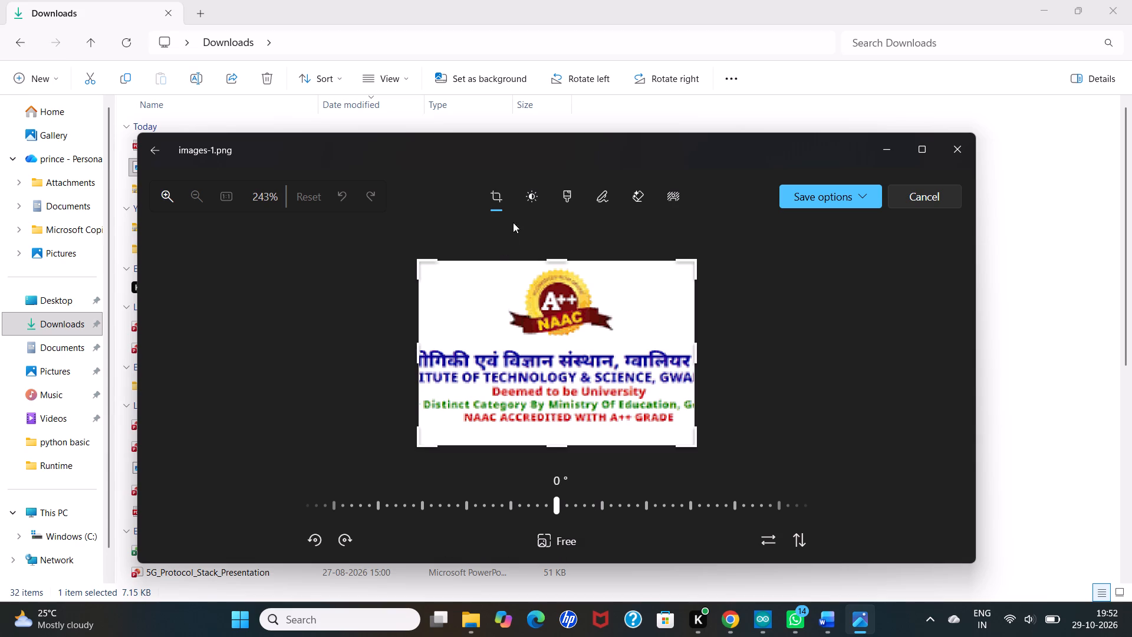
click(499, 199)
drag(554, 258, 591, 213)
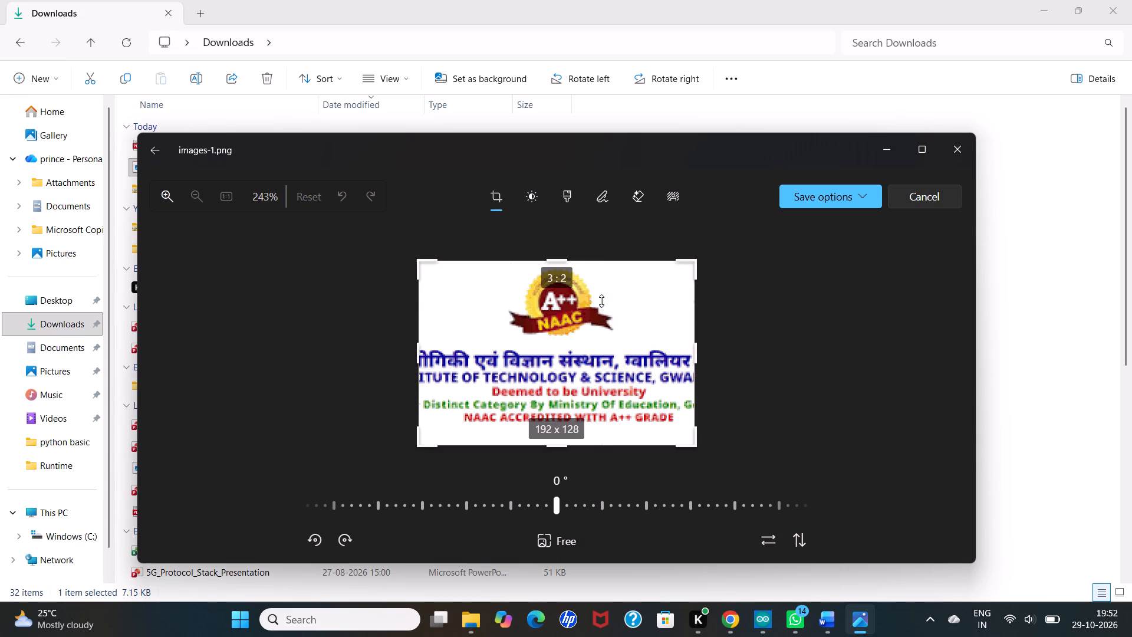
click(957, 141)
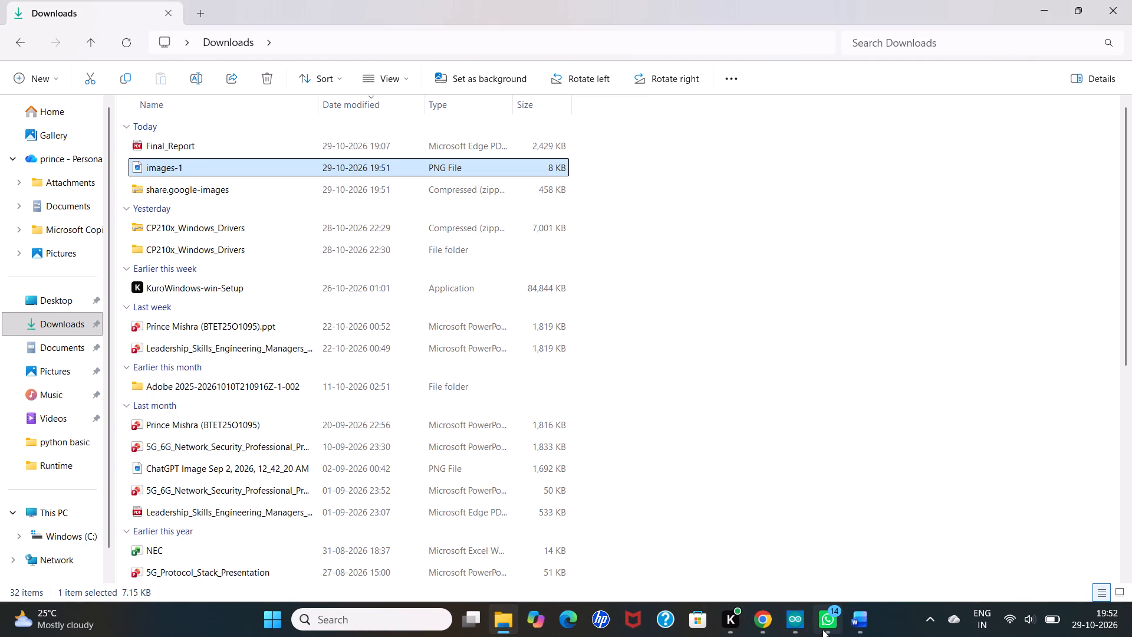
Return to Chrome, reopen imageonline.io's Image Downloader & Extractor and extract the images from the copied banner share link.
click(766, 615)
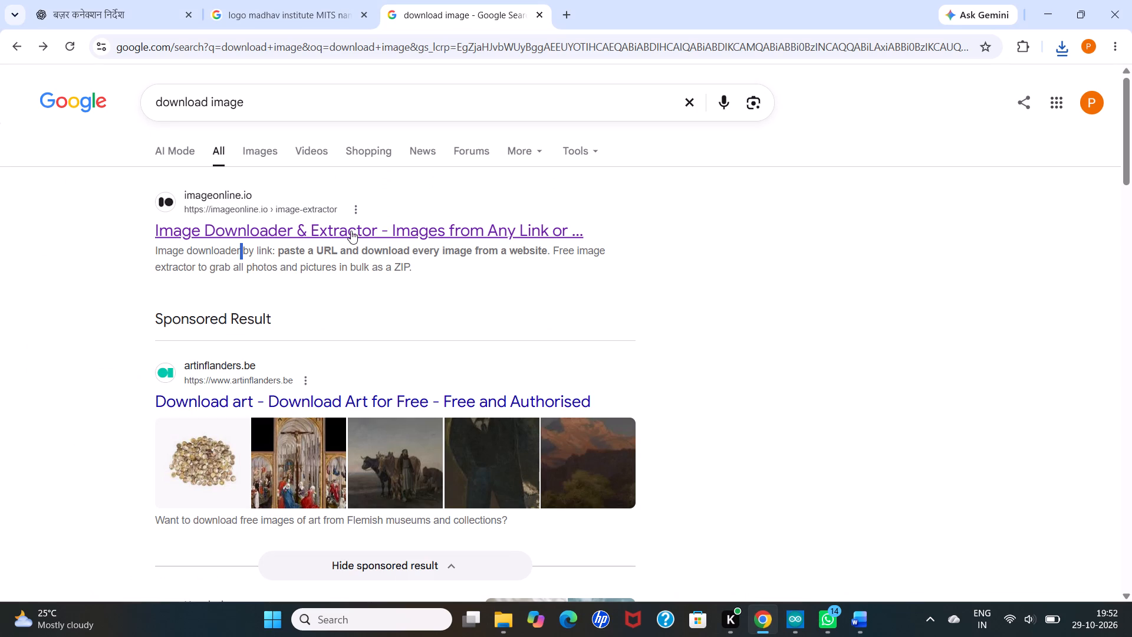
click(351, 229)
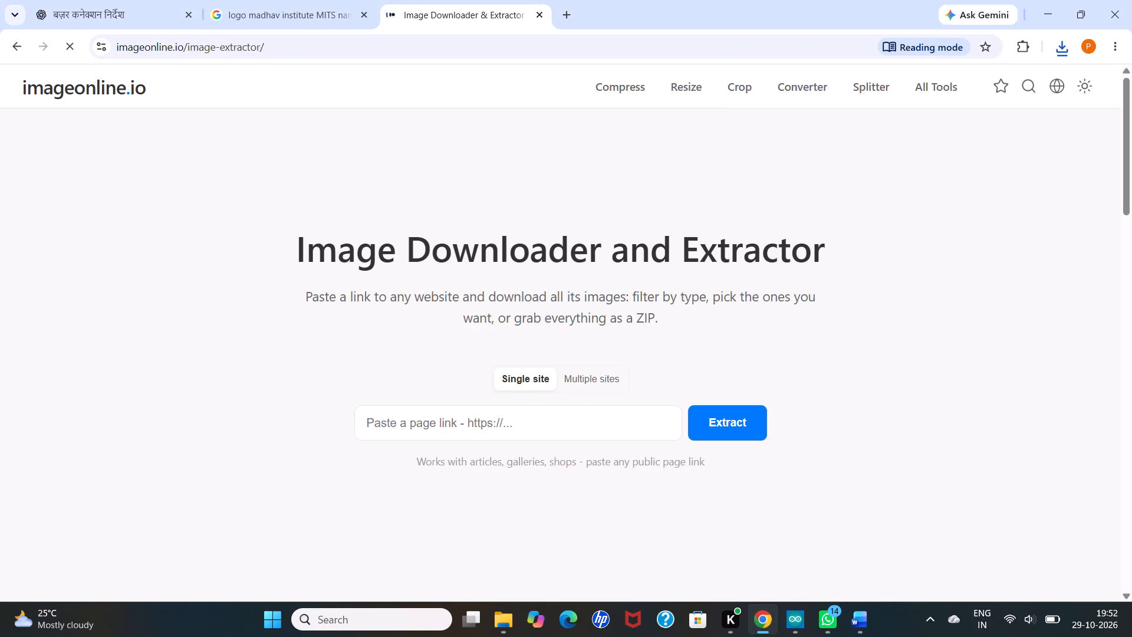
click(572, 428)
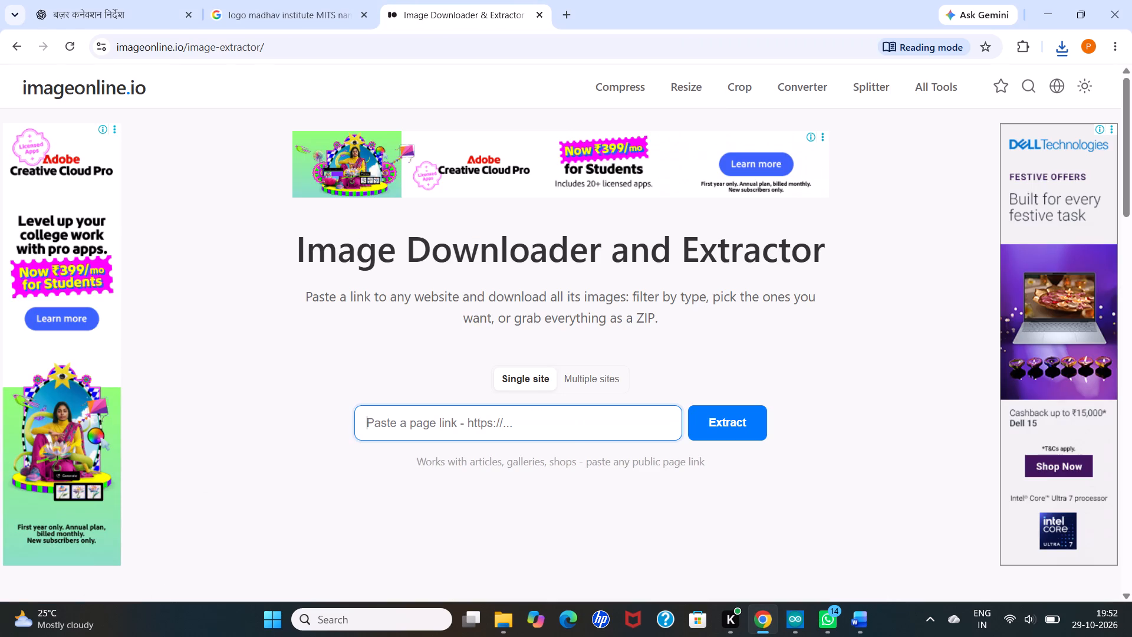
key(ctrl+v)
click(725, 421)
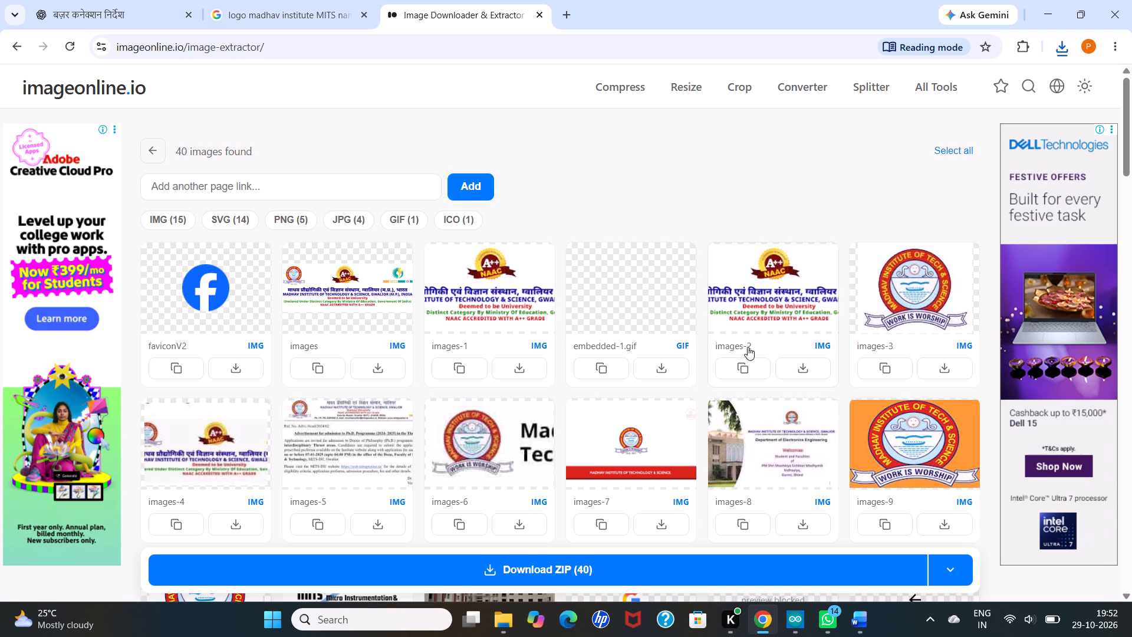
Select the full-width MITS heading banner named images among the extracted pictures and download it.
click(486, 310)
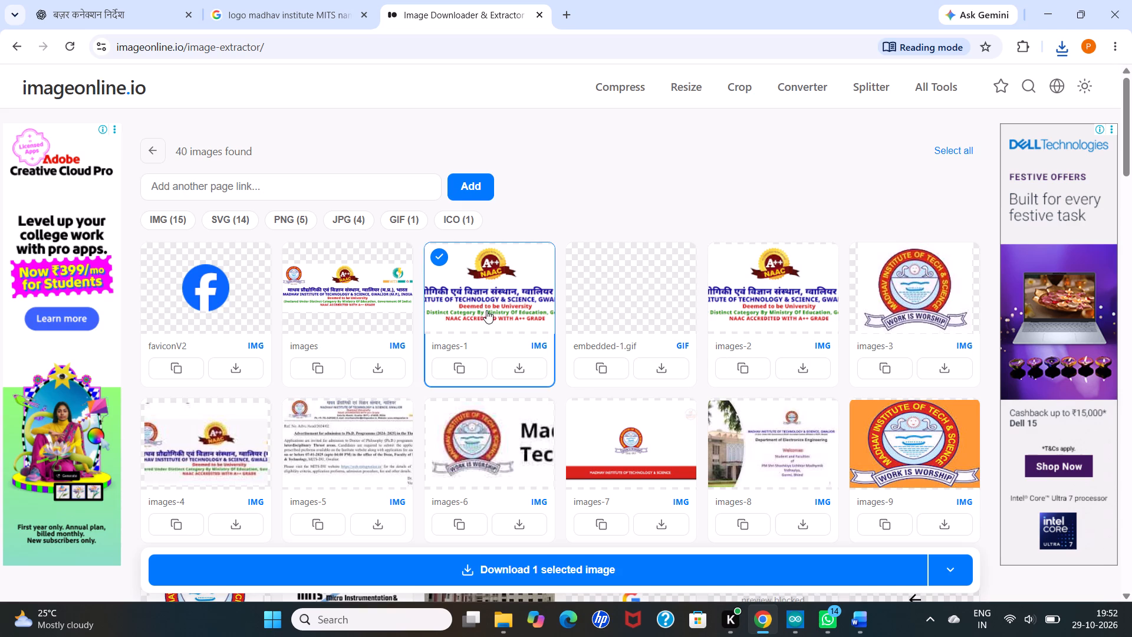
click(353, 288)
click(450, 288)
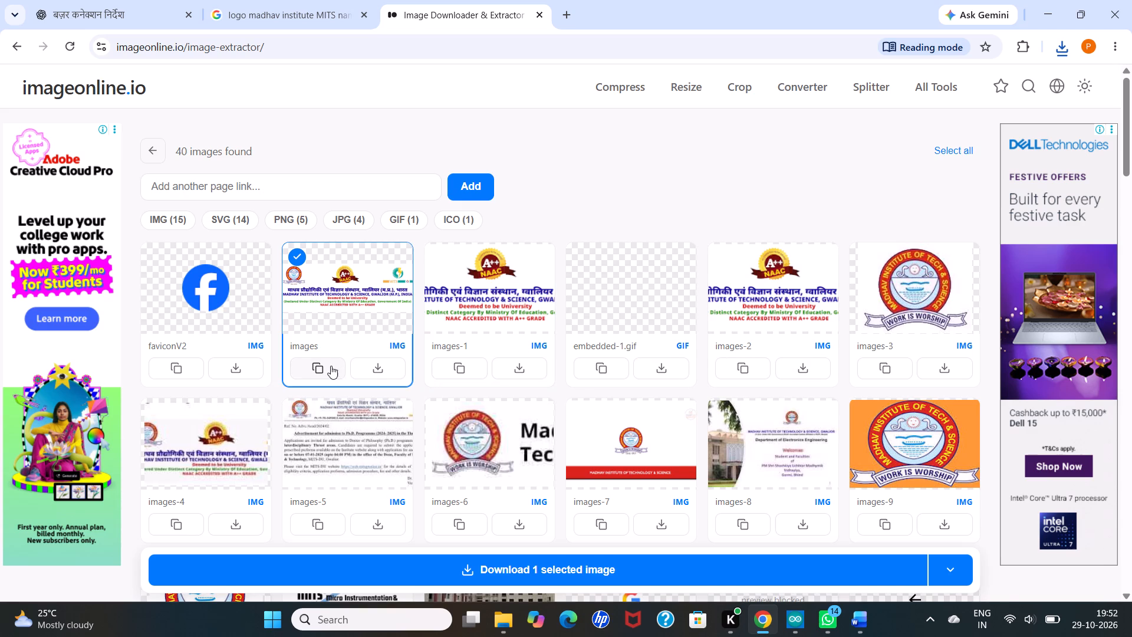
click(371, 375)
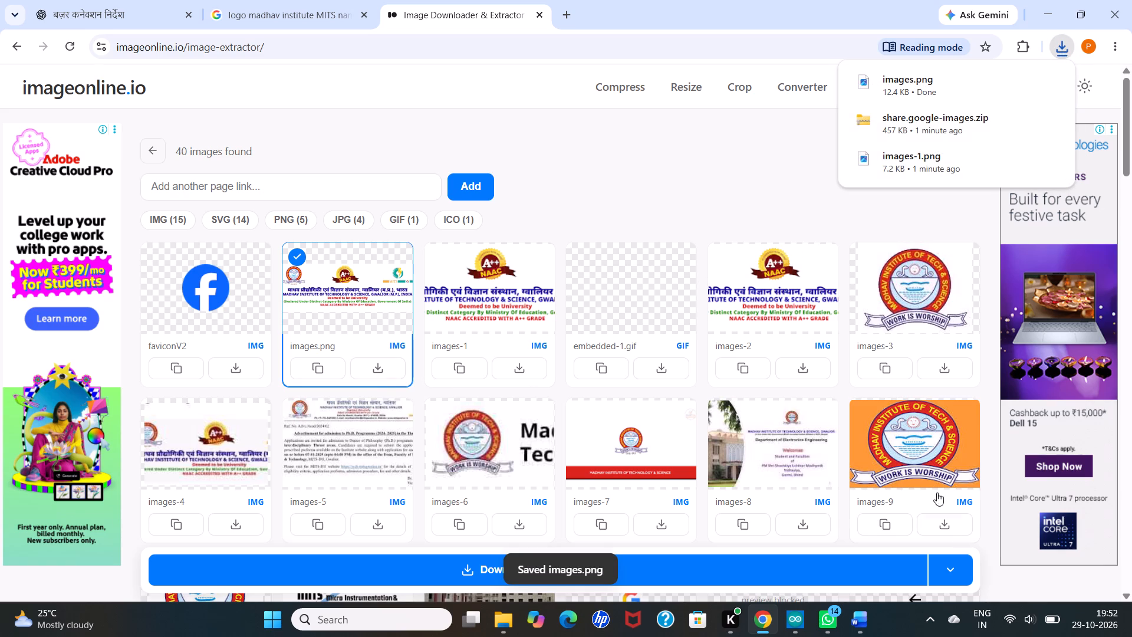
Switch to File Explorer and open the newly downloaded images picture from the Downloads folder in Photos.
click(505, 621)
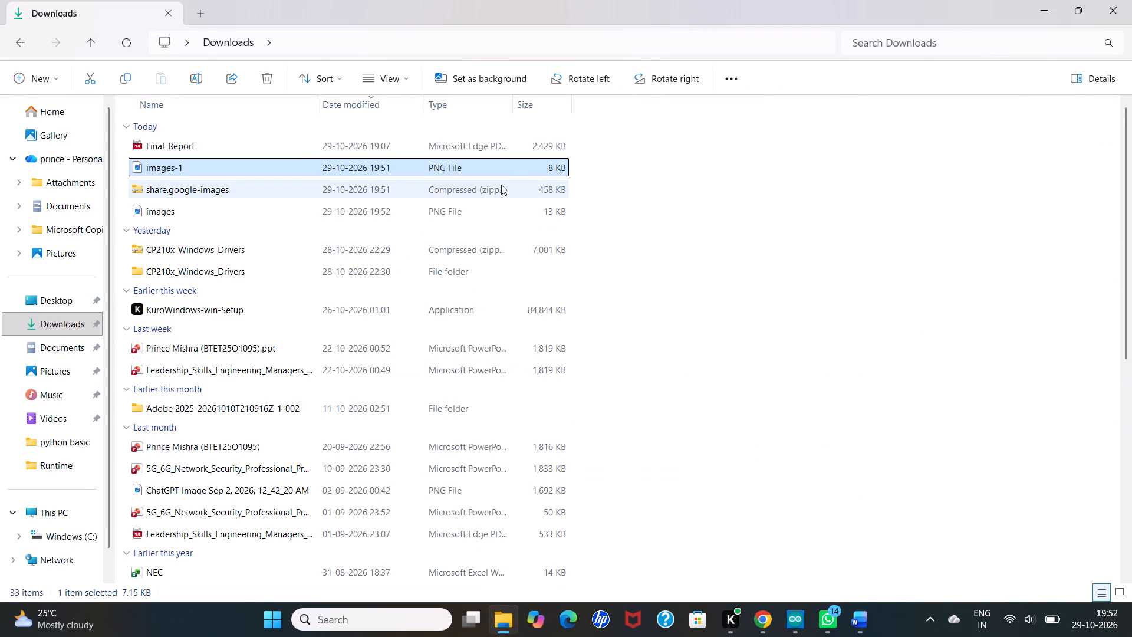
click(492, 214)
click(492, 214)
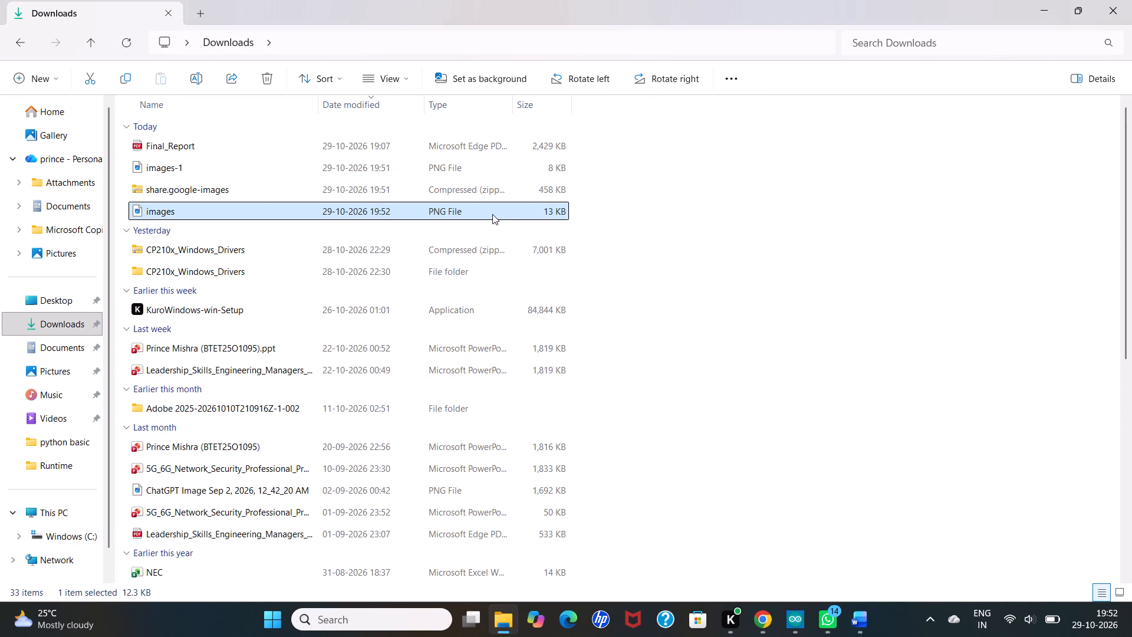
double_click(492, 214)
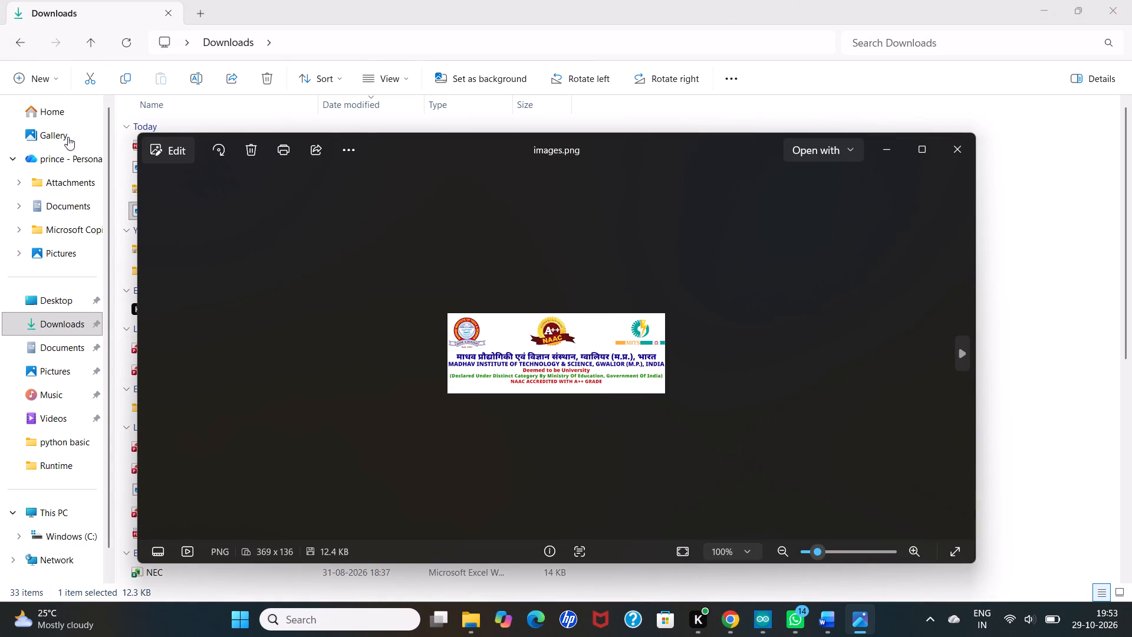
Open the images banner for editing and try to extend its crop frame outward.
click(154, 152)
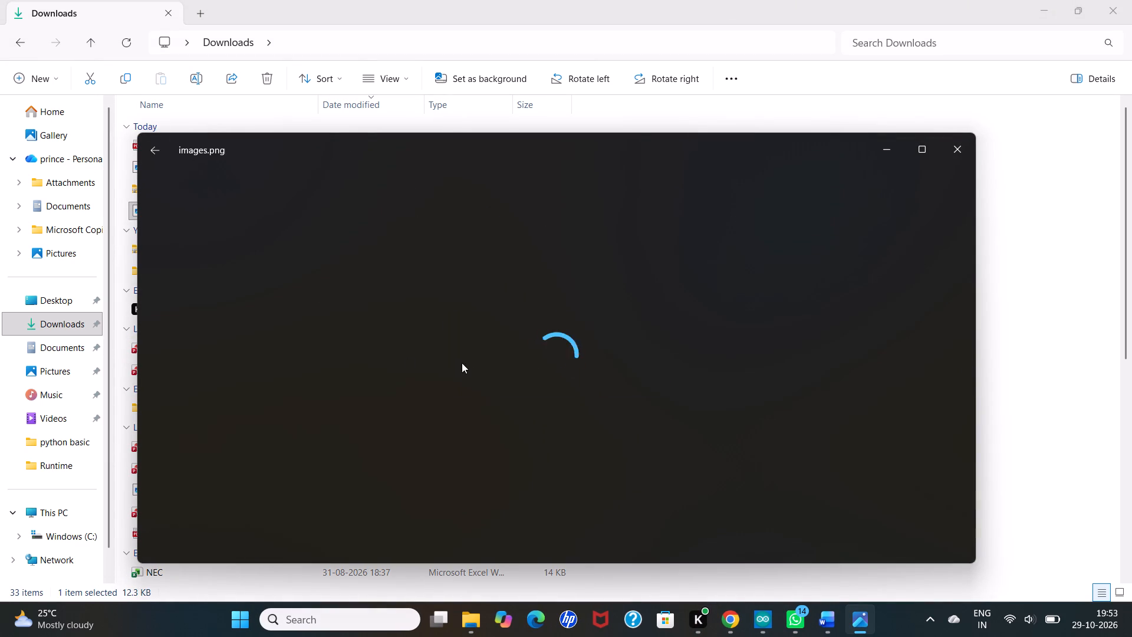
drag(301, 358, 250, 349)
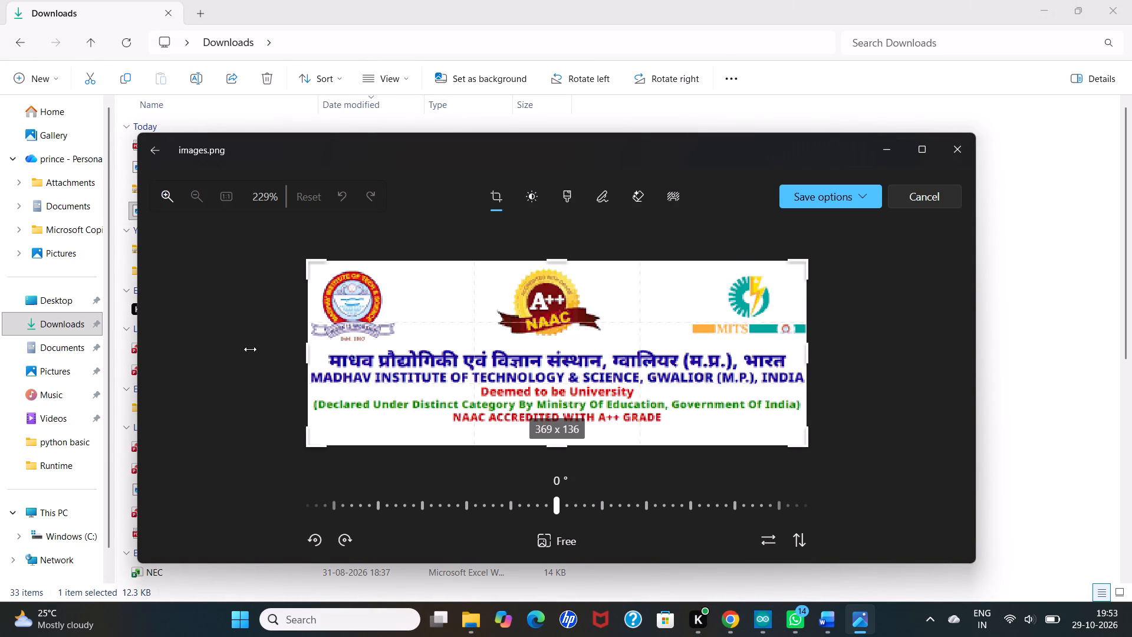
drag(250, 349, 255, 350)
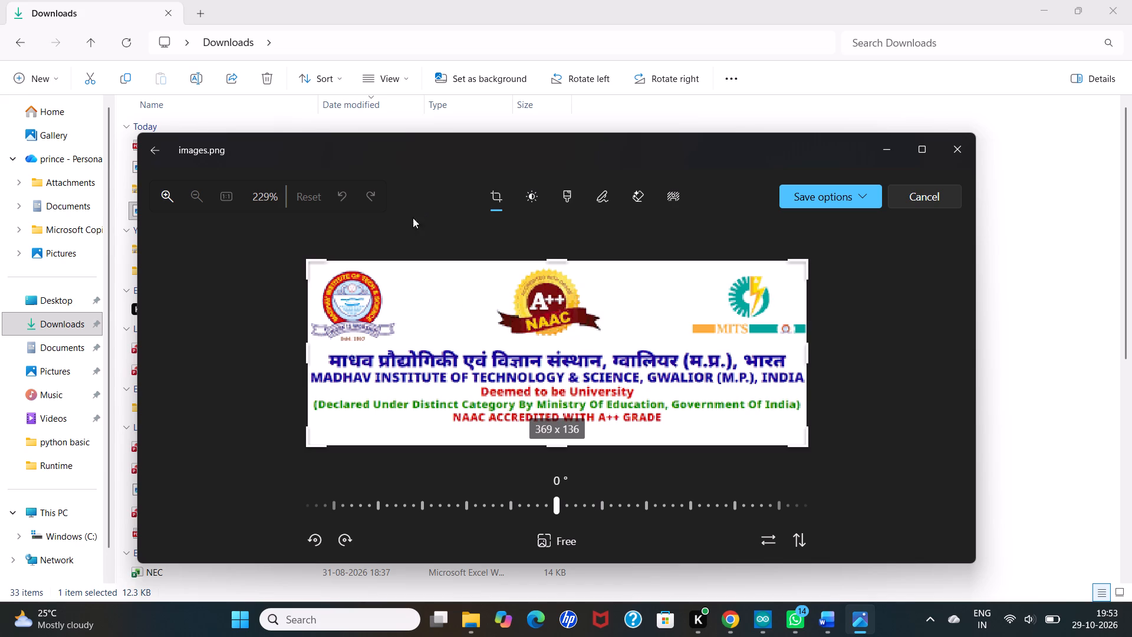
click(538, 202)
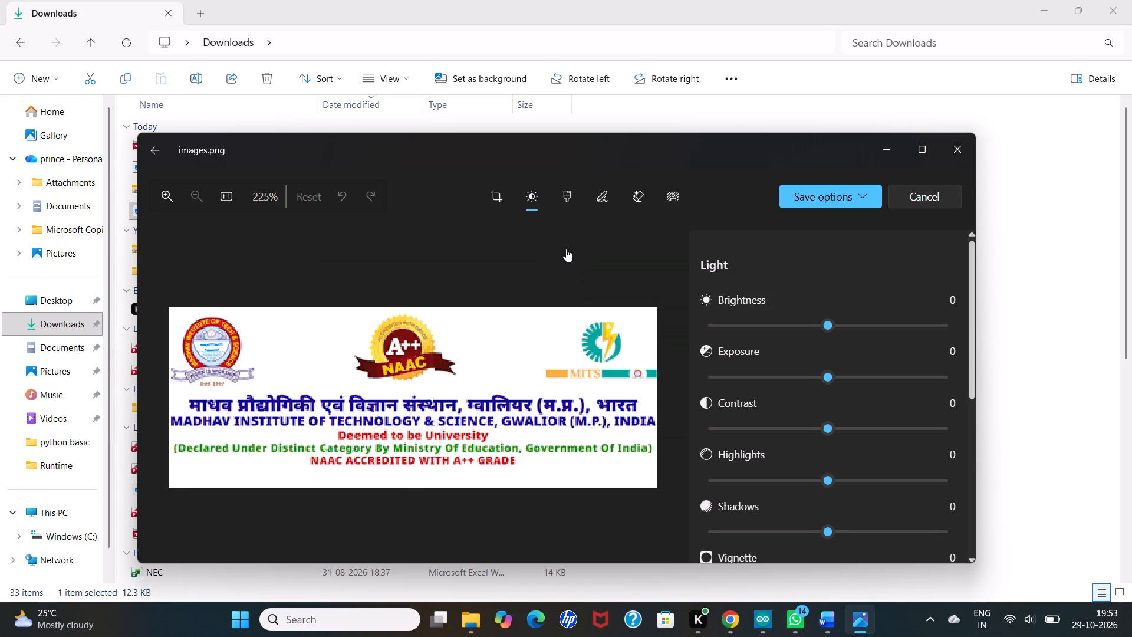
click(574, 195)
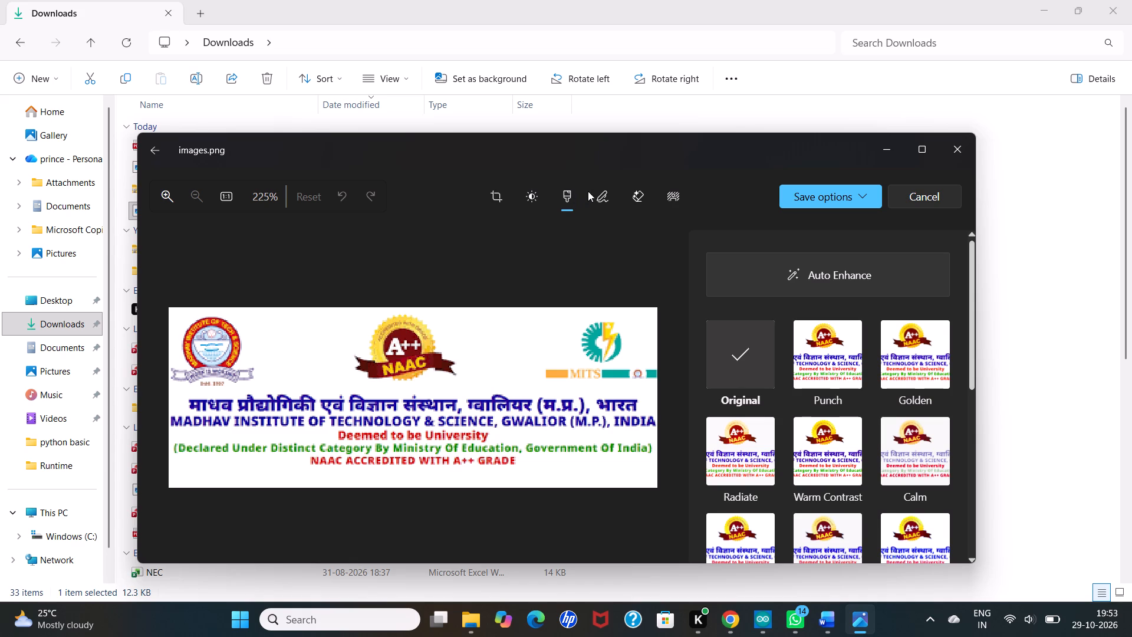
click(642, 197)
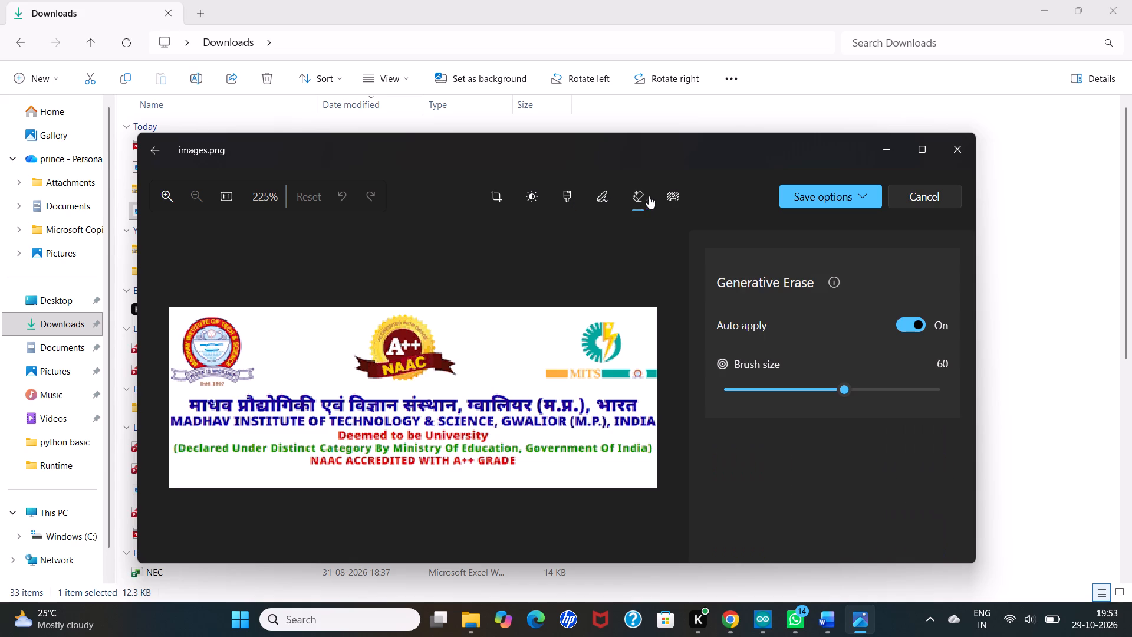
Try the Blur and Remove background effects on the banner, and settle on Replace with a white background.
click(666, 194)
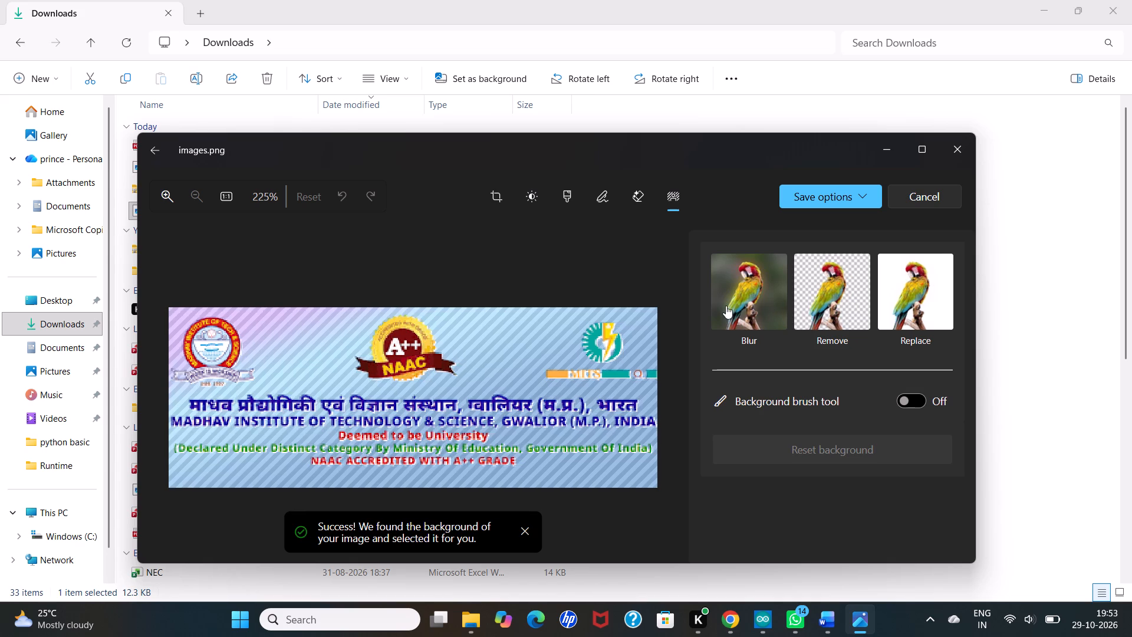
click(752, 301)
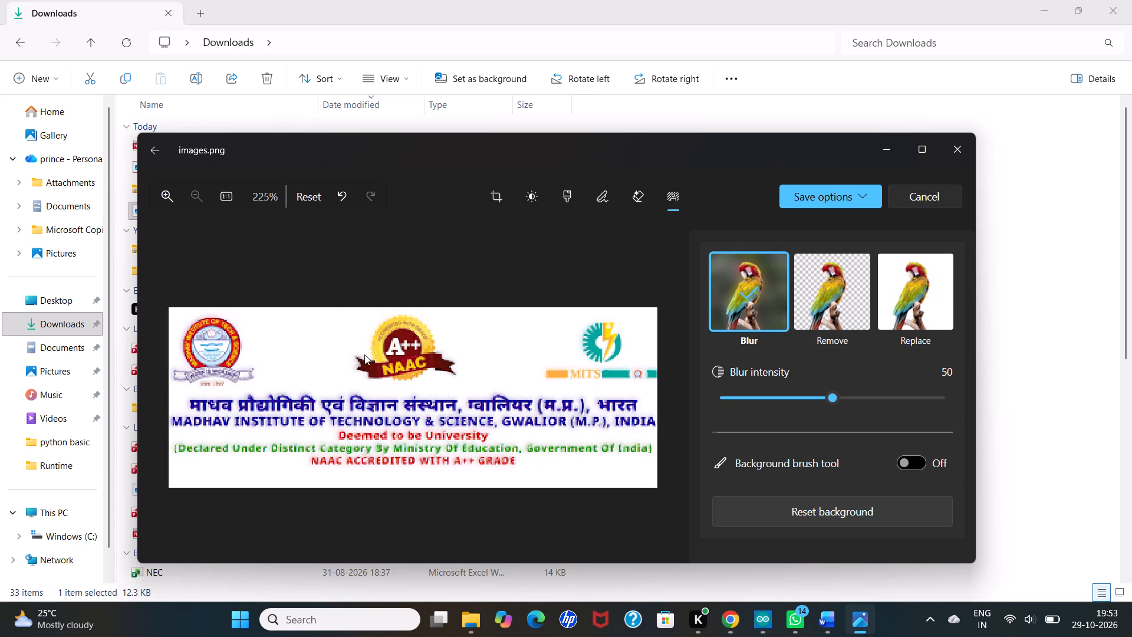
drag(376, 335, 399, 334)
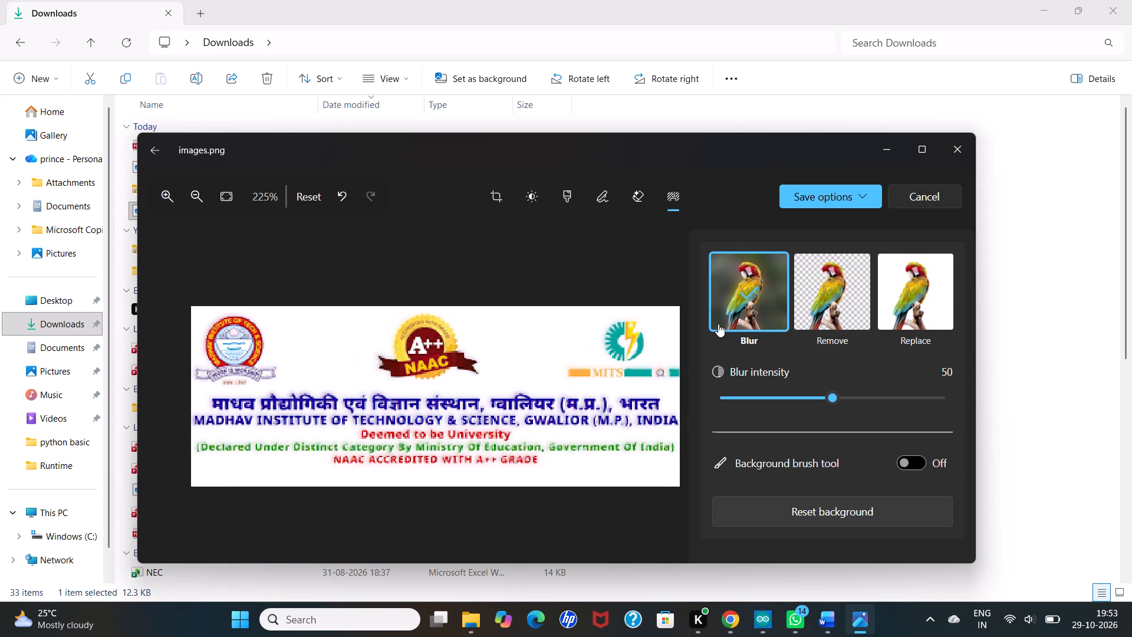
click(826, 291)
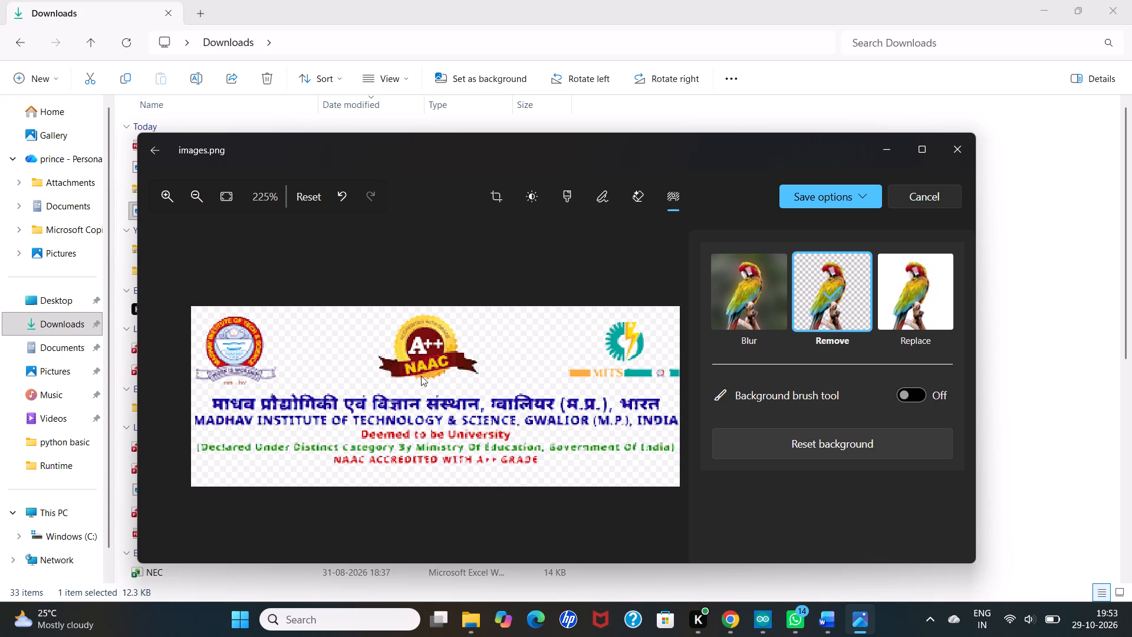
drag(417, 368, 414, 354)
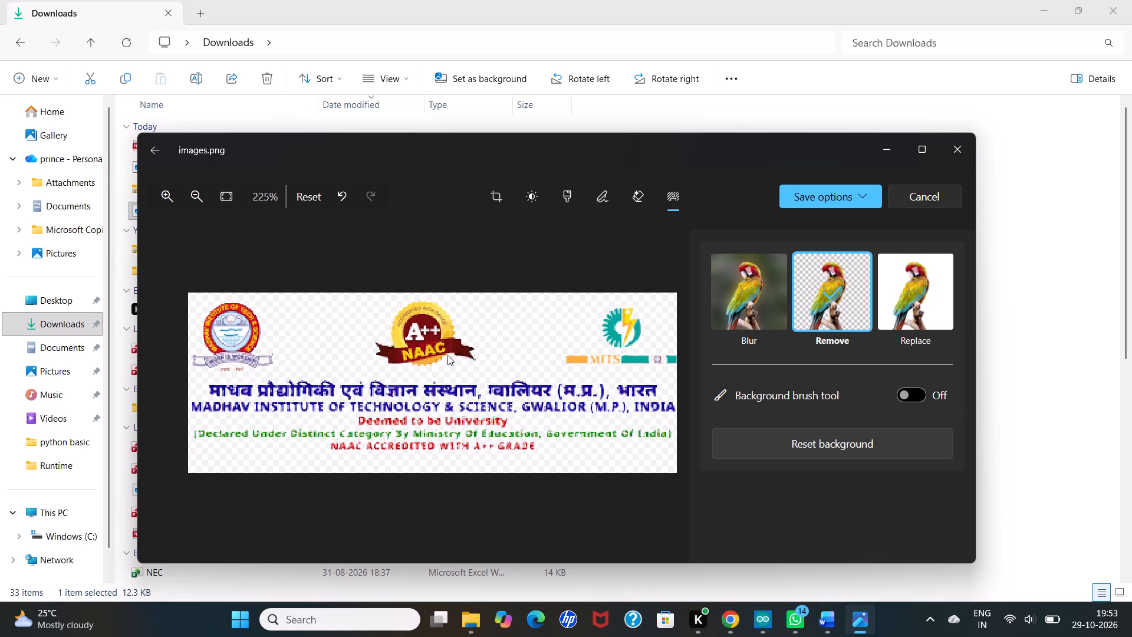
click(907, 307)
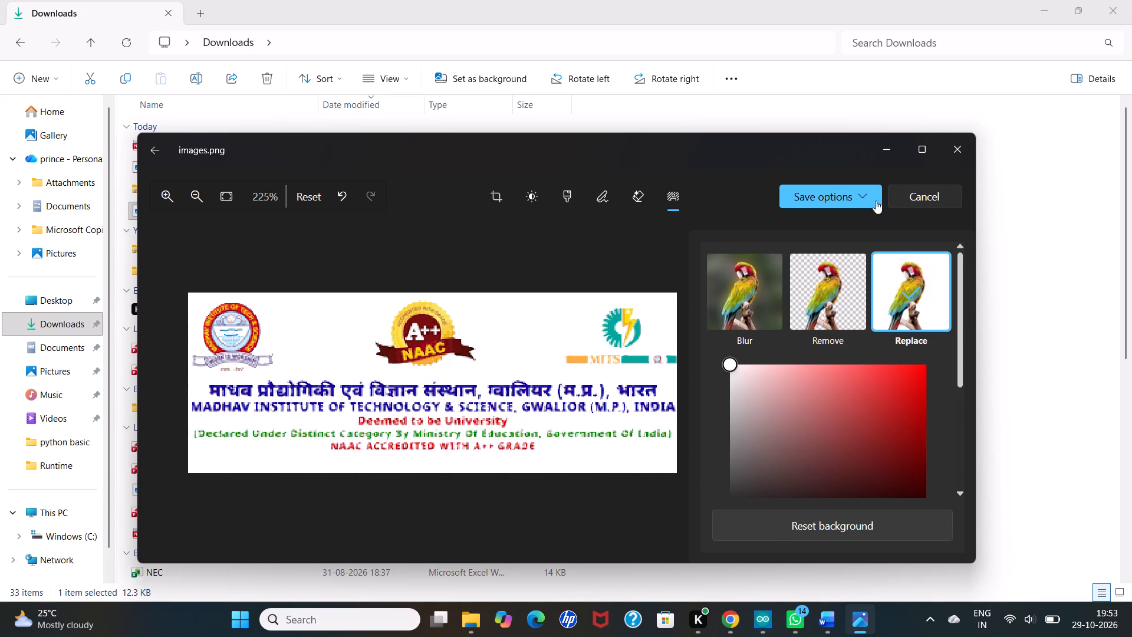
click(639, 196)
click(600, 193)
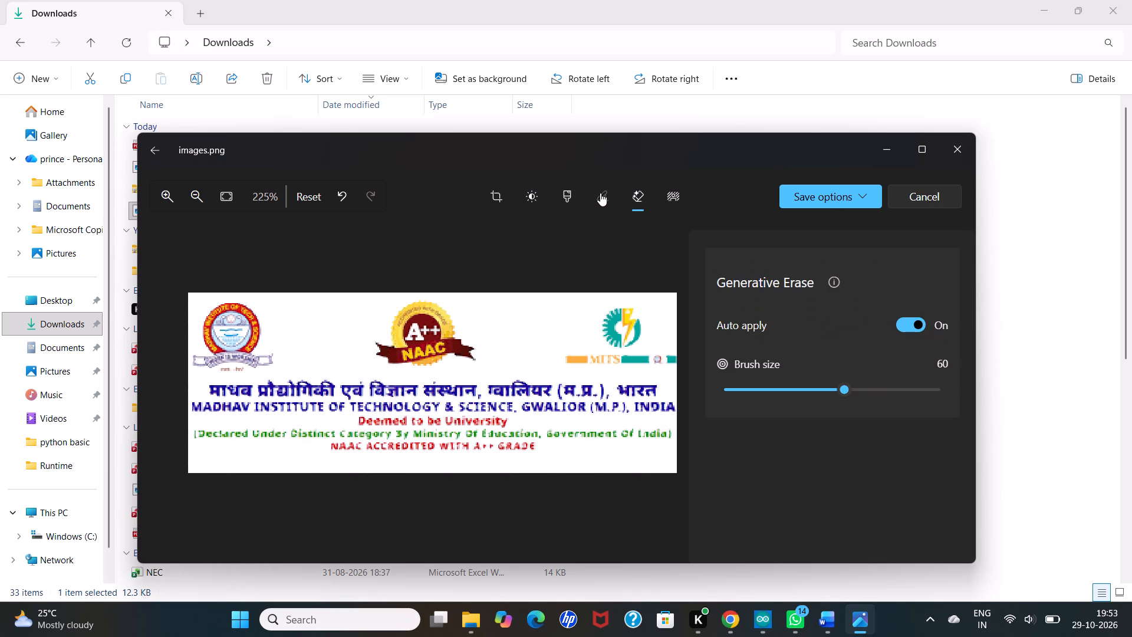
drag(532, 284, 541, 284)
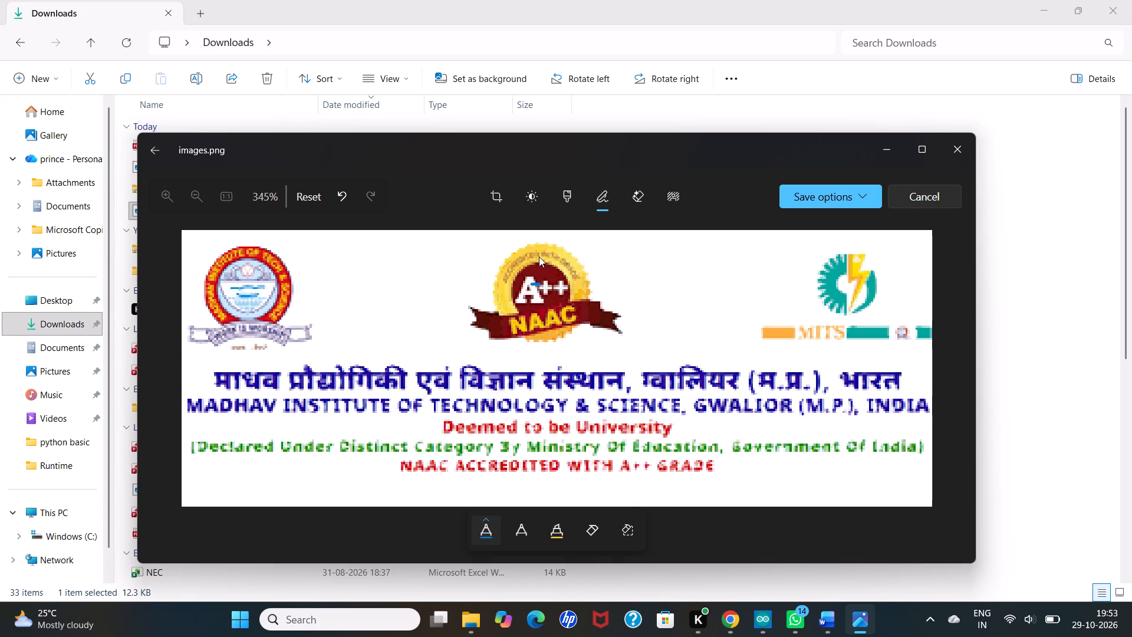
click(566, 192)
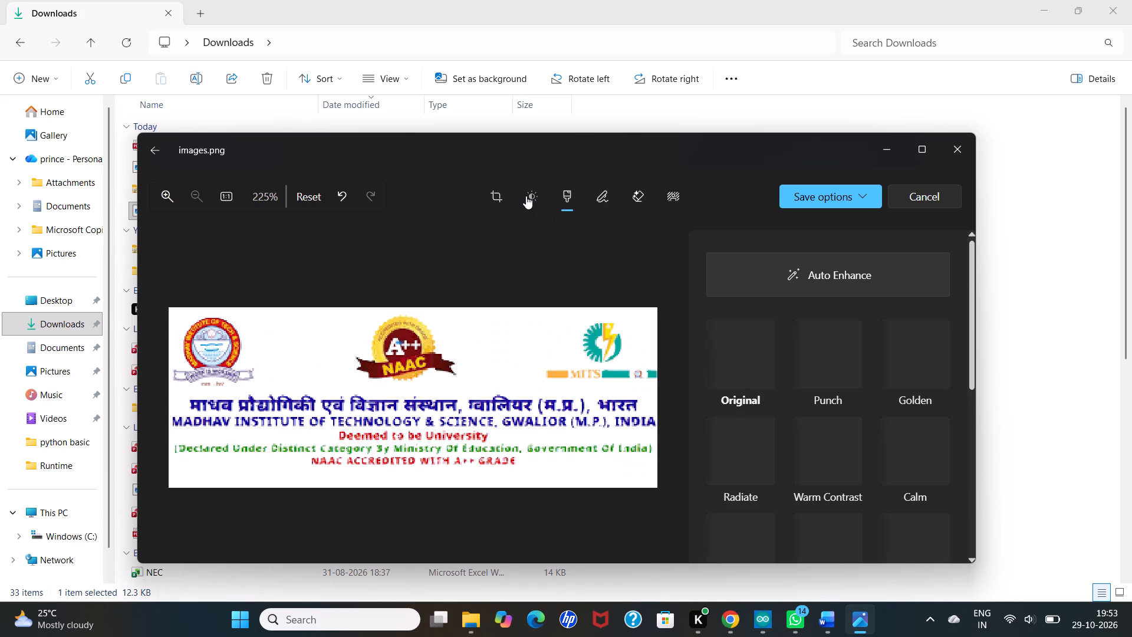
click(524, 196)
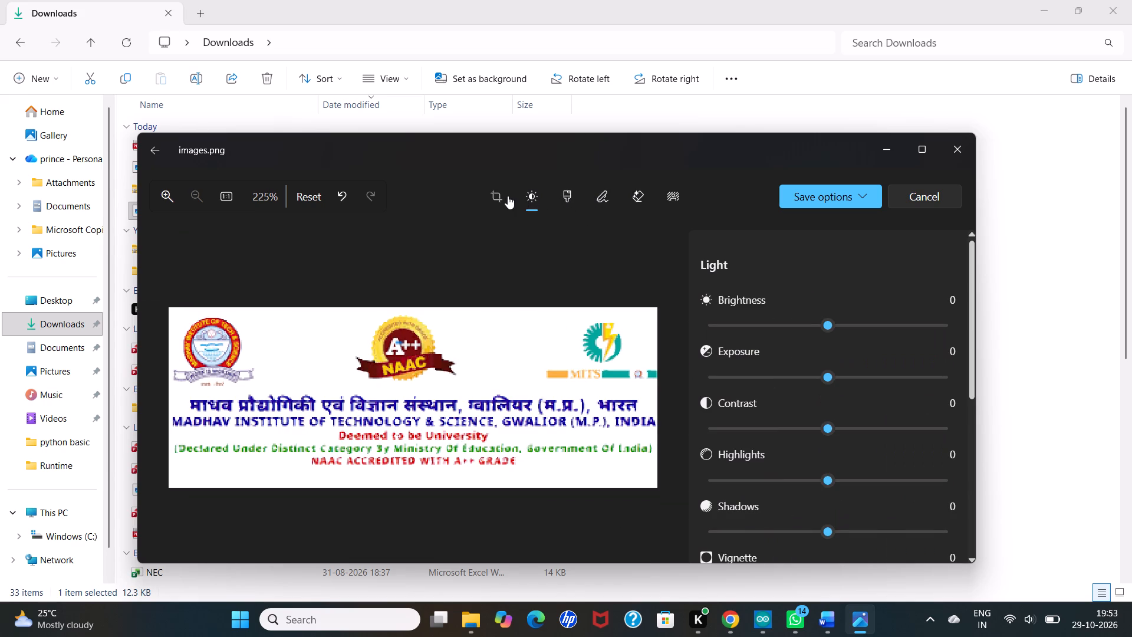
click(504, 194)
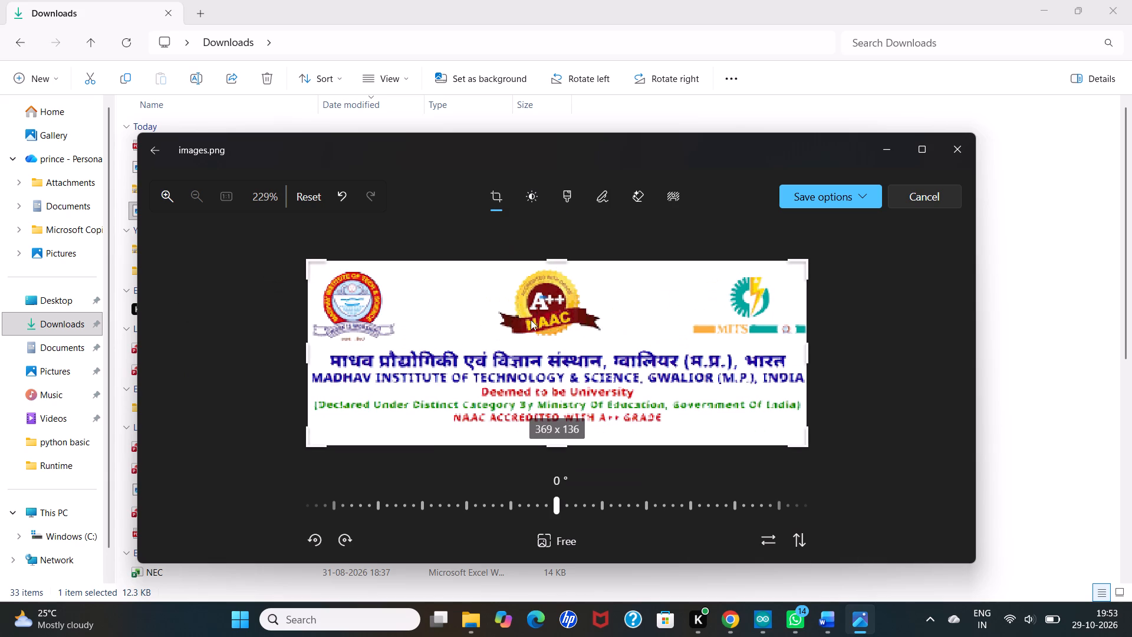
Compare the Remove and Replace background effects, keep Replace with white, and save a PNG copy named images in Pictures.
click(675, 205)
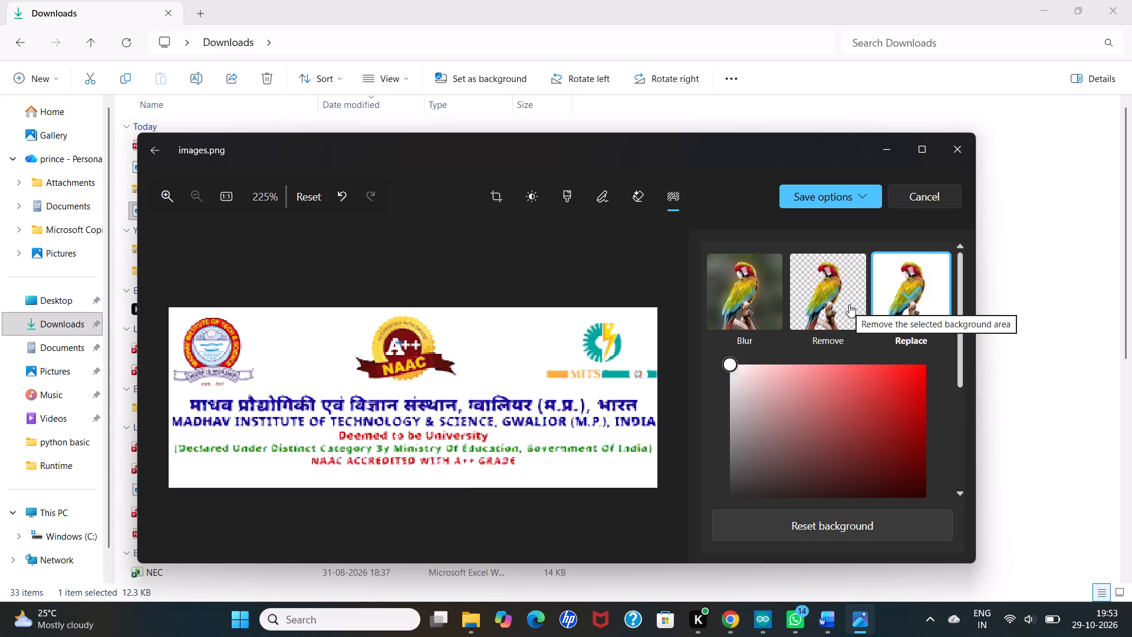
click(838, 307)
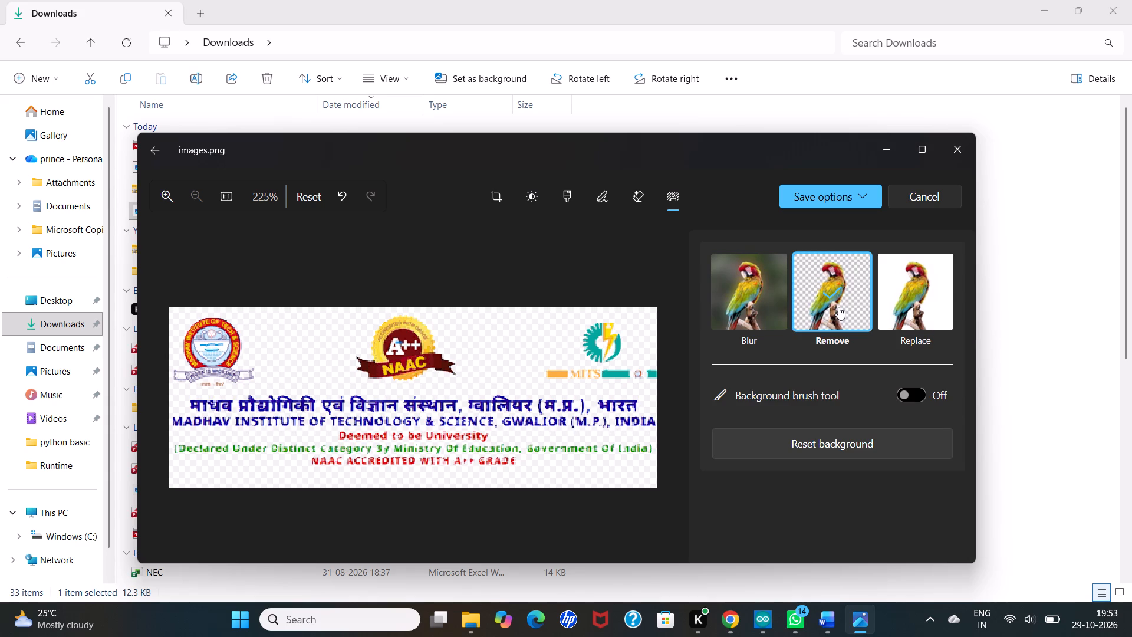
click(930, 297)
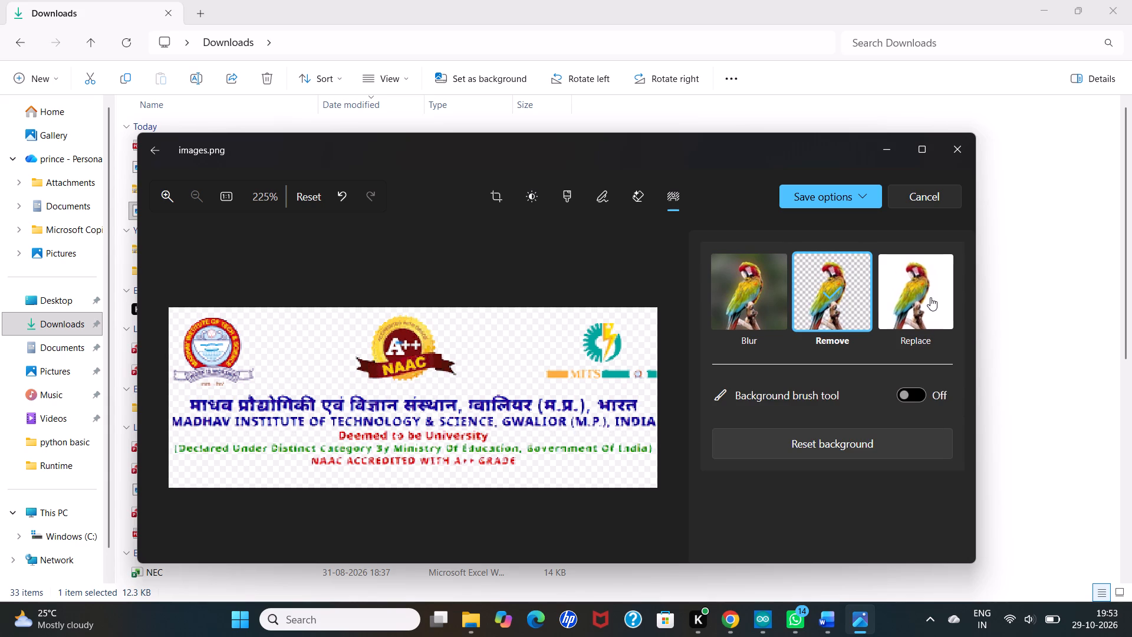
click(930, 297)
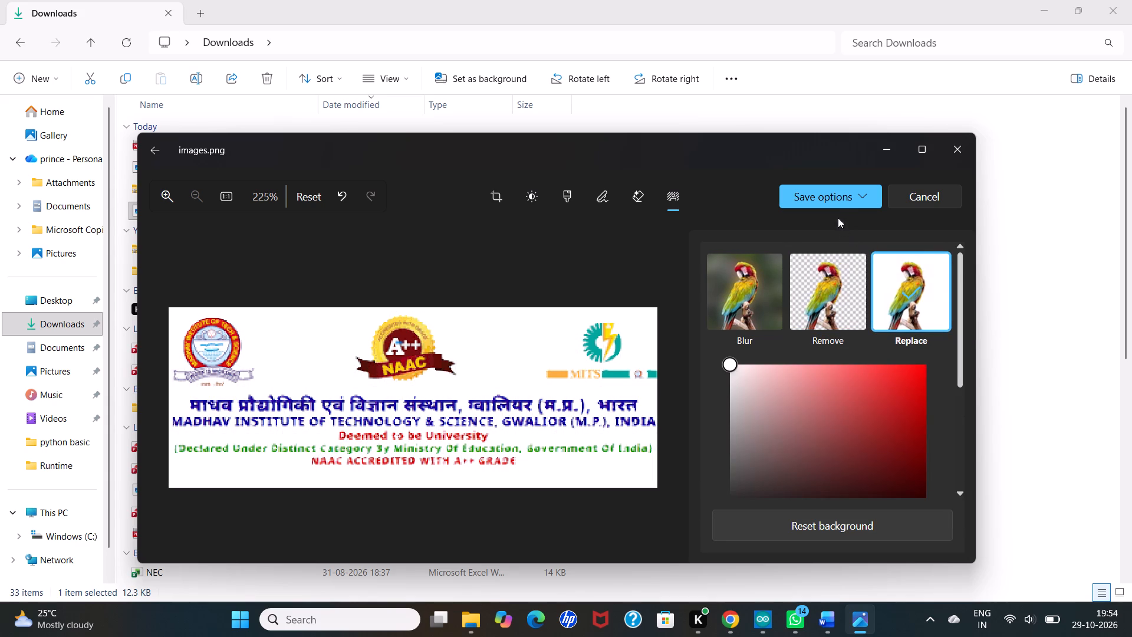
click(832, 196)
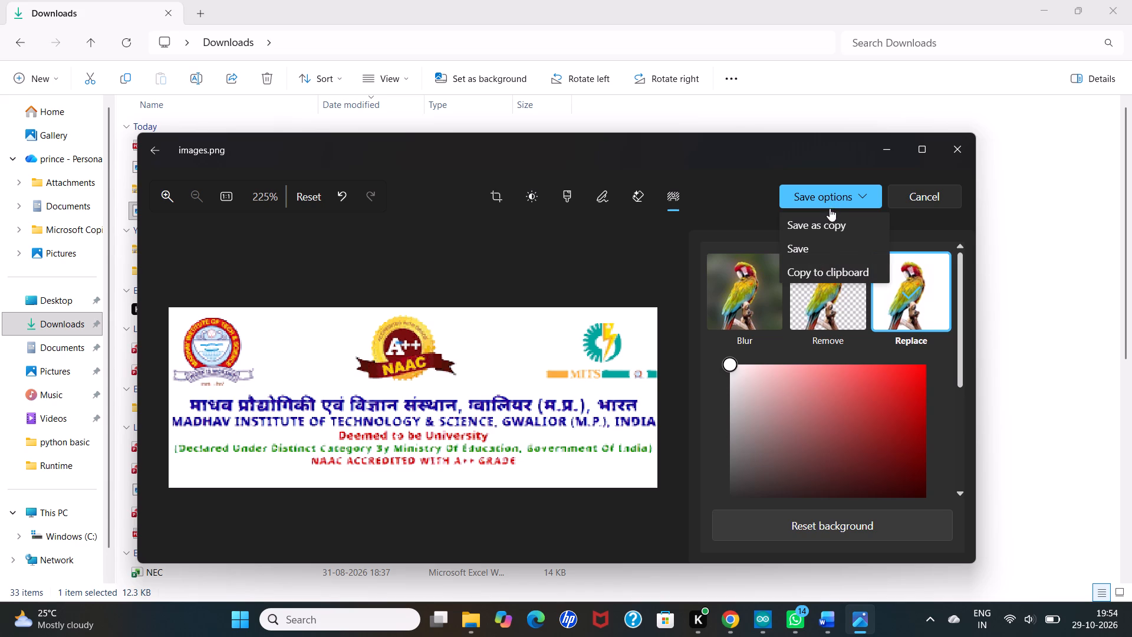
click(825, 224)
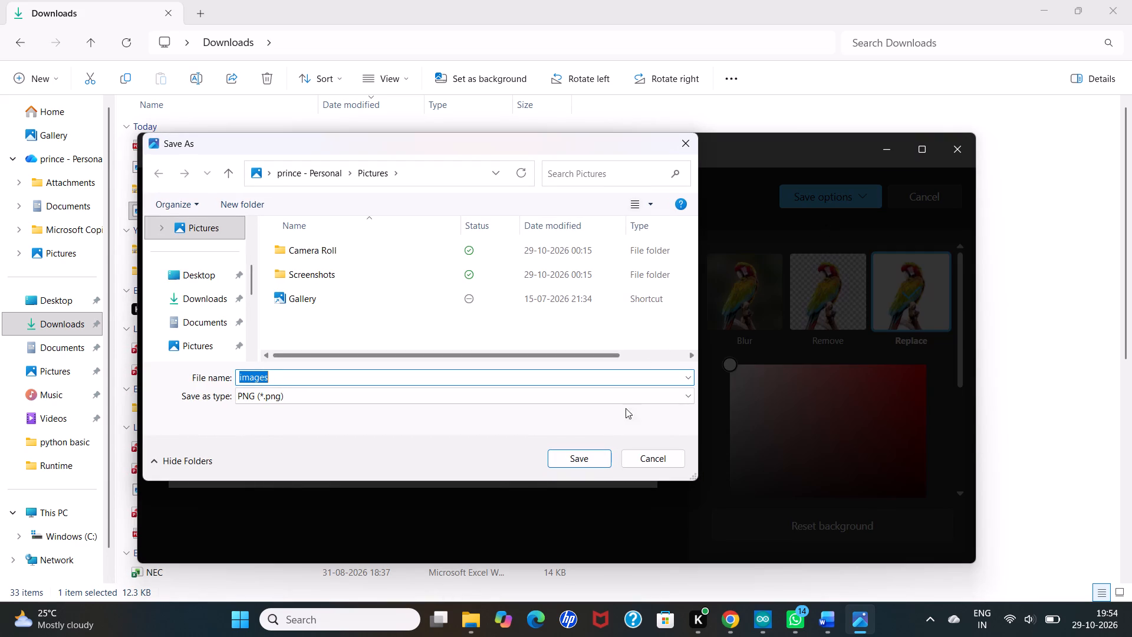
click(587, 468)
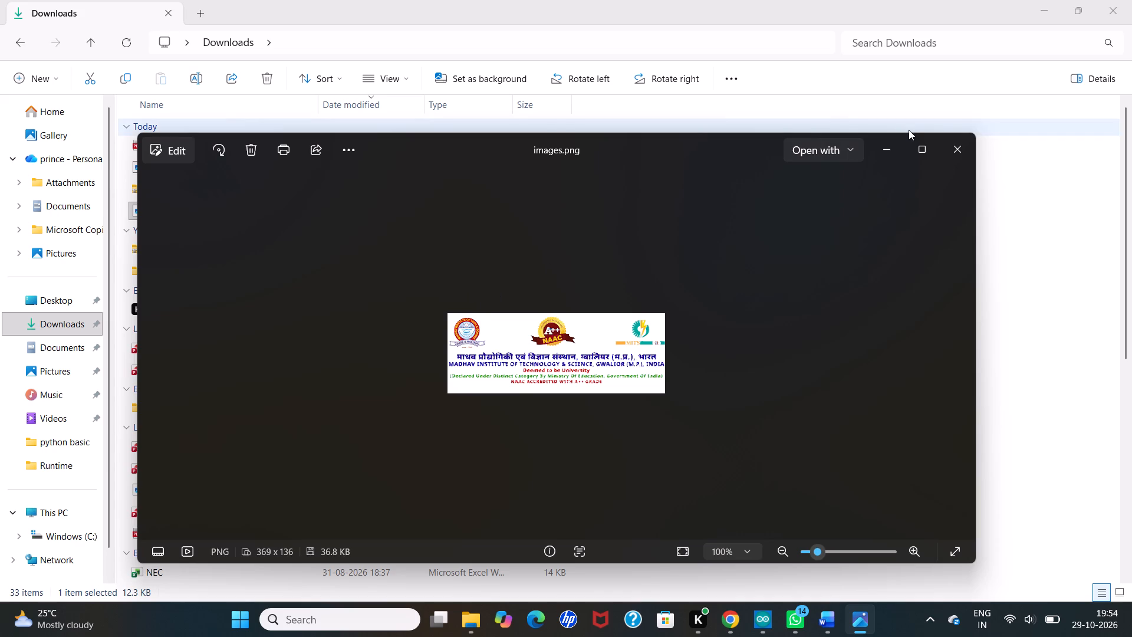
click(962, 151)
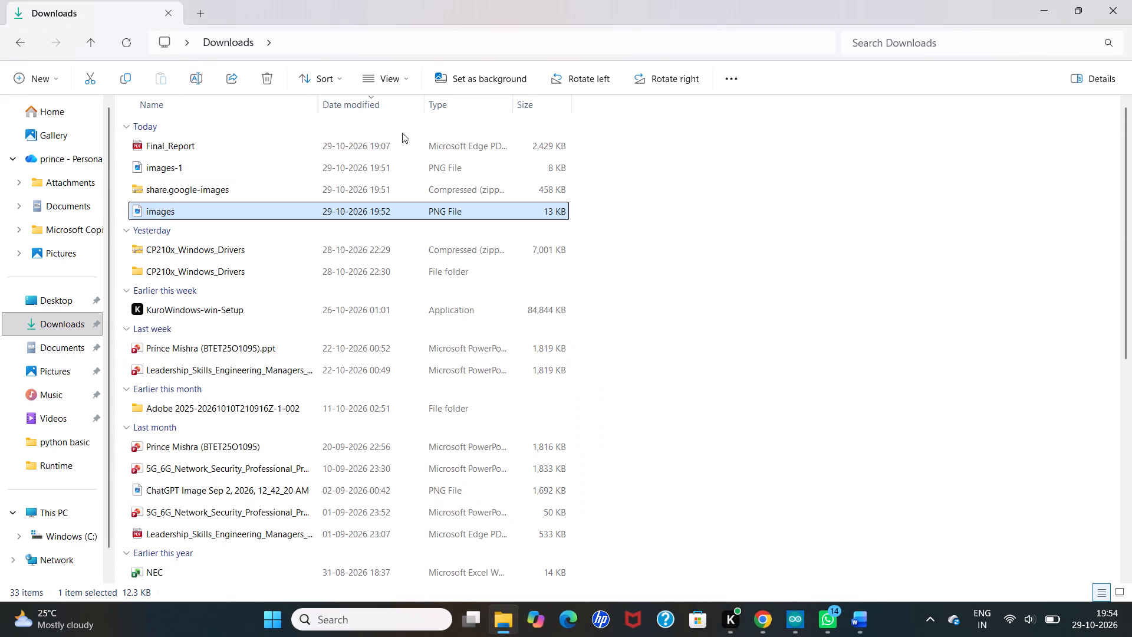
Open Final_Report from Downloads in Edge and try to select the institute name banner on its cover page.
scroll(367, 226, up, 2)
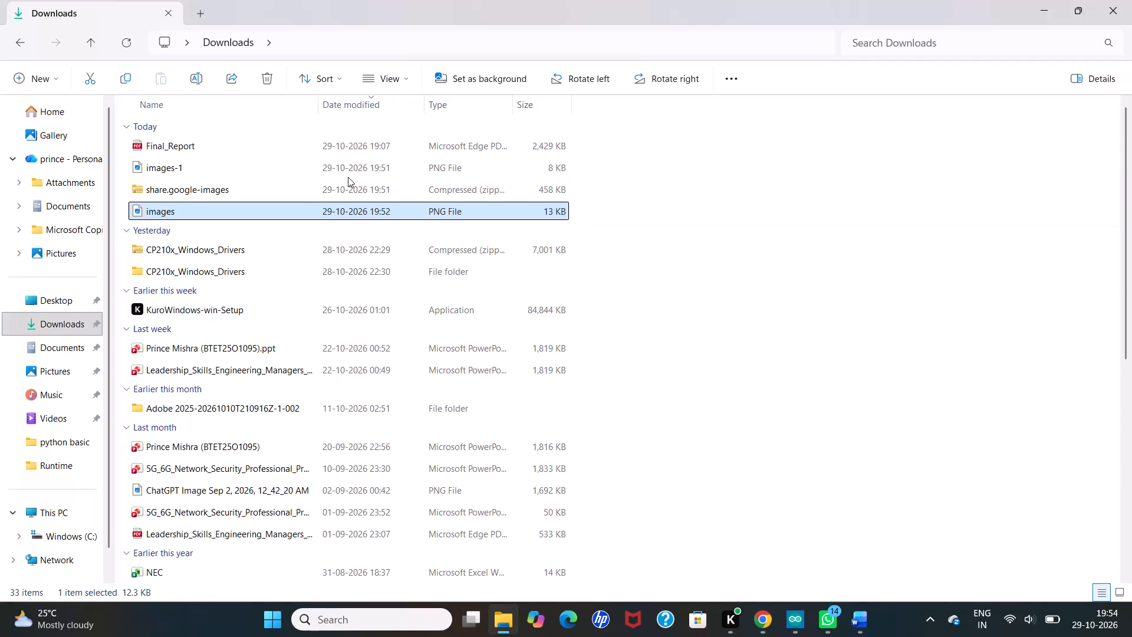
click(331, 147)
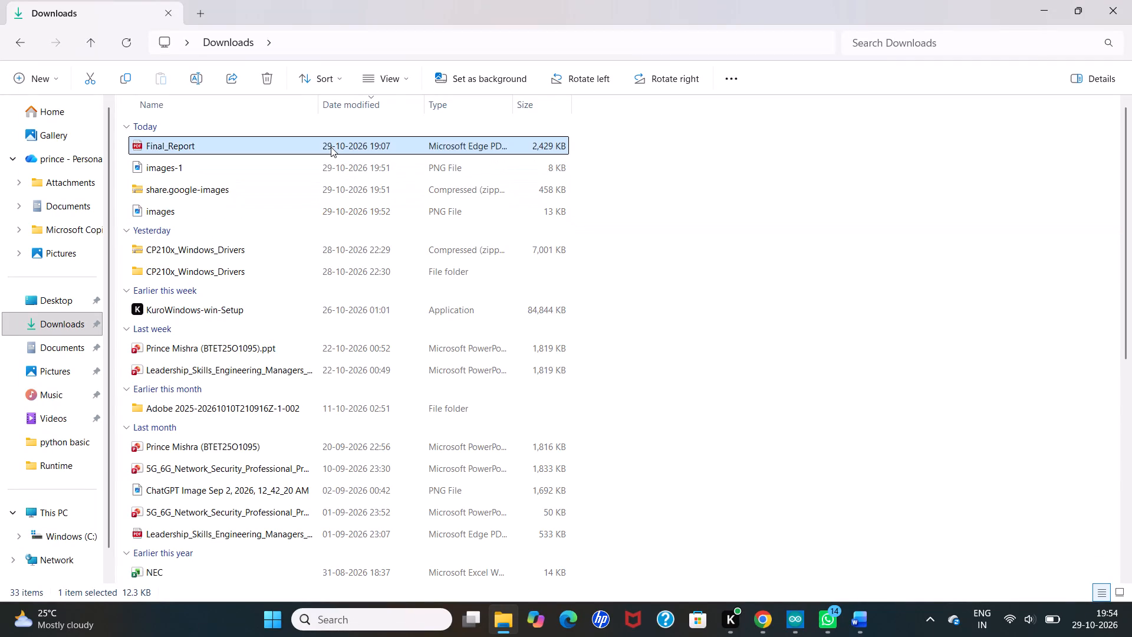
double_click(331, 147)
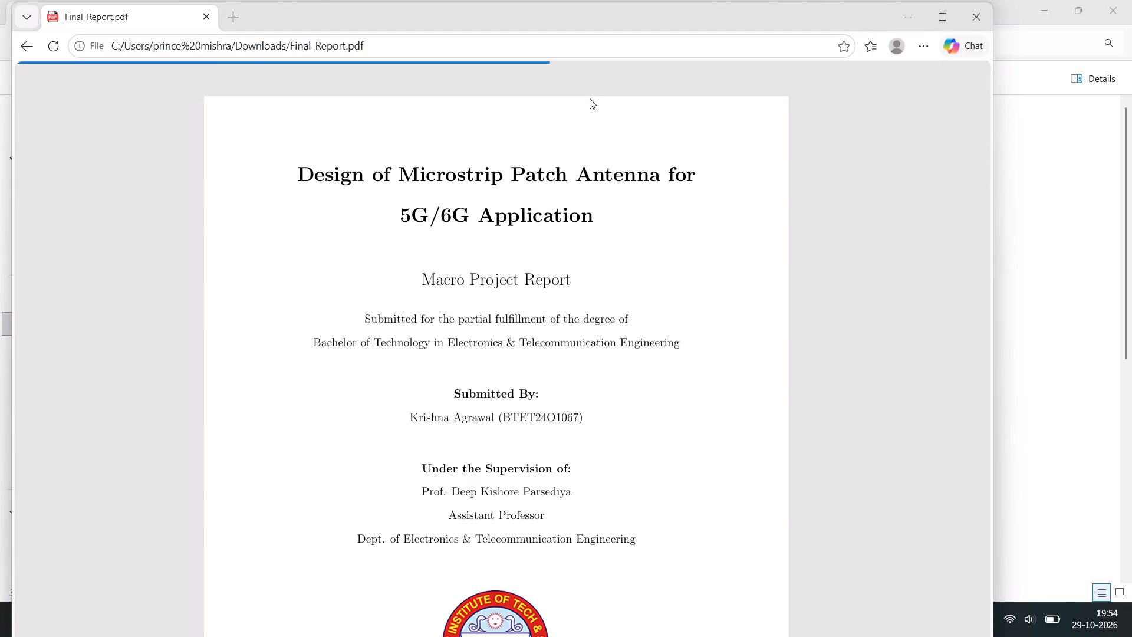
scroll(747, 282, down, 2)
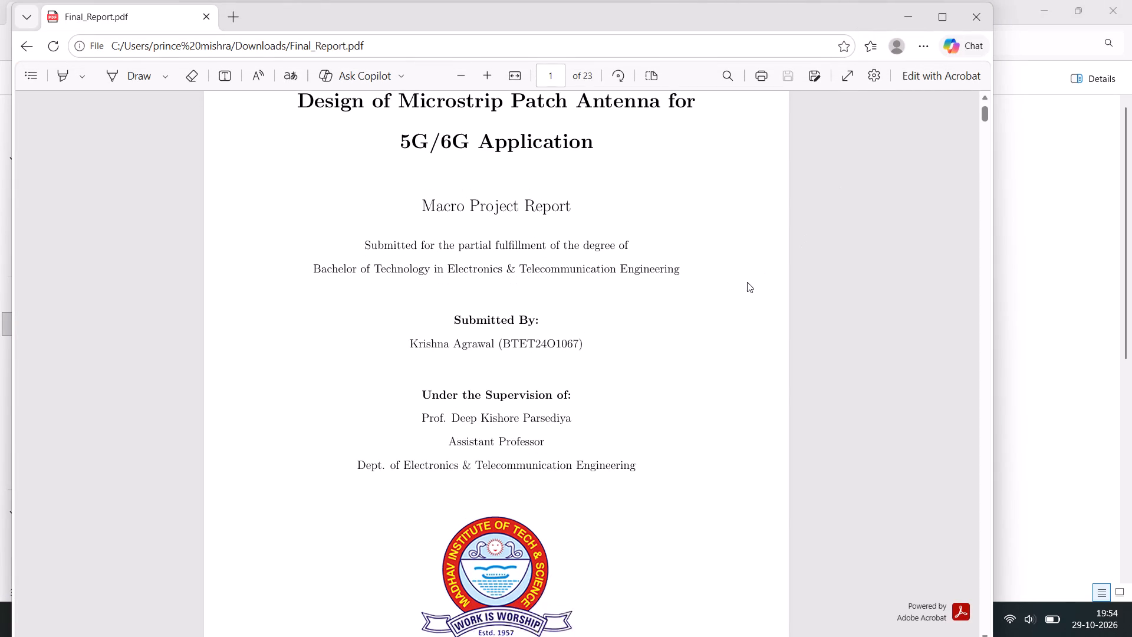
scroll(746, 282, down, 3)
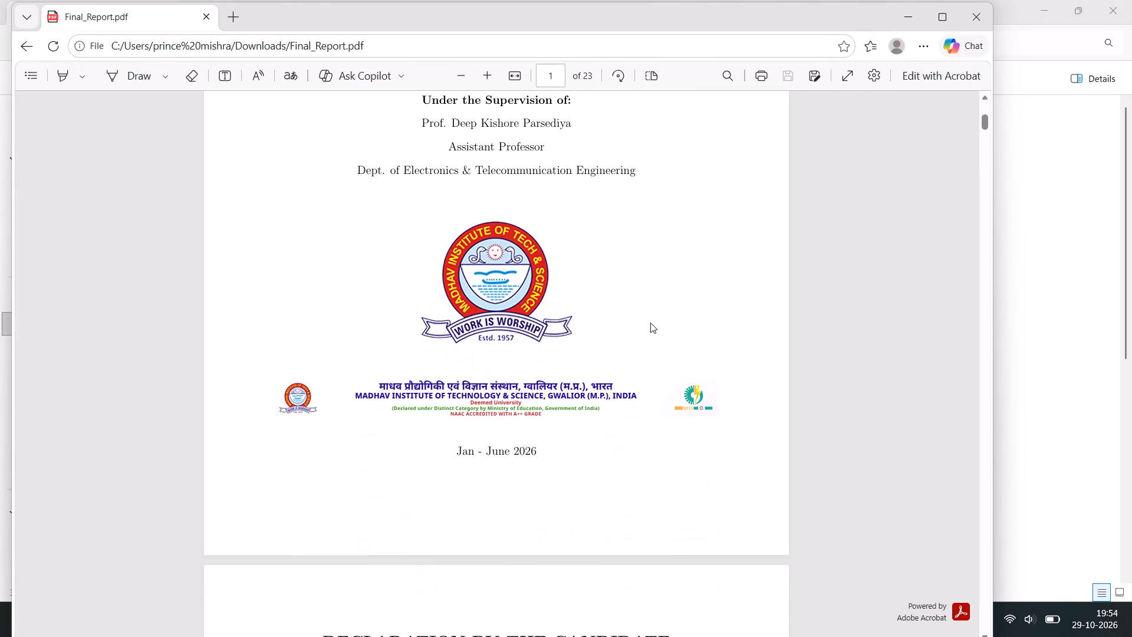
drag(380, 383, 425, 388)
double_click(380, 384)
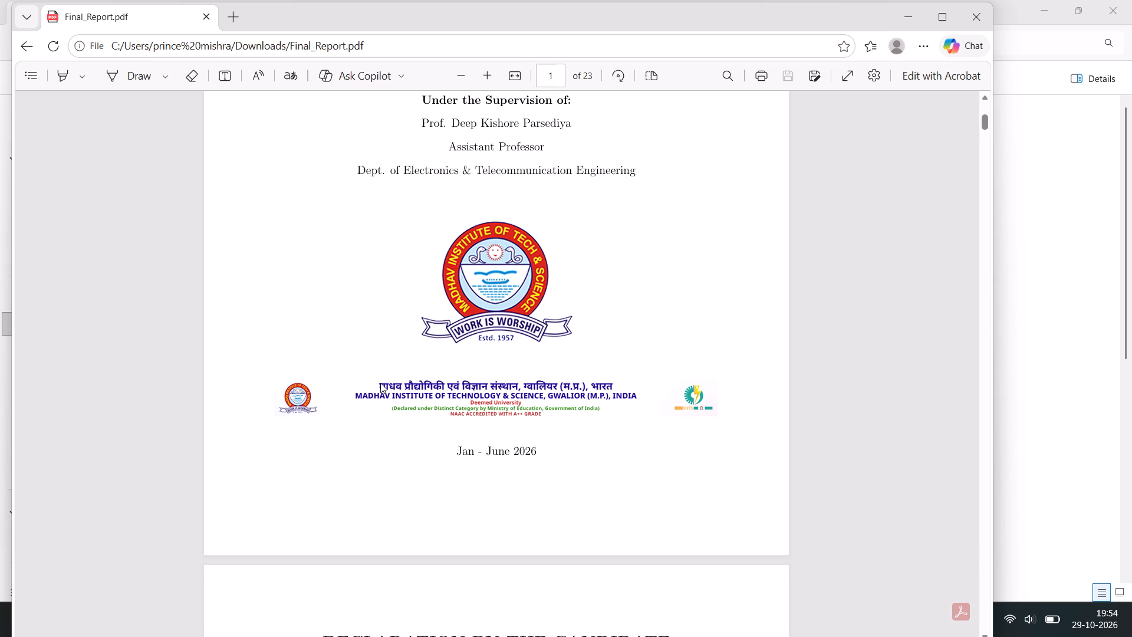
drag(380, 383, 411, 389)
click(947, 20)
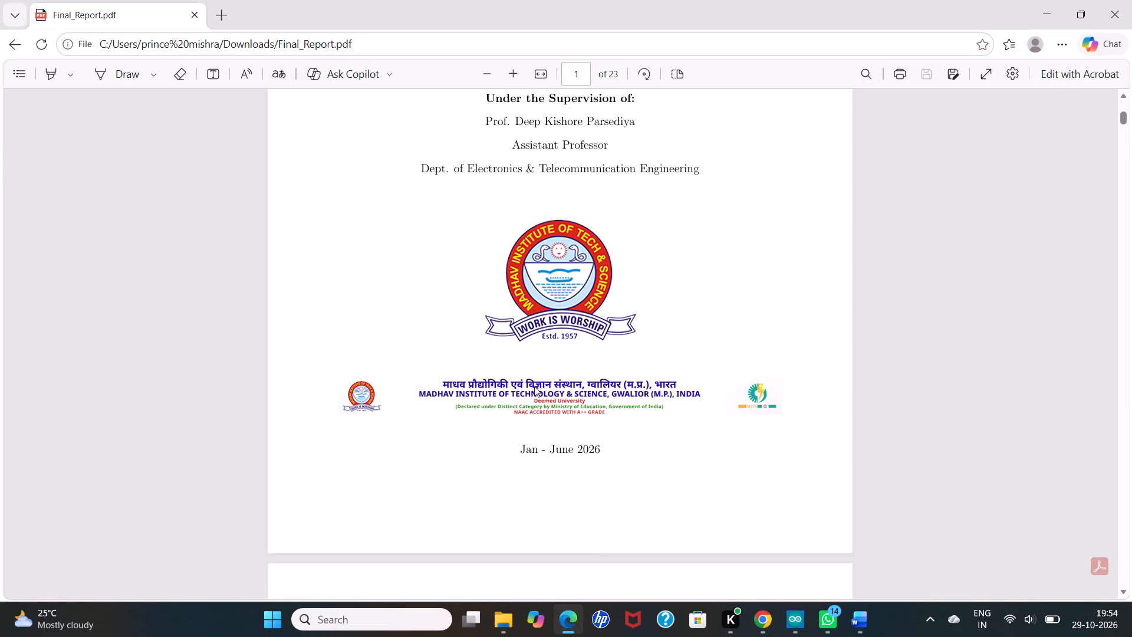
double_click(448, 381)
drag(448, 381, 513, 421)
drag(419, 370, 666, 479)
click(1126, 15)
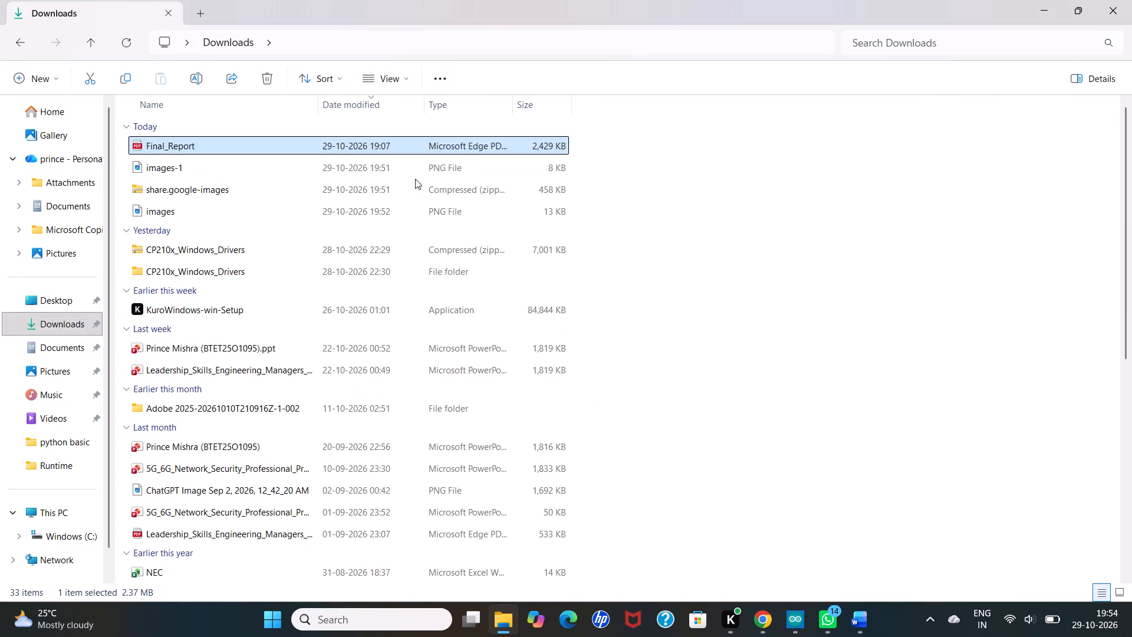
Check the images picture in Downloads, and open the edited banner copy from the File Explorer Gallery in Photos.
double_click(391, 208)
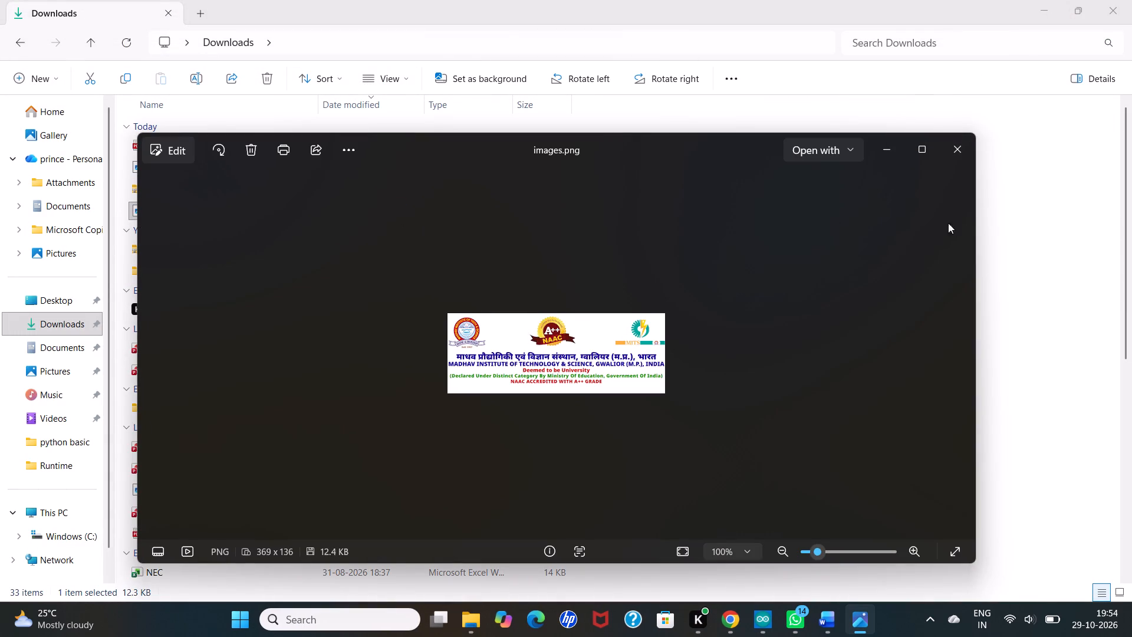
click(963, 154)
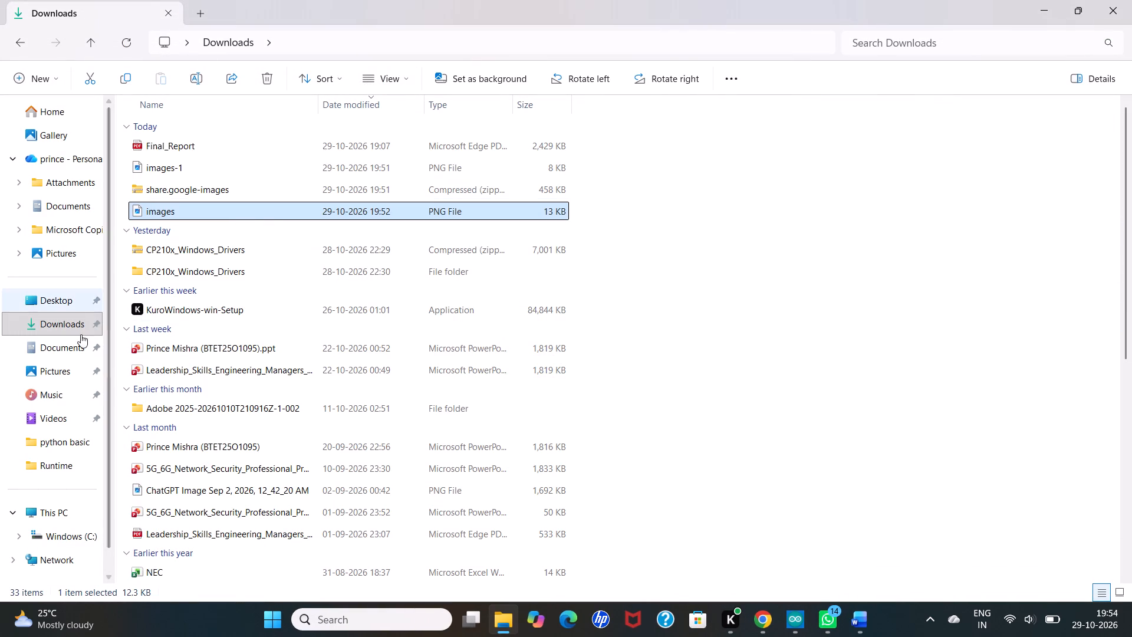
click(80, 111)
click(67, 133)
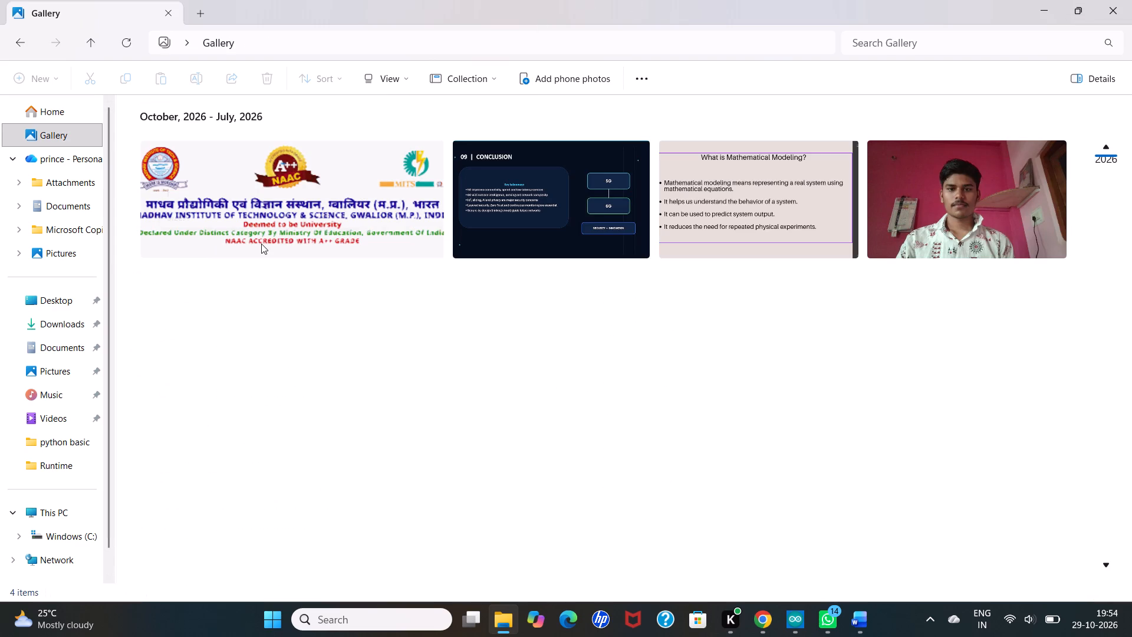
click(261, 244)
click(261, 244)
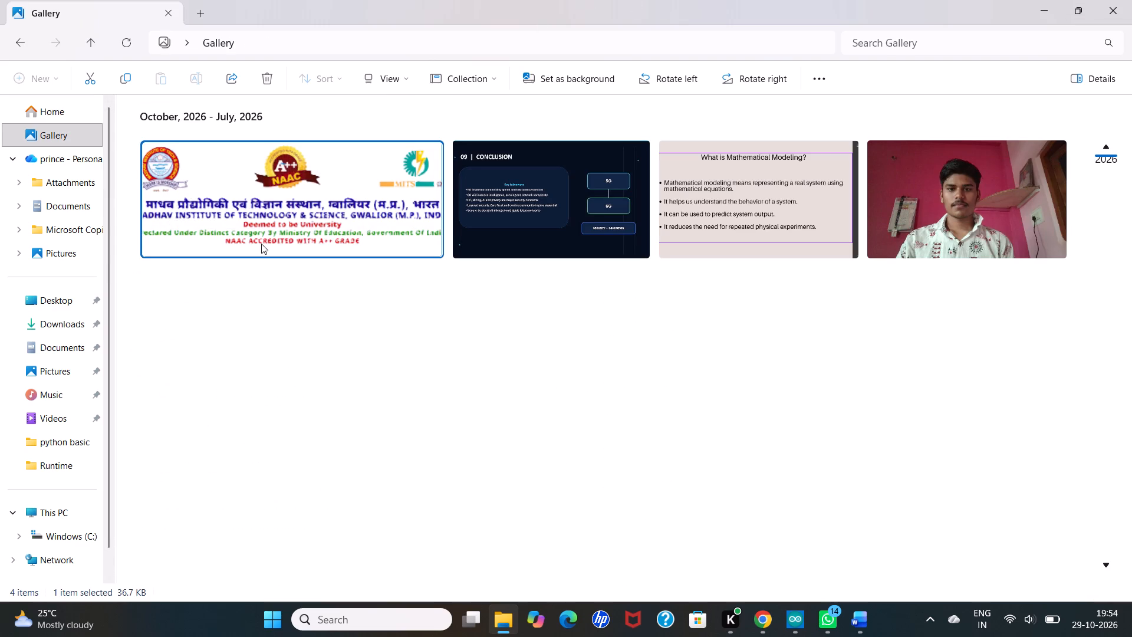
double_click(261, 244)
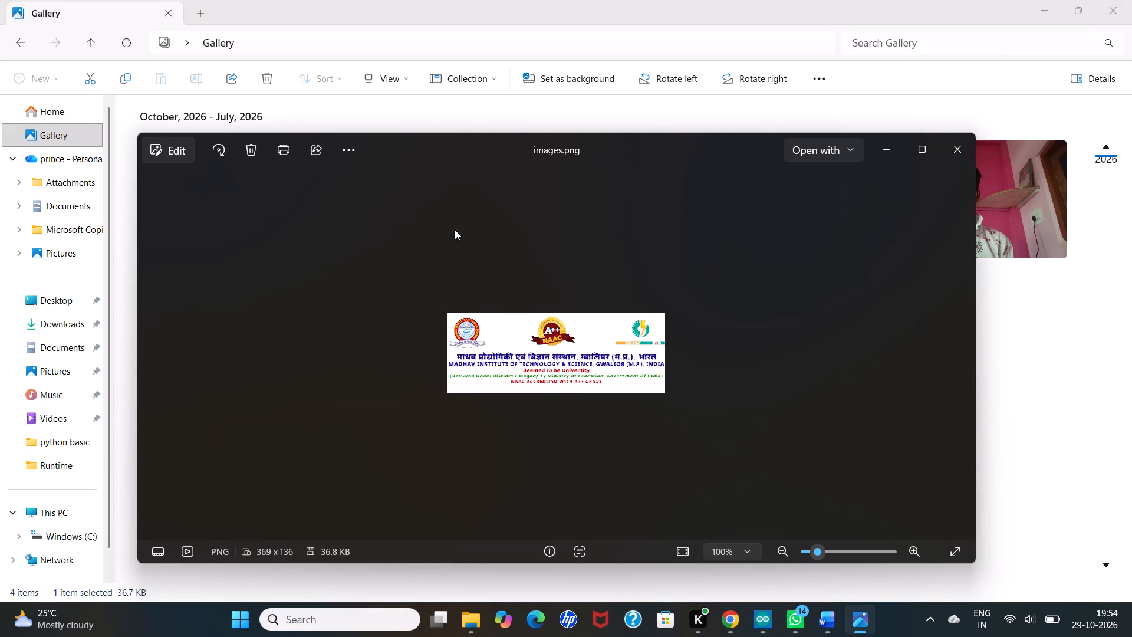
Remove the background of the banner copy and save over the existing file.
click(170, 142)
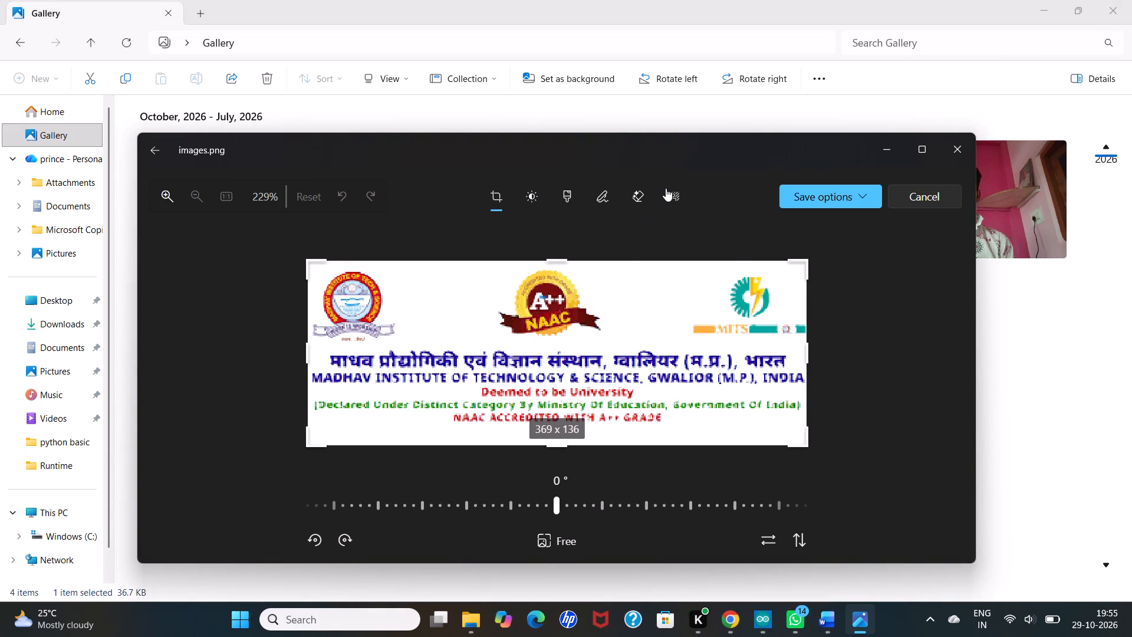
click(668, 188)
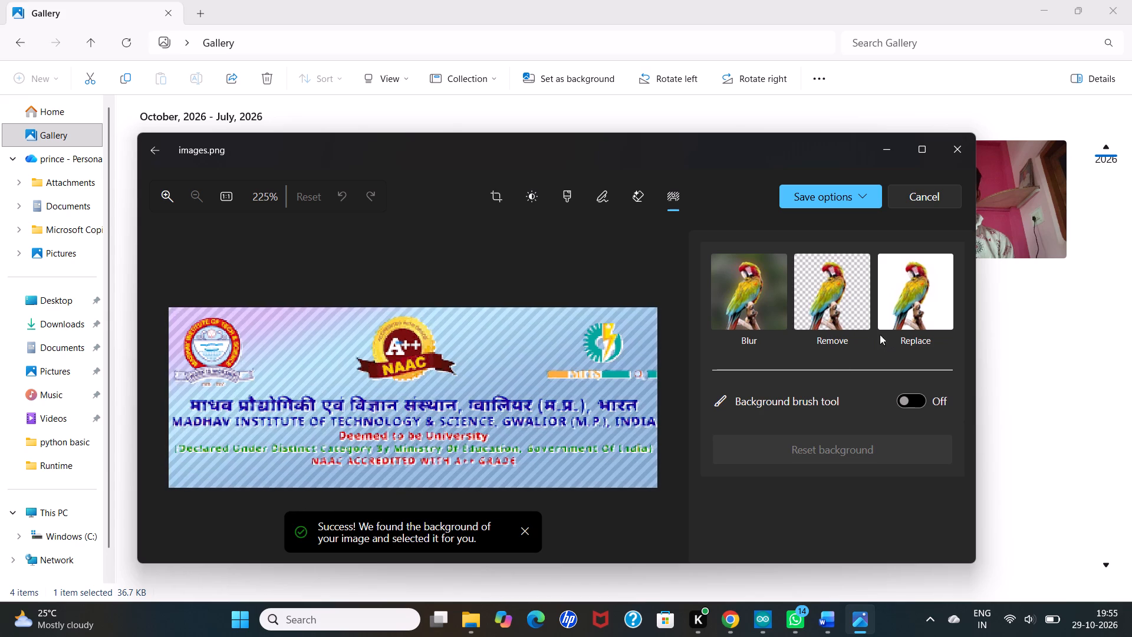
click(858, 312)
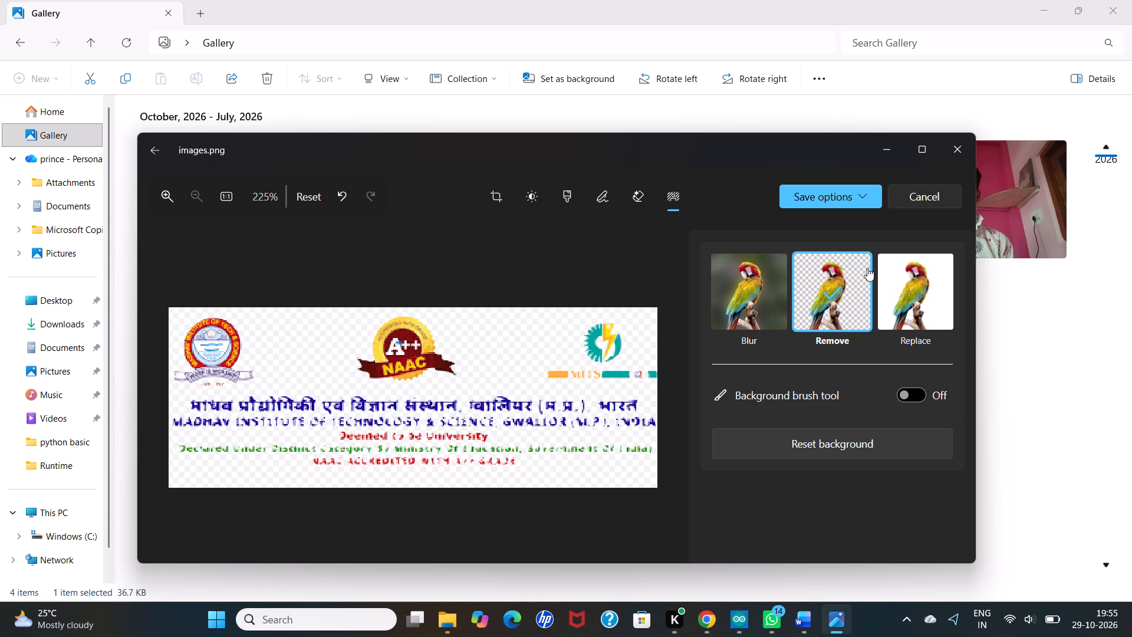
click(841, 203)
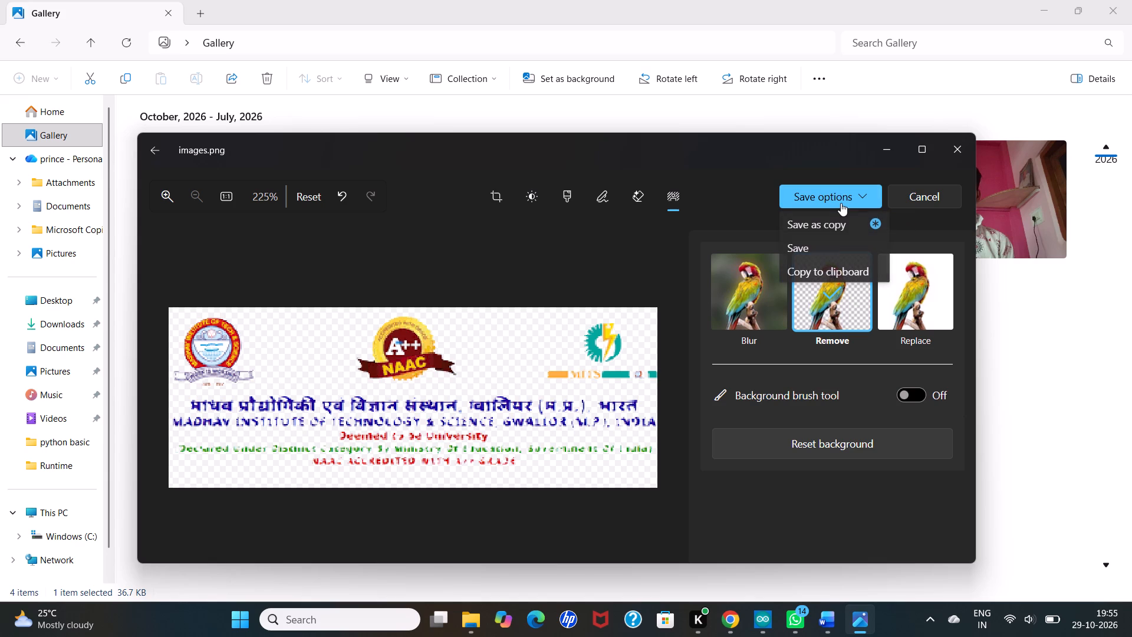
click(834, 247)
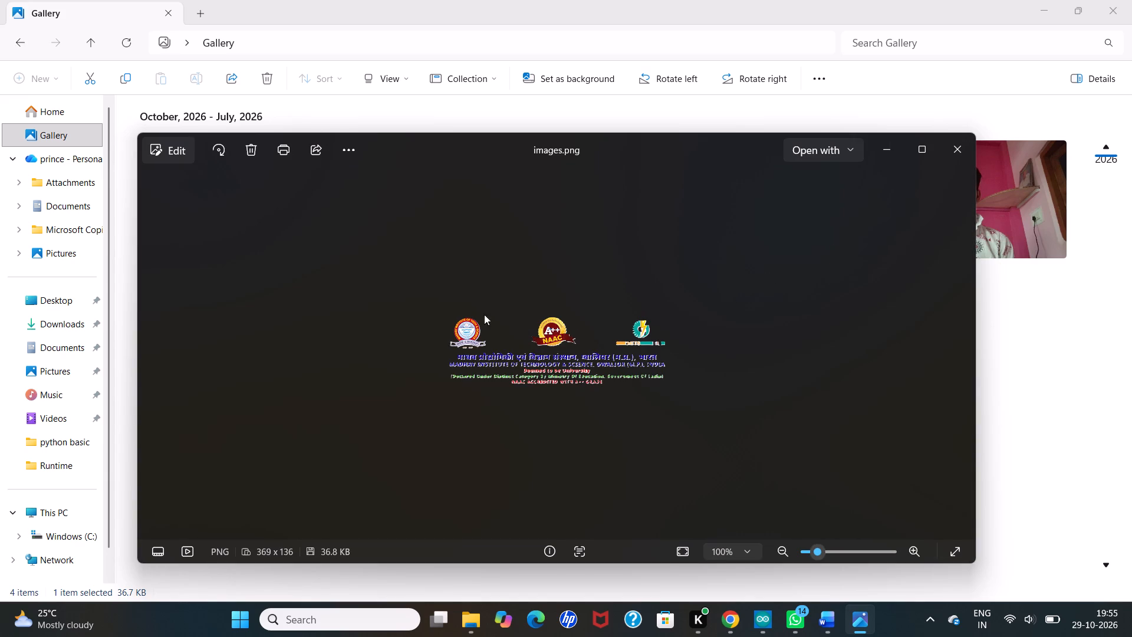
Crop the logo row off the top of the banner to leave 369 x 73 of text, and save over the file.
click(175, 147)
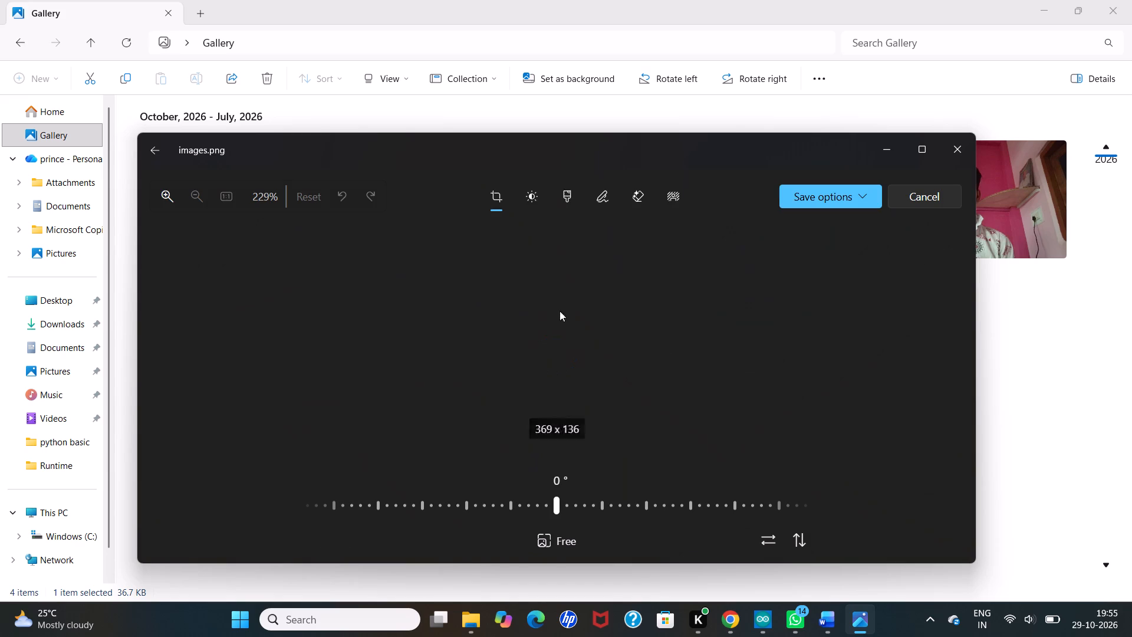
drag(552, 268, 554, 314)
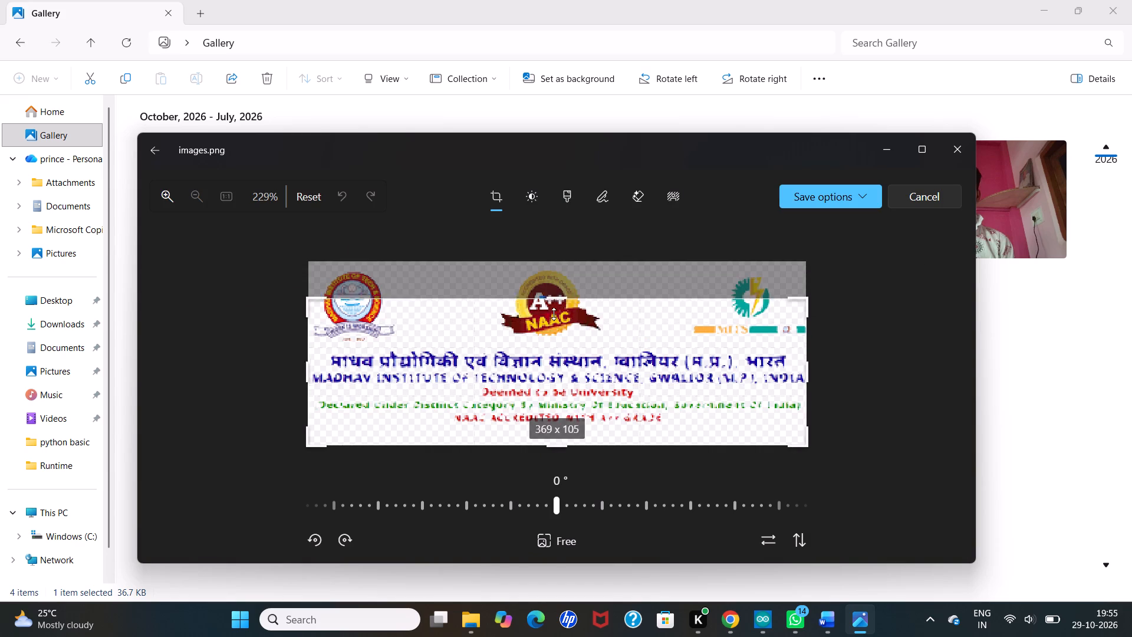
drag(554, 314, 552, 353)
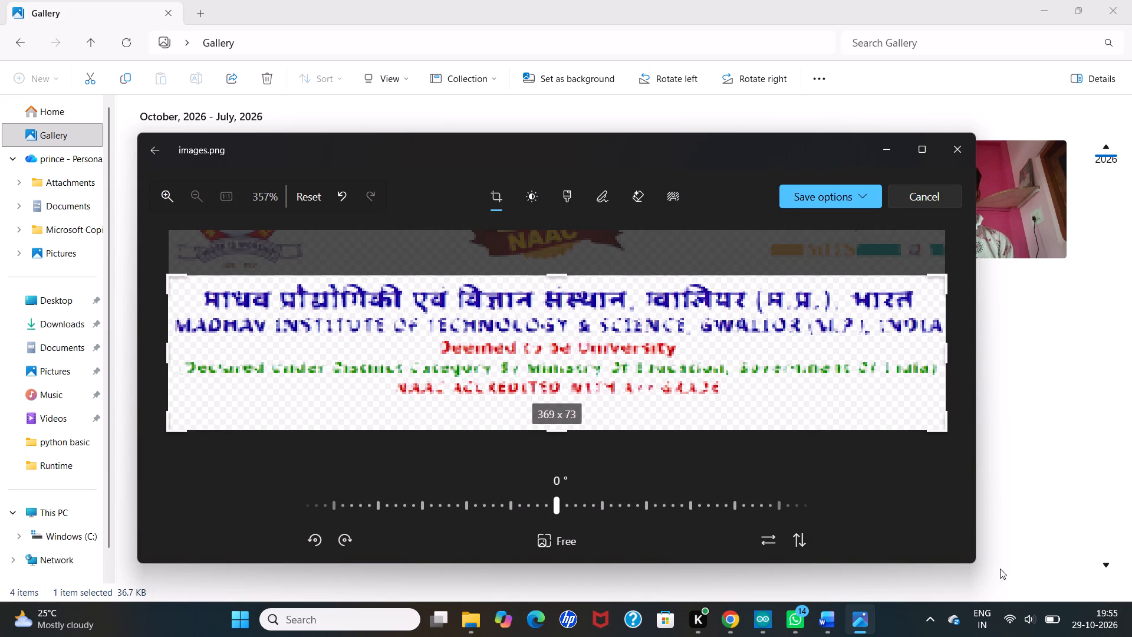
click(861, 195)
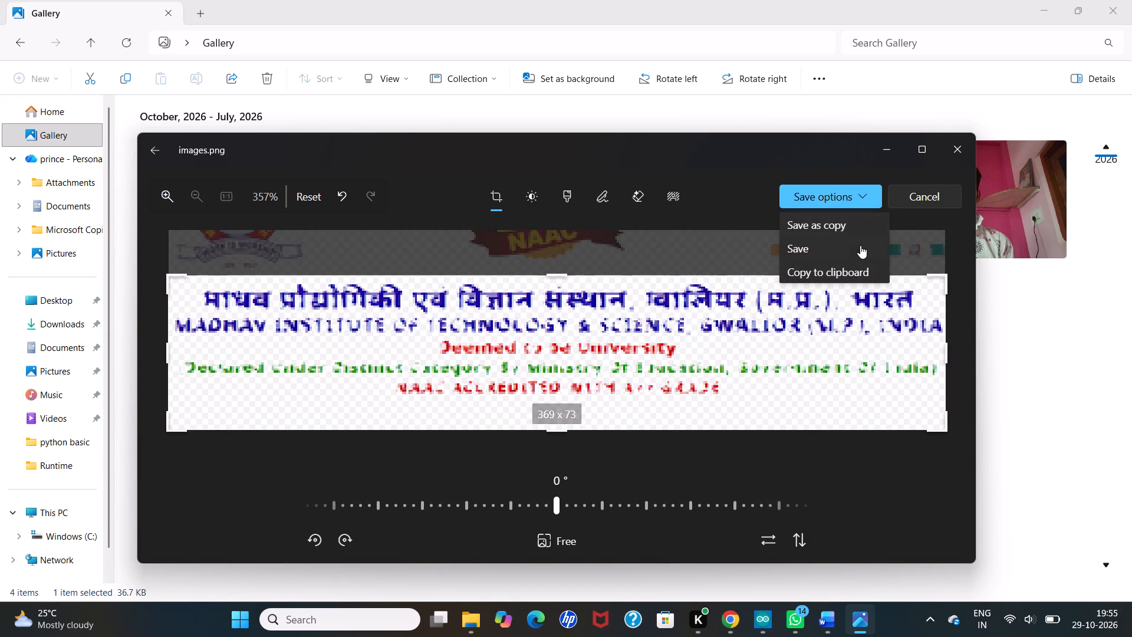
click(855, 248)
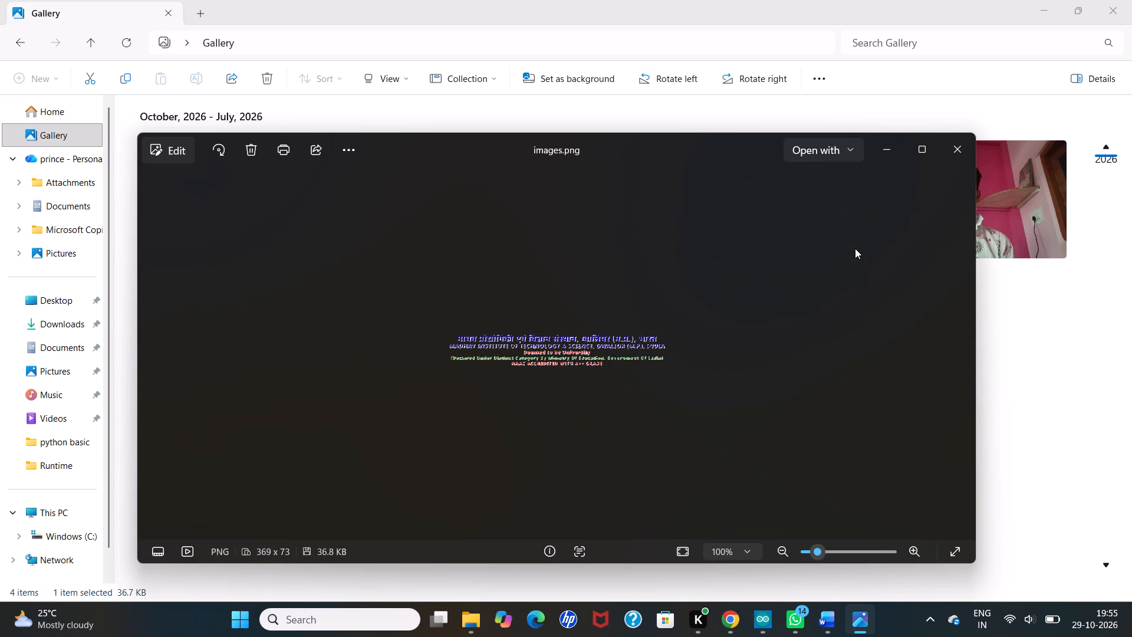
click(958, 140)
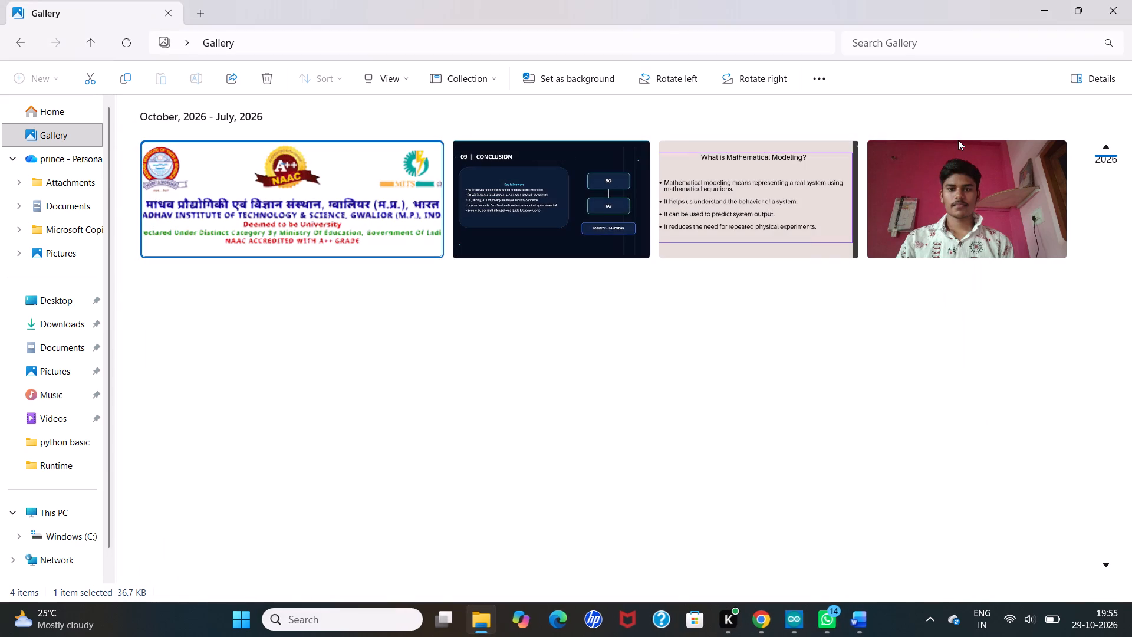
Open the images picture from the Downloads folder to check the banner, and close it again.
click(53, 113)
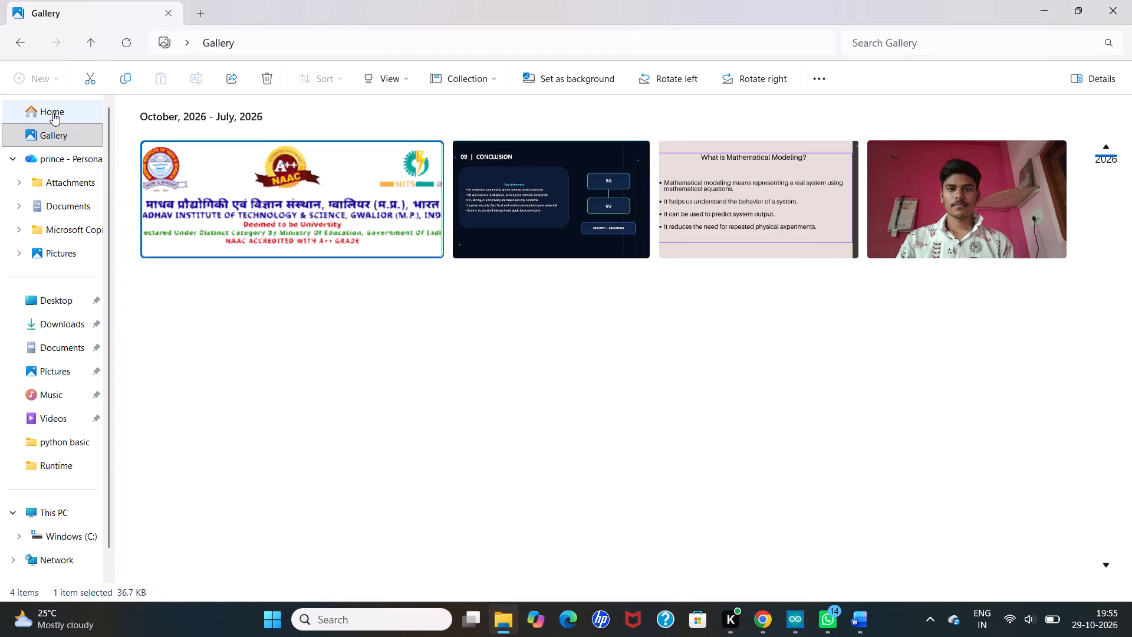
click(45, 321)
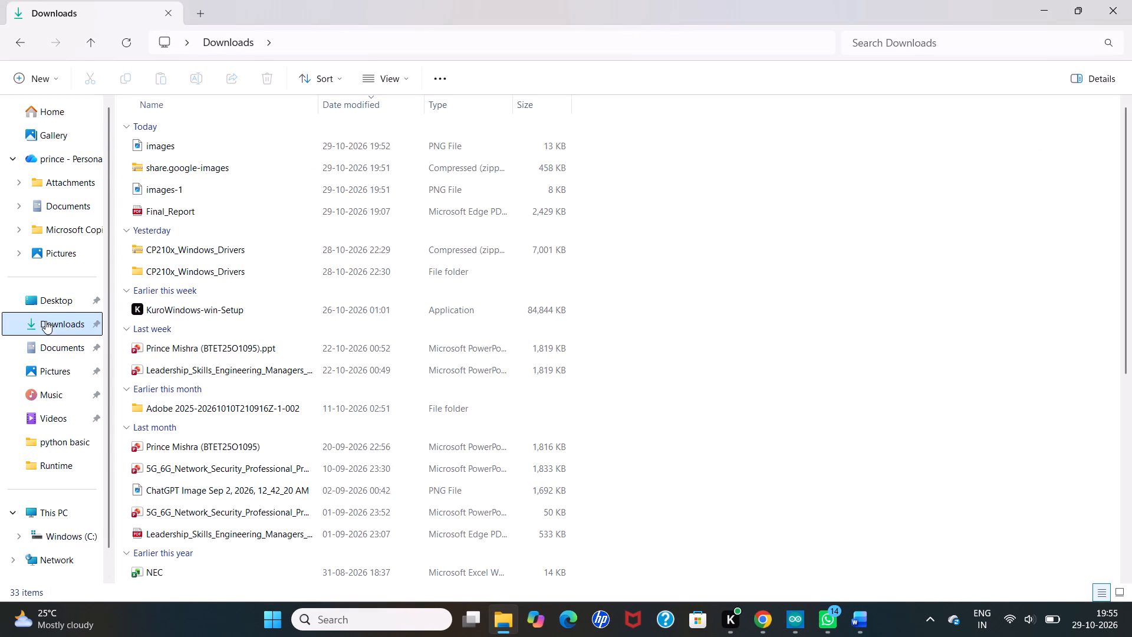
click(226, 147)
click(227, 145)
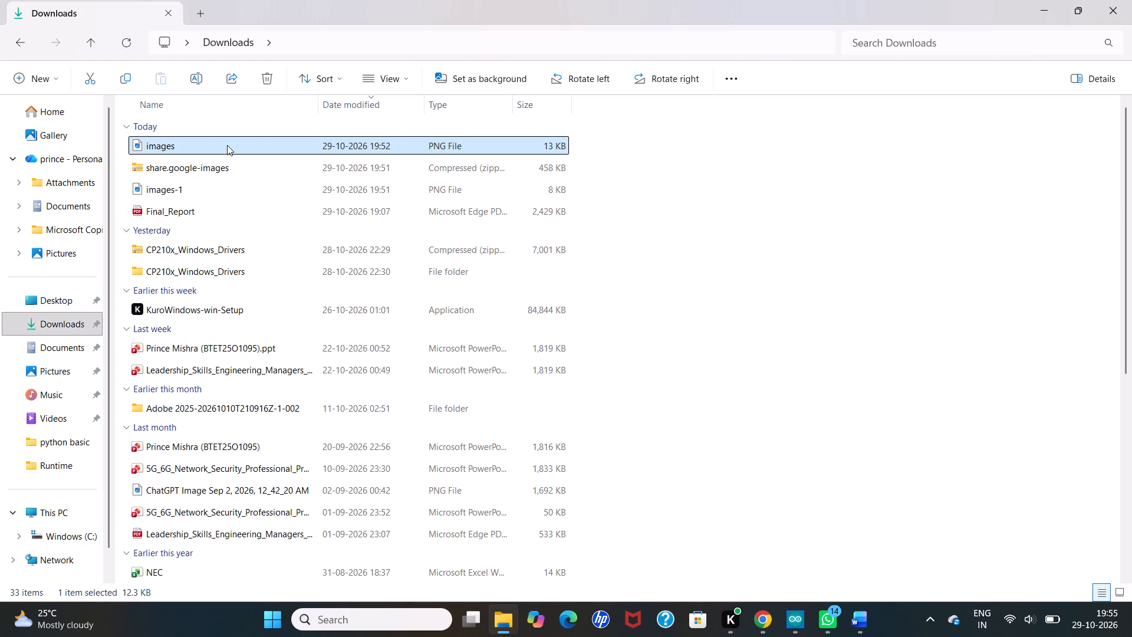
double_click(227, 145)
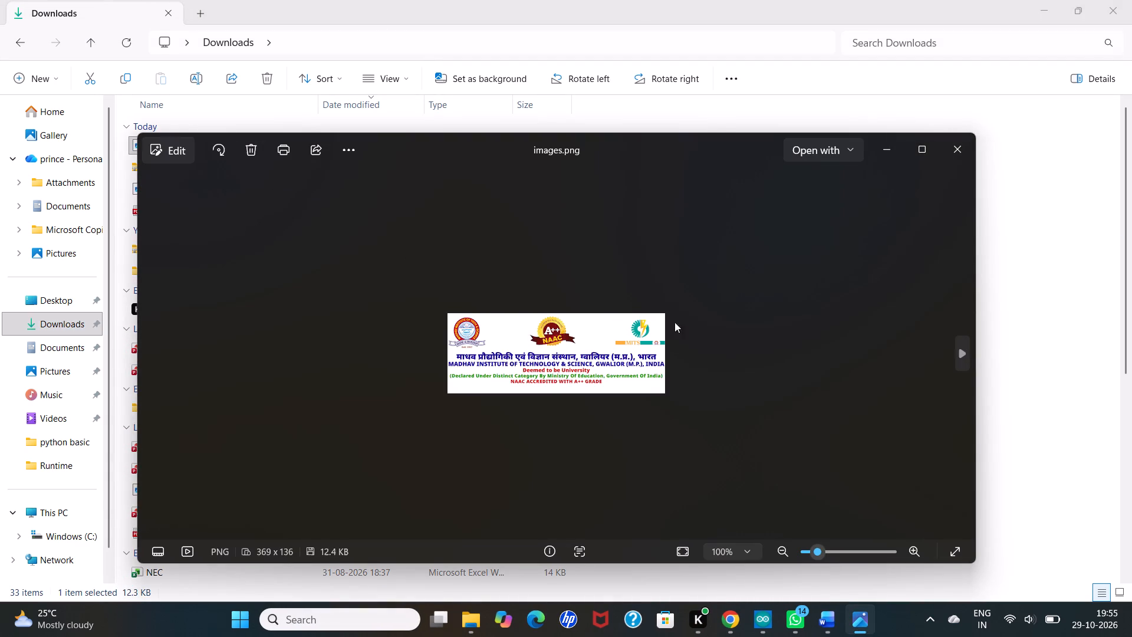
click(963, 147)
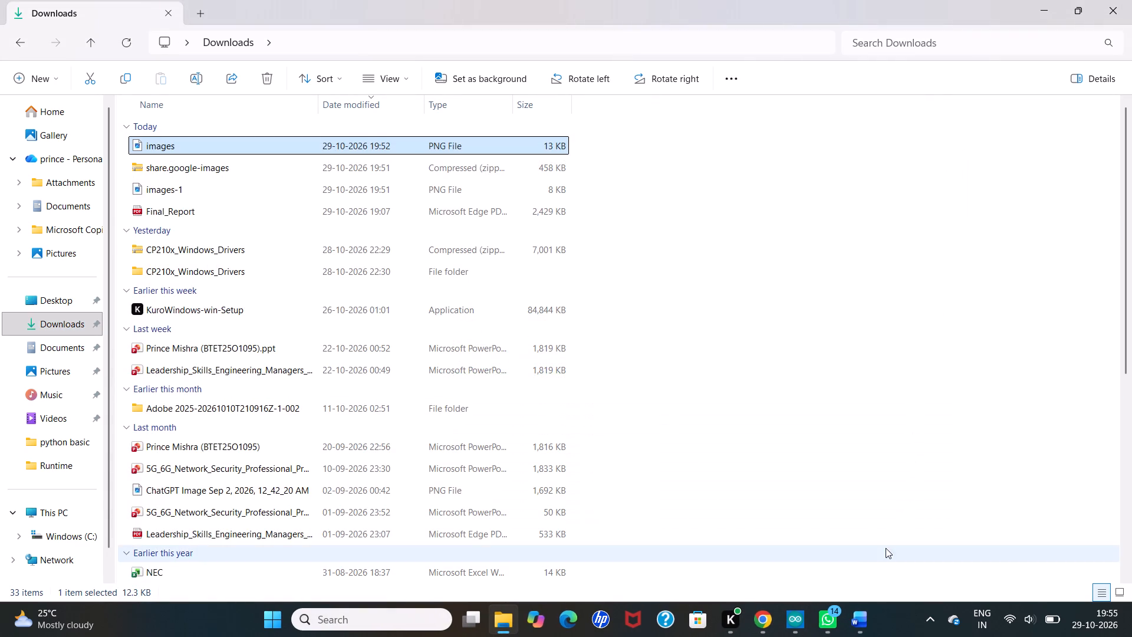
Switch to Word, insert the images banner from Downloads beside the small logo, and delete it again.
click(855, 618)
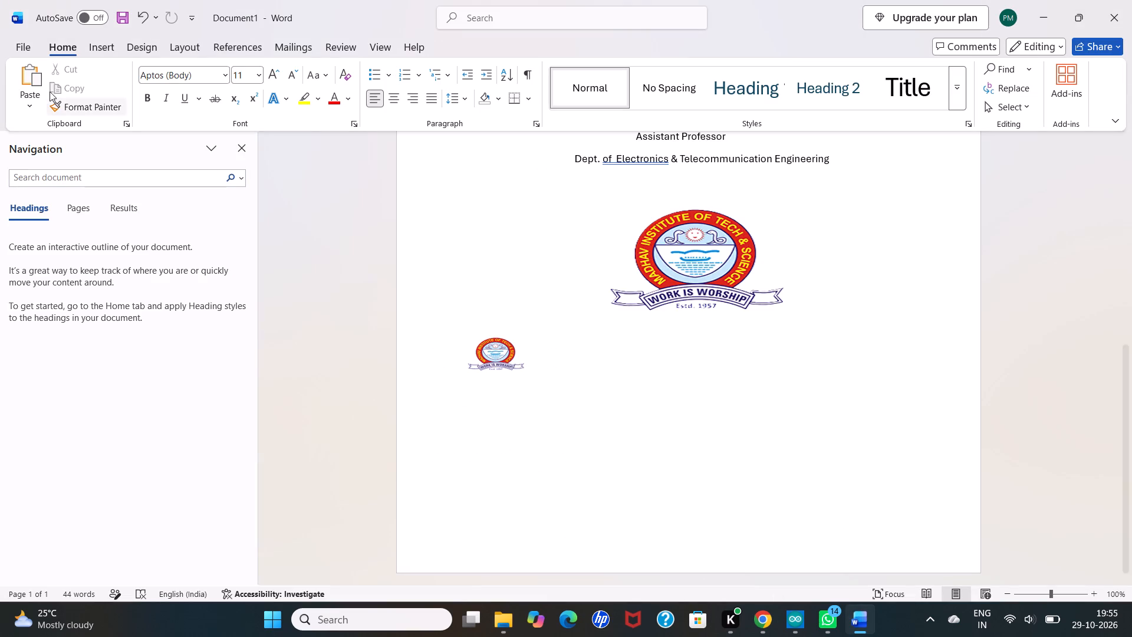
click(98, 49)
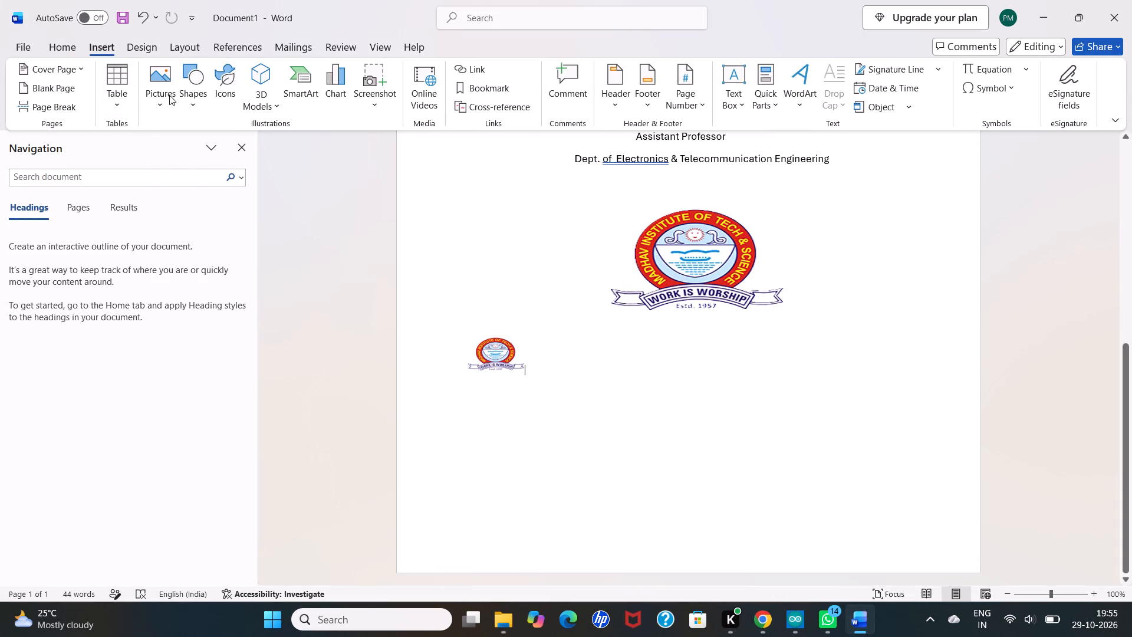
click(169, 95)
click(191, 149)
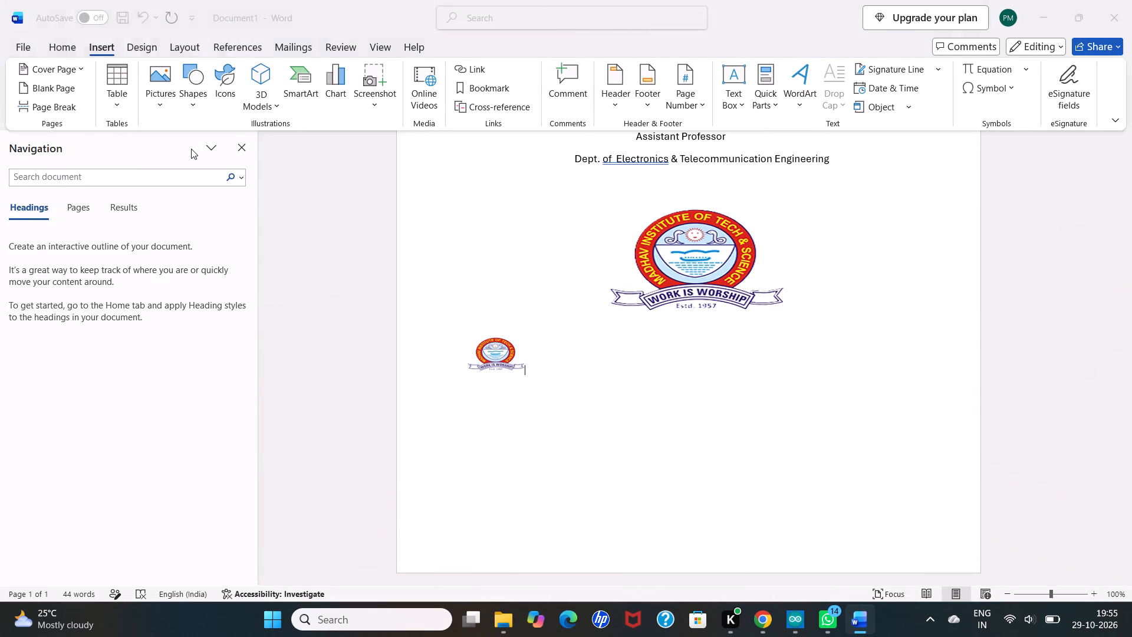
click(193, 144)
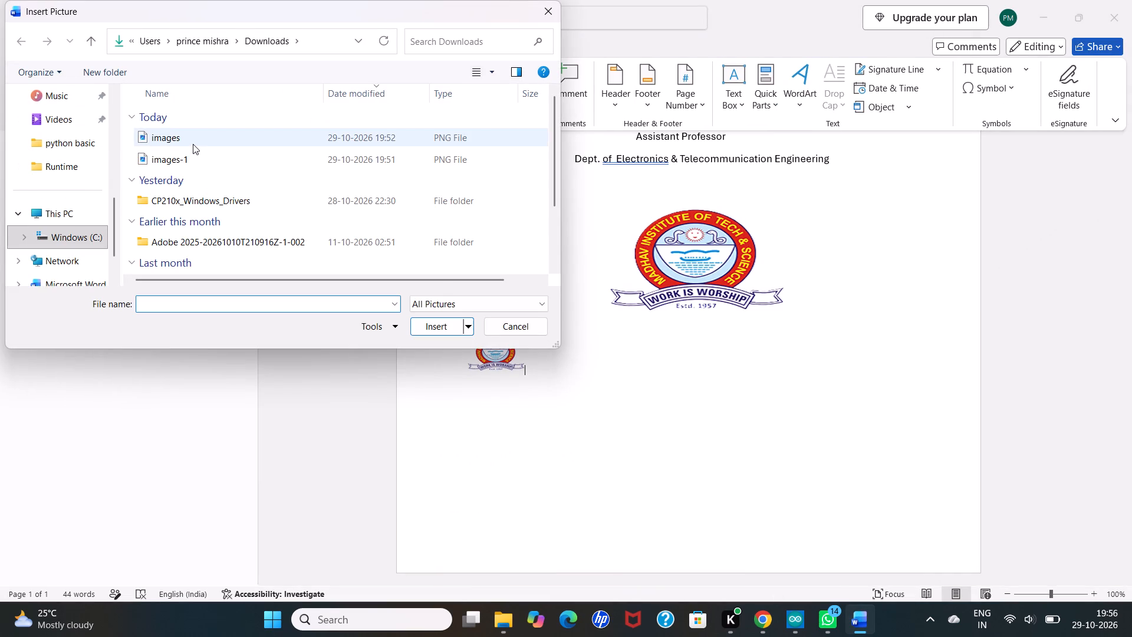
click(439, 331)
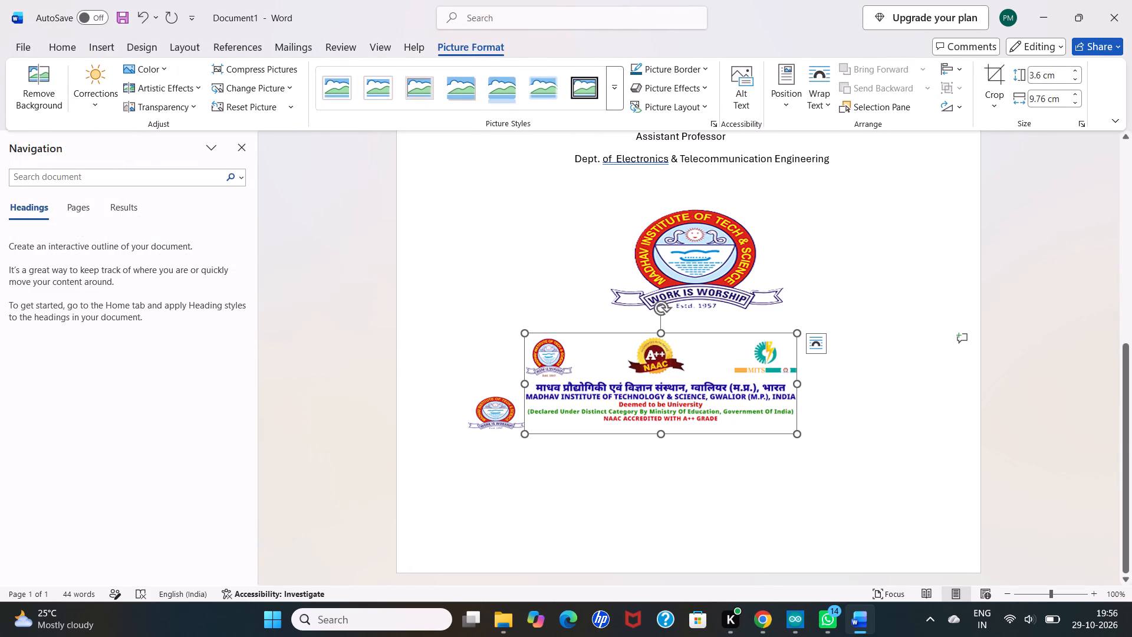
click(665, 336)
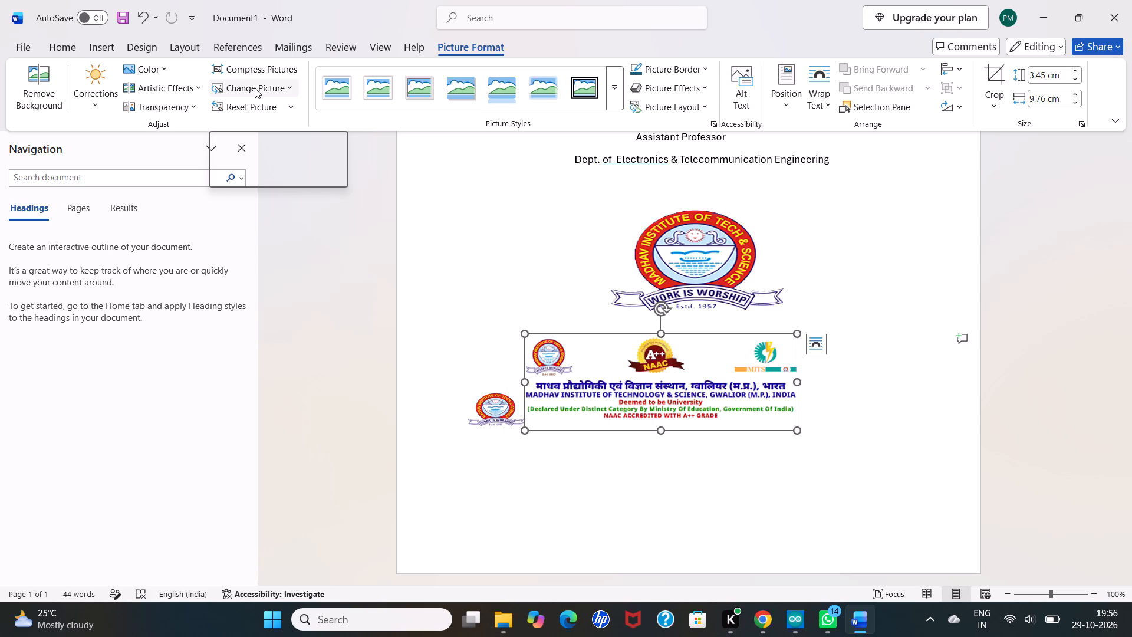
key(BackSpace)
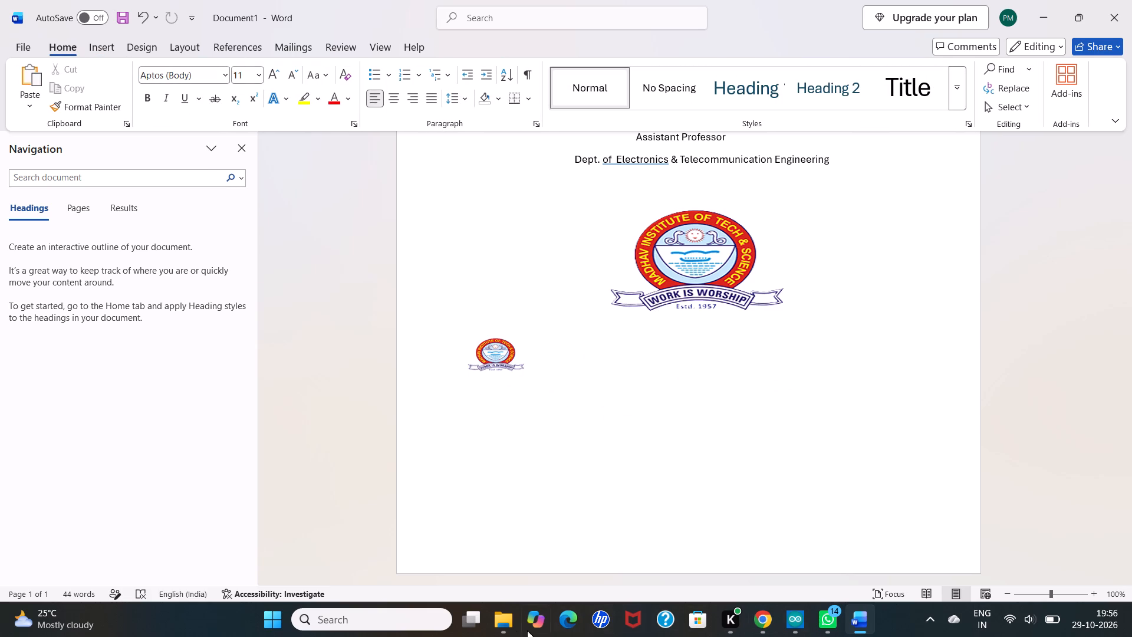
Check the images-1 picture in the Downloads folder in File Explorer, and delete that file.
click(507, 619)
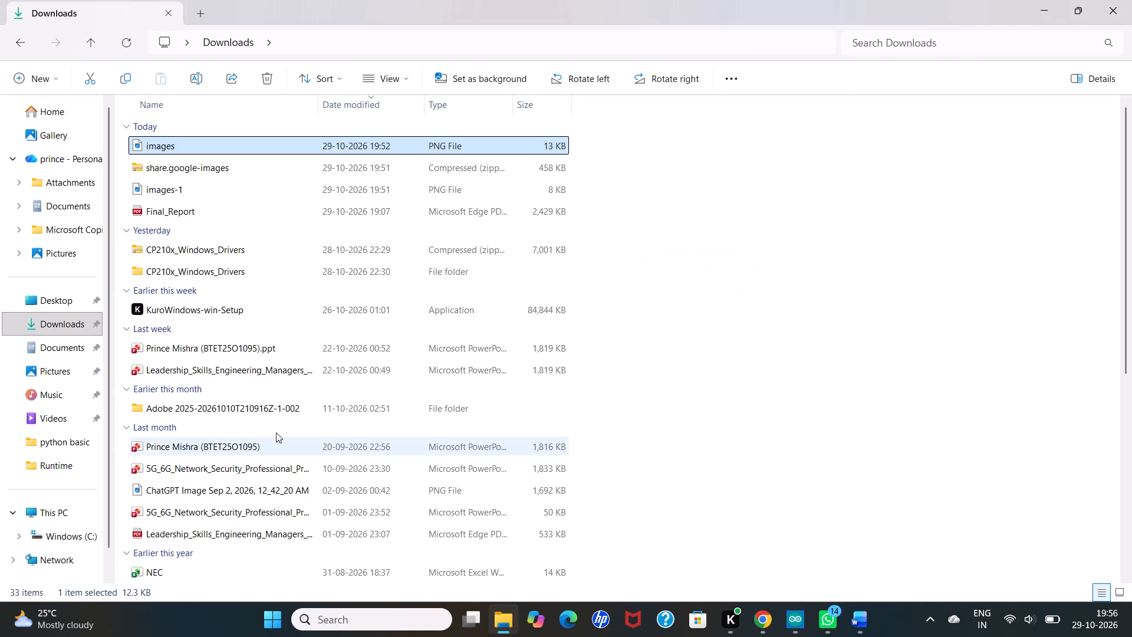
double_click(251, 188)
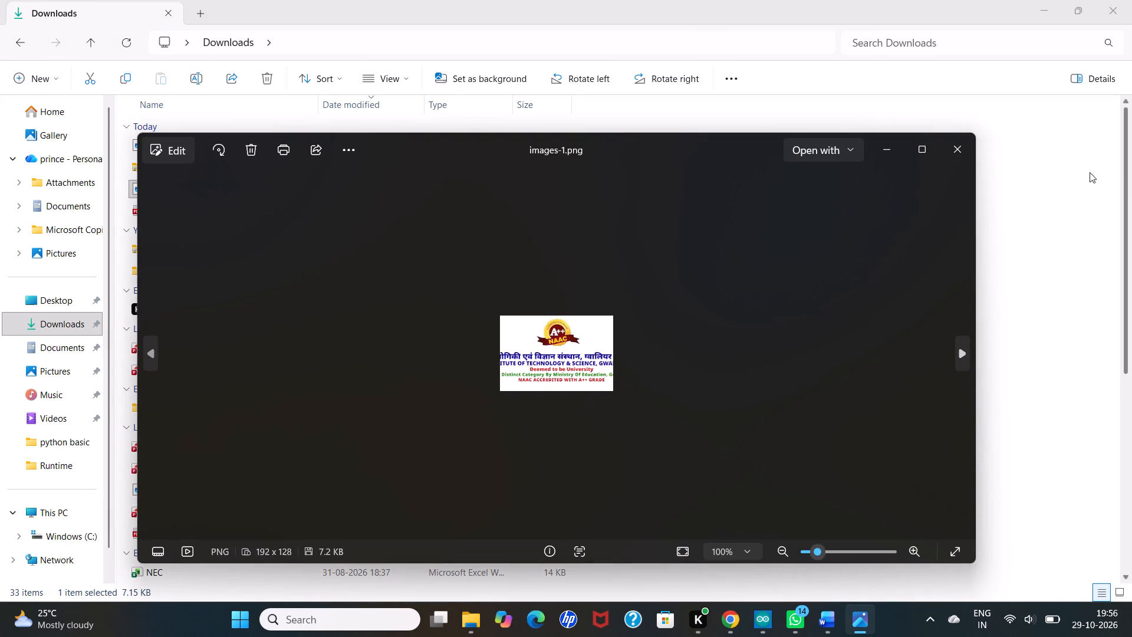
click(964, 156)
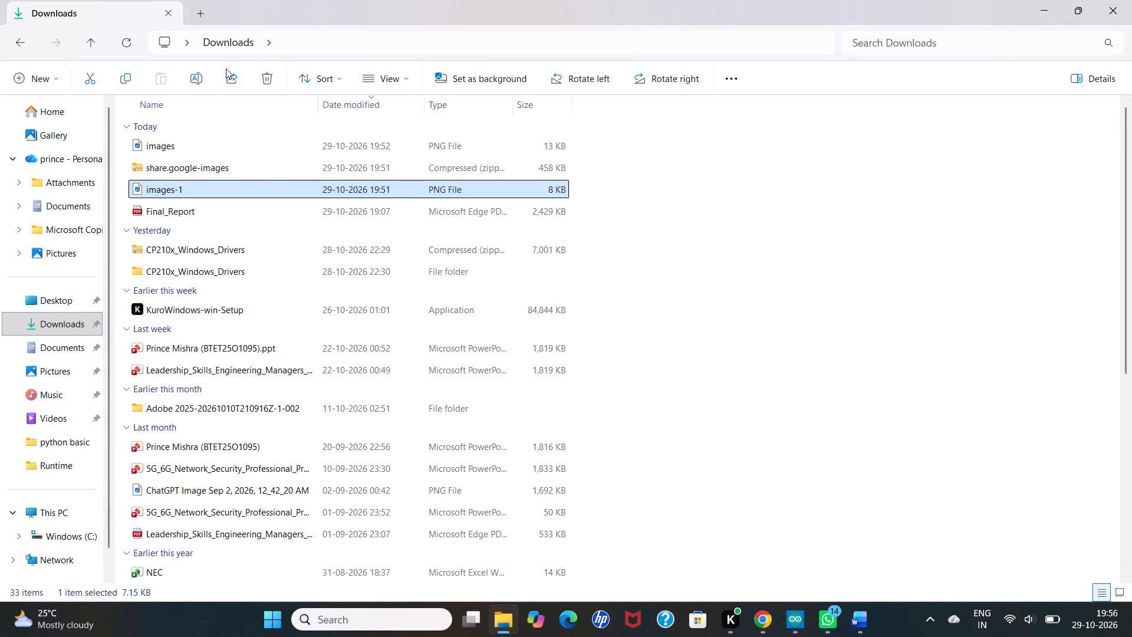
click(268, 73)
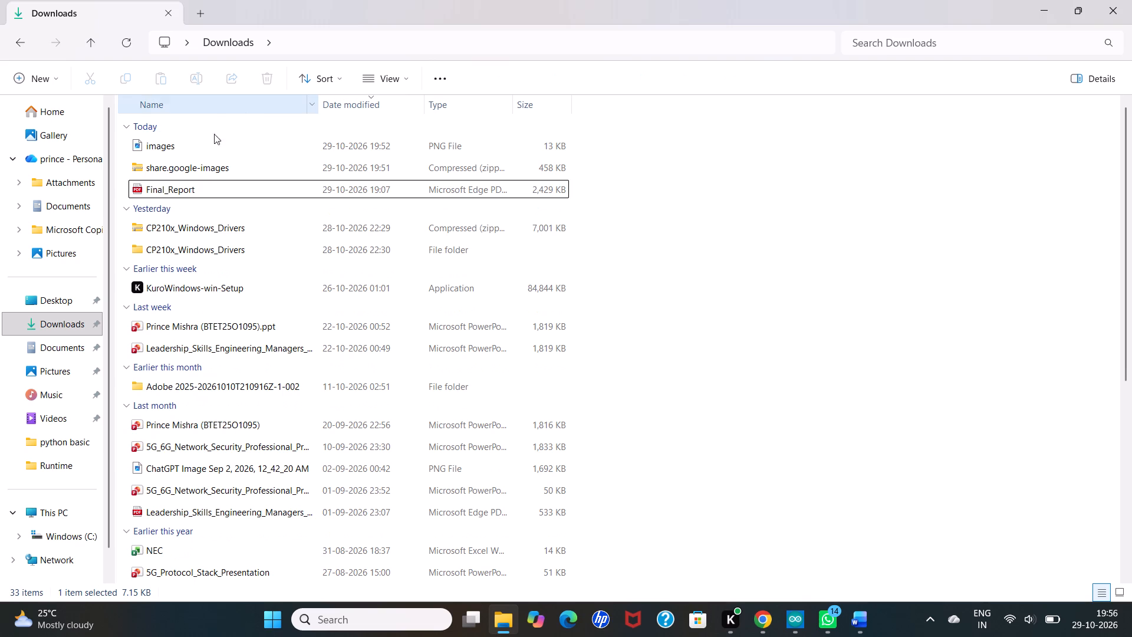
Remove the background of the images banner from Downloads in Photos, and save over the existing file.
double_click(209, 146)
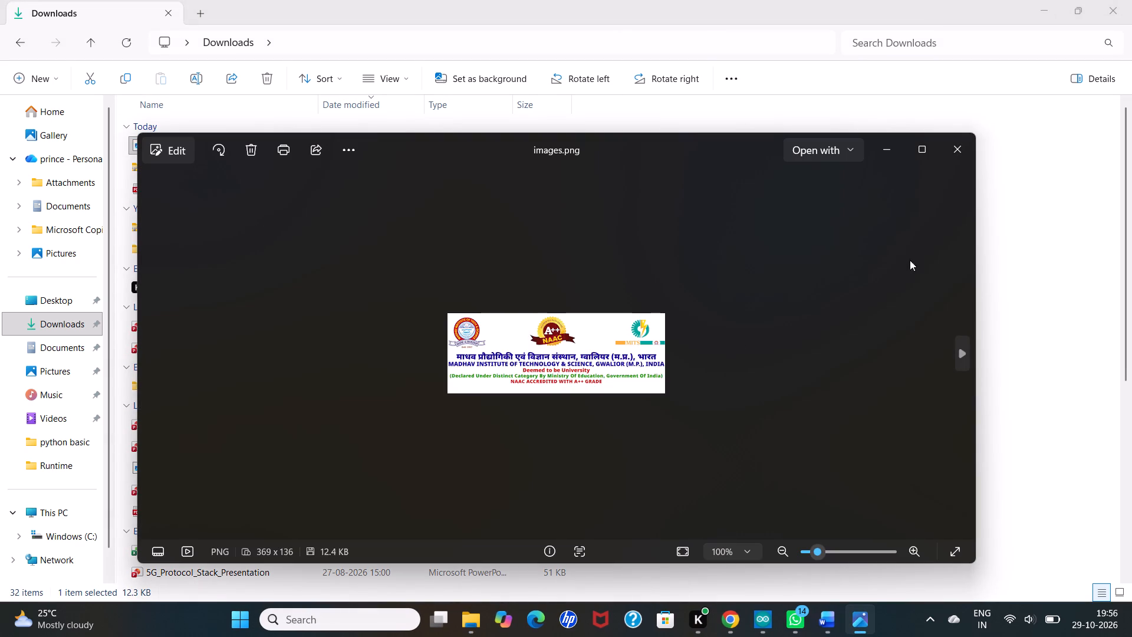
click(176, 149)
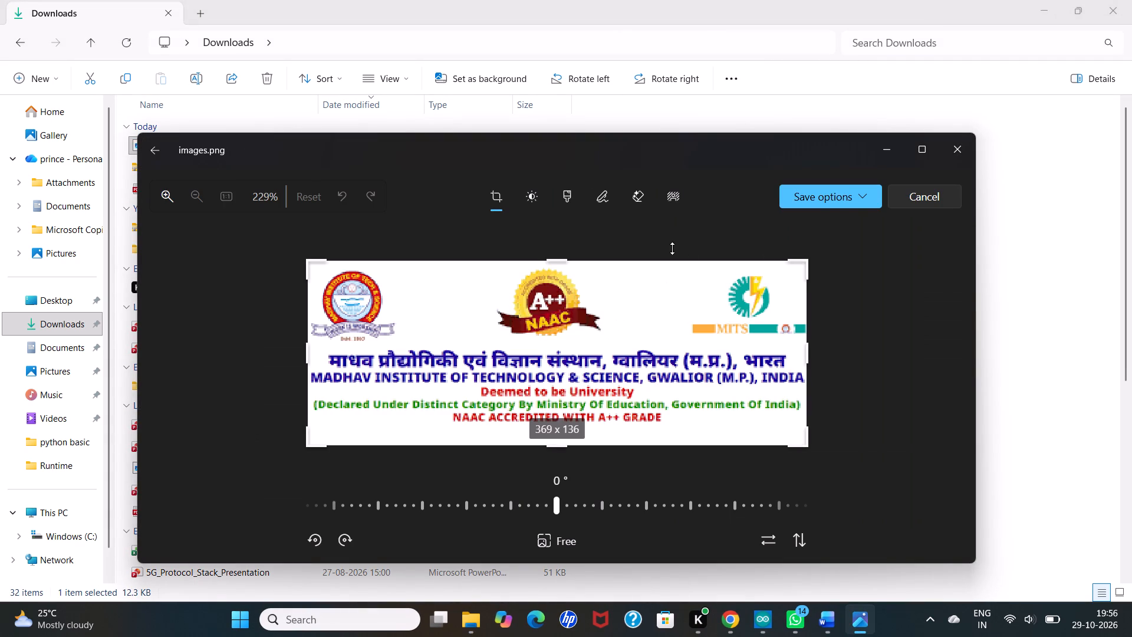
click(667, 198)
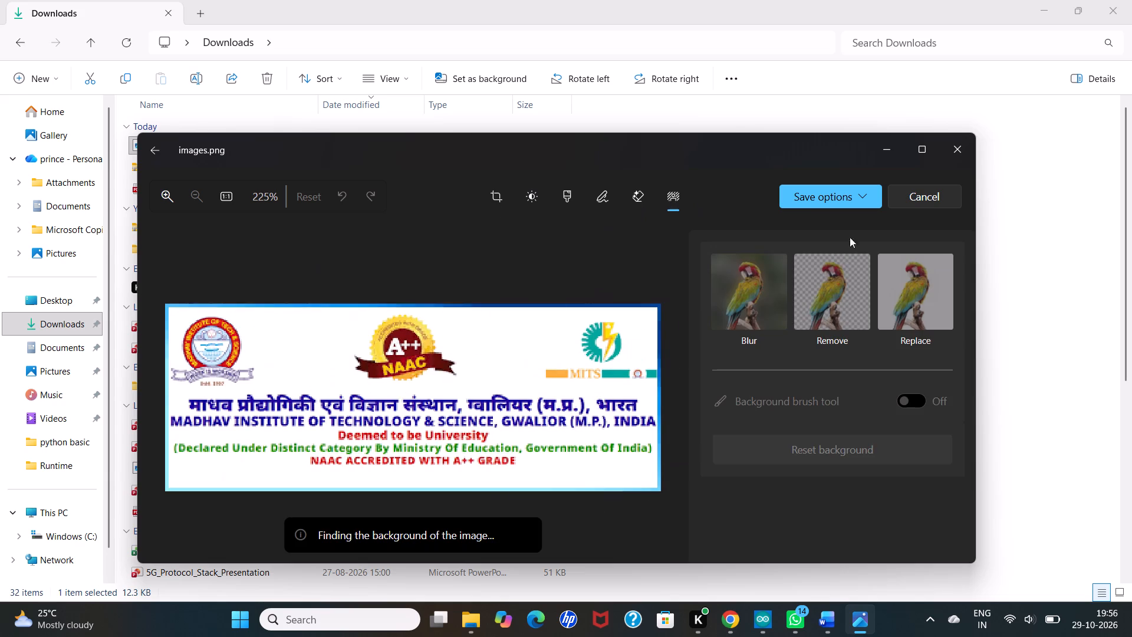
click(832, 314)
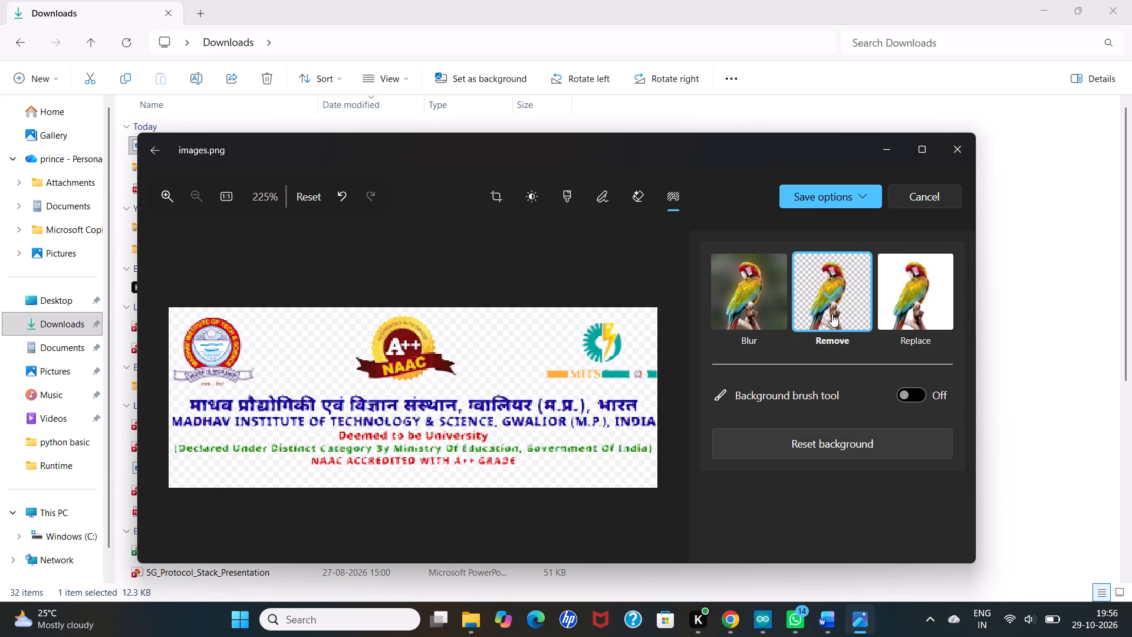
click(845, 196)
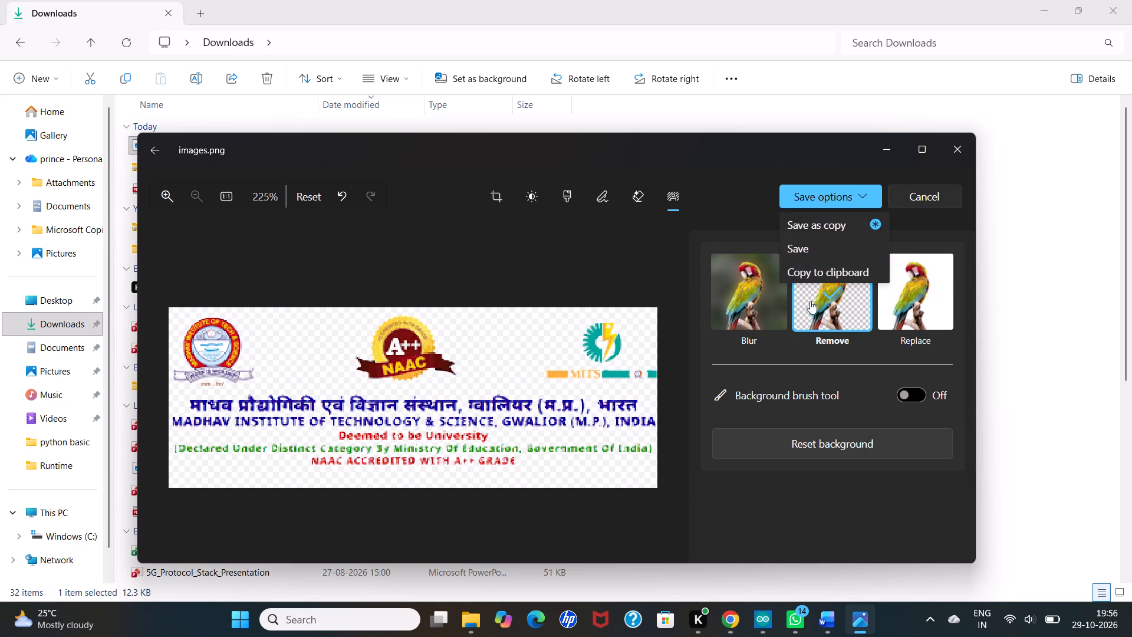
click(814, 247)
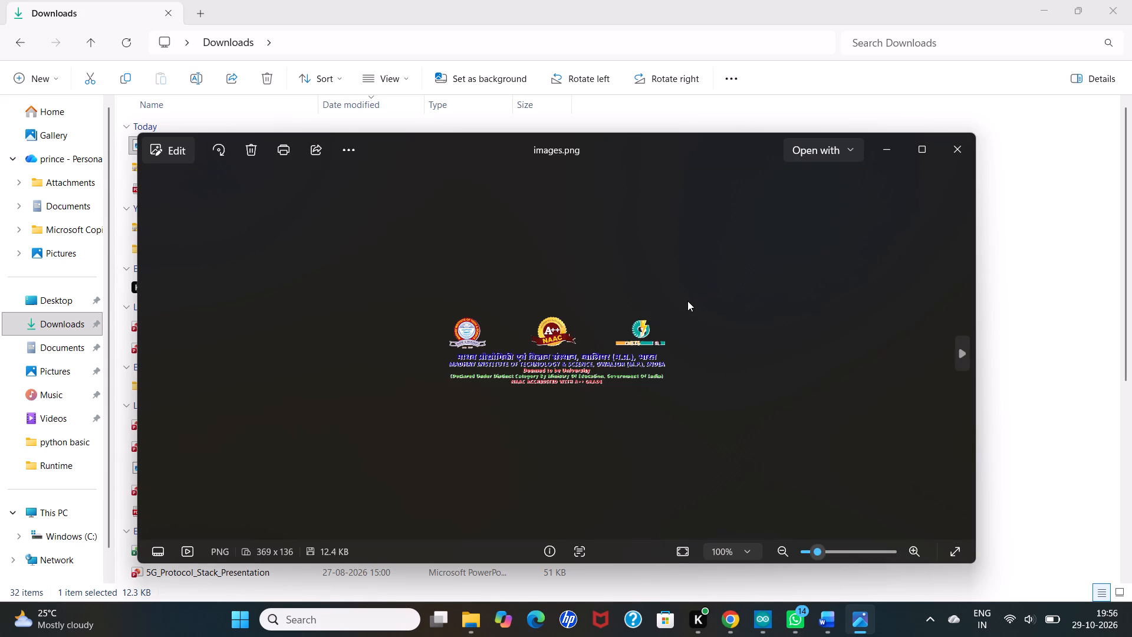
Crop the logo row off the top of the images banner to leave 369 x 73, and save over the file.
click(162, 150)
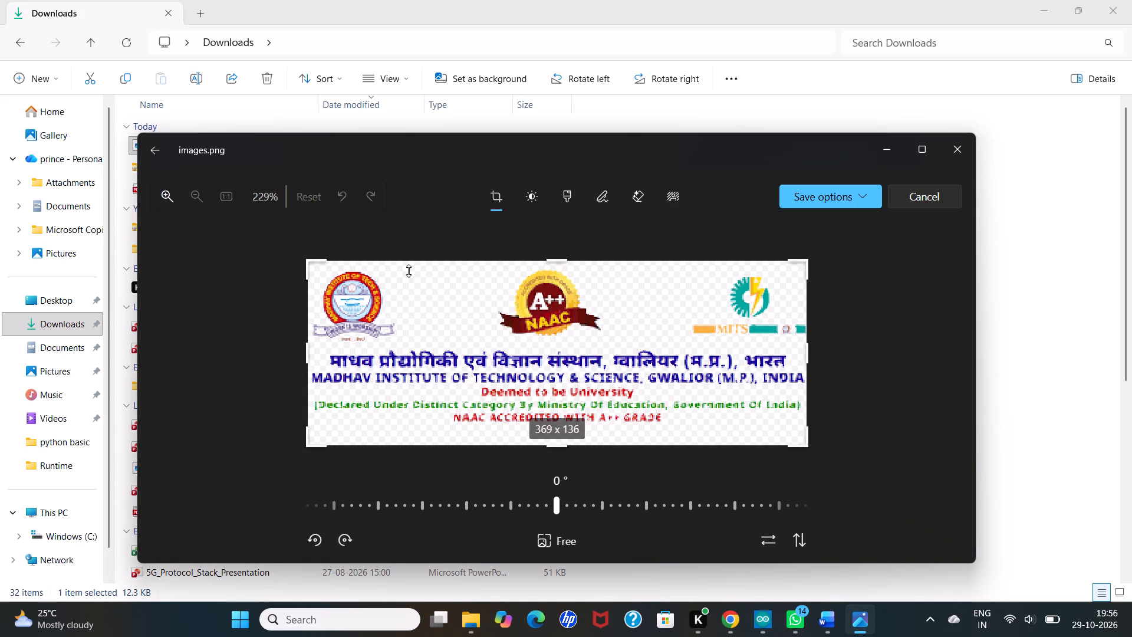
drag(561, 264, 584, 308)
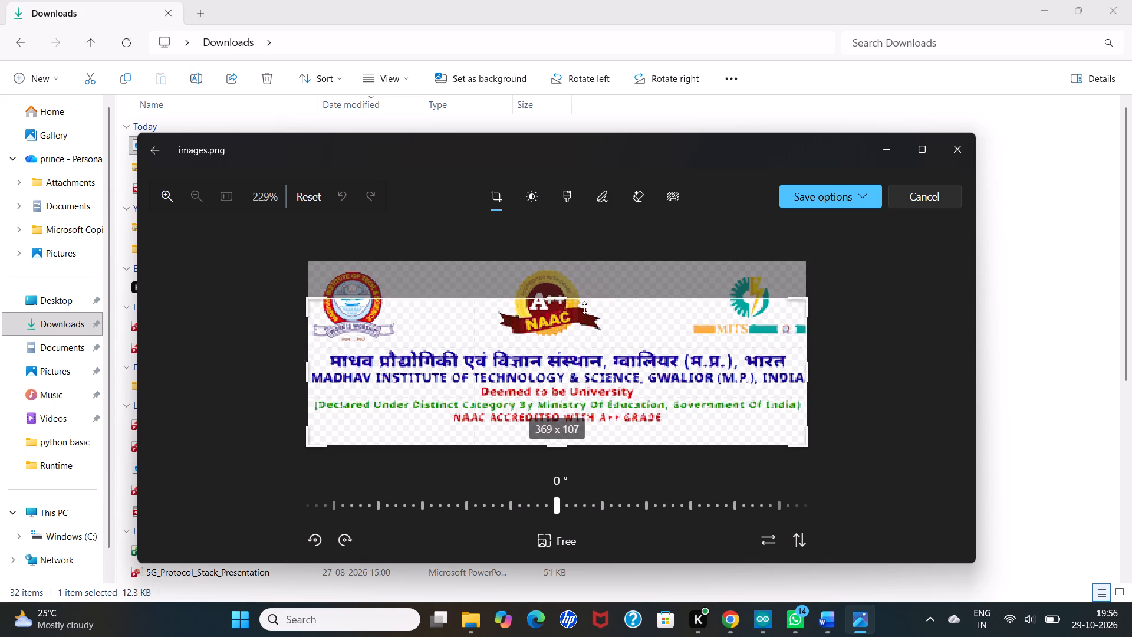
drag(584, 308, 595, 348)
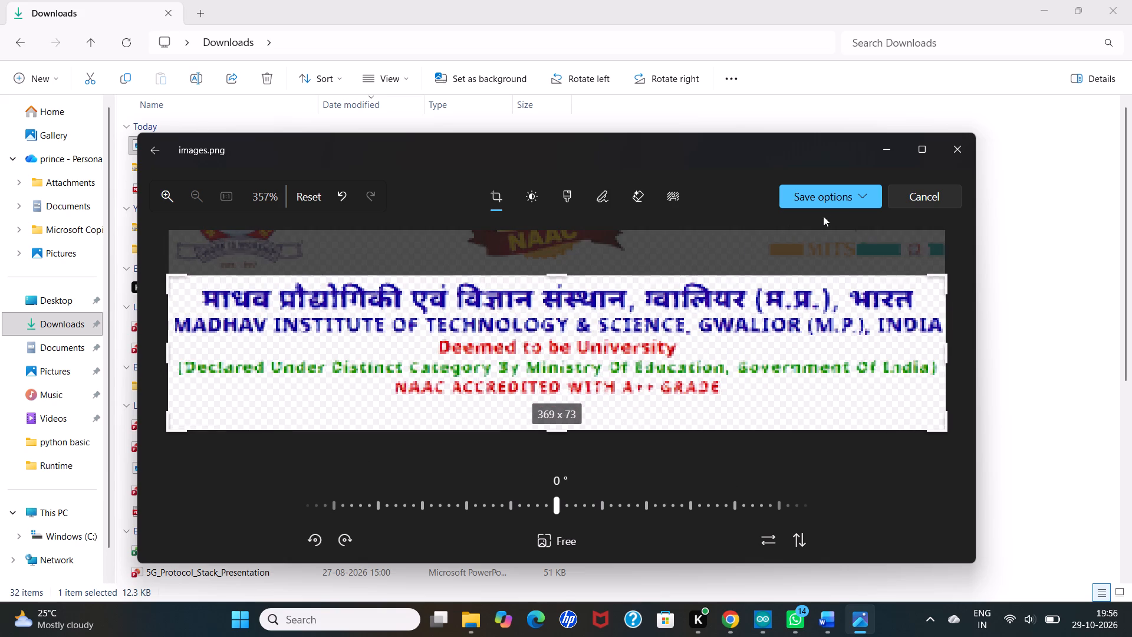
click(851, 195)
click(857, 252)
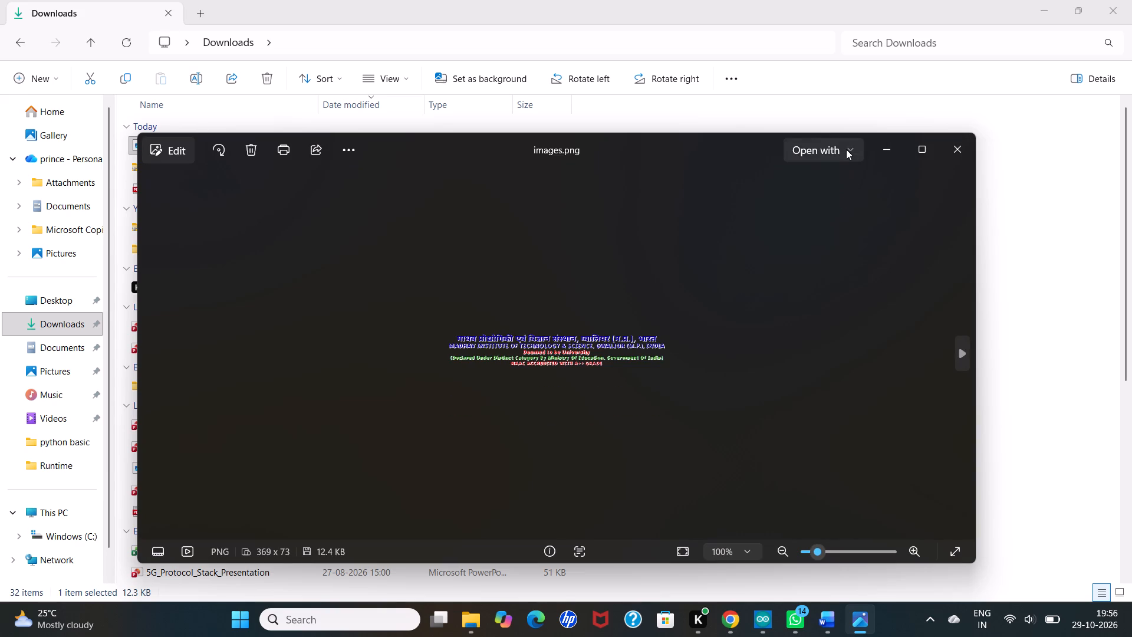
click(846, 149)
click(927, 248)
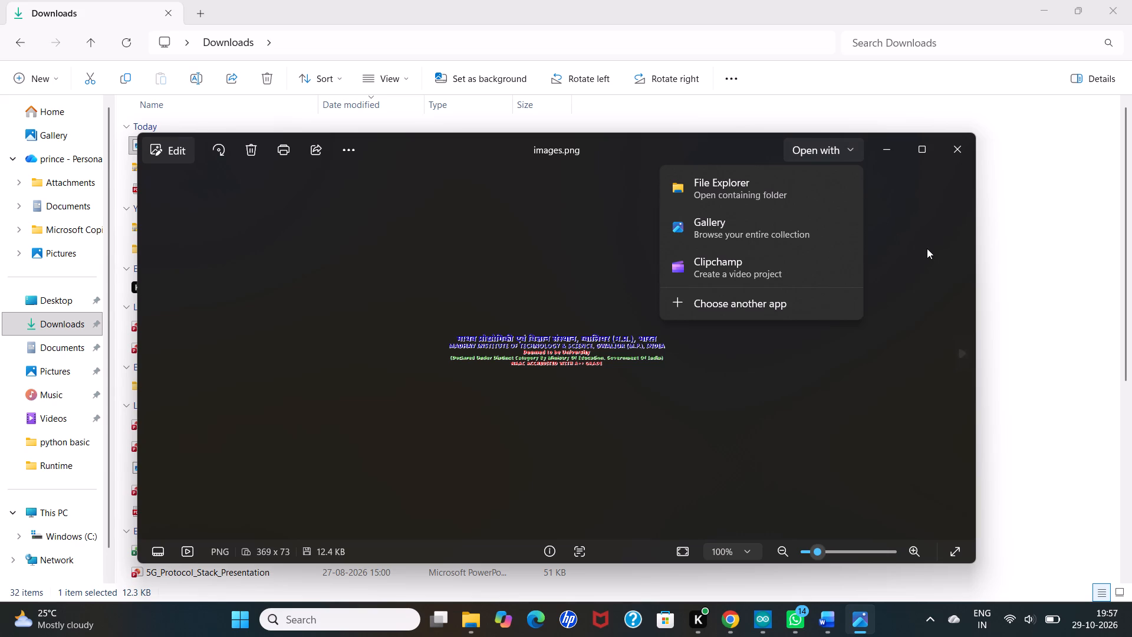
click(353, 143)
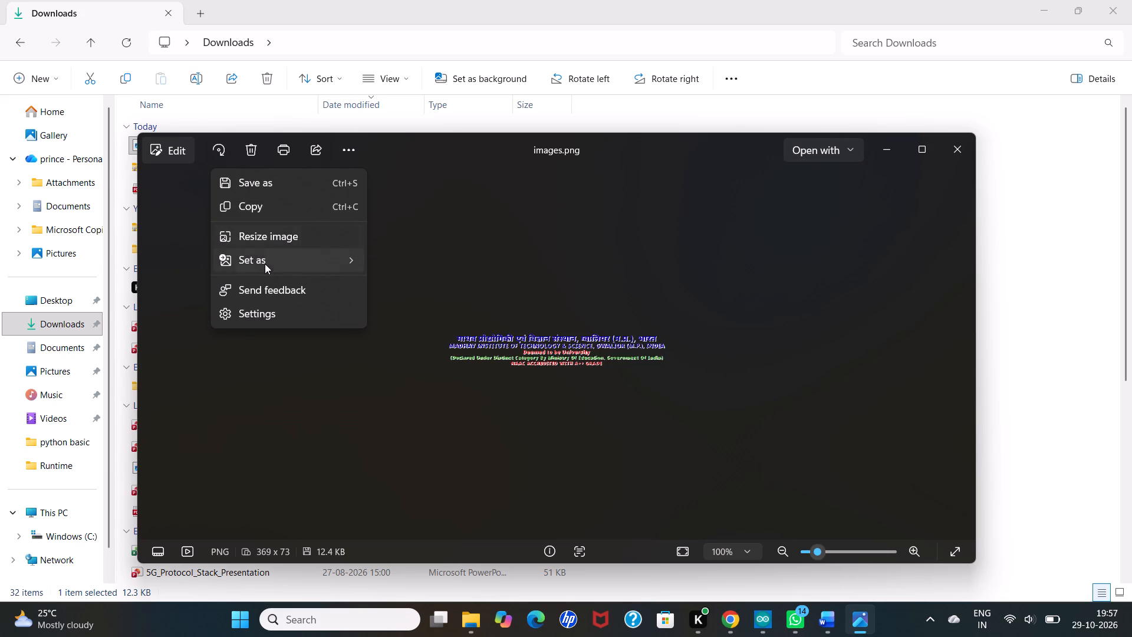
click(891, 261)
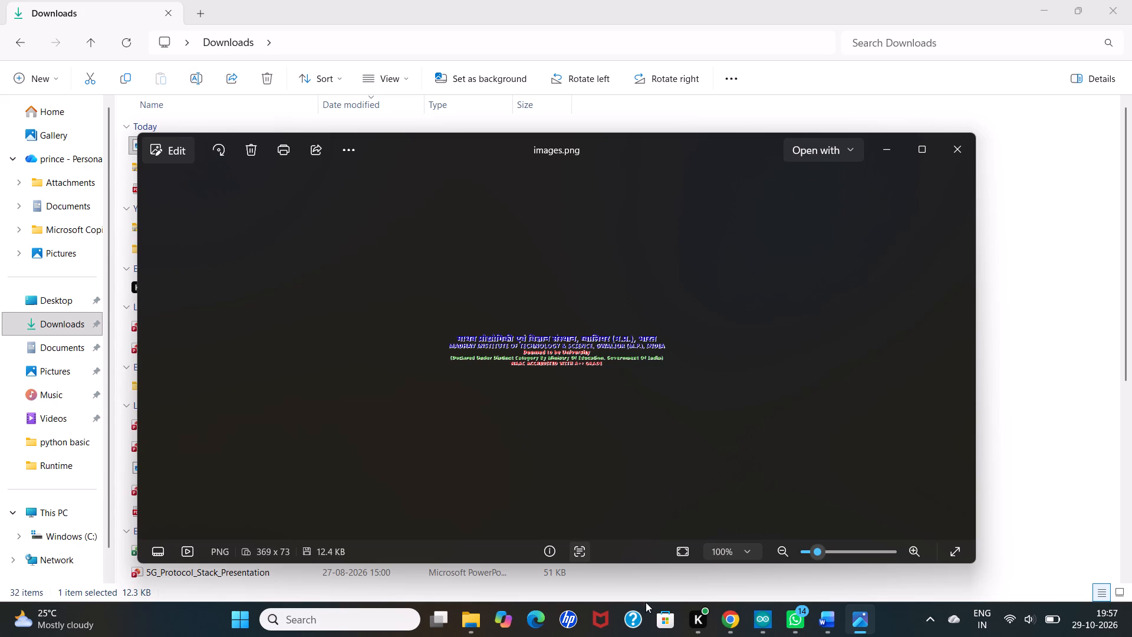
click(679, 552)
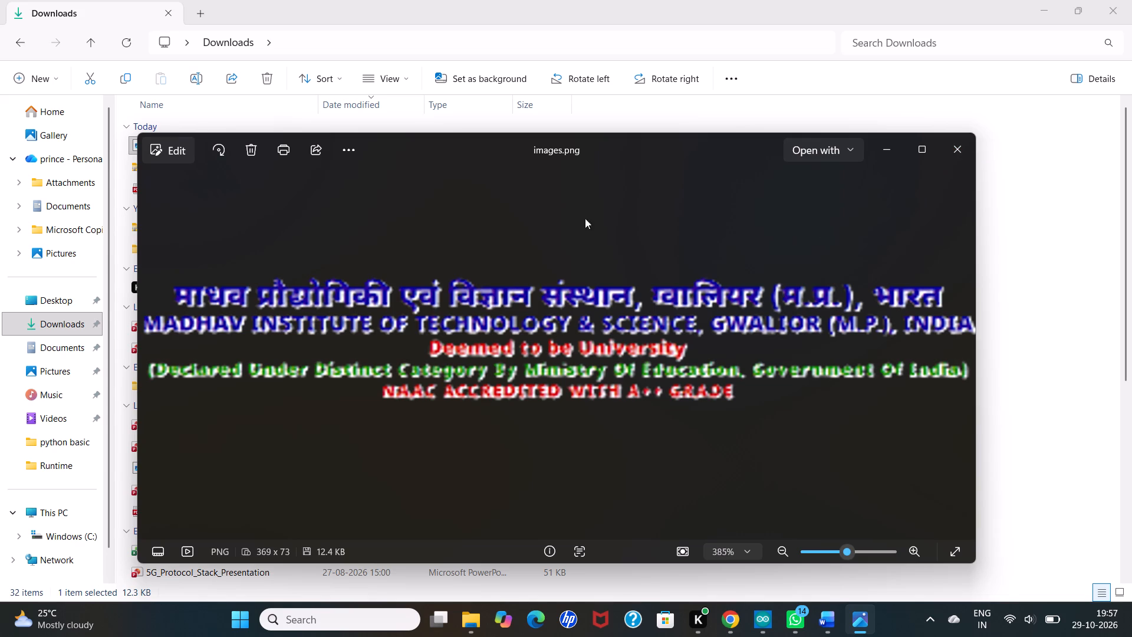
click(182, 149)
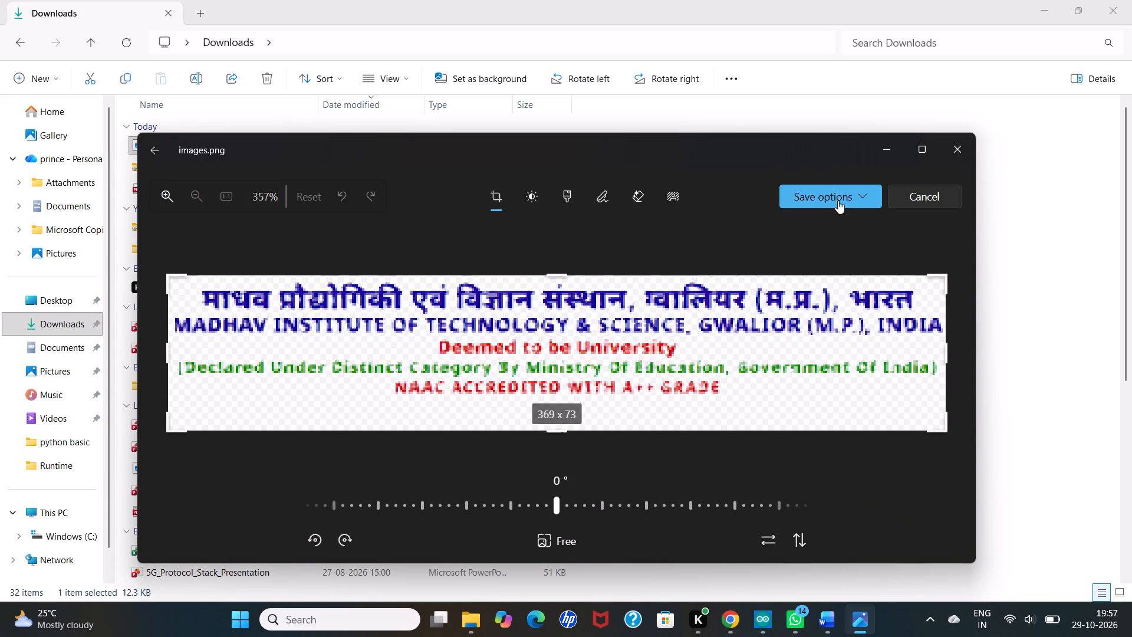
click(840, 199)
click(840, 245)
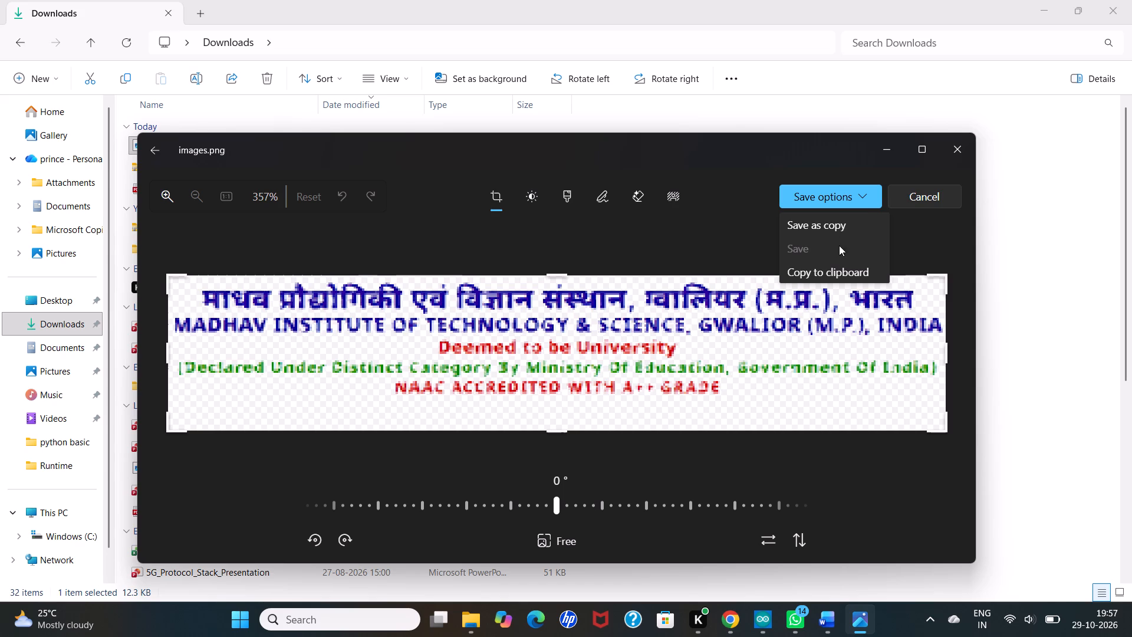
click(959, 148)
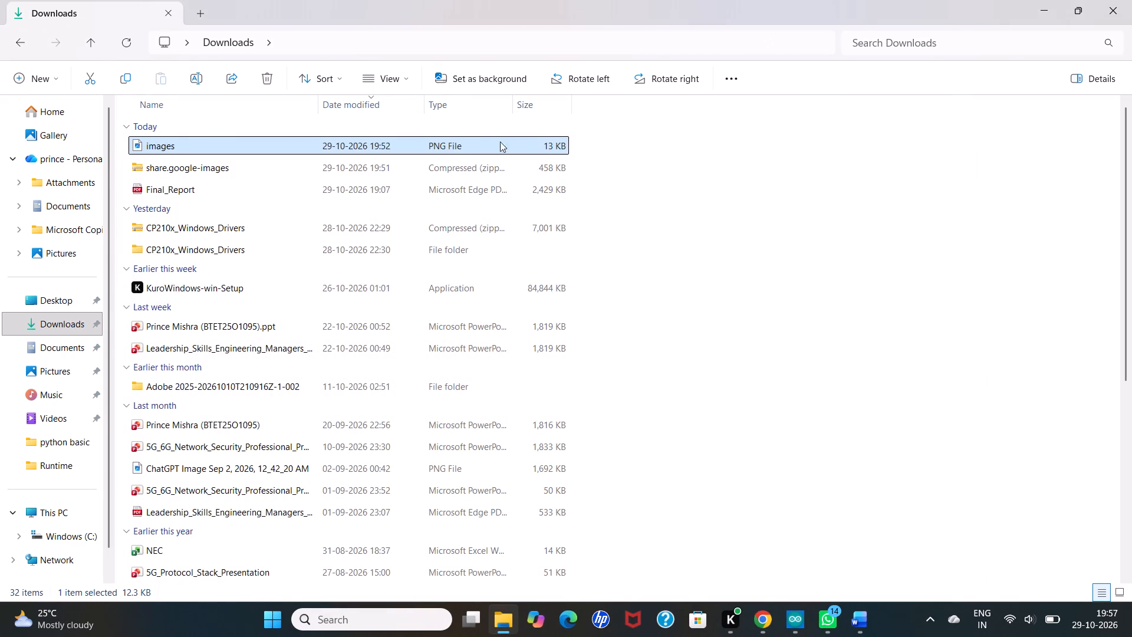
Reopen the images picture from Downloads to check the saved banner, and put the viewer away.
double_click(449, 139)
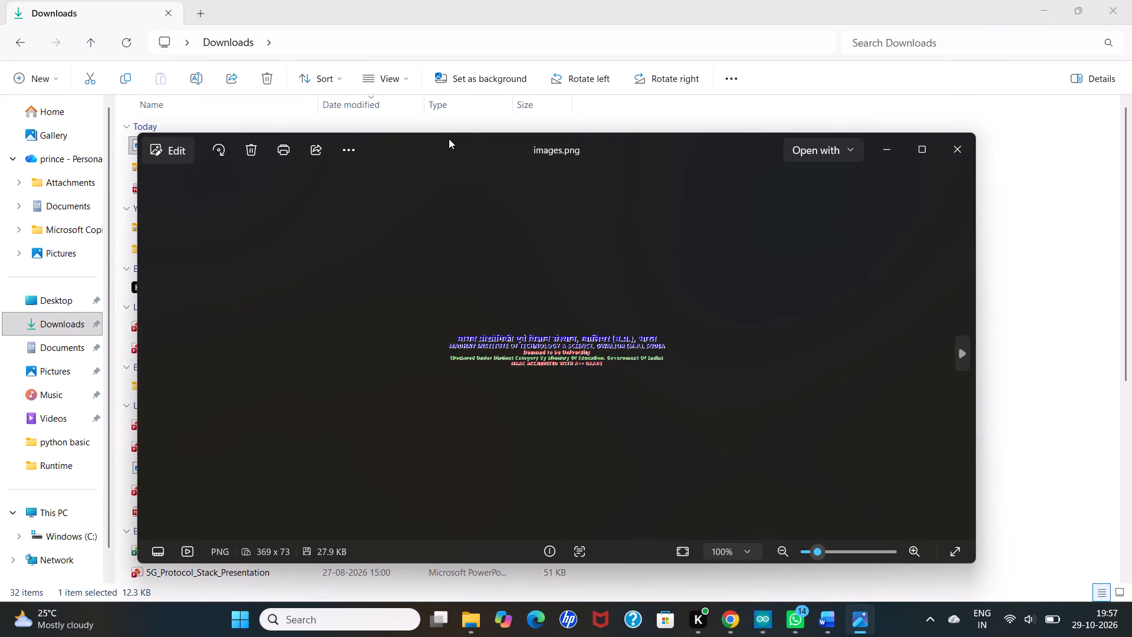
click(858, 616)
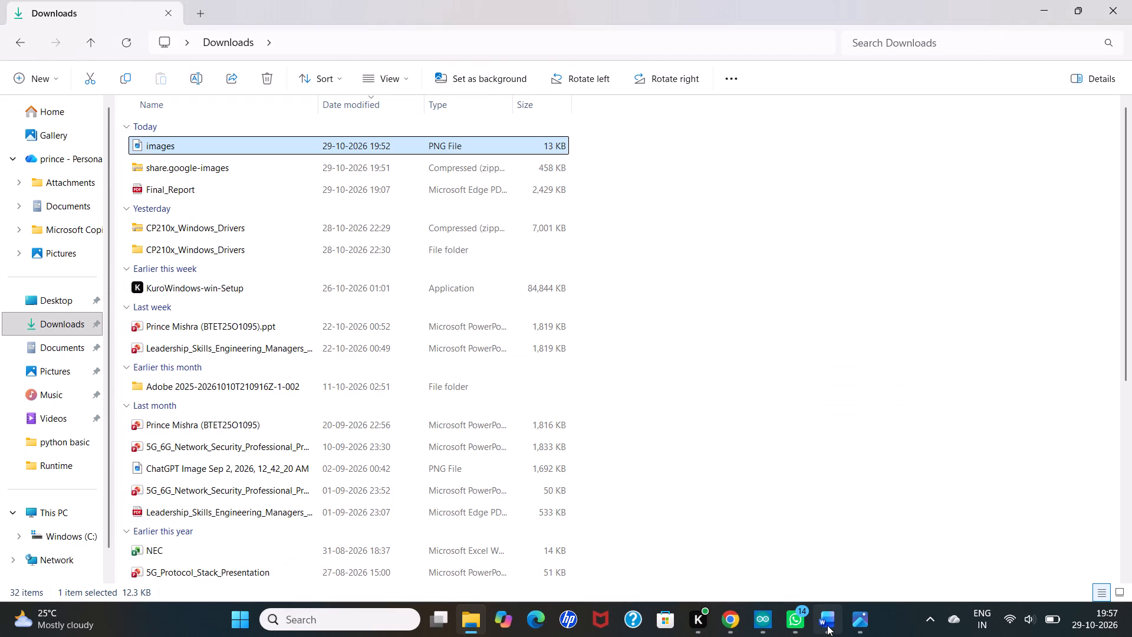
Switch to Word, insert the images banner from Downloads beside the small logo, and widen it to about 13.25 cm.
click(827, 625)
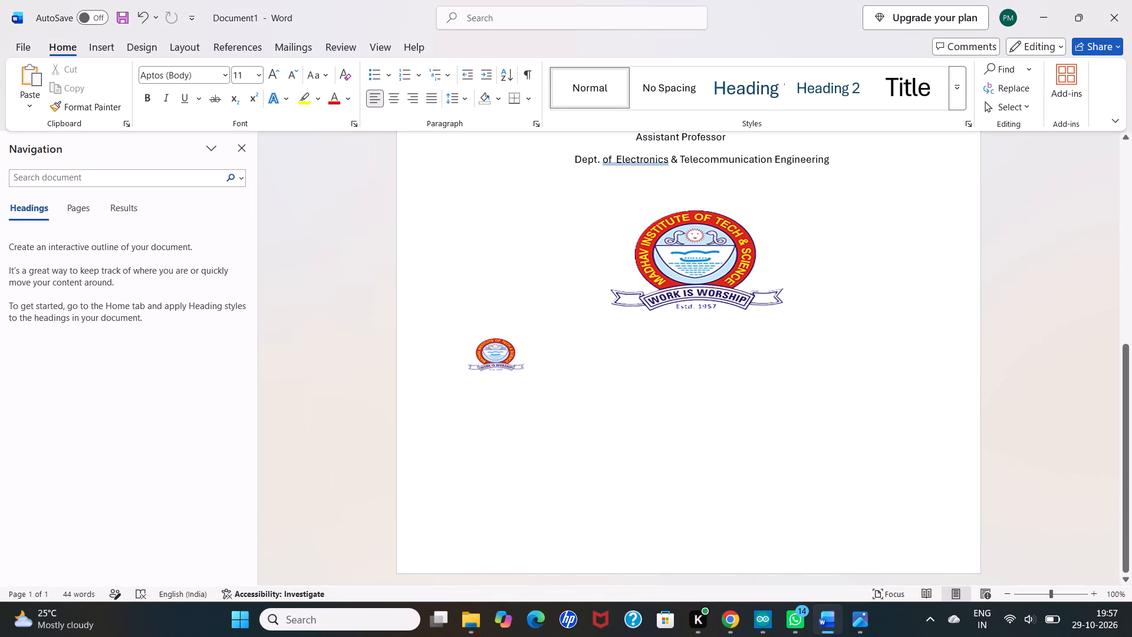
click(88, 41)
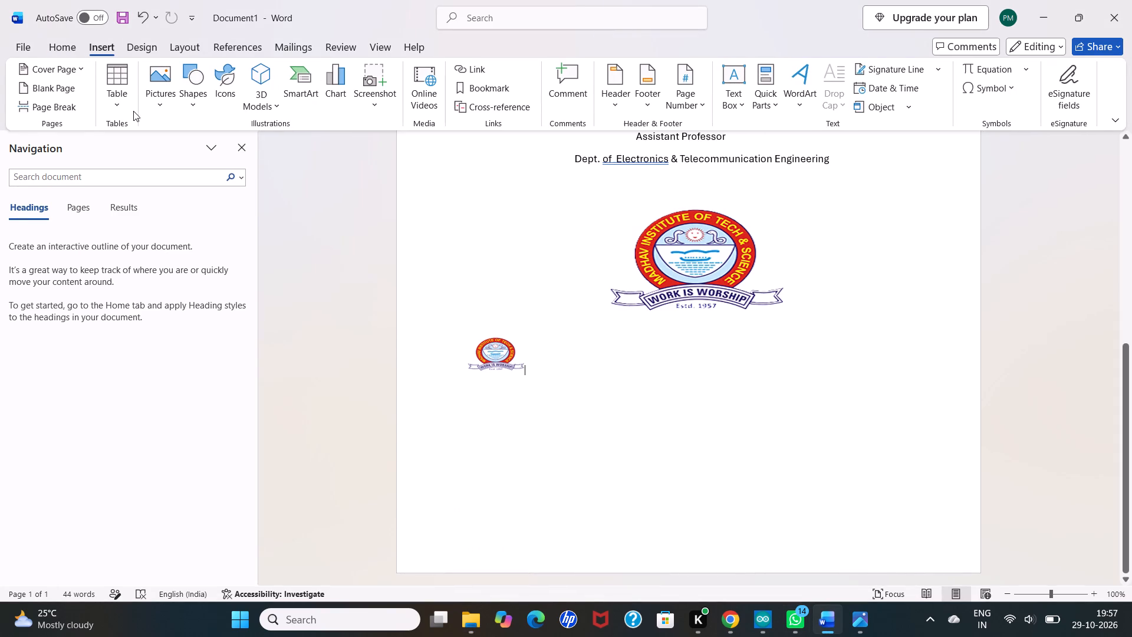
click(157, 106)
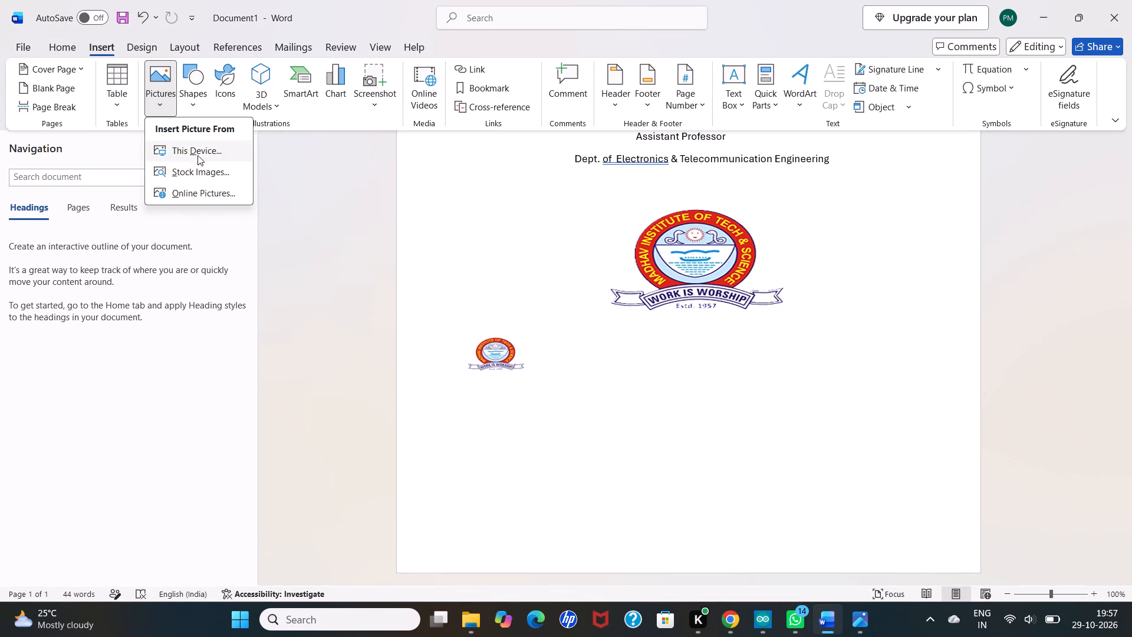
click(198, 150)
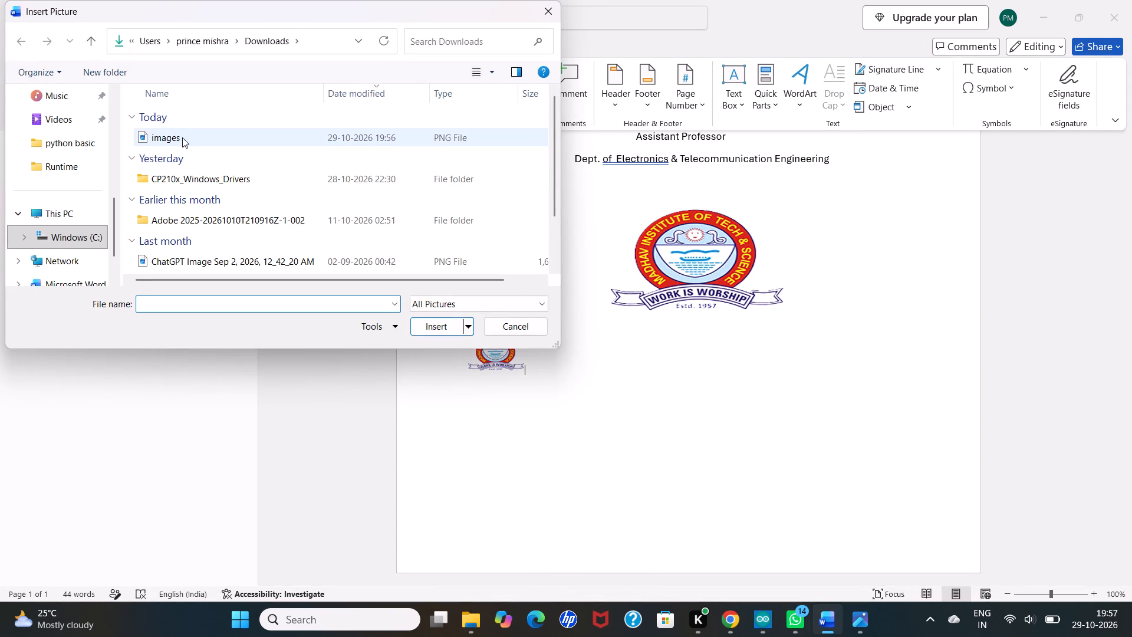
click(182, 137)
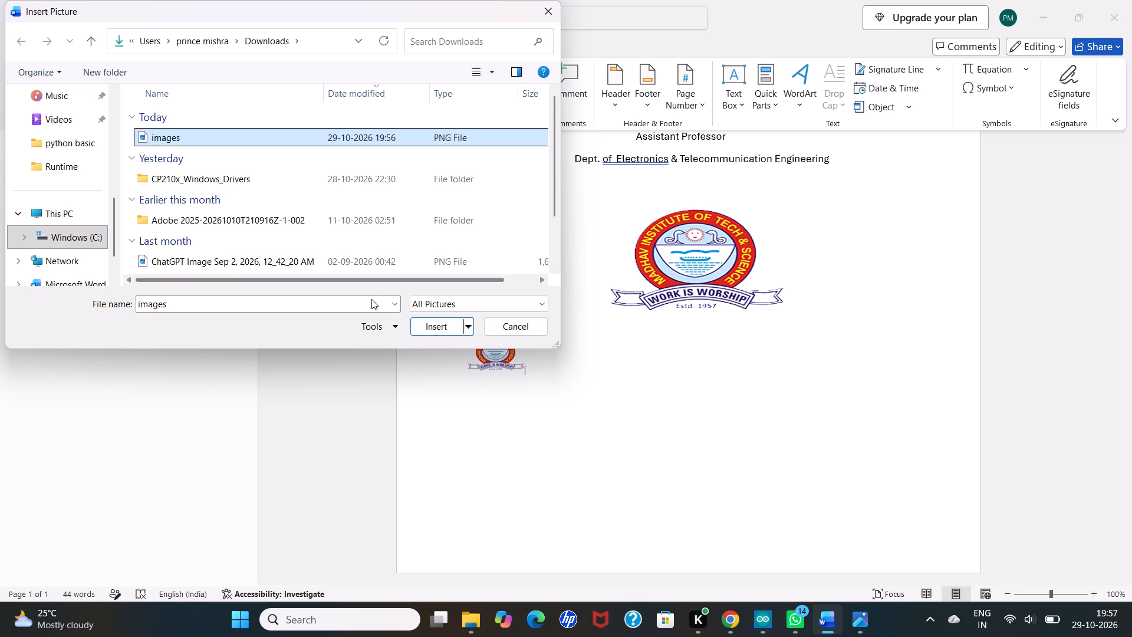
click(432, 328)
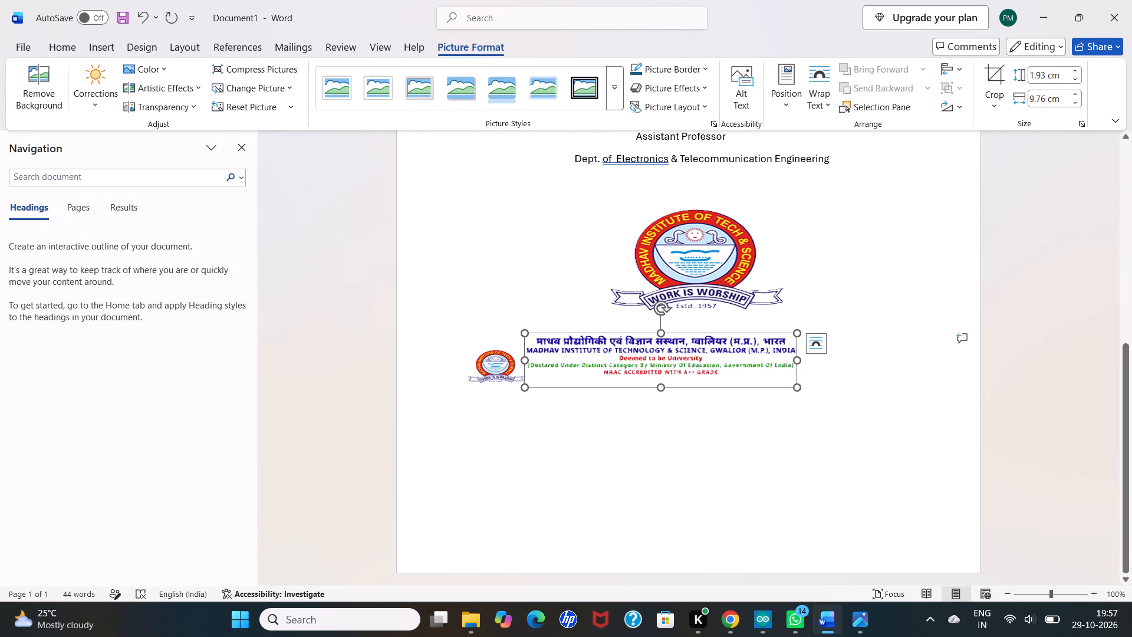
drag(796, 359, 894, 370)
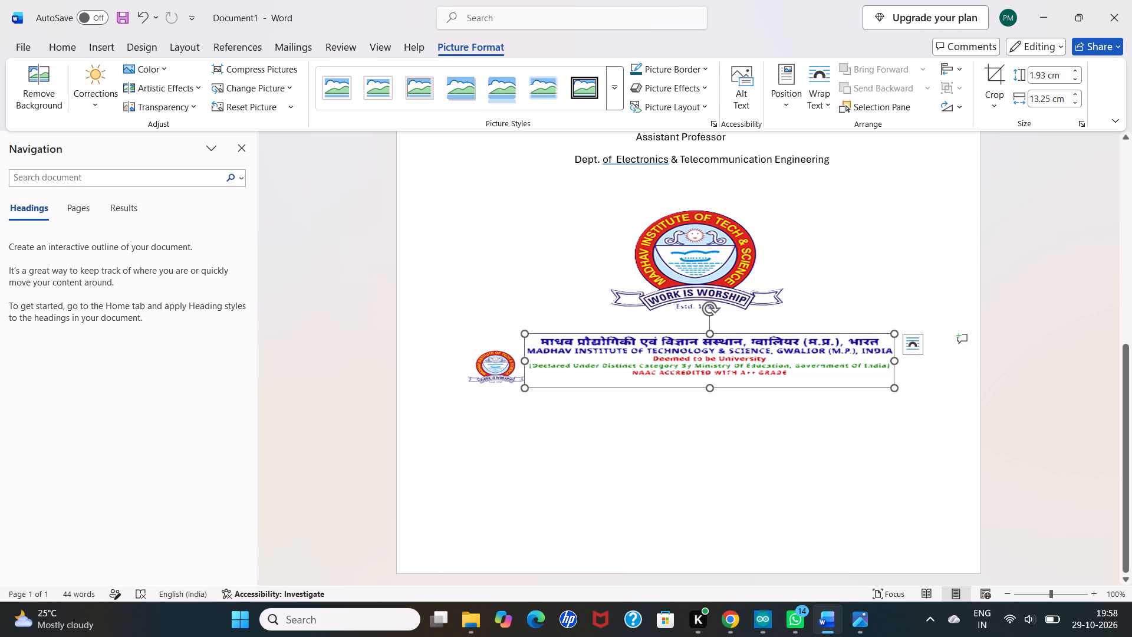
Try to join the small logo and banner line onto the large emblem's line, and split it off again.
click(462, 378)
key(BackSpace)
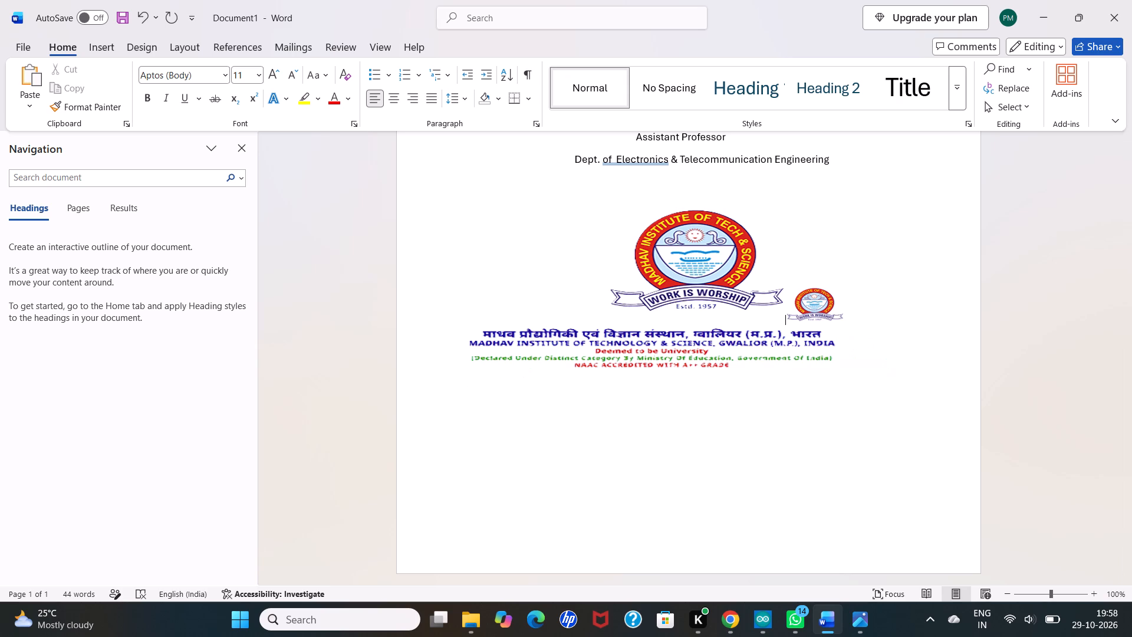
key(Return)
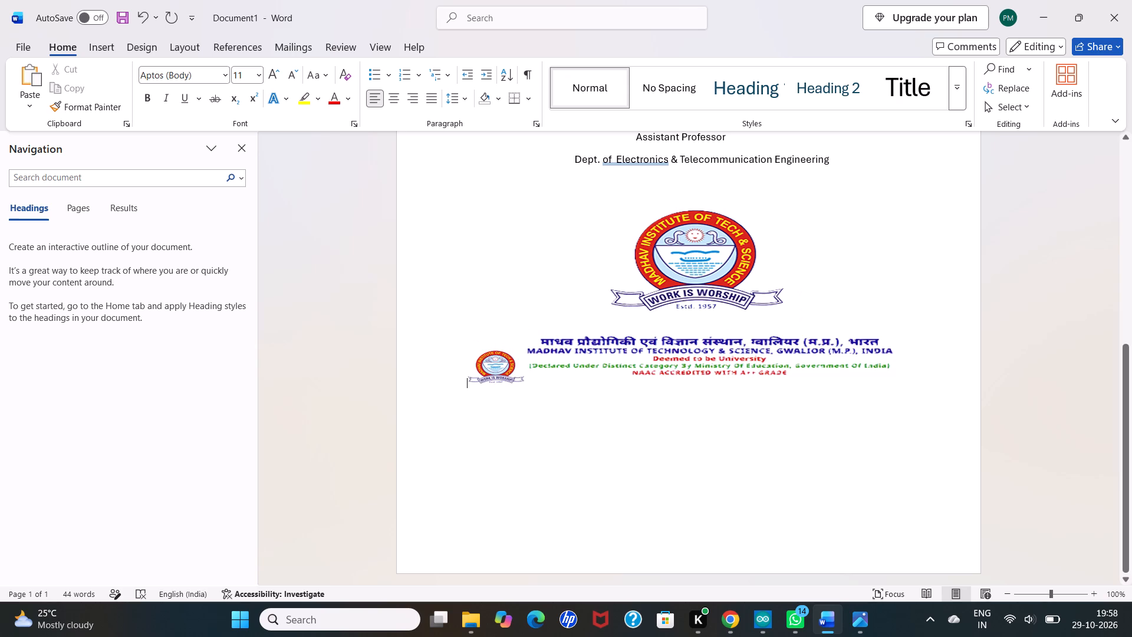
Adjust the heading banner's height so it is slightly shorter, close to the height of the small logo beside it.
click(581, 365)
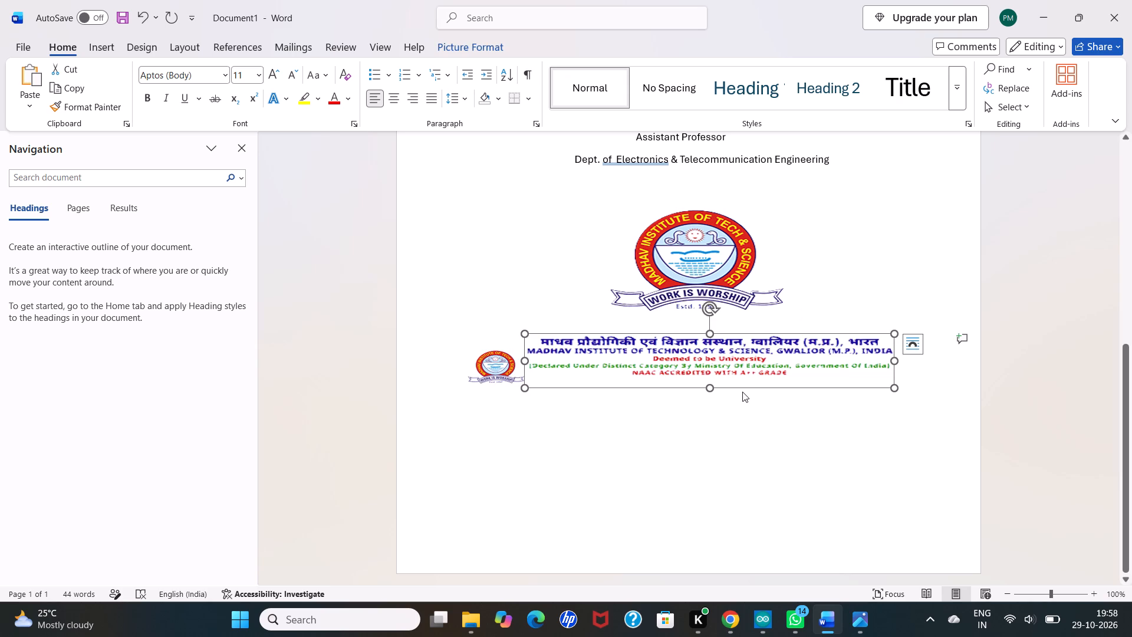
drag(711, 390, 712, 425)
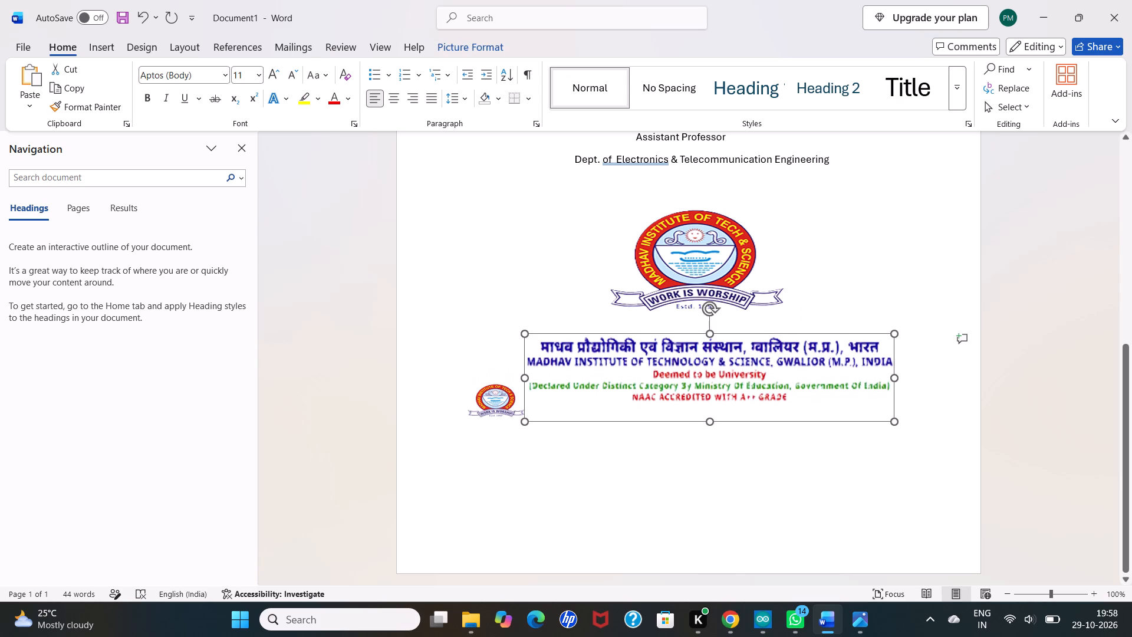
drag(712, 425, 708, 372)
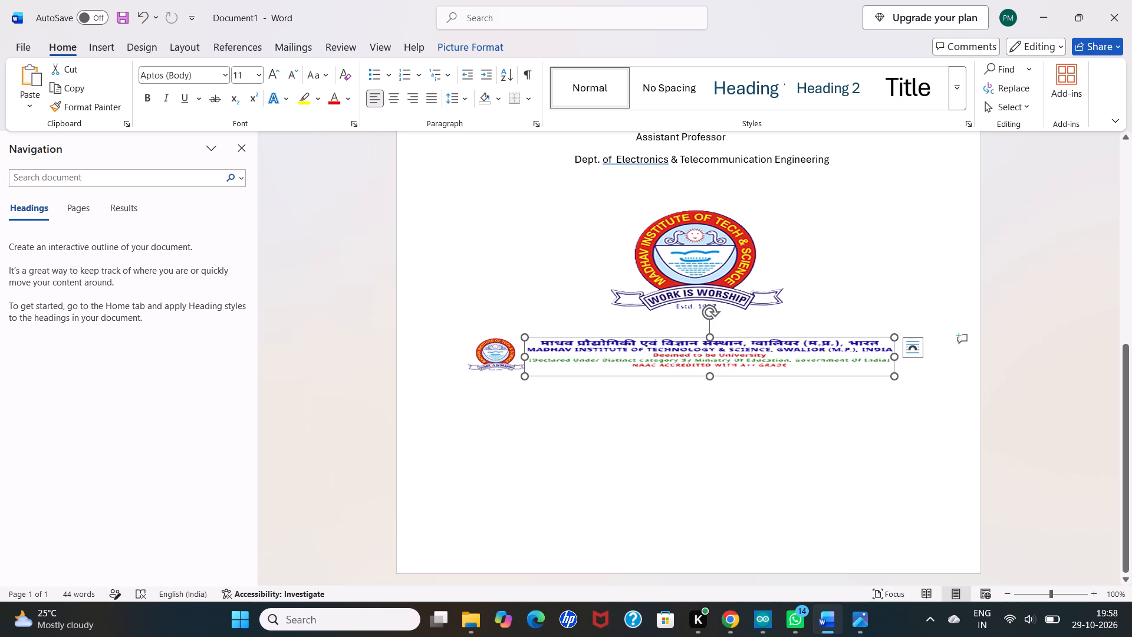
drag(709, 372, 711, 387)
drag(615, 376, 621, 391)
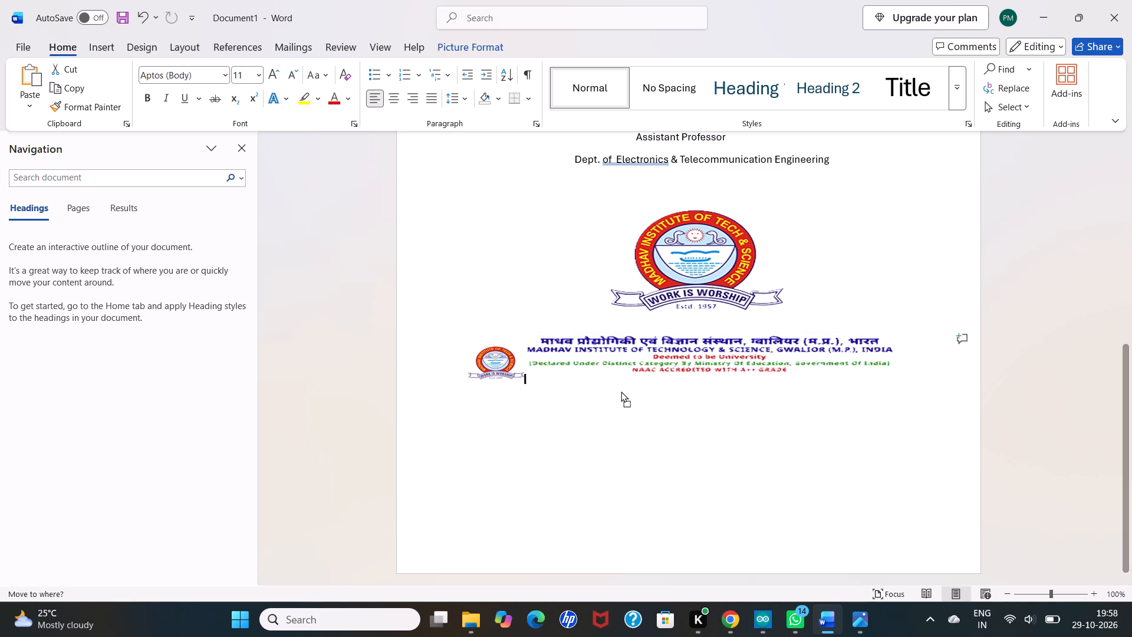
drag(621, 391, 624, 367)
drag(624, 367, 616, 379)
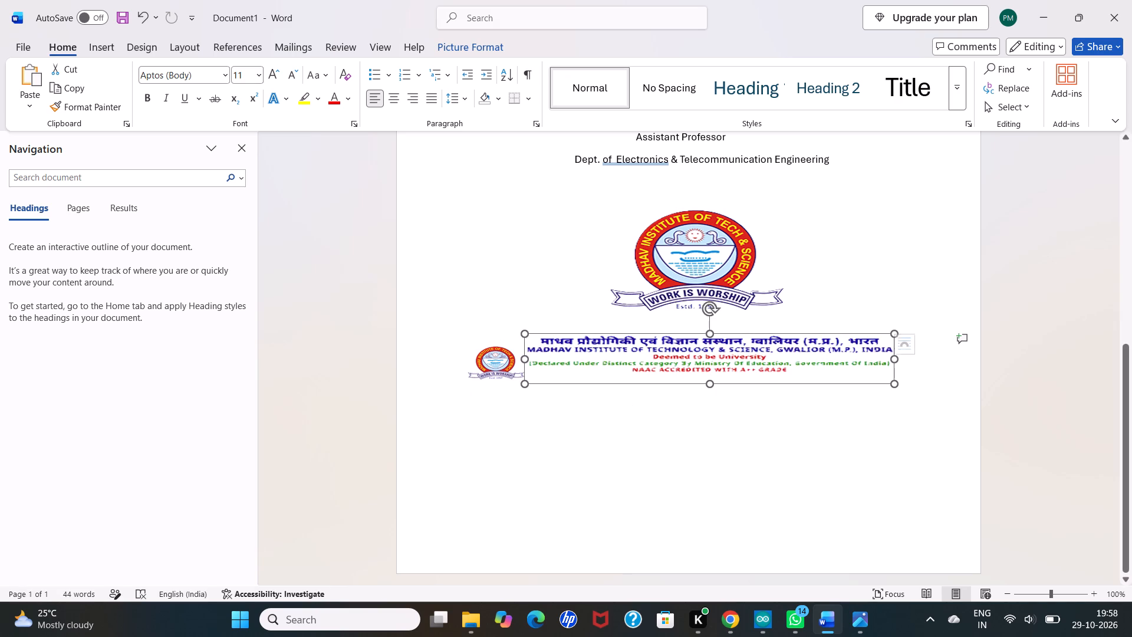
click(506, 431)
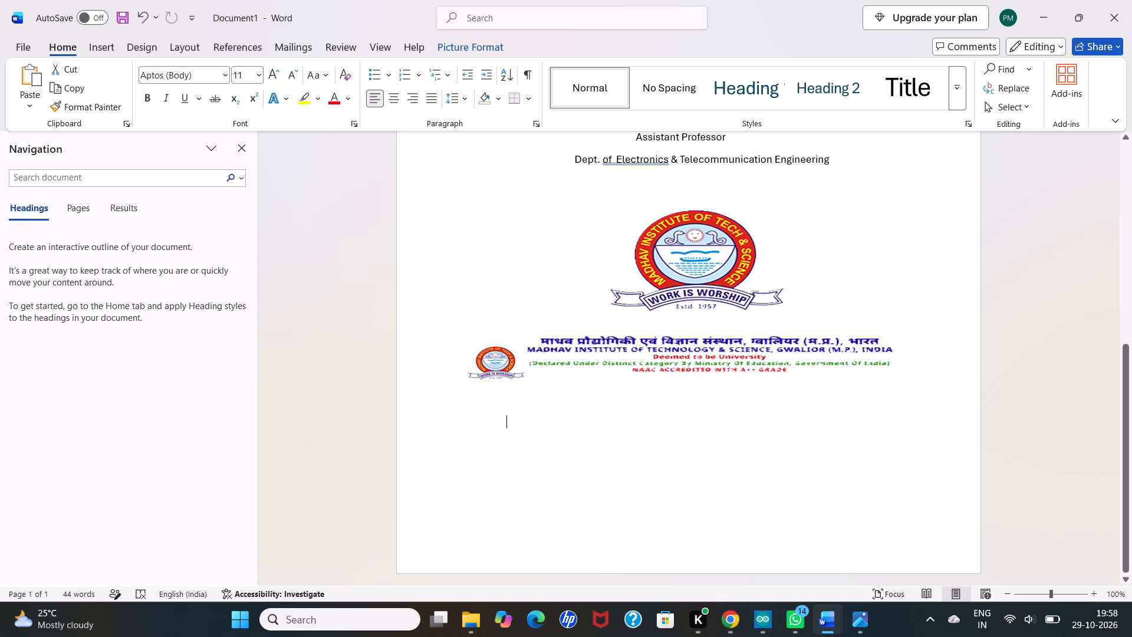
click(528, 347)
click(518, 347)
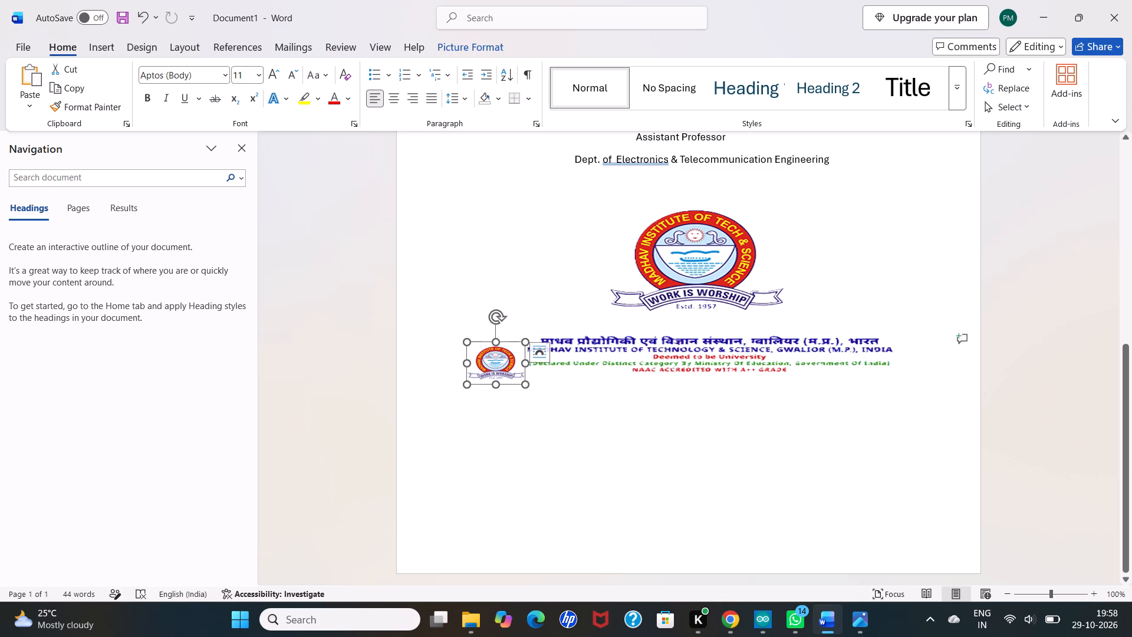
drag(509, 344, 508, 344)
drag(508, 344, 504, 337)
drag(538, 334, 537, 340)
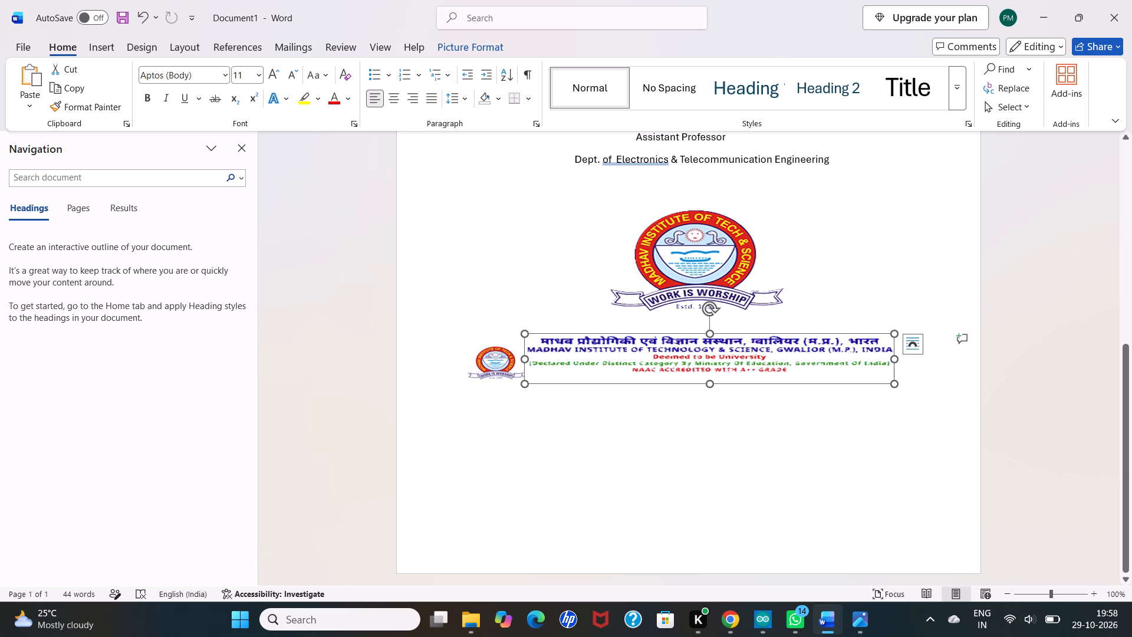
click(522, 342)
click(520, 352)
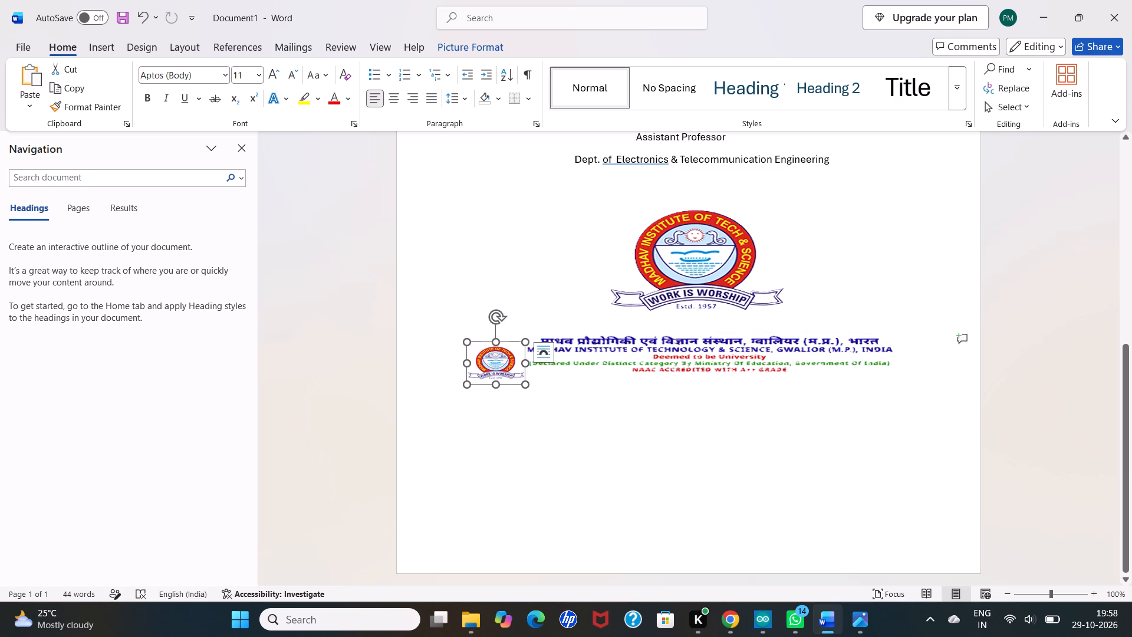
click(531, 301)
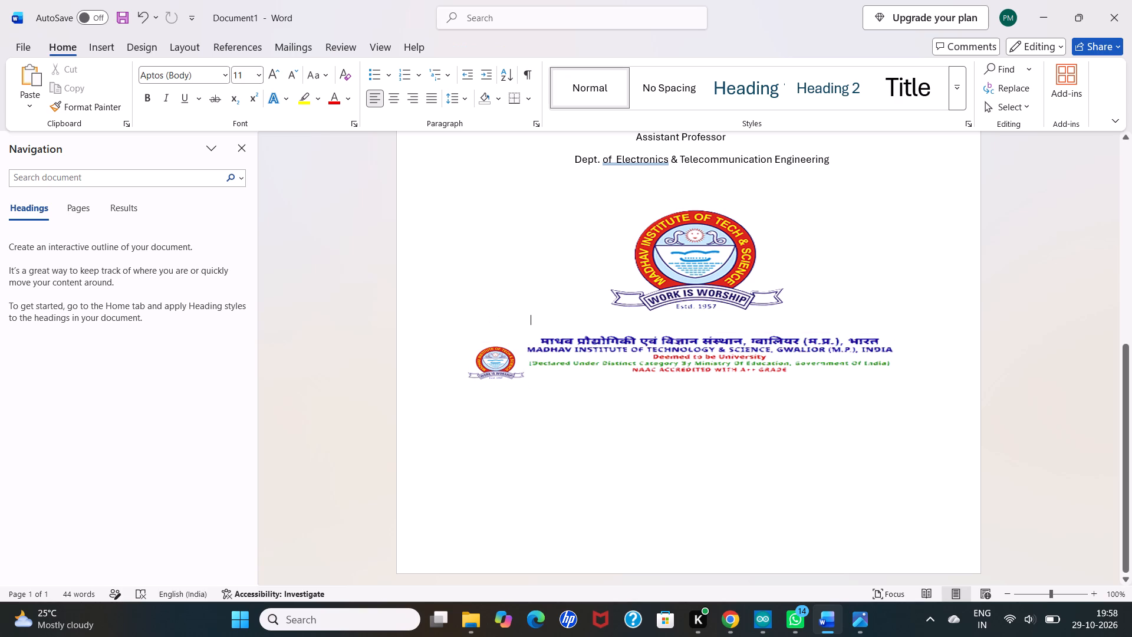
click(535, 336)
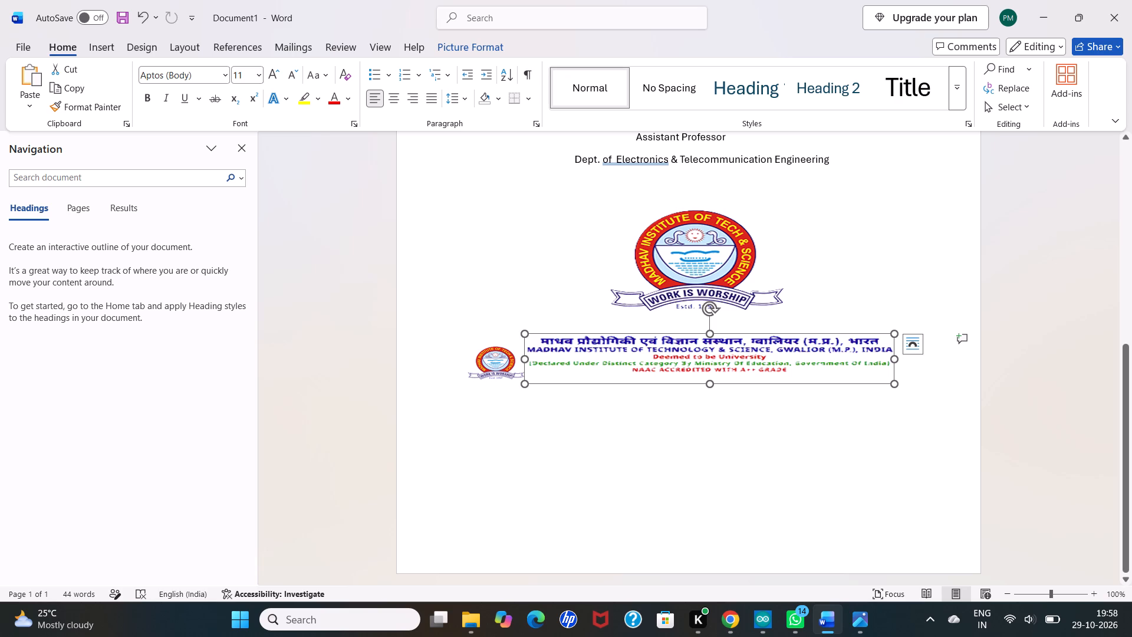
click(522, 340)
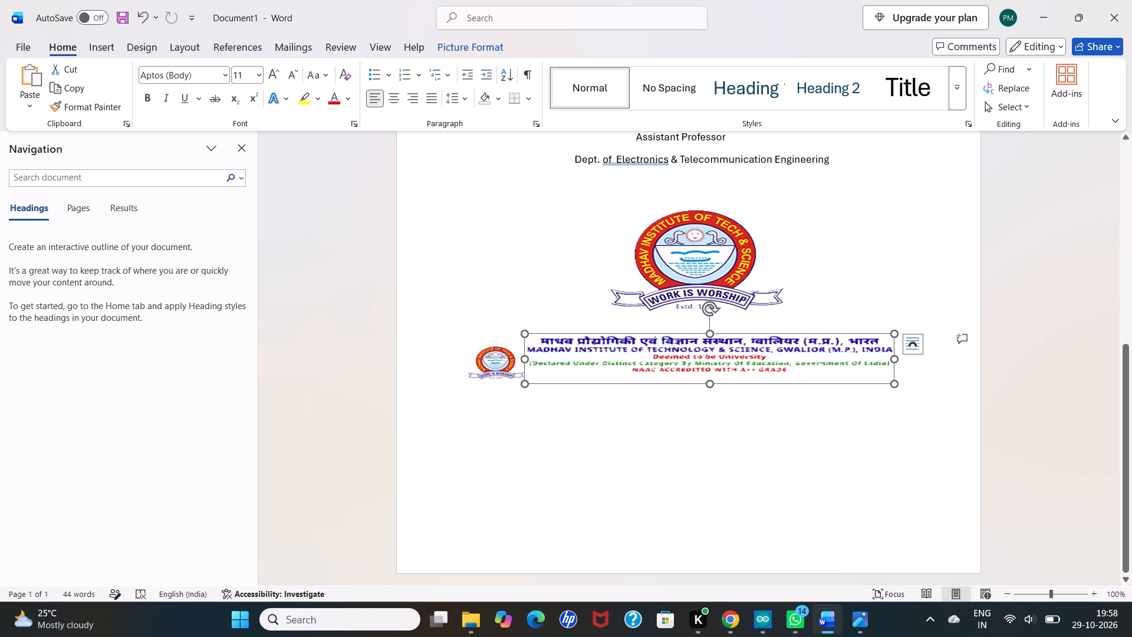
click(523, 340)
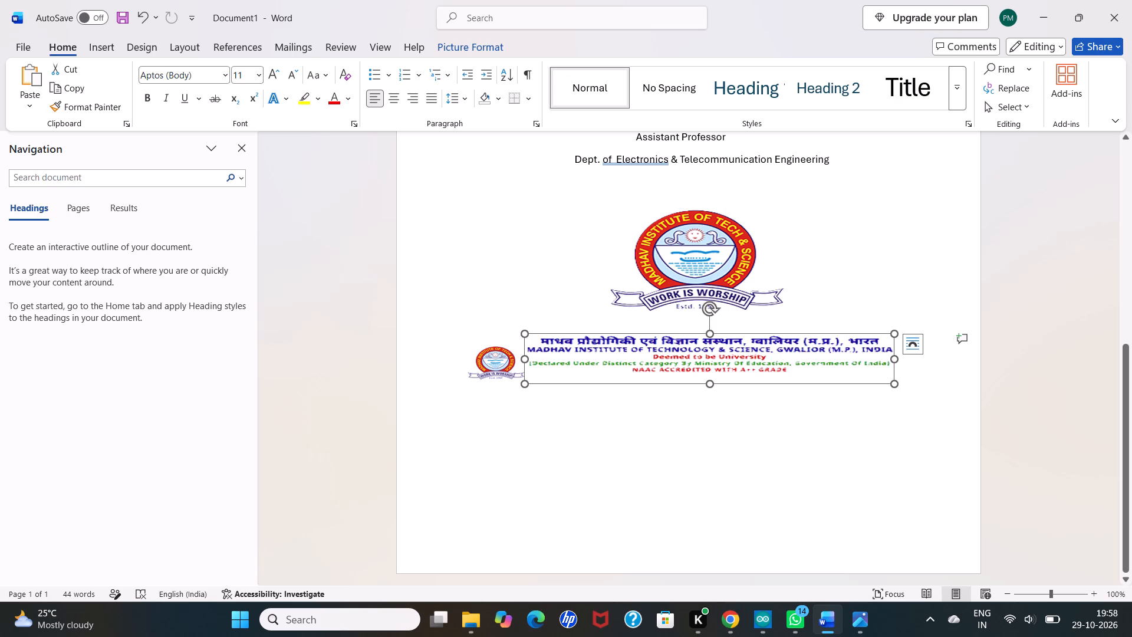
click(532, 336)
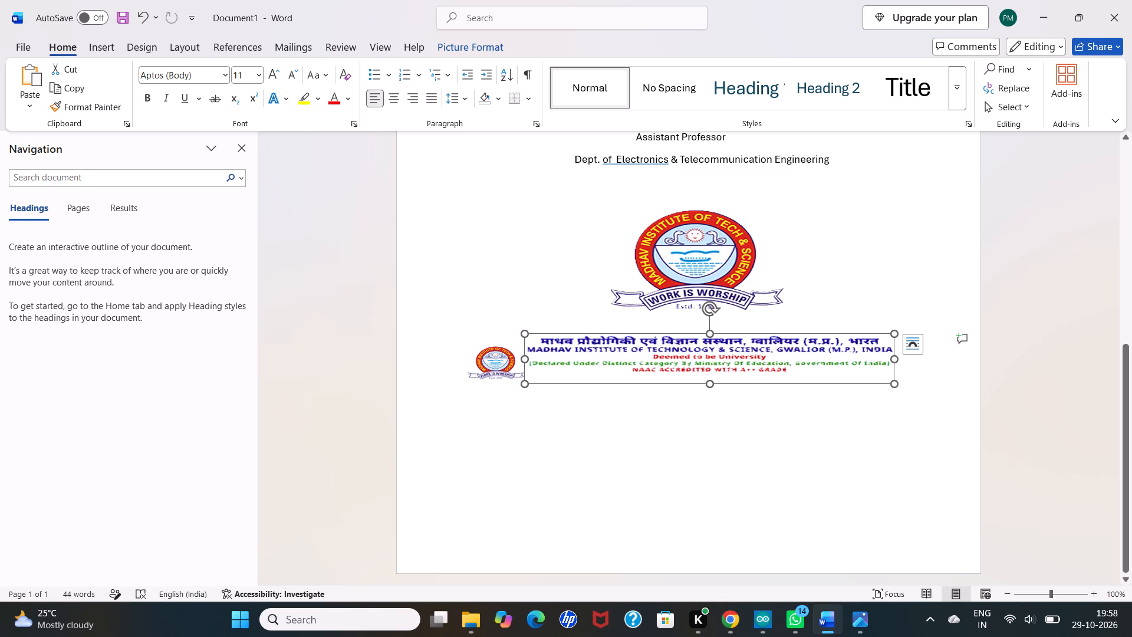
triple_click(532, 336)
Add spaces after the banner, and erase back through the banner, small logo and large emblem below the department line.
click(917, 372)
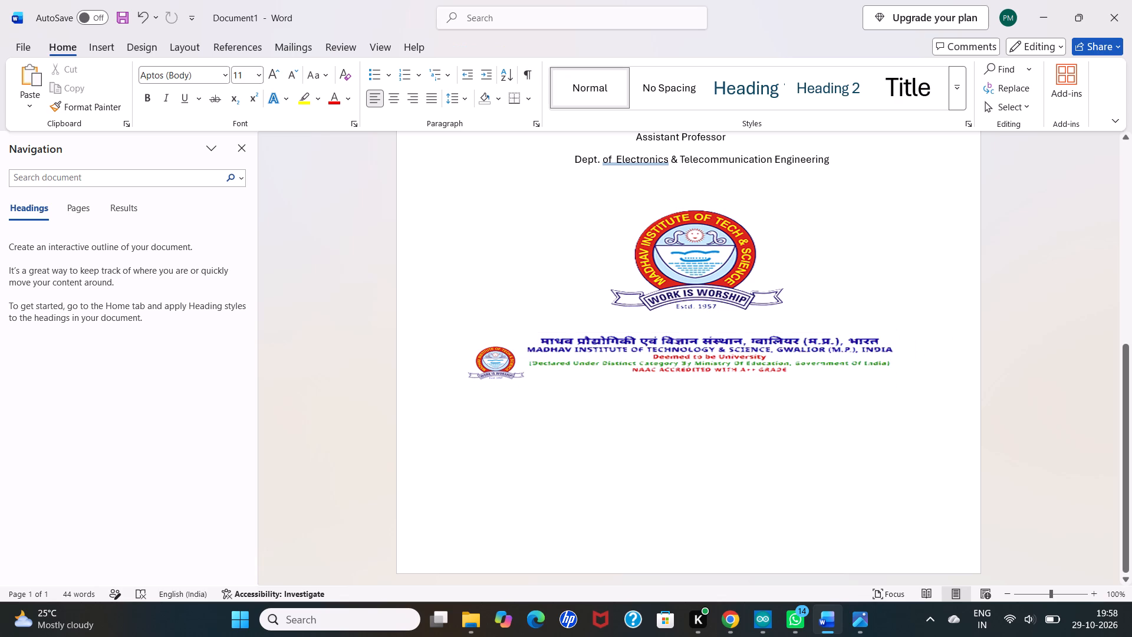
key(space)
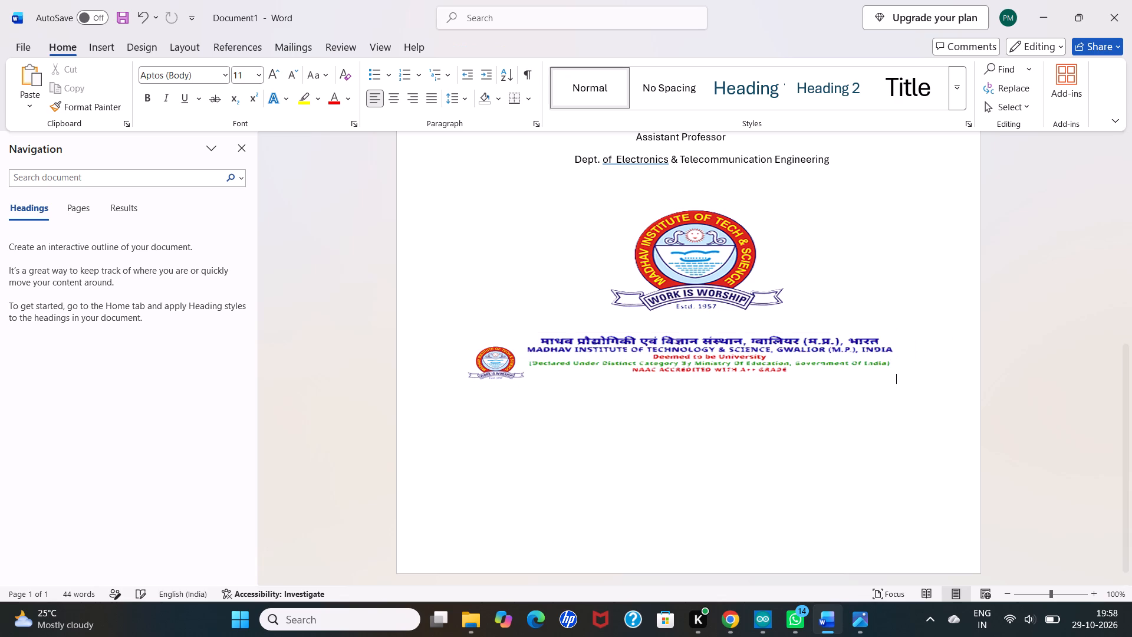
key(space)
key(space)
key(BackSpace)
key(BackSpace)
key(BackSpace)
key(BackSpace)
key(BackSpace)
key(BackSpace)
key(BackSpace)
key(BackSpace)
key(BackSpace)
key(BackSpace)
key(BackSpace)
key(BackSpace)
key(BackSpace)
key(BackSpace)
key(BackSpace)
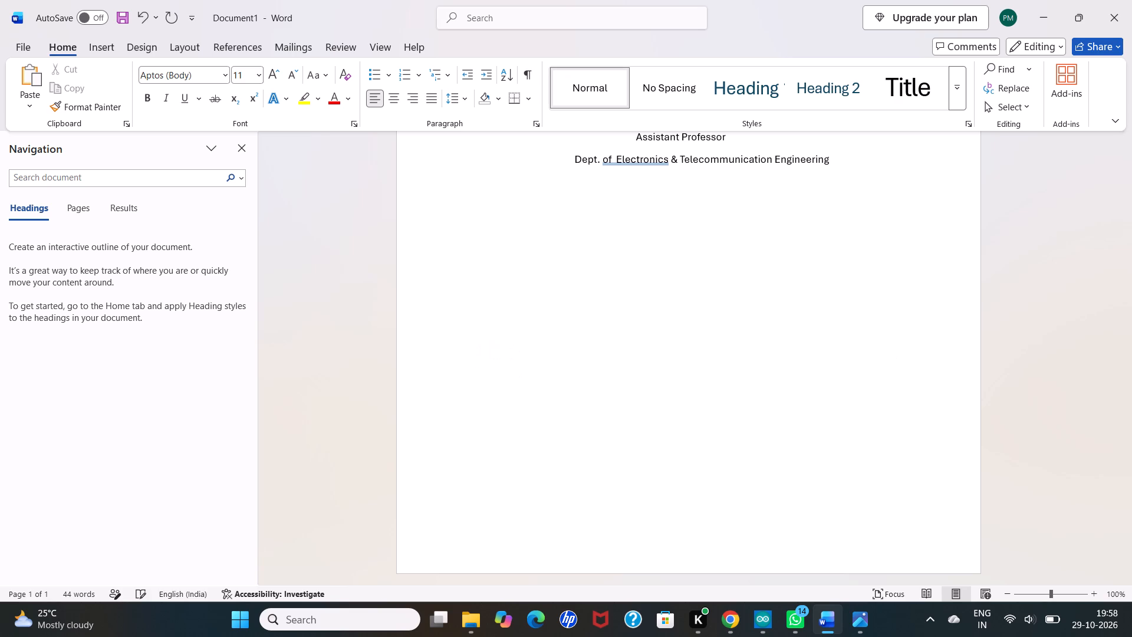
Undo the recent deletions until the large emblem, small logo and heading banner are back below the department line.
key(ctrl+z)
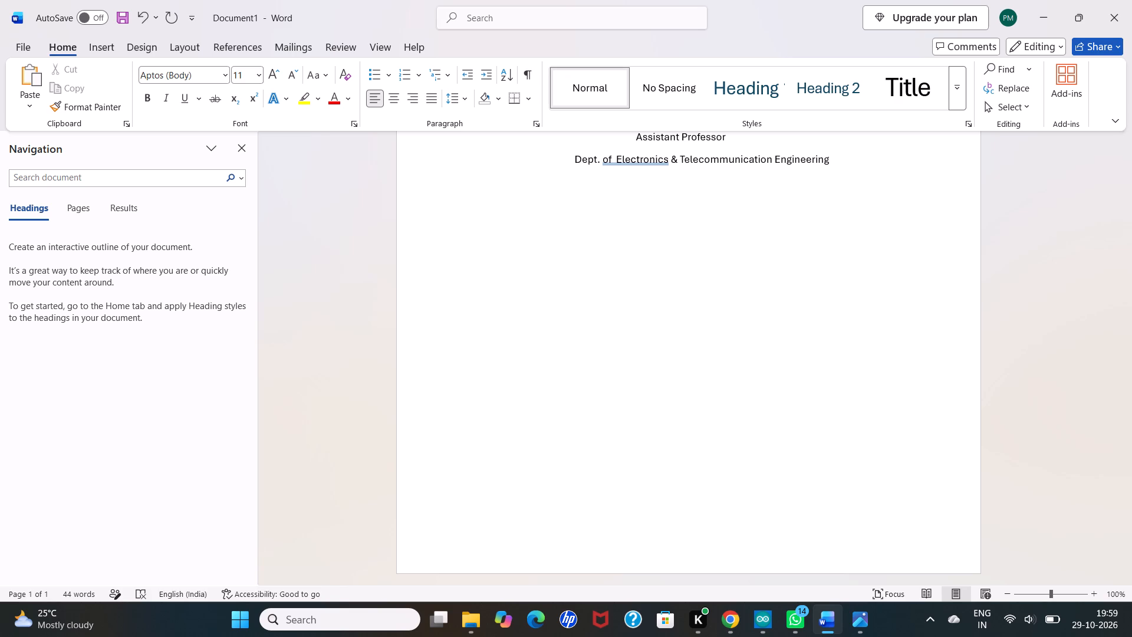
key(ctrl+z)
key(ctrl+z)
key(ctrl+z)
key(ctrl+z)
key(ctrl+z)
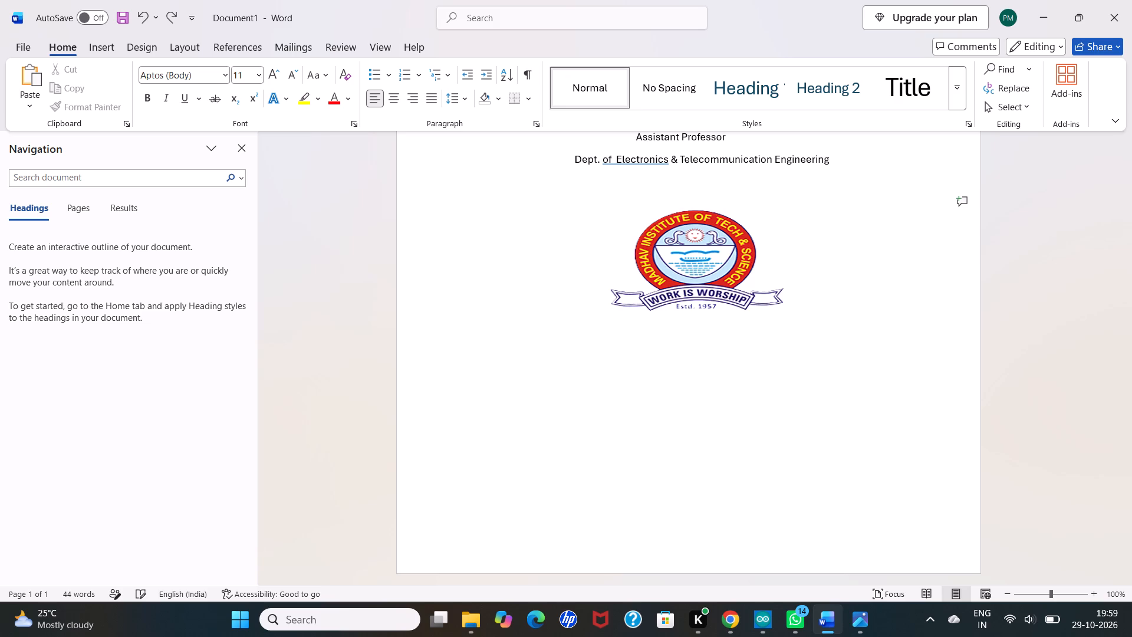
key(ctrl+z)
key(ctrl+z)
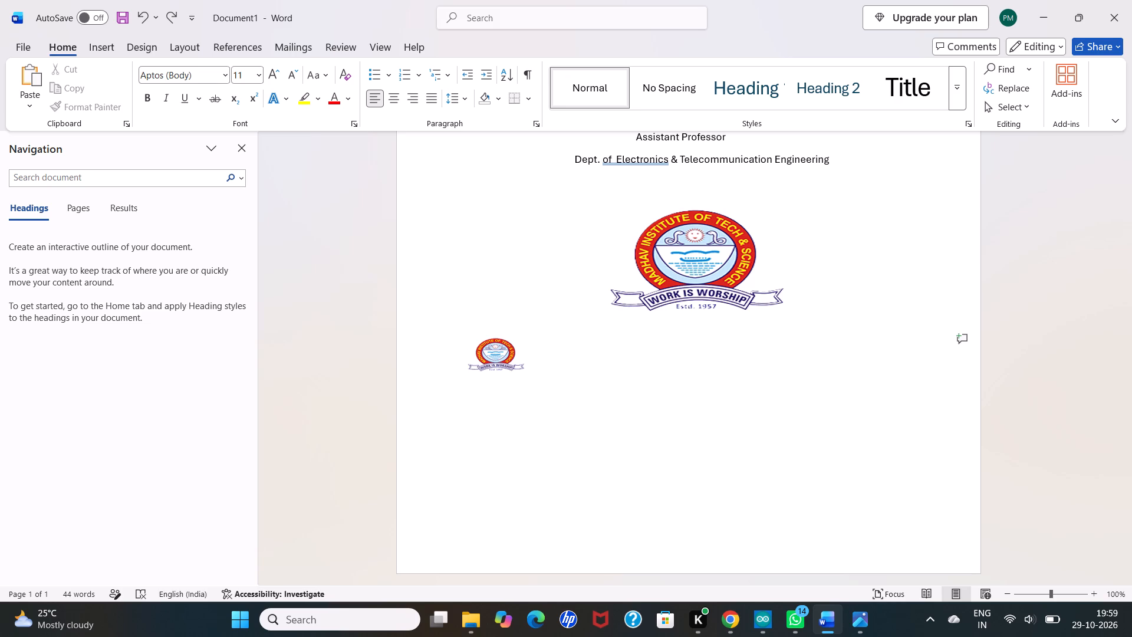
key(z)
key(z)
key(ctrl+z)
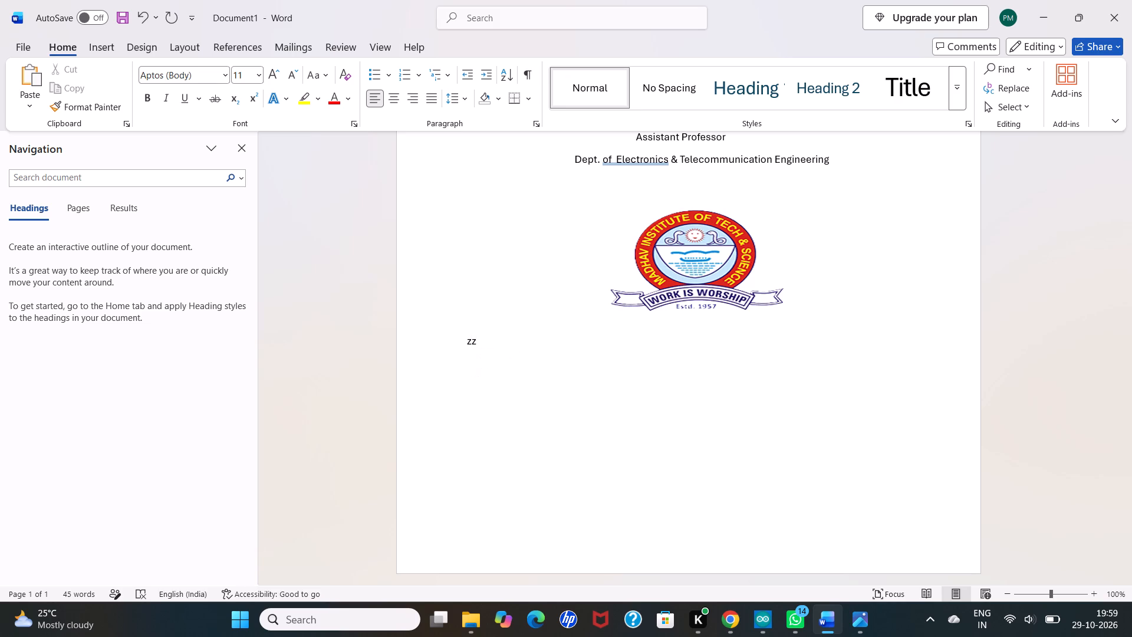
key(ctrl+z)
key(ctrl+z)
key(ctrl+z)
key(ctrl+z)
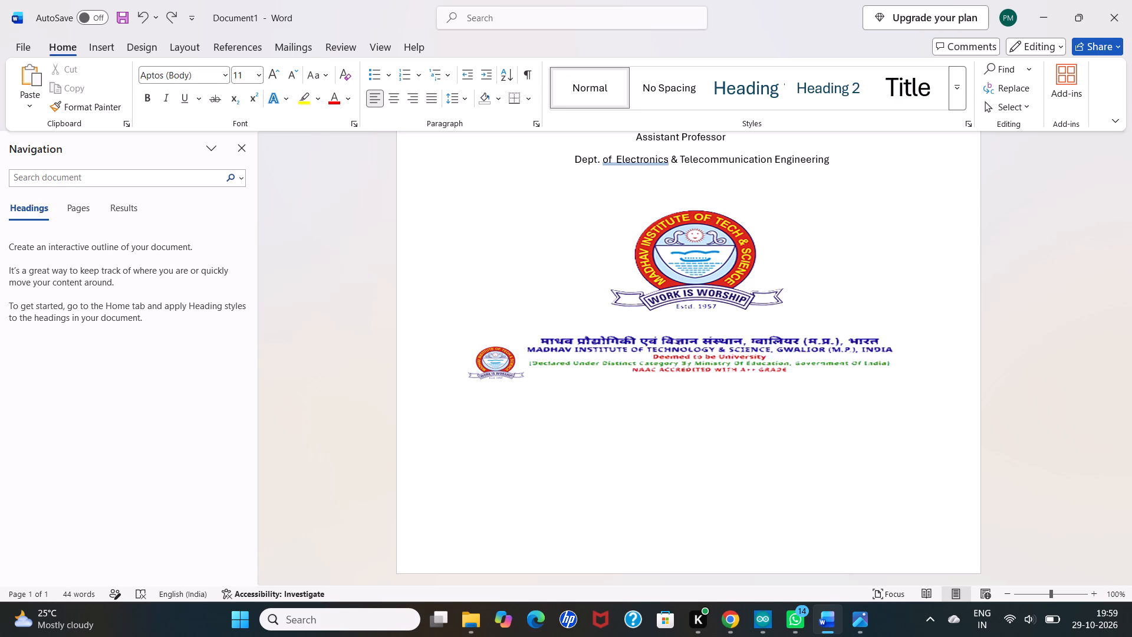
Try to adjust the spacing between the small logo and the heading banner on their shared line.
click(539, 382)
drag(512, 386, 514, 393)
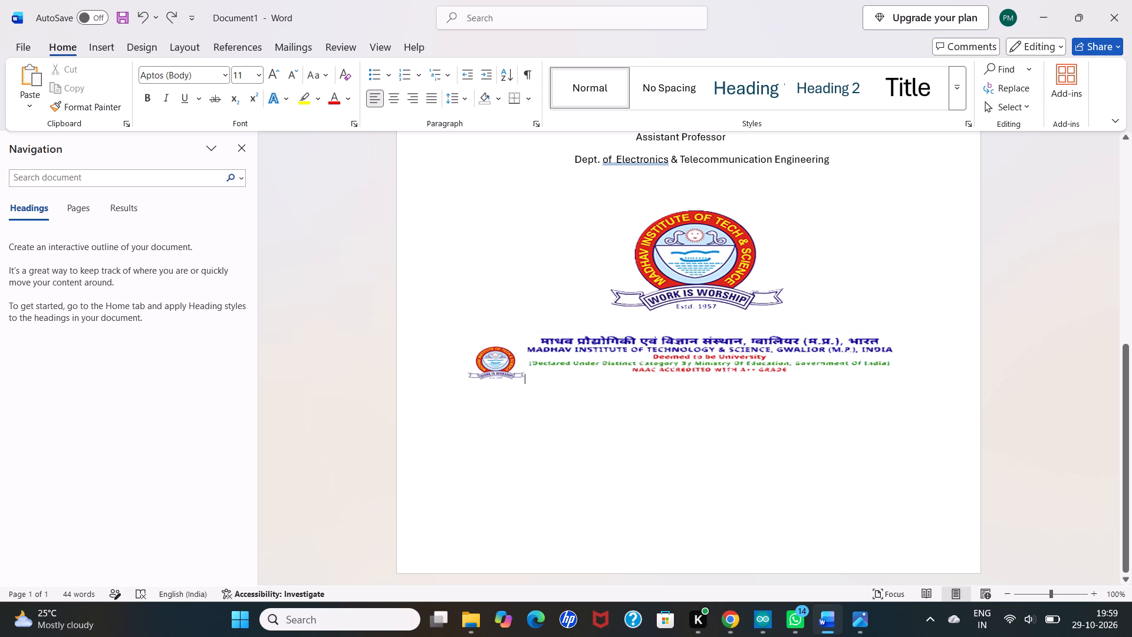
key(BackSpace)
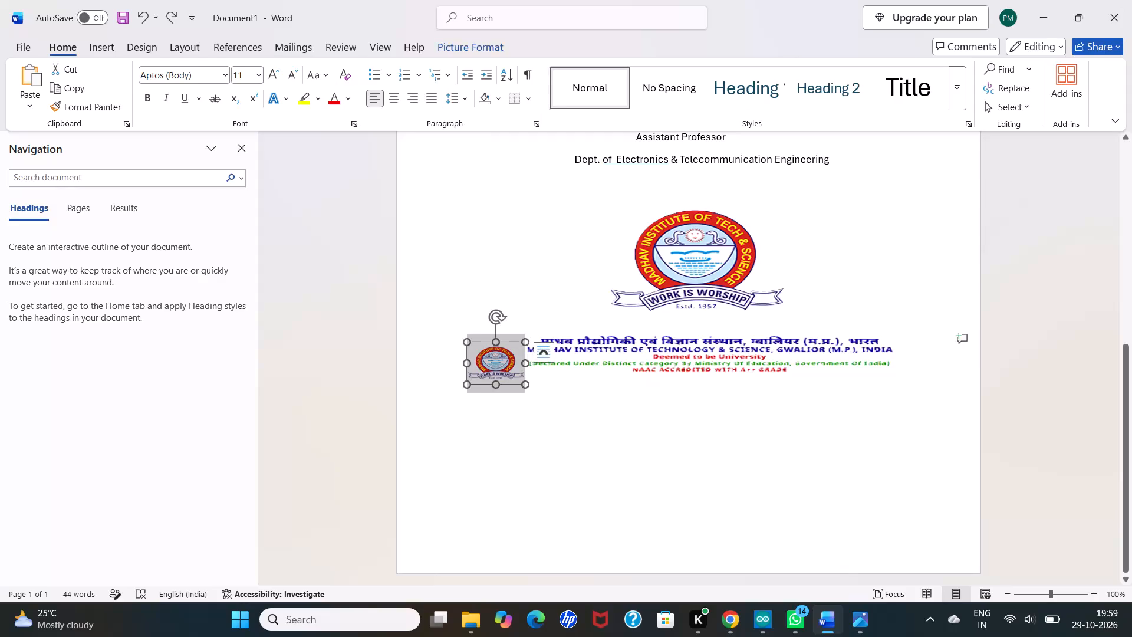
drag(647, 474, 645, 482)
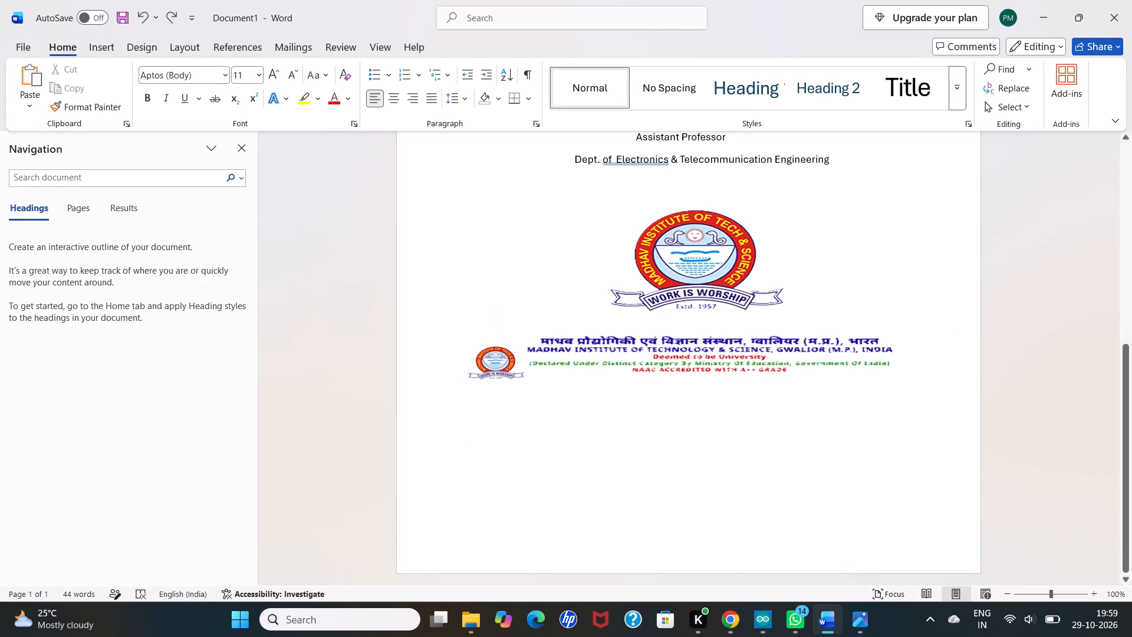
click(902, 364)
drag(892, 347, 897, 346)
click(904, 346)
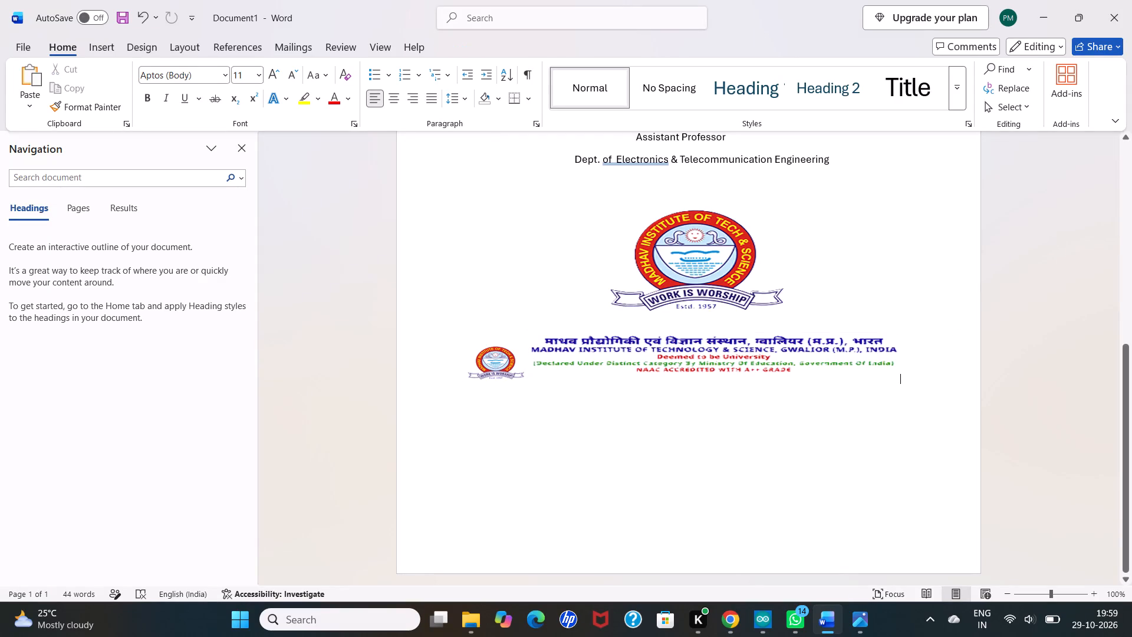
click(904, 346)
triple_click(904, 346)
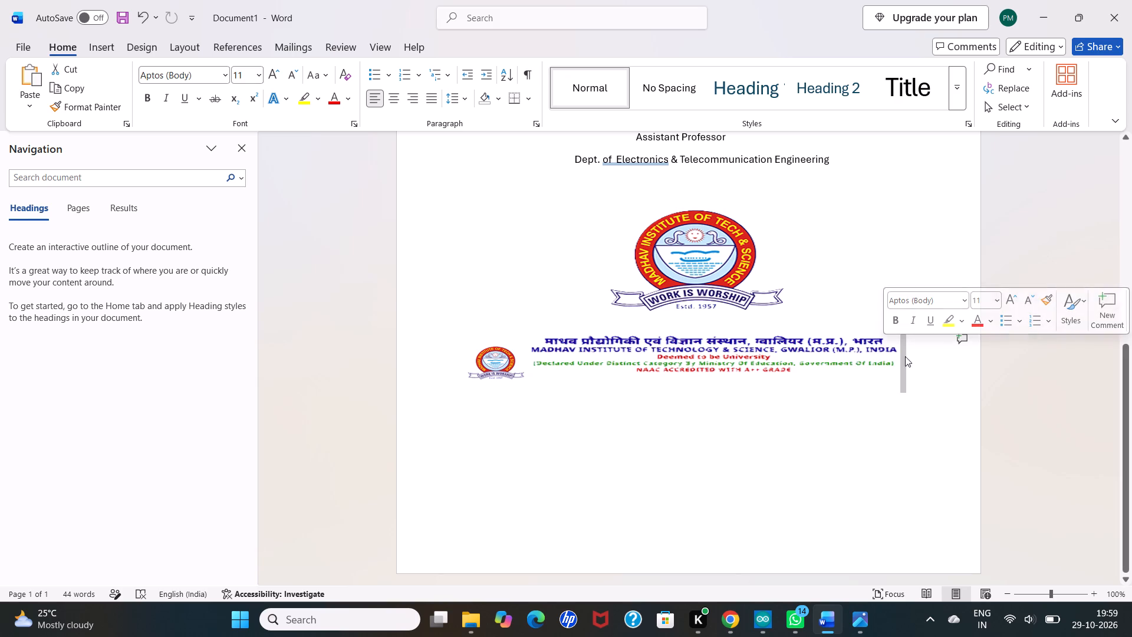
Delete the heading banner beside the small logo.
drag(904, 354, 878, 338)
drag(892, 346, 860, 350)
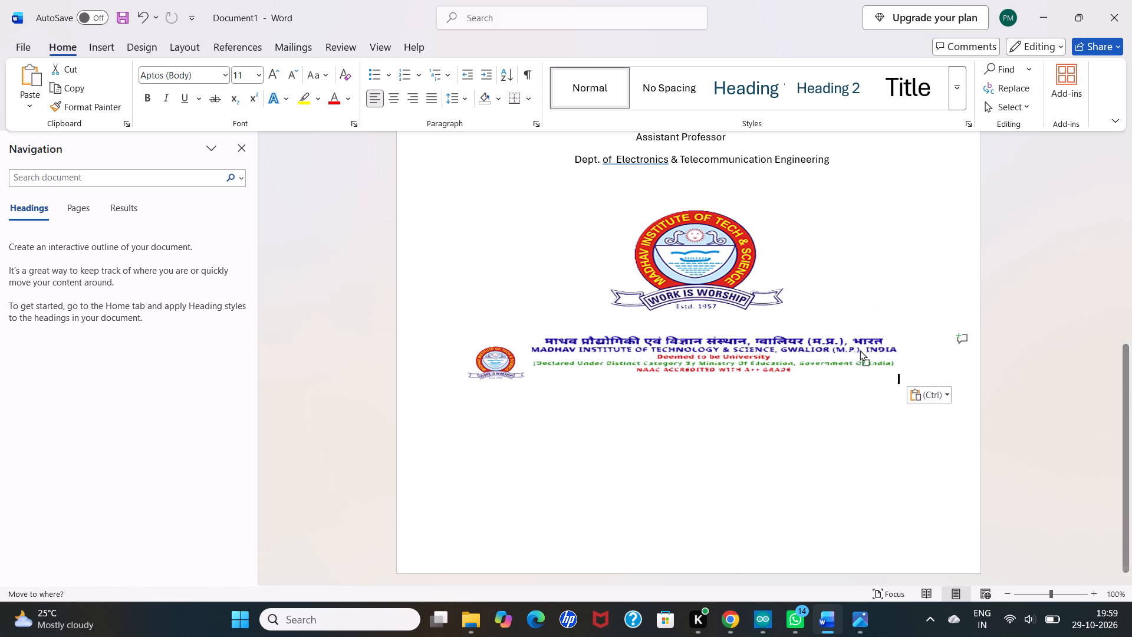
drag(860, 350, 567, 355)
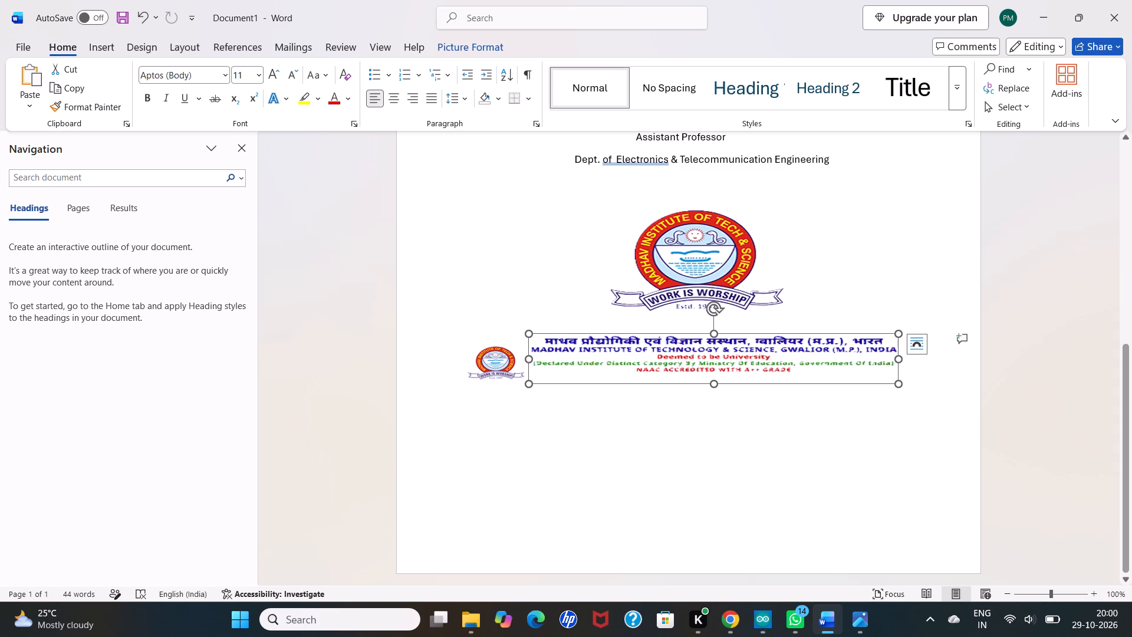
key(BackSpace)
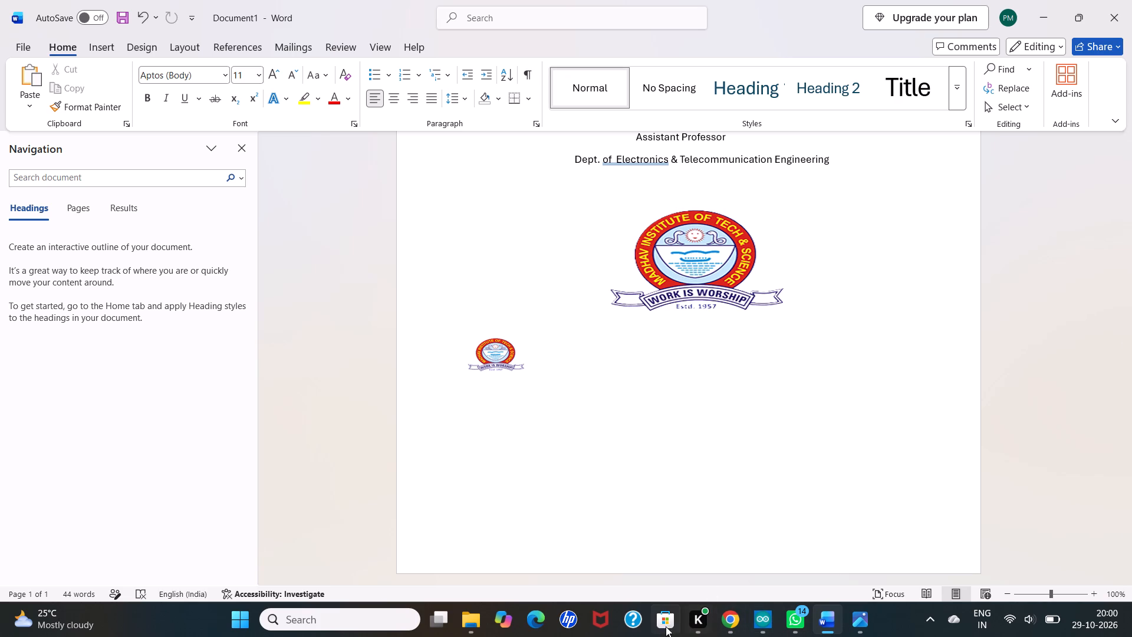
Switch to File Explorer and open the Leadership_Skills_Engineering_Managers_Professional PDF from Downloads.
click(468, 618)
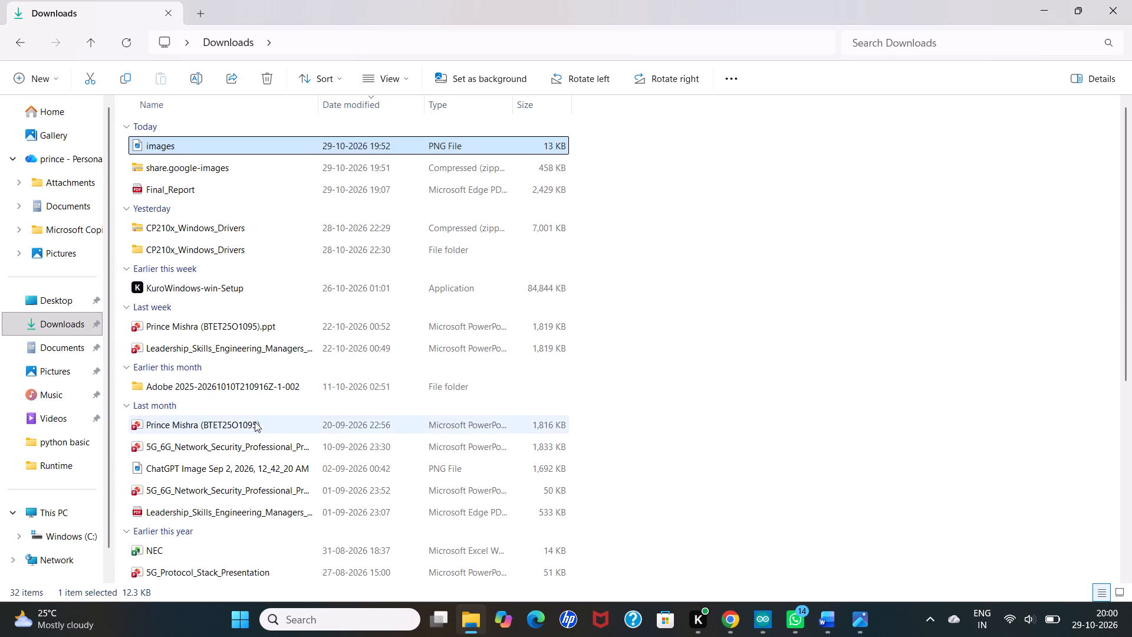
click(248, 516)
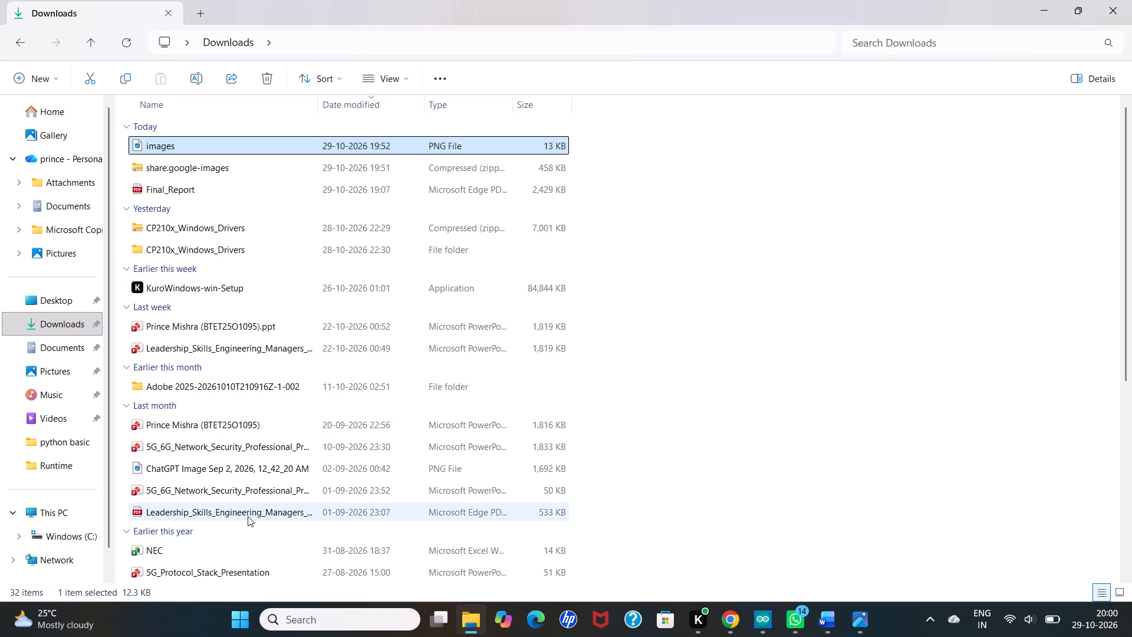
click(248, 516)
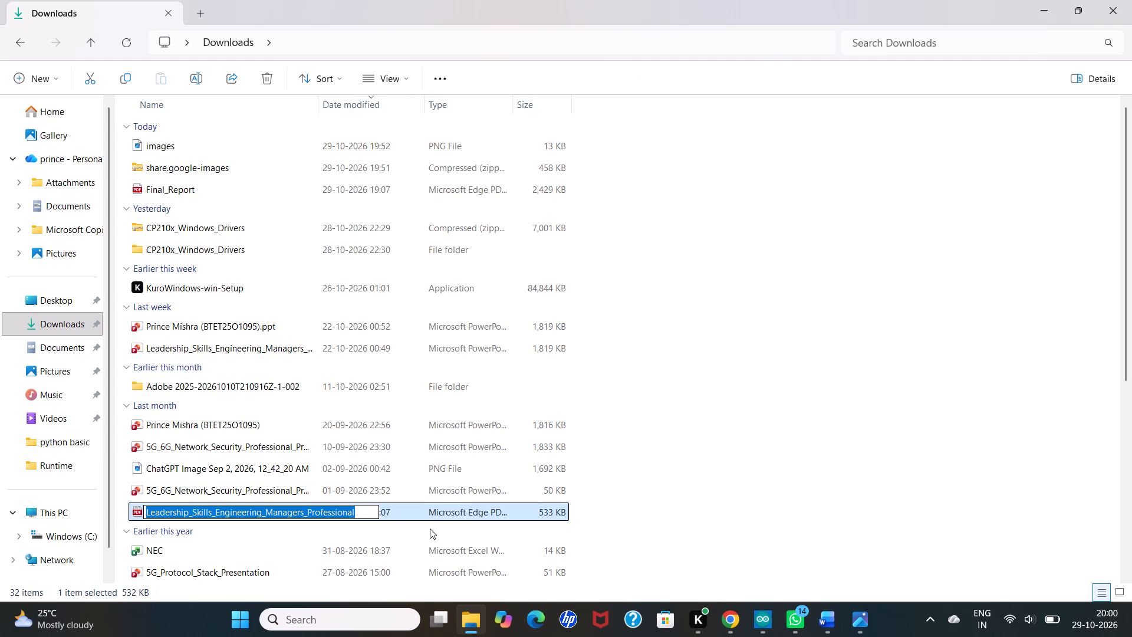
double_click(432, 518)
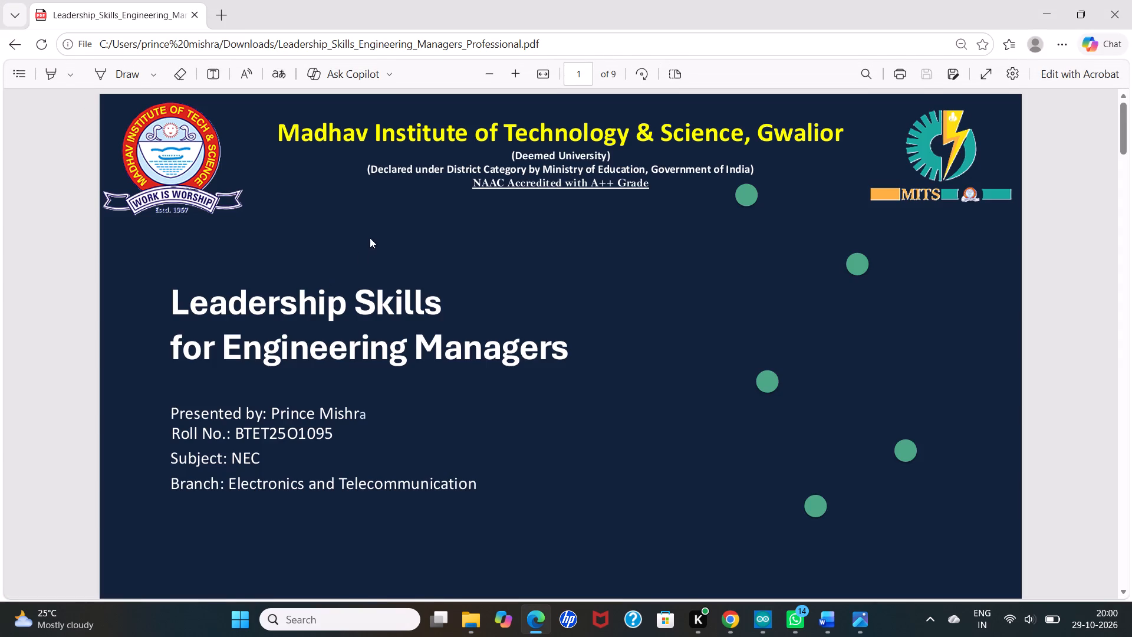
Copy the title line "Madhav Institute of Technology & Science, Gwalior" from the PDF's first page.
drag(283, 130, 388, 147)
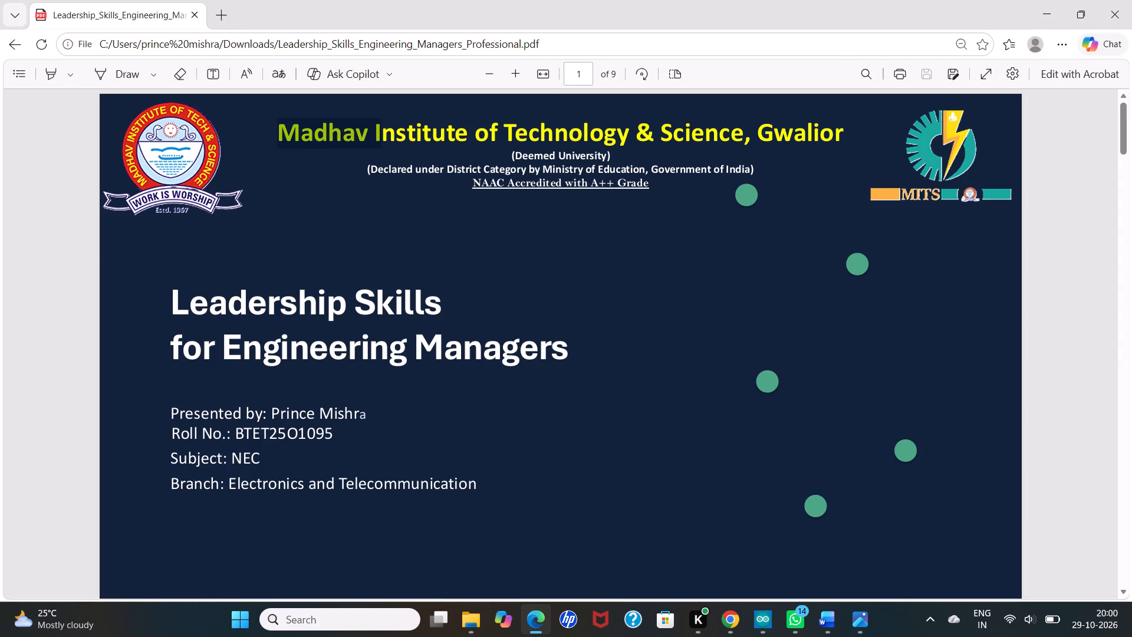
drag(388, 147, 891, 146)
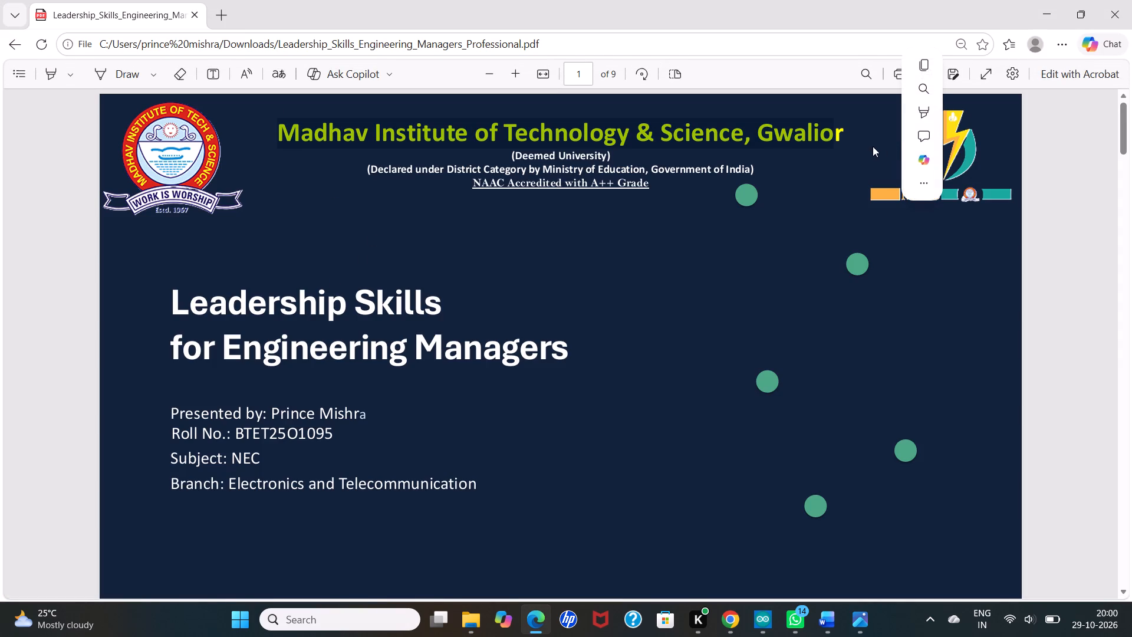
click(861, 136)
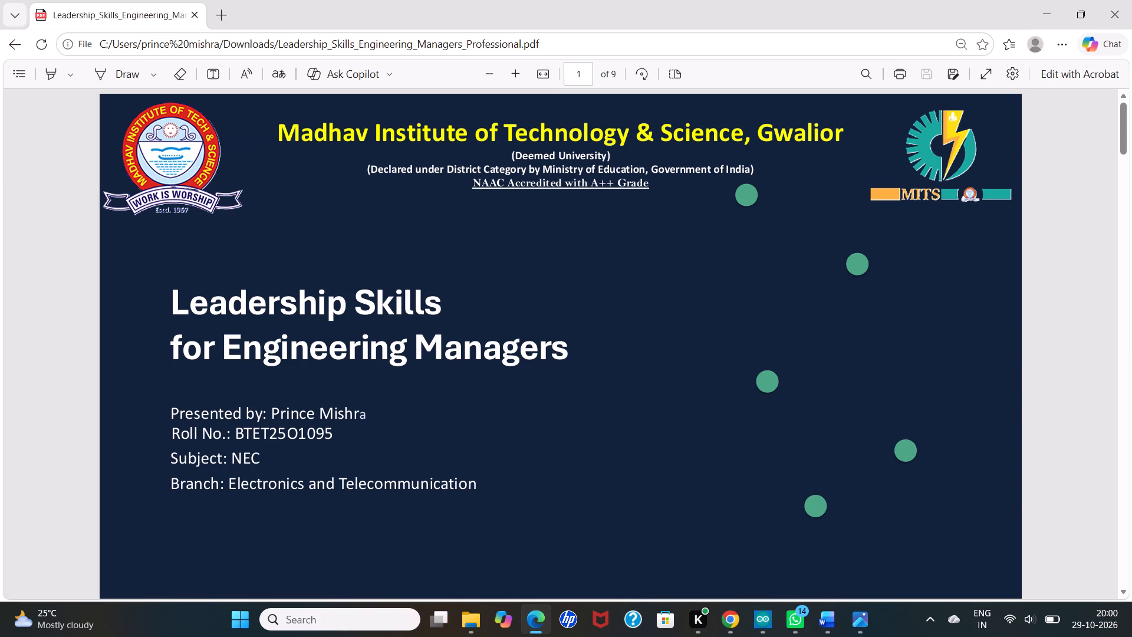
drag(280, 127, 868, 118)
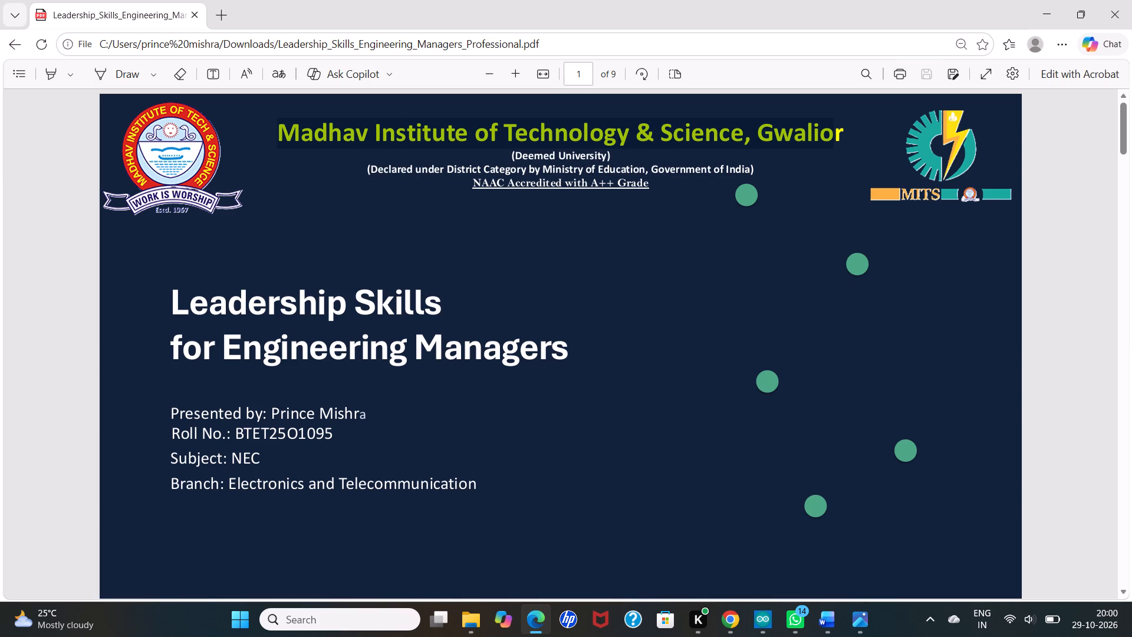
drag(868, 118, 841, 131)
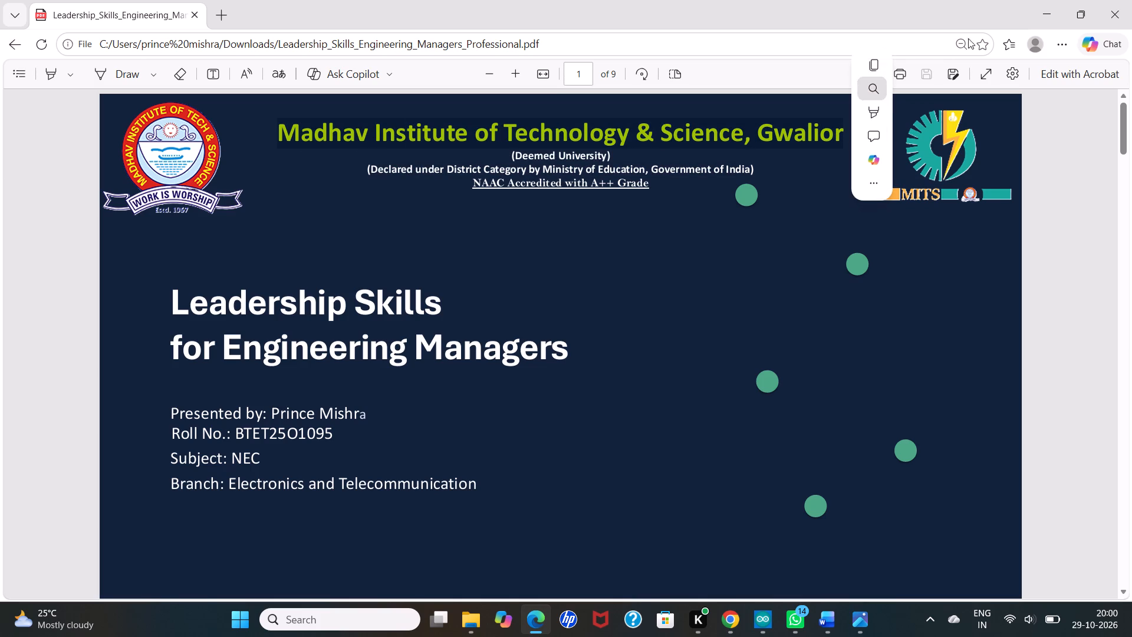
click(882, 65)
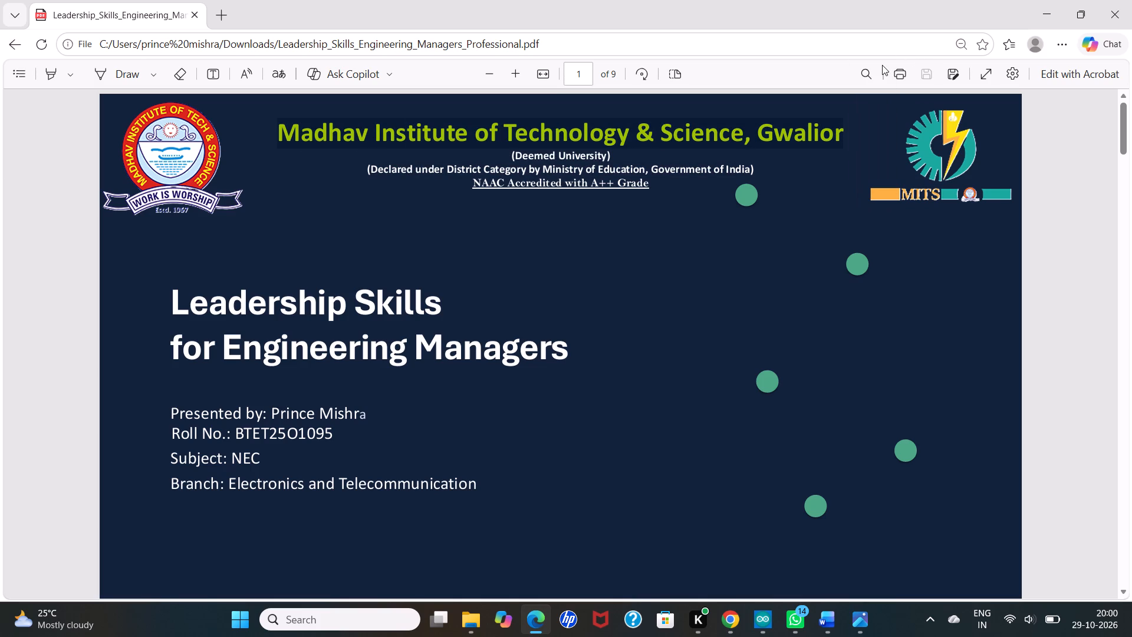
Switch to Word and paste the copied institute name on the small logo's line, after the logo.
key(Tab)
key(Tab)
key(alt+Tab)
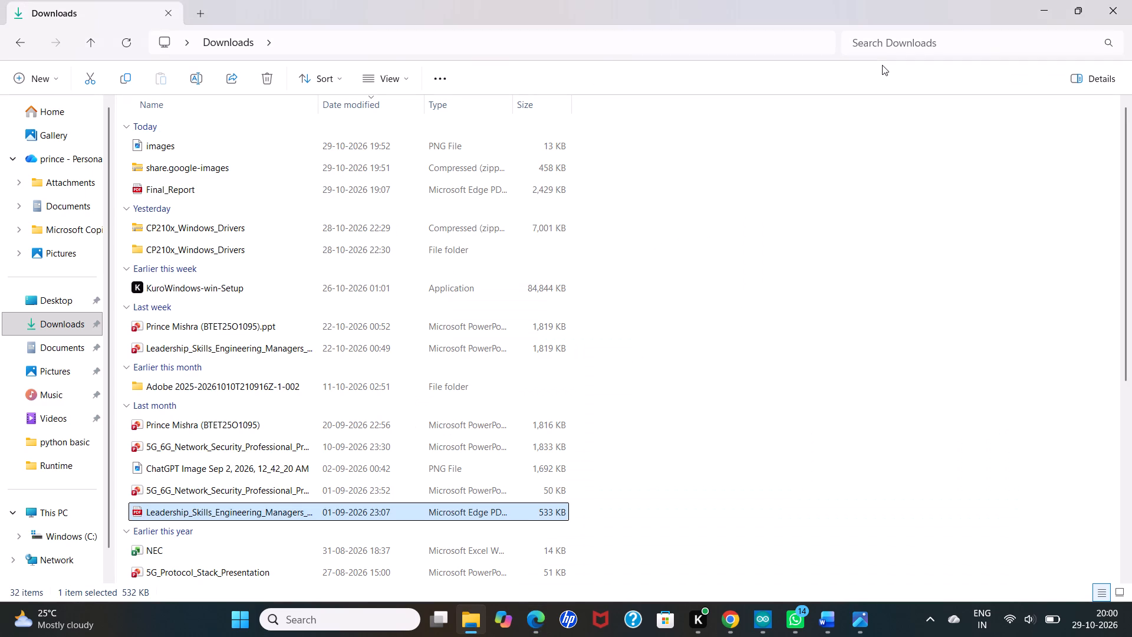
key(alt+Tab)
key(Tab)
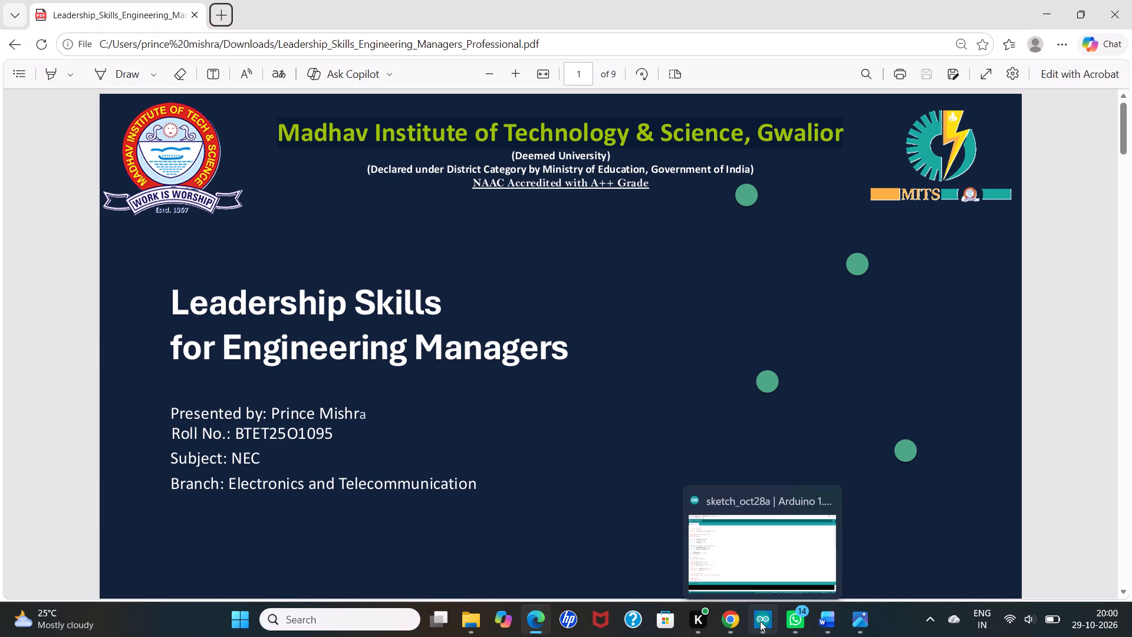
click(832, 620)
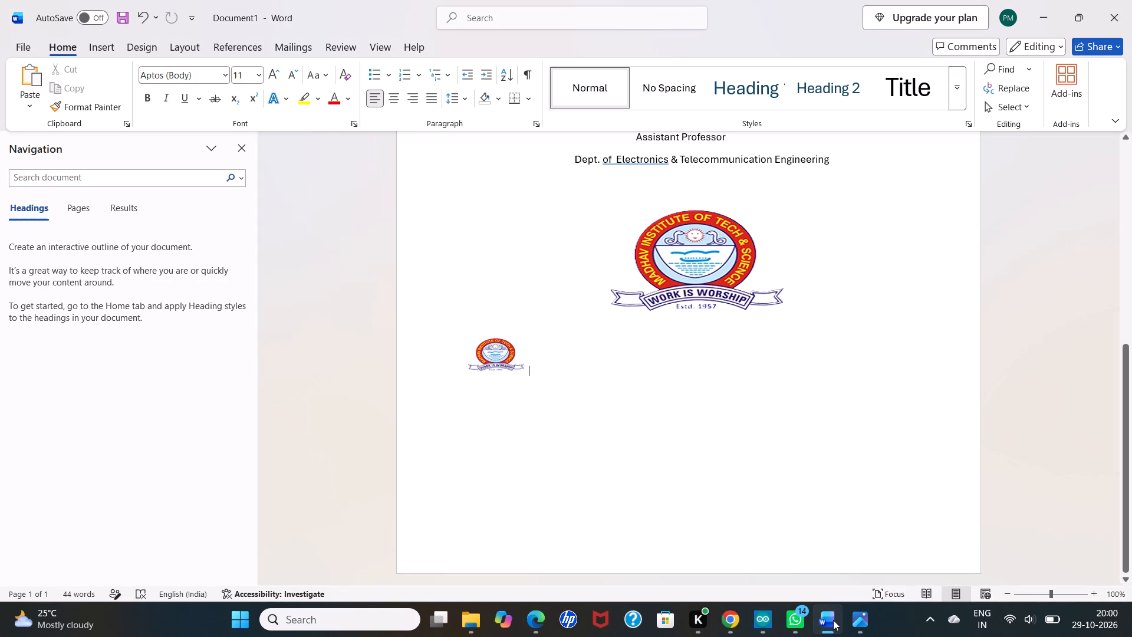
key(ctrl+v)
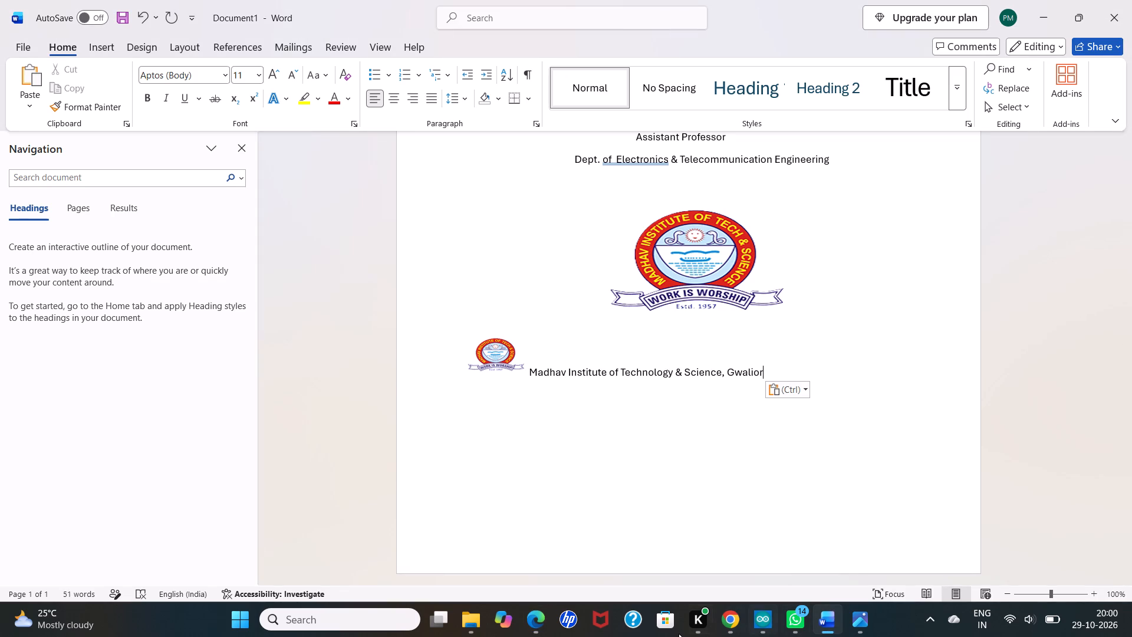
Remove the spaces between the small logo and the institute name.
click(529, 376)
key(BackSpace)
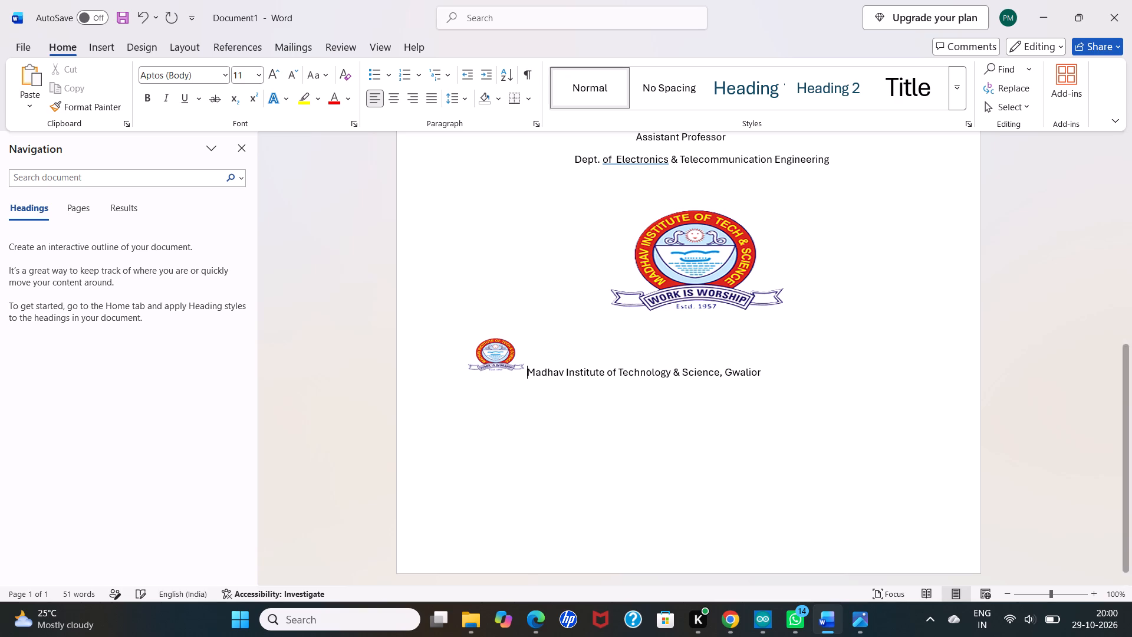
key(BackSpace)
key(BackSpace)
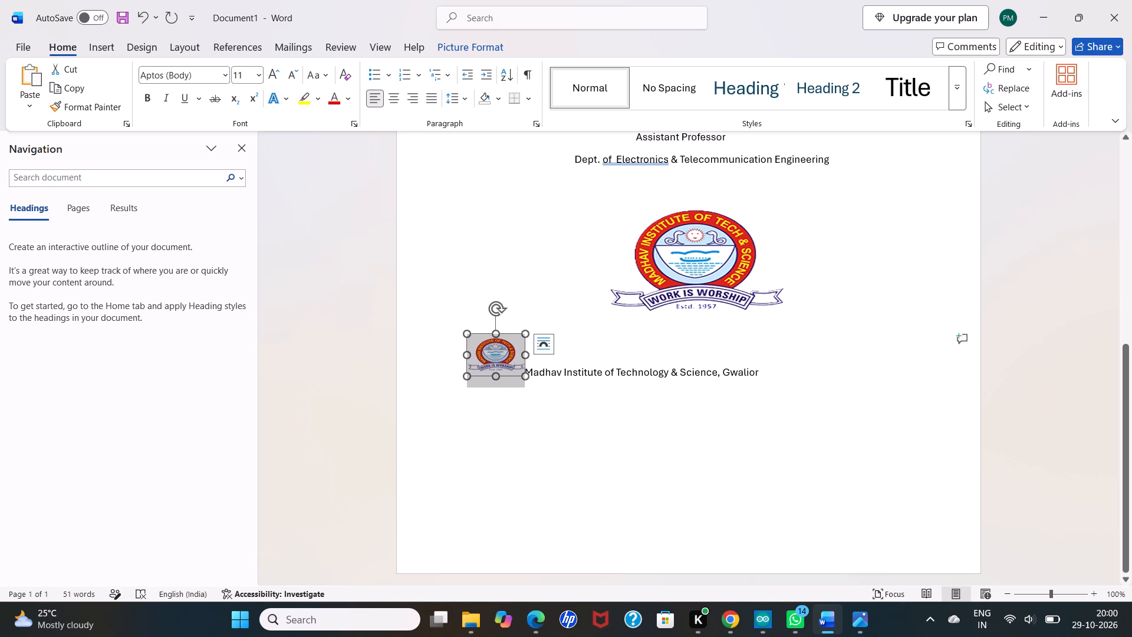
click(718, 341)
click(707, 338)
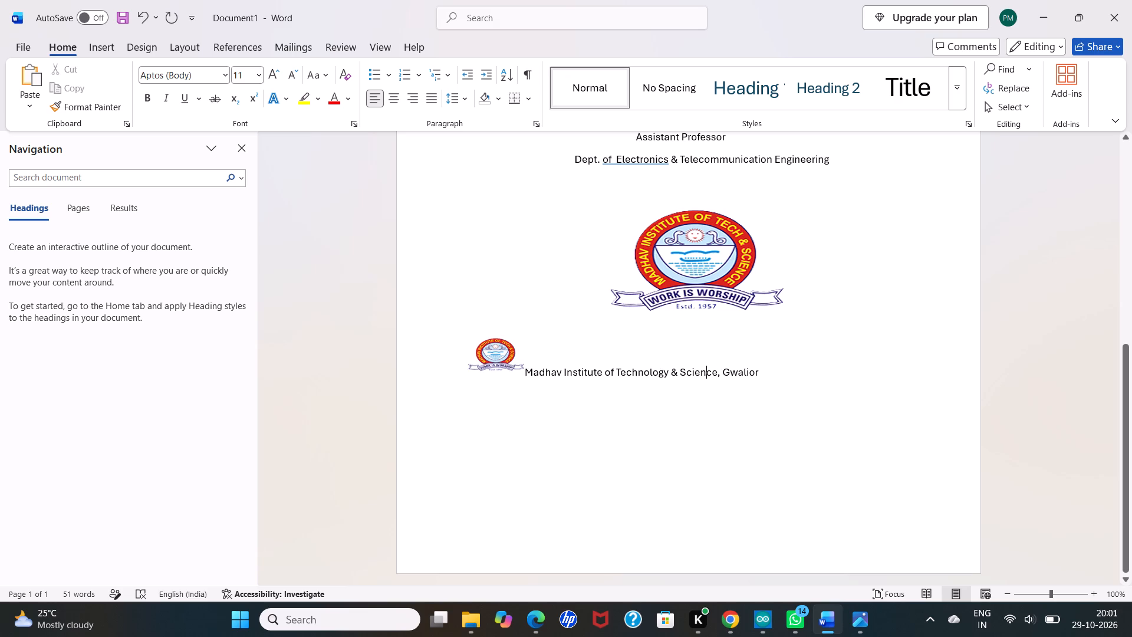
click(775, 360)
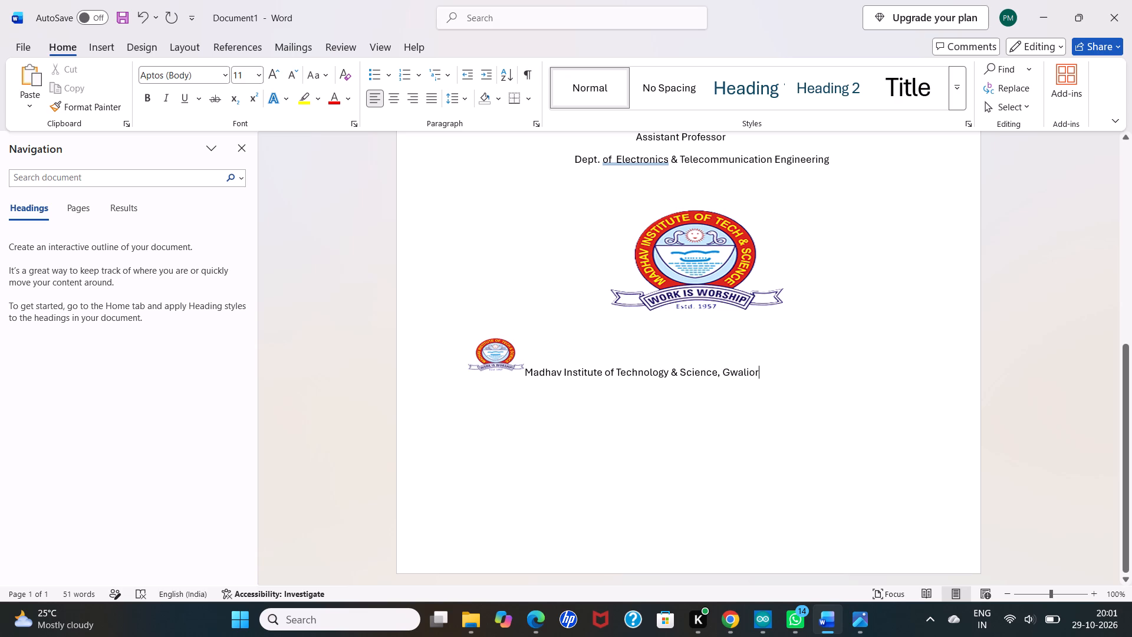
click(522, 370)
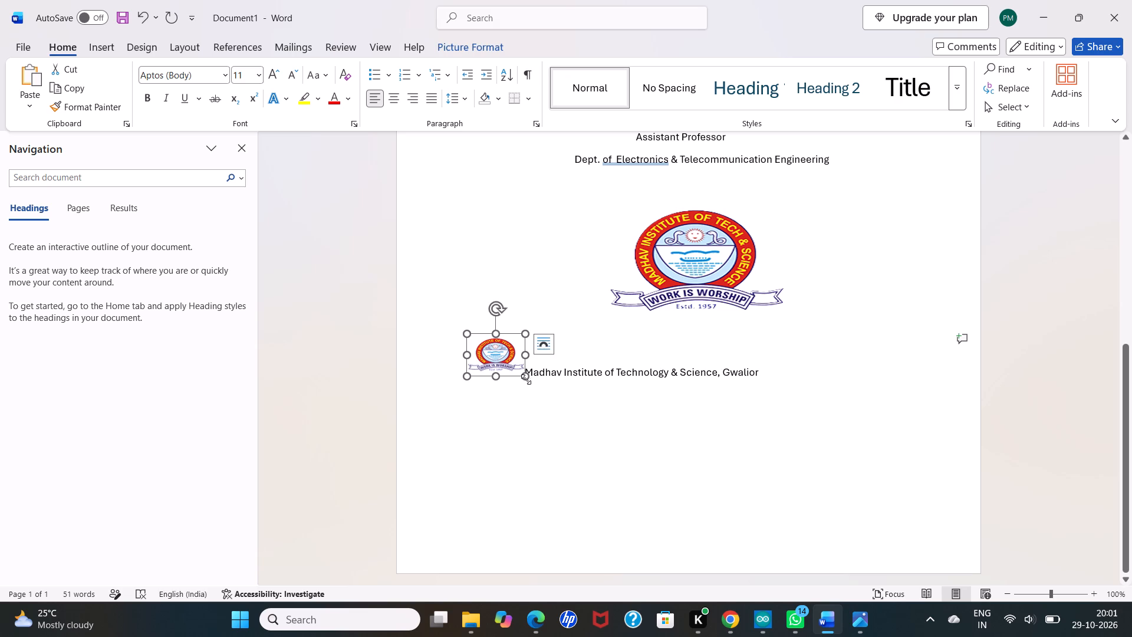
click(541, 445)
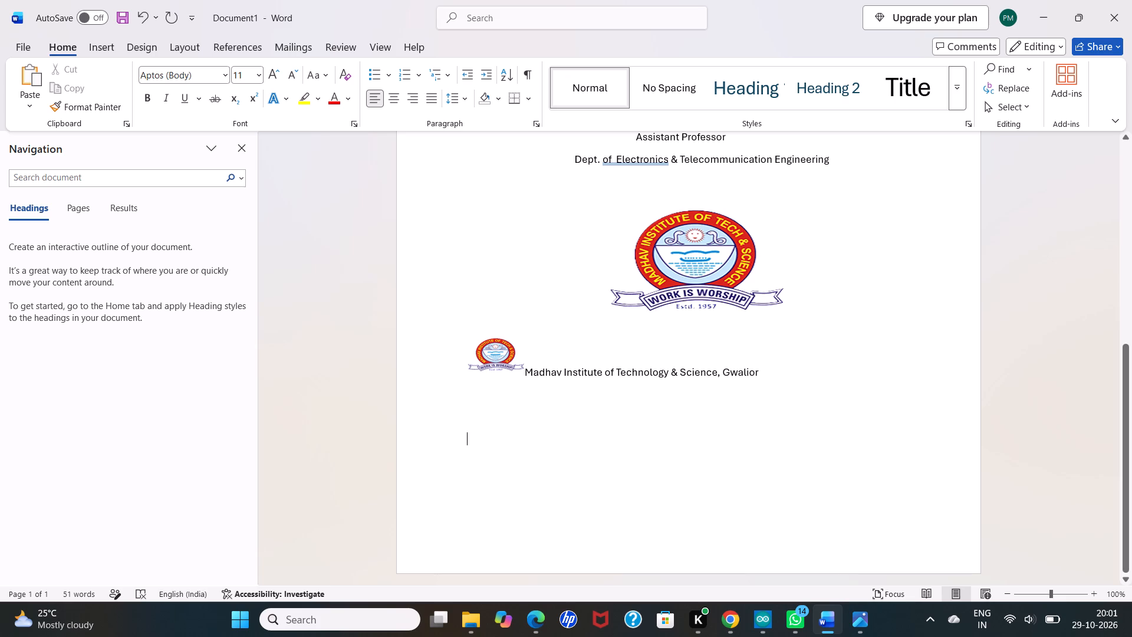
Insert a run of spaces between the small logo and the institute name to separate them.
click(525, 370)
key(space)
key(space)
key(space)
key(space)
key(space)
key(space)
key(space)
key(space)
key(space)
key(space)
key(space)
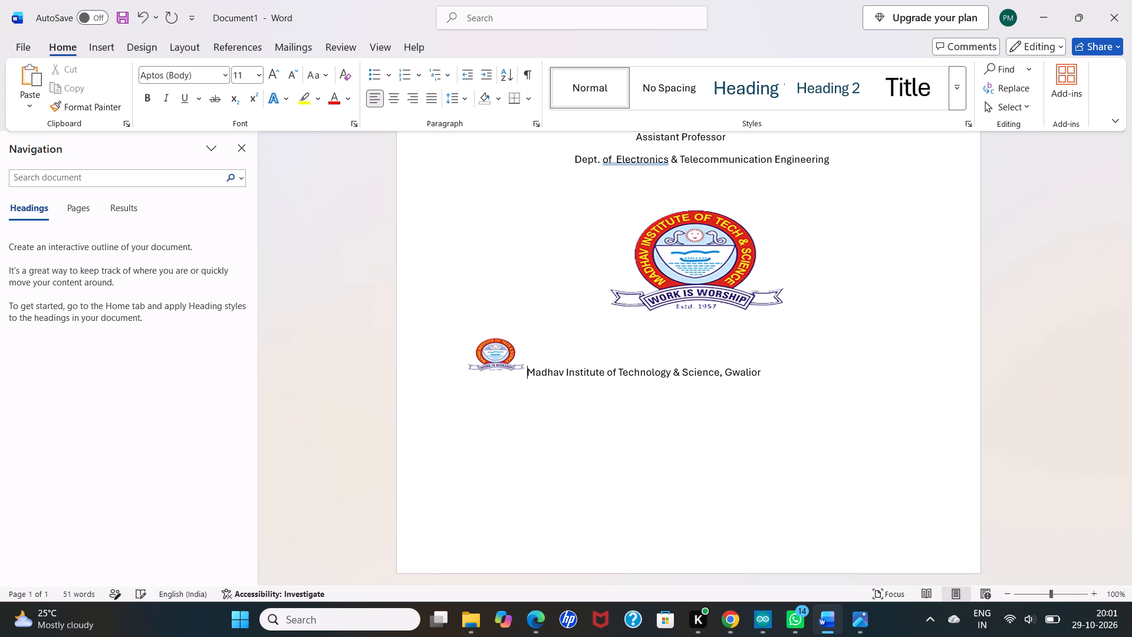
key(space)
key(space)
key(space)
key(space)
key(space)
key(space)
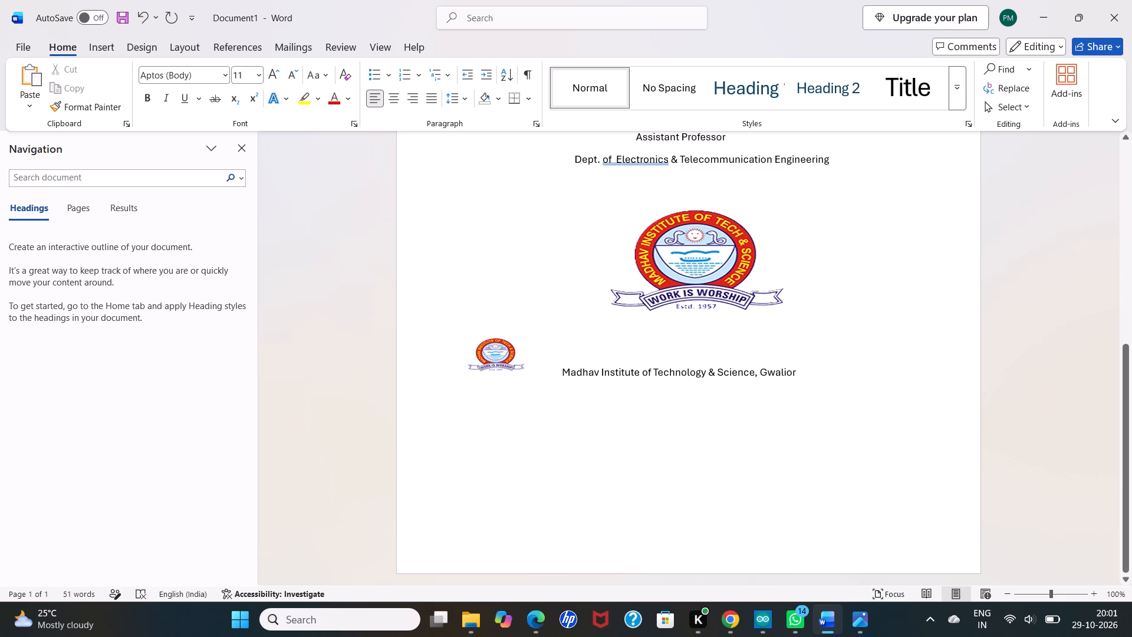
Format the institute name beside the small logo in bold at font size 14.
drag(562, 370, 862, 367)
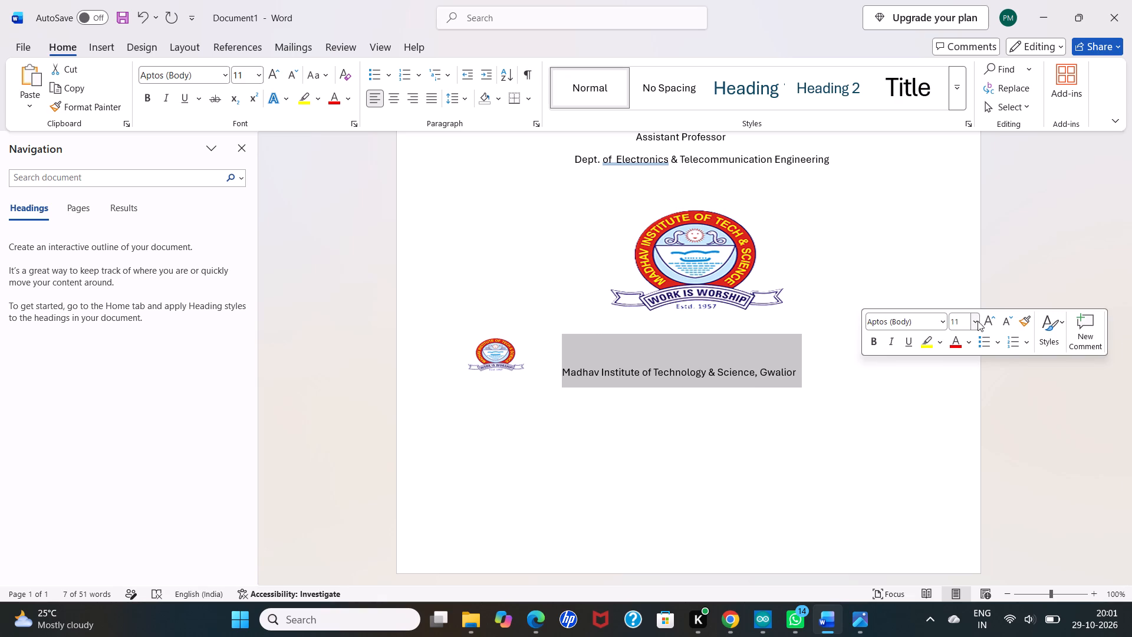
click(976, 323)
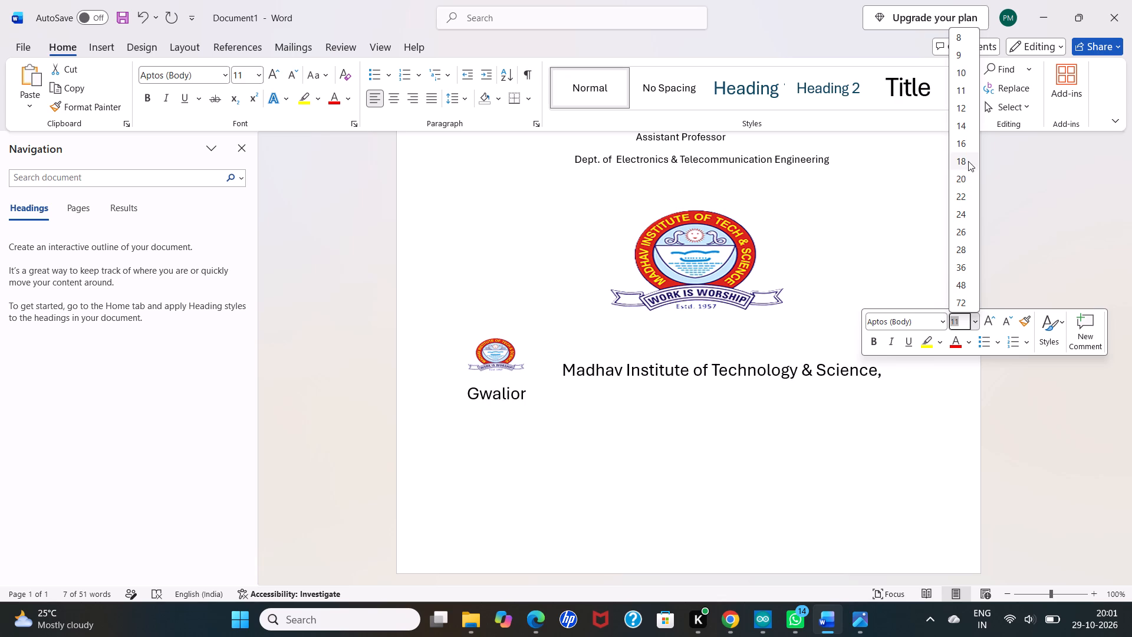
click(968, 146)
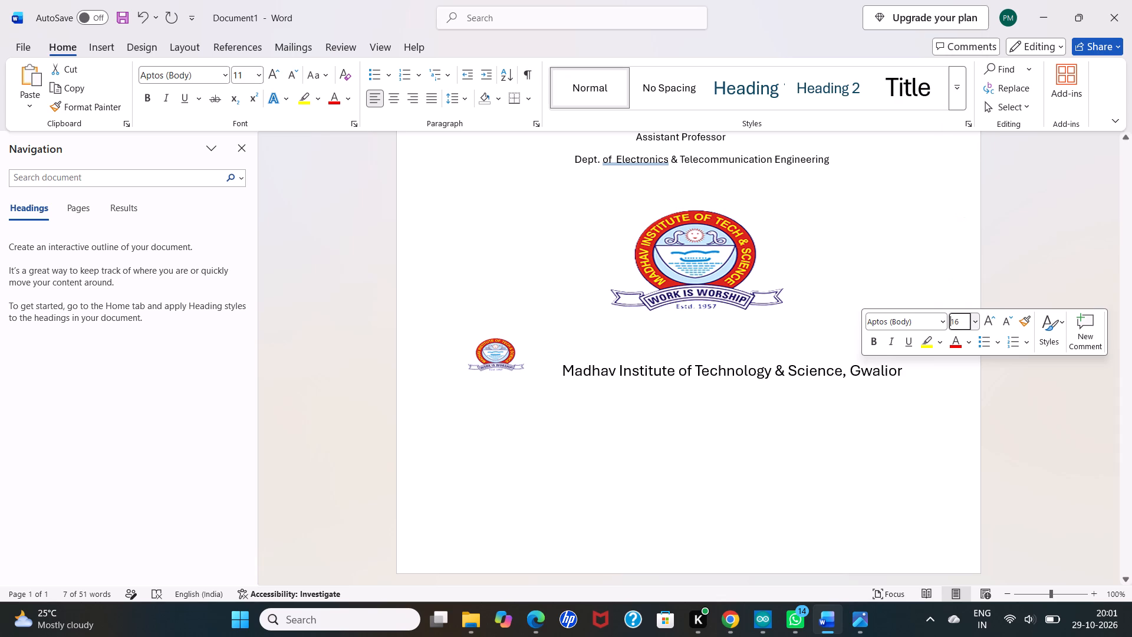
click(875, 346)
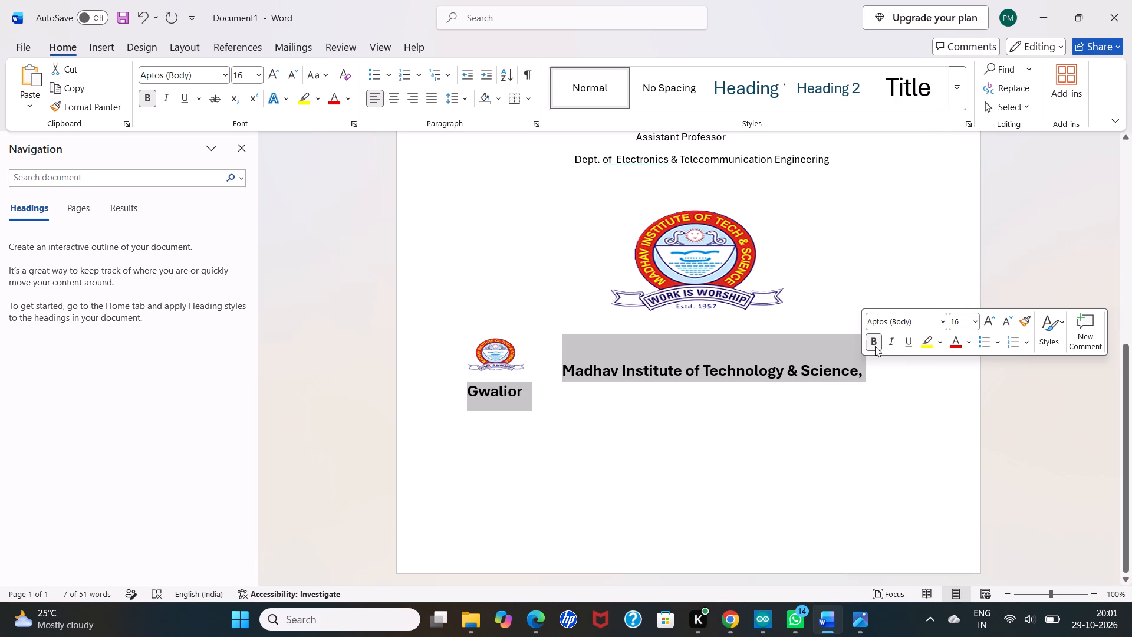
click(973, 323)
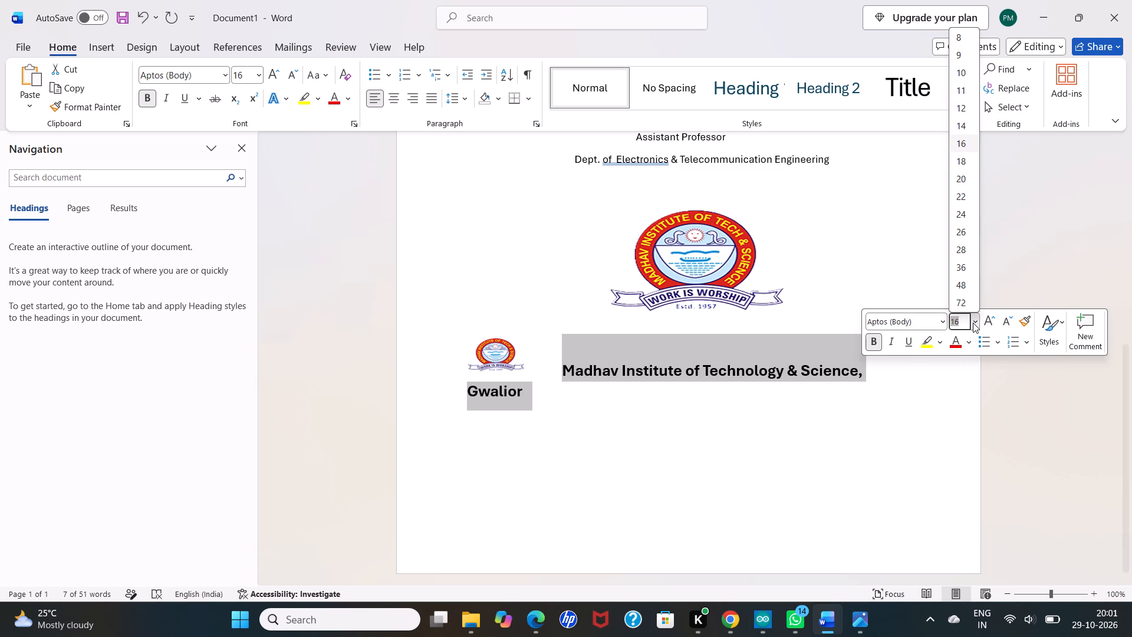
click(964, 132)
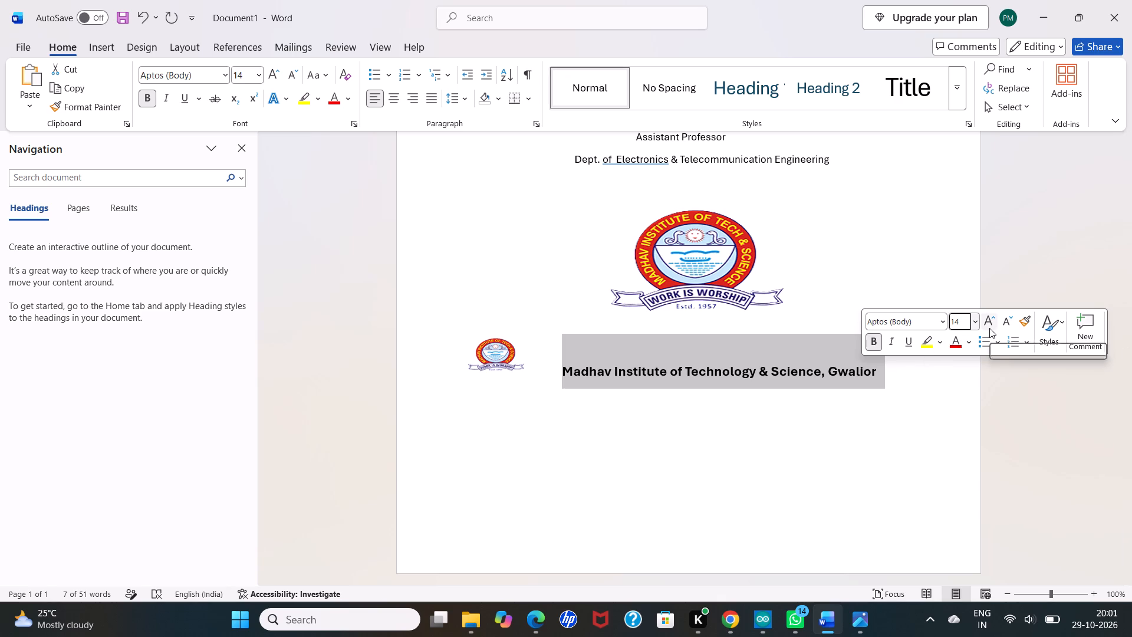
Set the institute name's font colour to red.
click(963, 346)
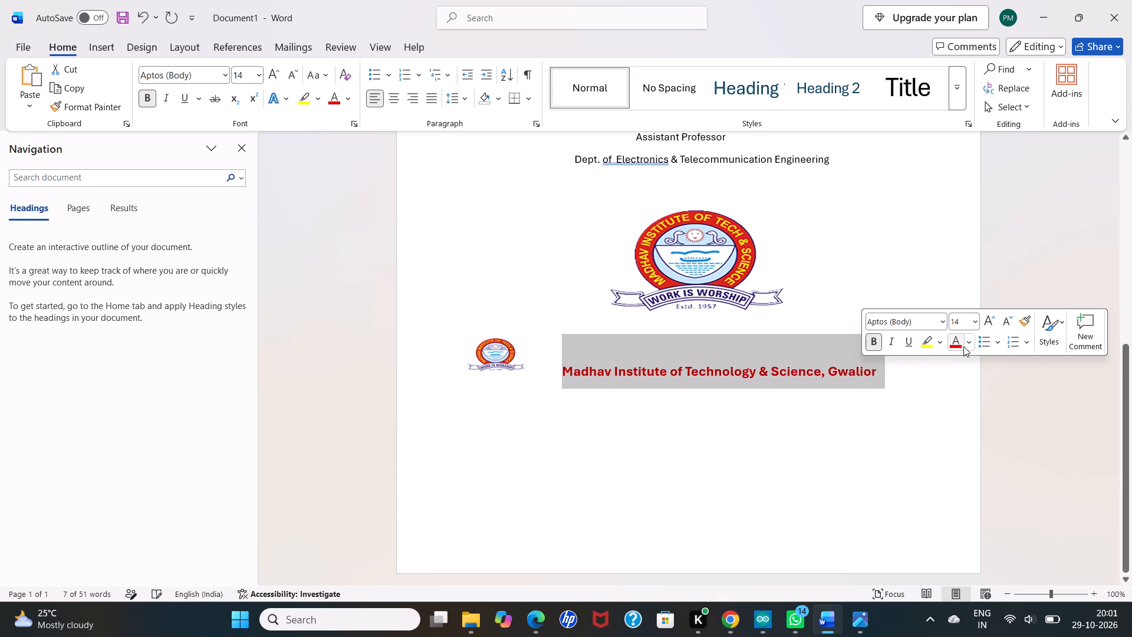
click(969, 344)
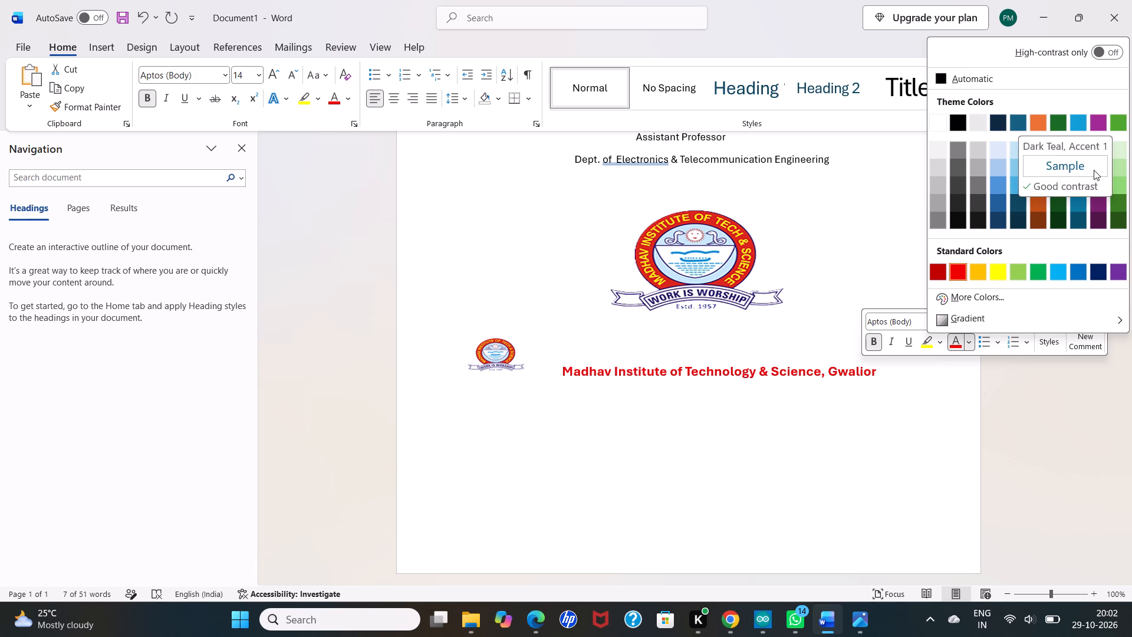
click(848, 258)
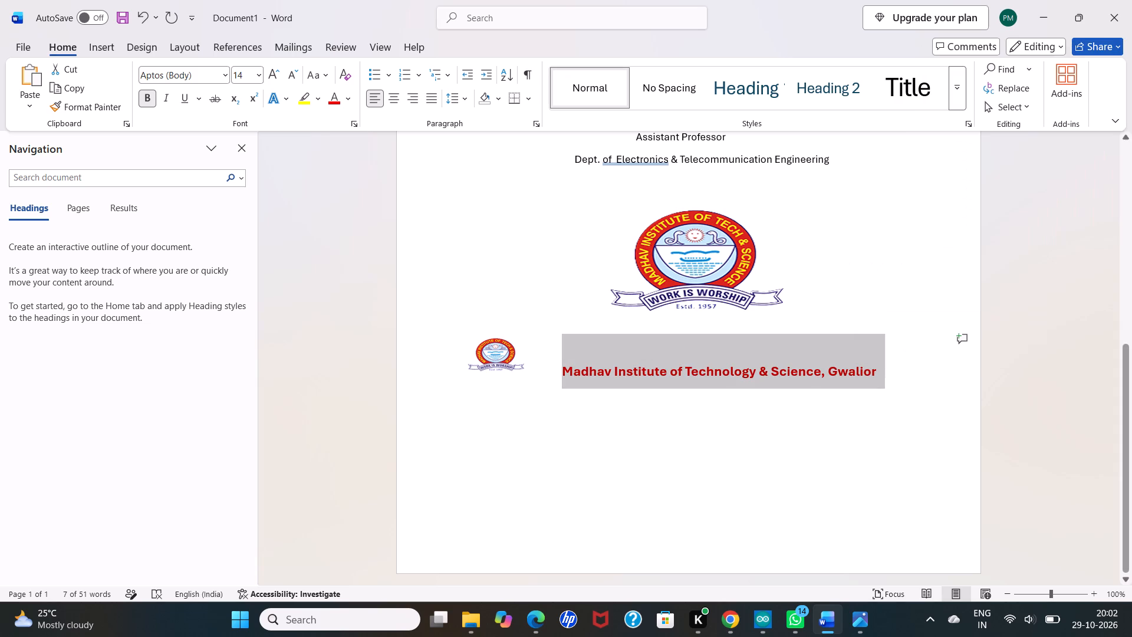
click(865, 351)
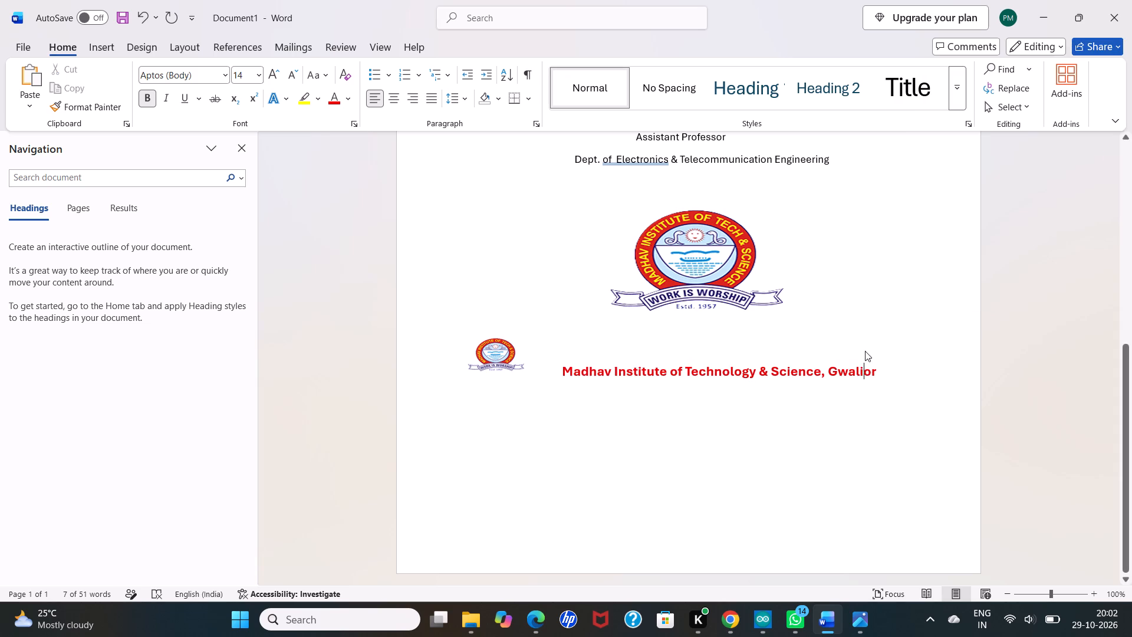
Set the institute name's font colour to the standard blue.
drag(562, 370, 672, 362)
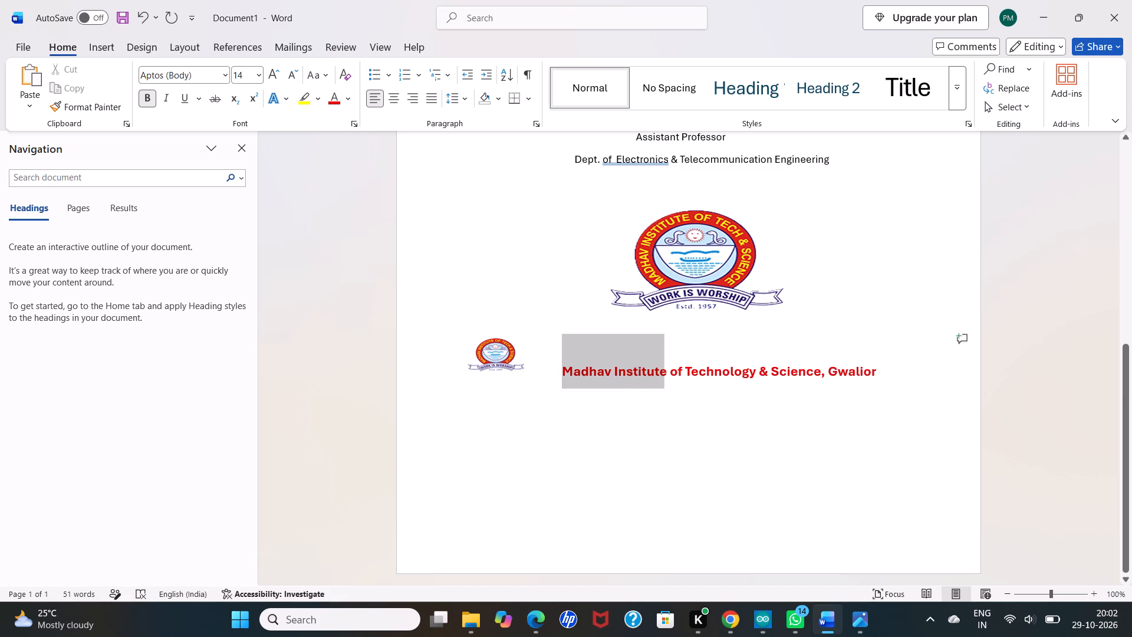
drag(672, 362, 985, 356)
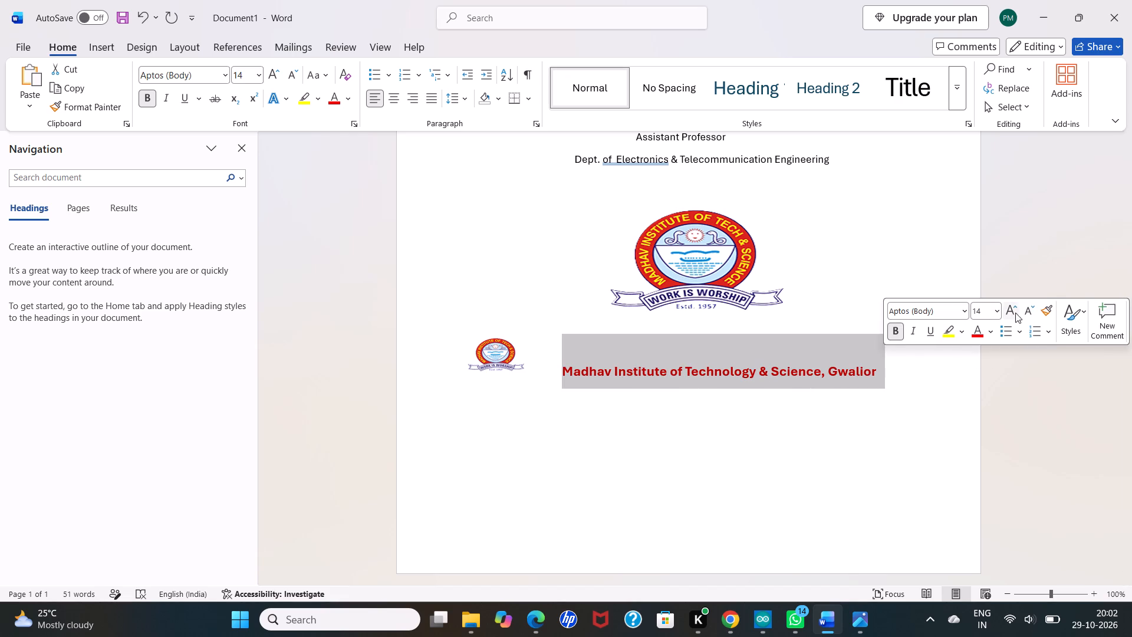
click(962, 331)
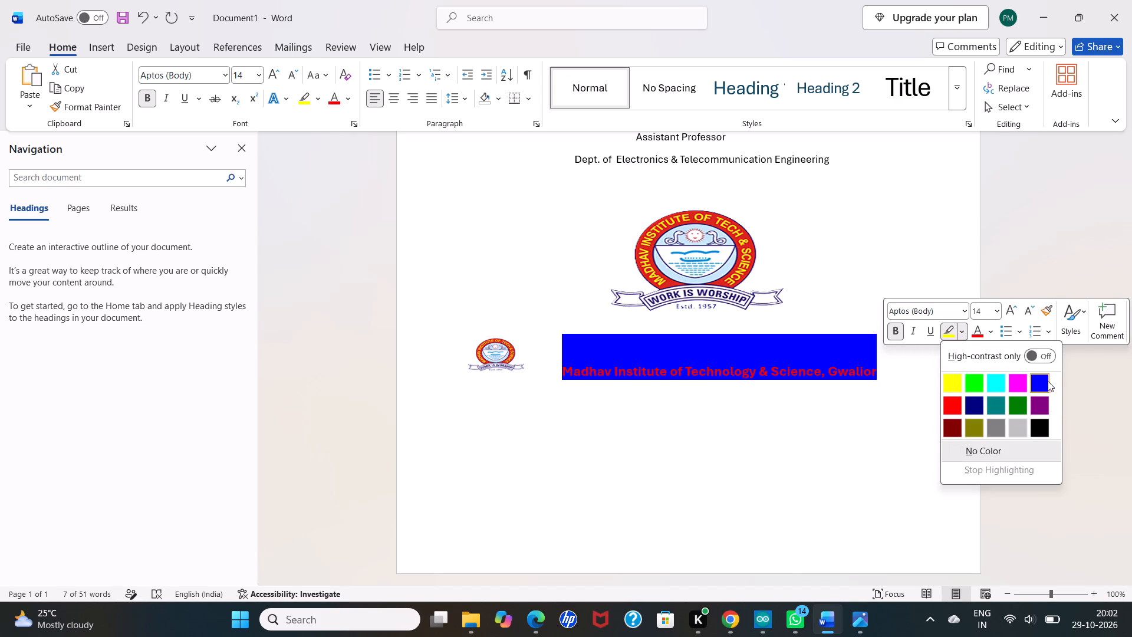
click(990, 328)
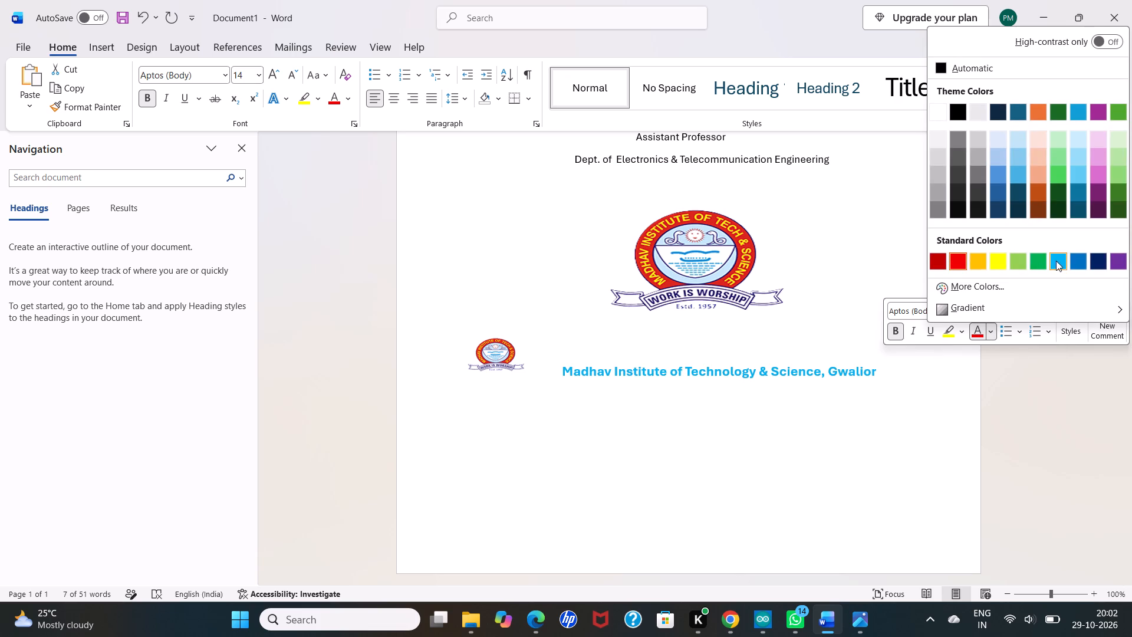
click(1073, 261)
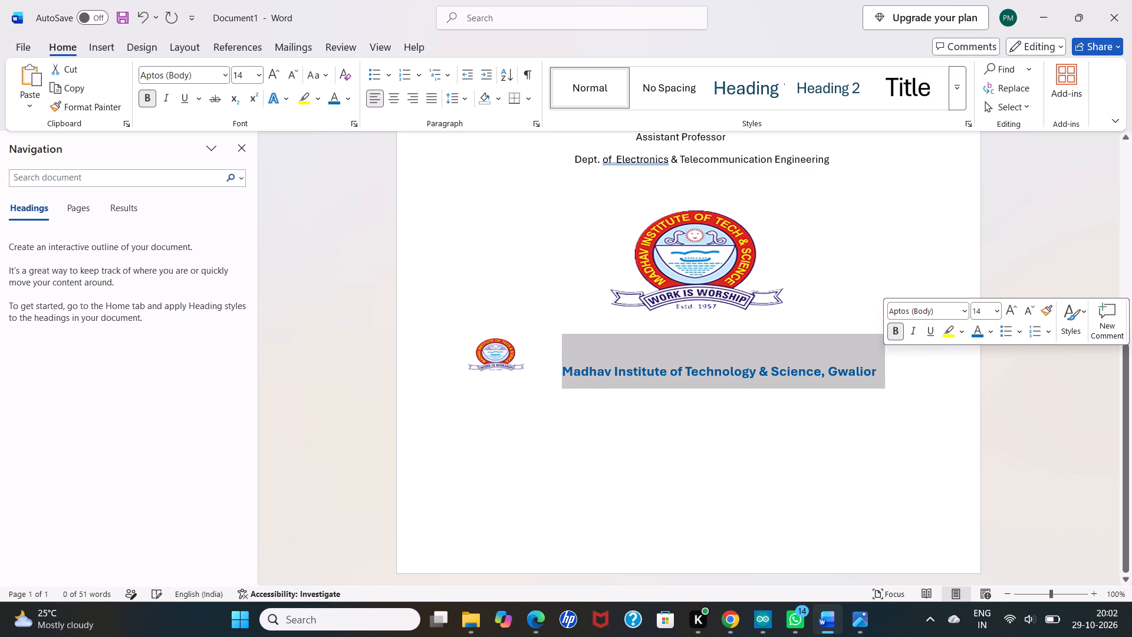
click(829, 442)
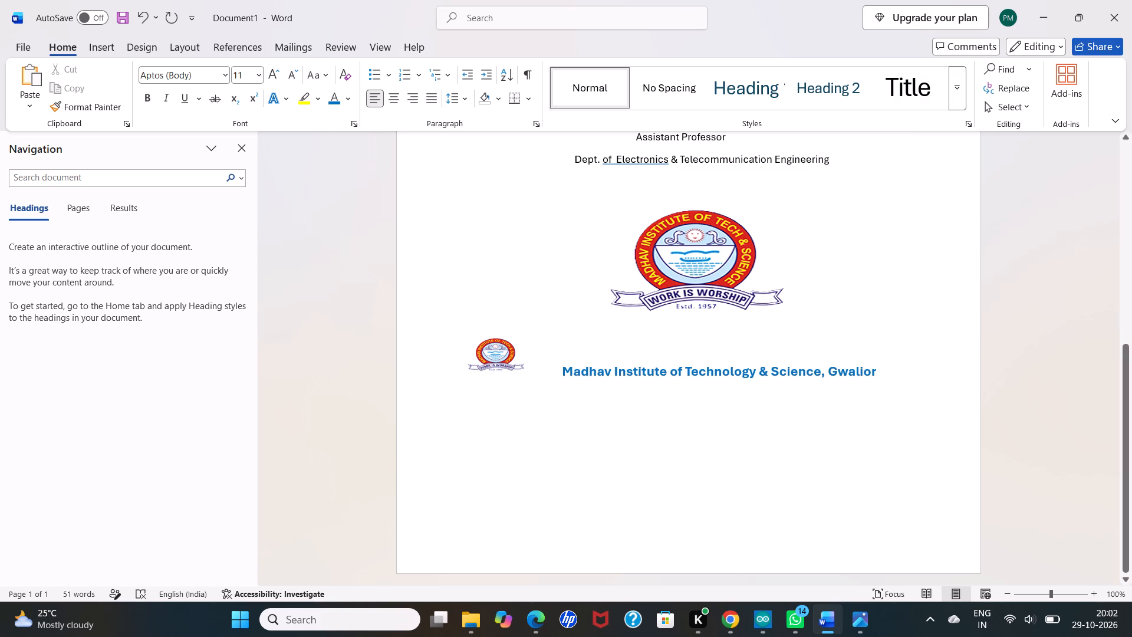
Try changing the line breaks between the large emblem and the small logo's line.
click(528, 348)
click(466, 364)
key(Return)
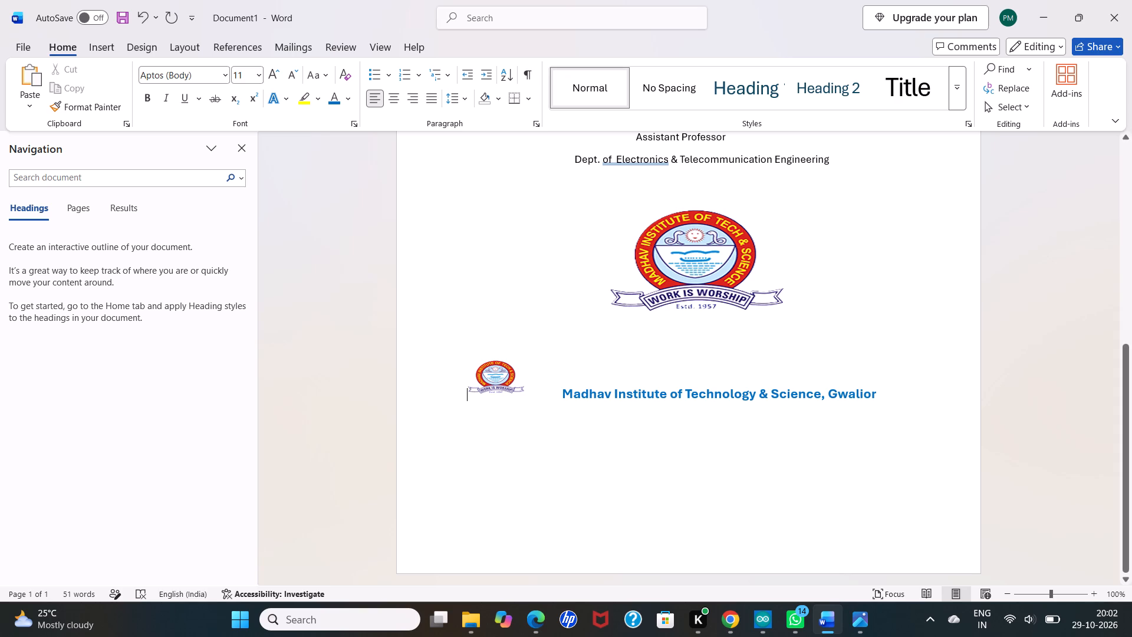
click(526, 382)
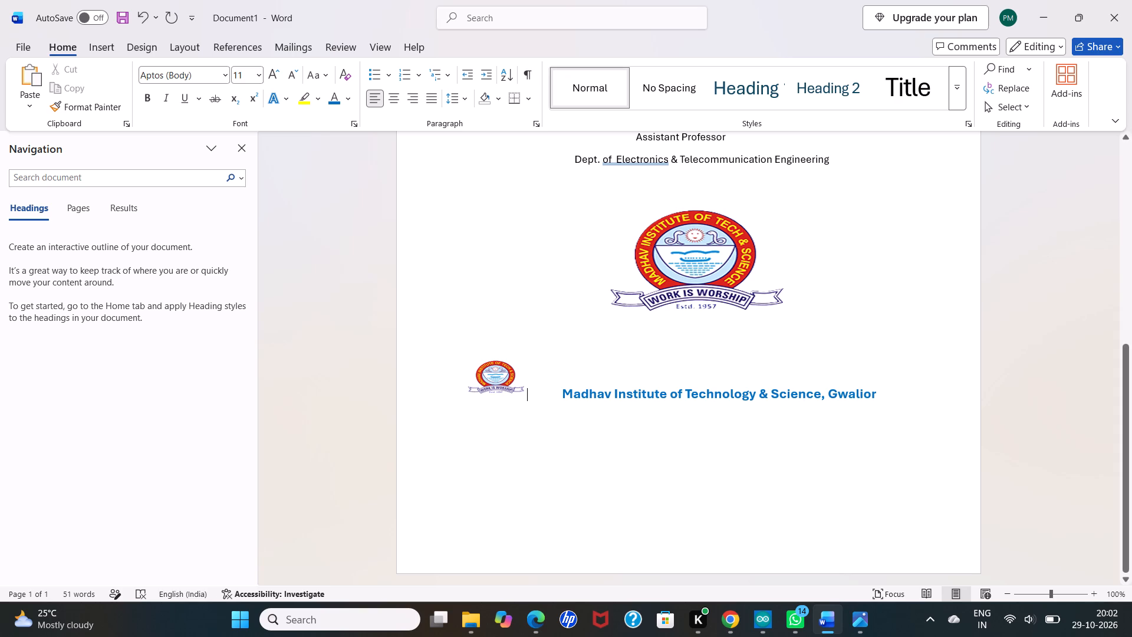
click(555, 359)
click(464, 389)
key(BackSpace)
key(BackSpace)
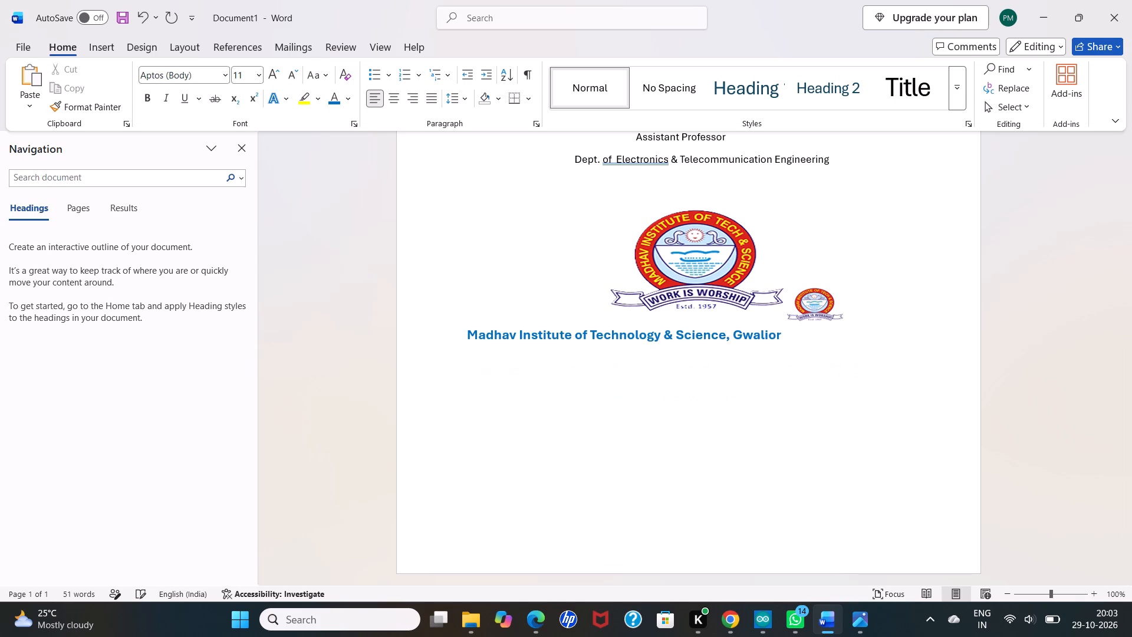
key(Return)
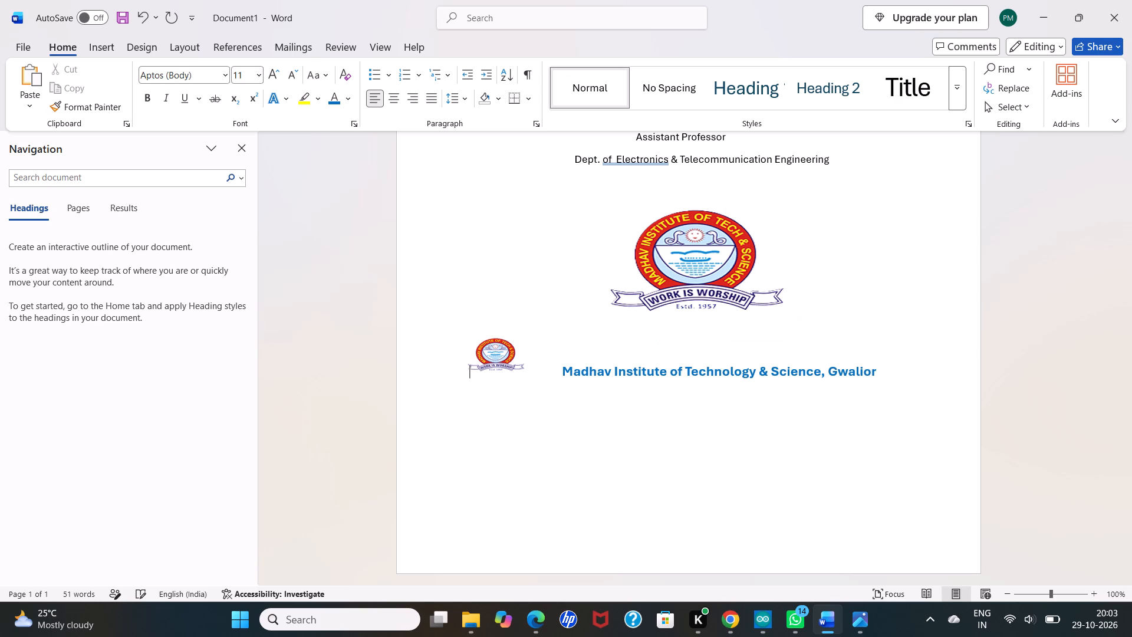
Delete the small logo in front of the institute name.
click(511, 359)
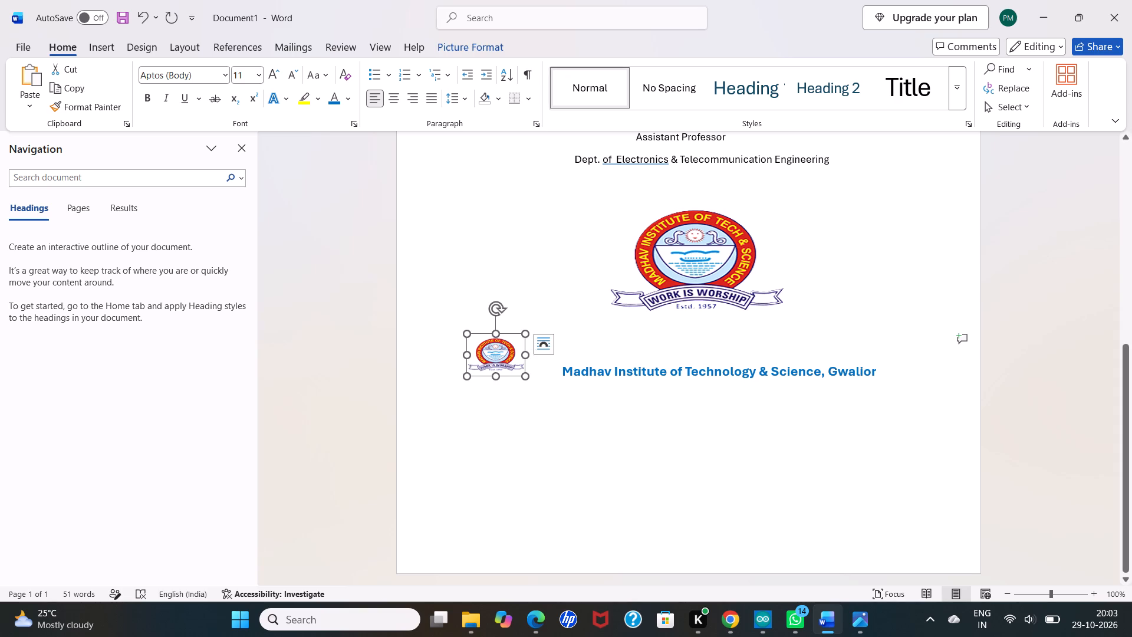
key(BackSpace)
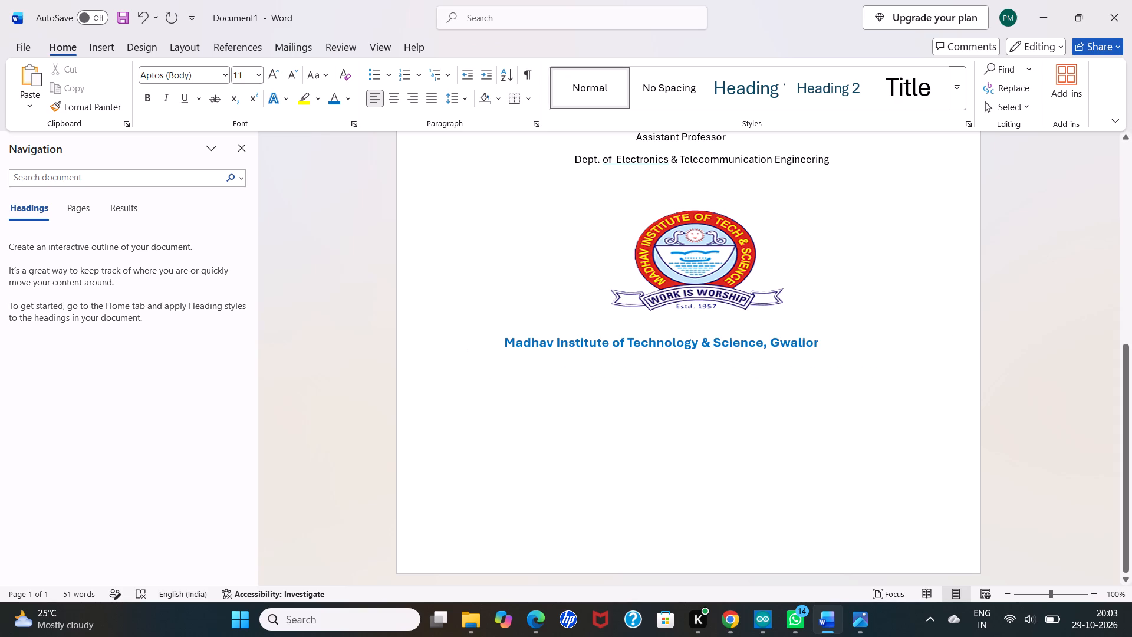
Insert spaces before the institute name to shift it roughly under the large emblem.
key(space)
key(space)
key(space)
key(space)
key(space)
key(space)
key(space)
key(space)
key(space)
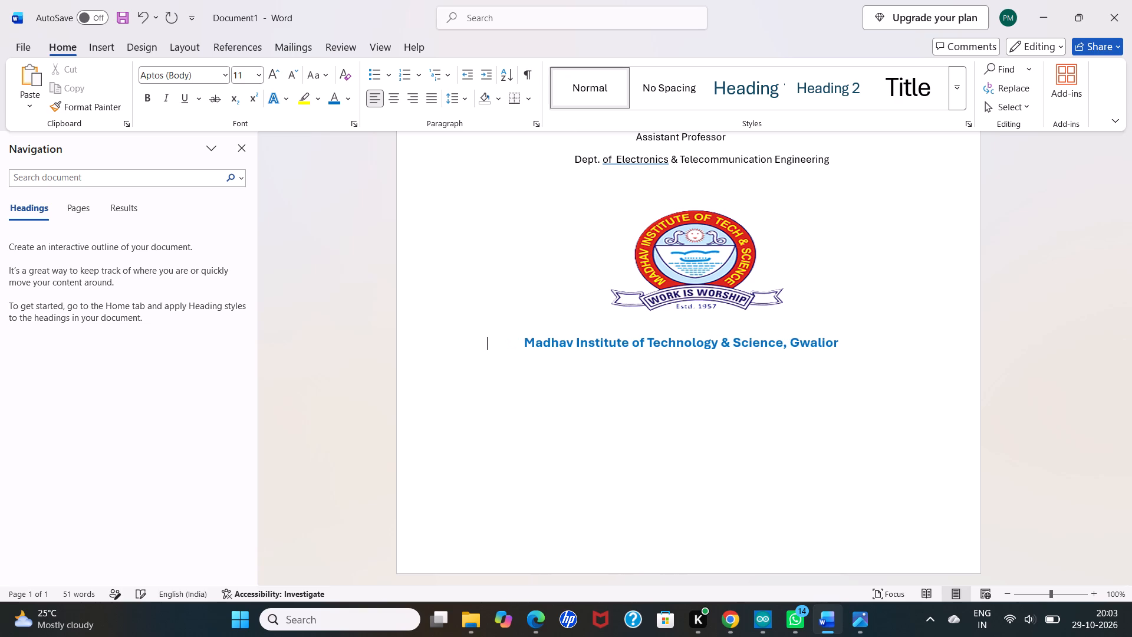
key(space)
key(space)
key(space)
key(space)
key(space)
key(space)
key(space)
key(space)
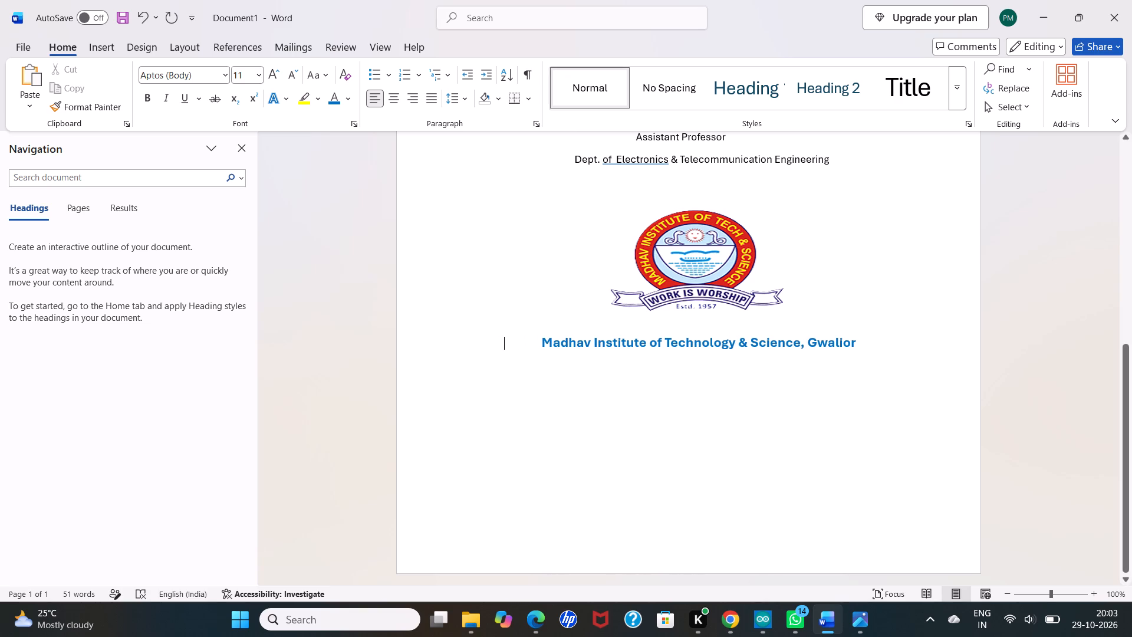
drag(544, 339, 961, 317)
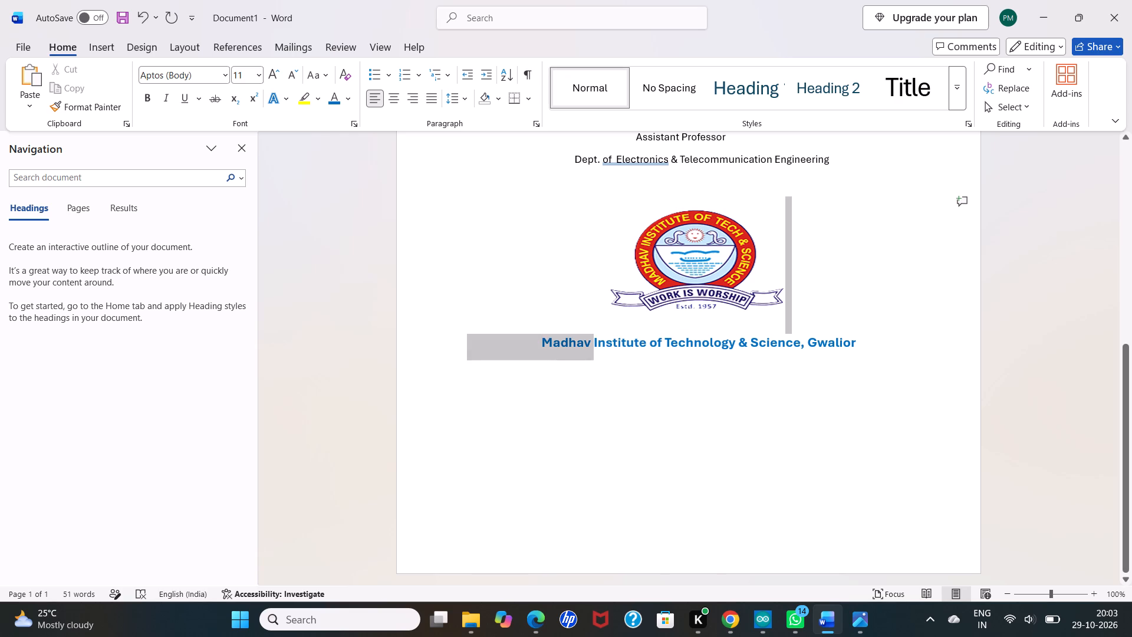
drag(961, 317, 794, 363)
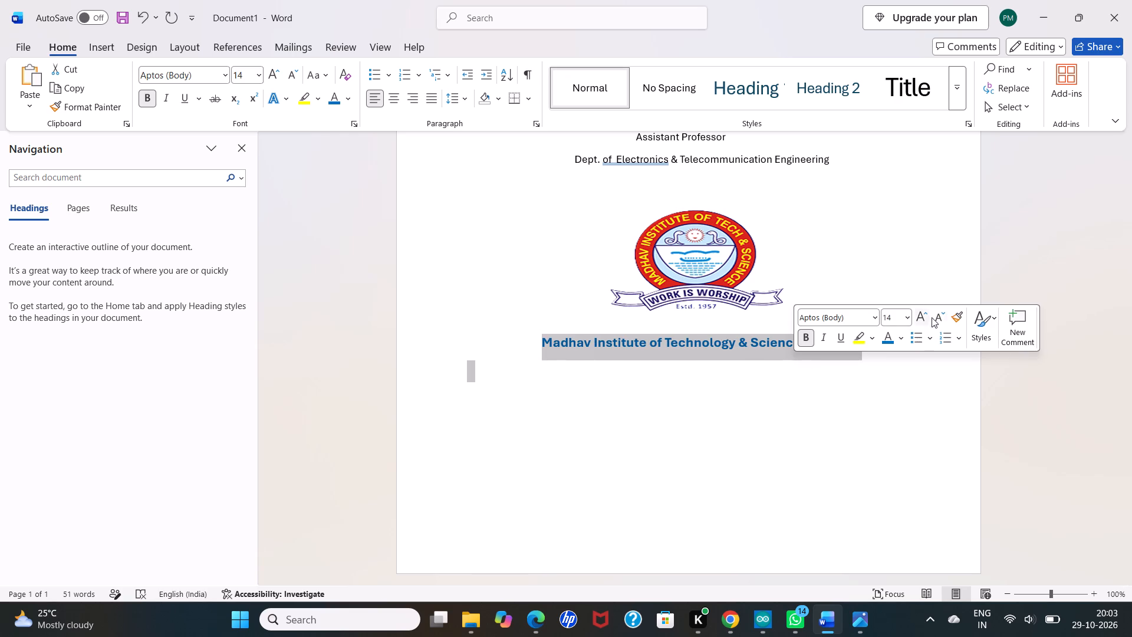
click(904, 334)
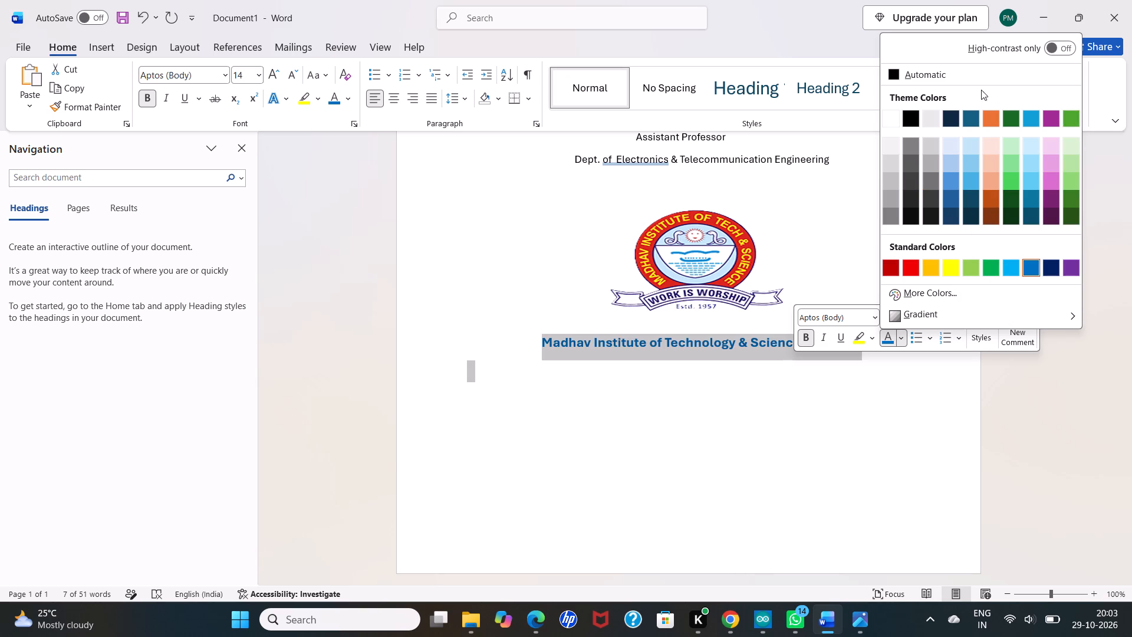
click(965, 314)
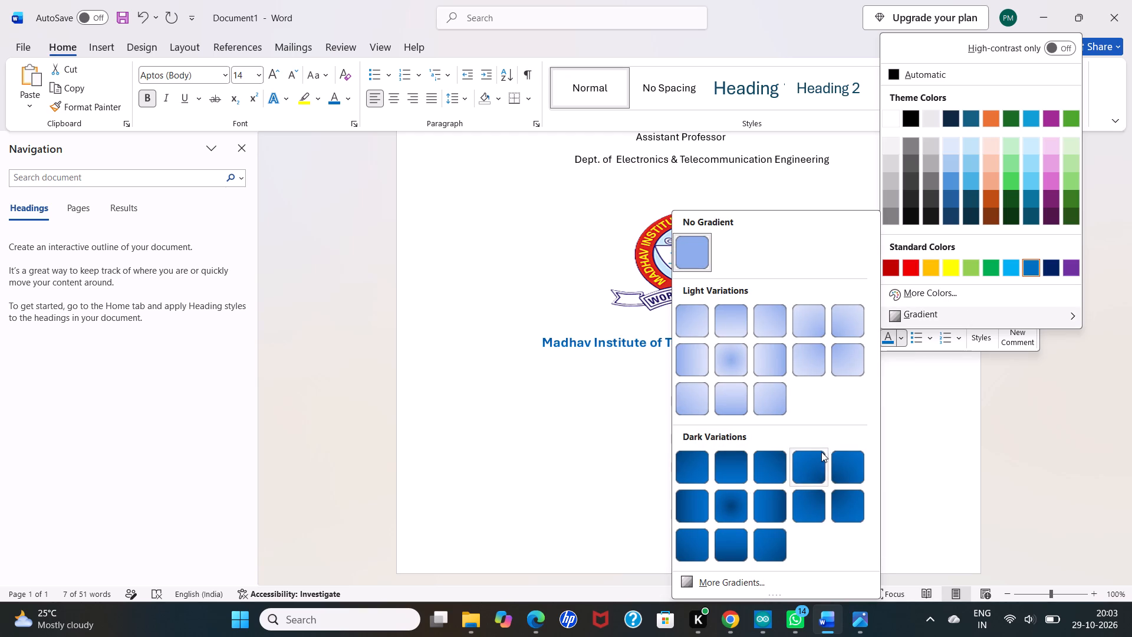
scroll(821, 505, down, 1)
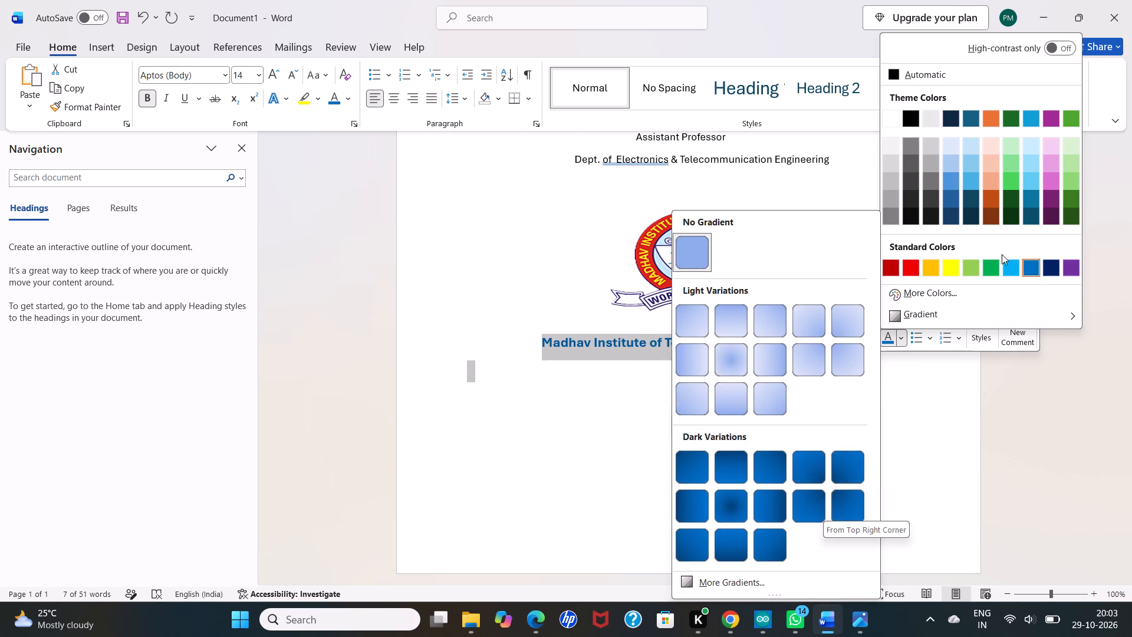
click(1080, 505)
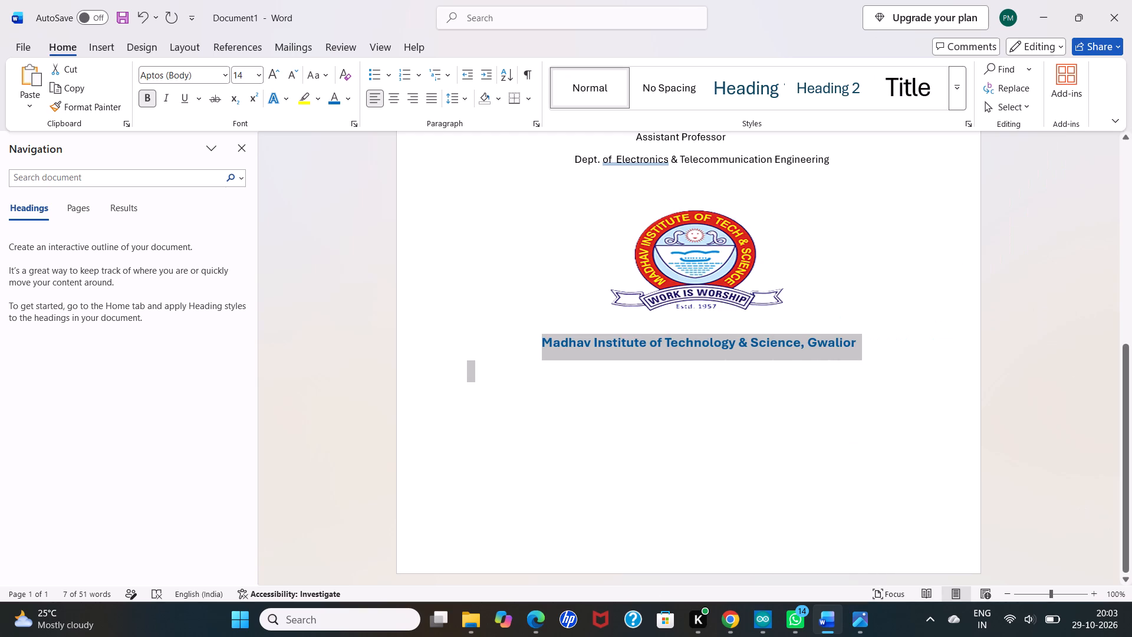
Delete the selected blue institute name text below the large emblem.
key(BackSpace)
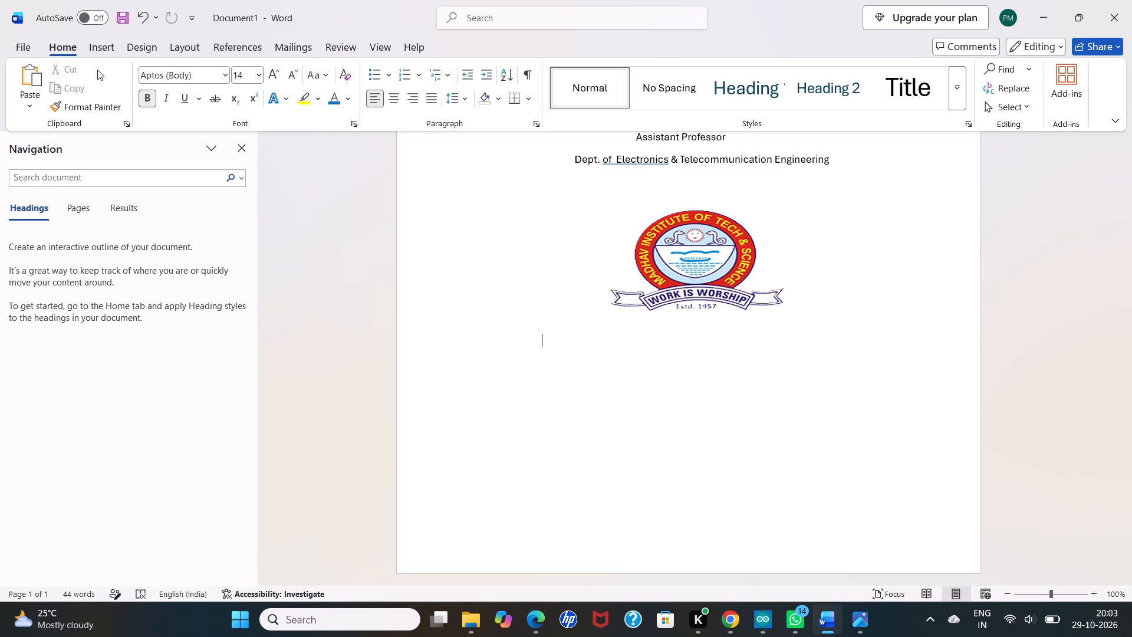
Insert the picture file "images" from the device's Downloads folder on the line below the large emblem.
click(103, 46)
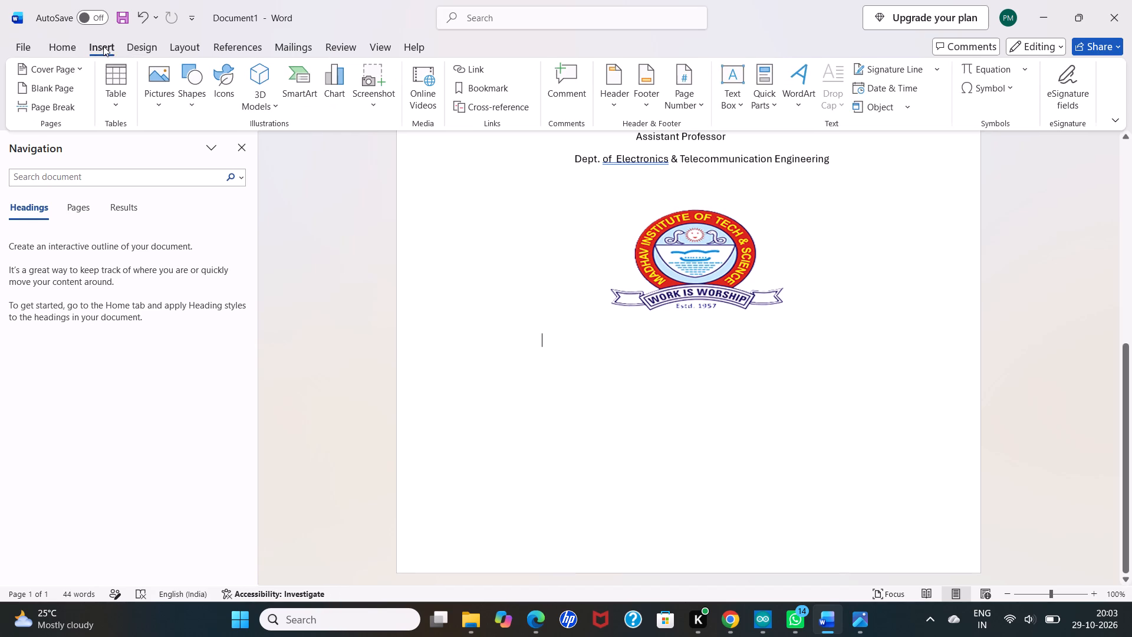
click(153, 76)
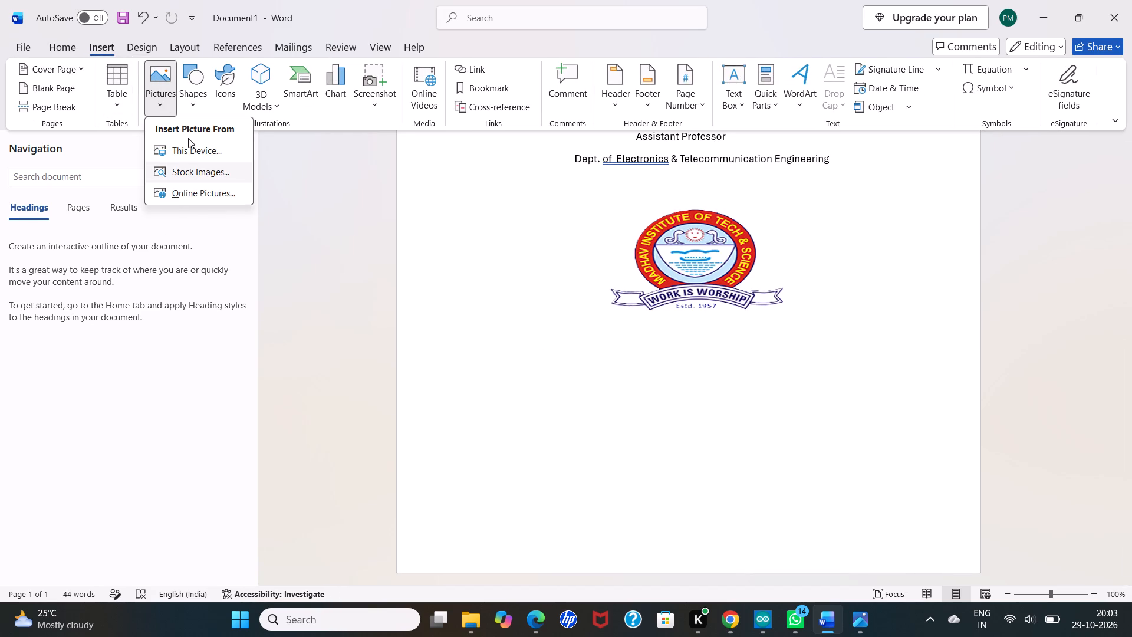
click(188, 146)
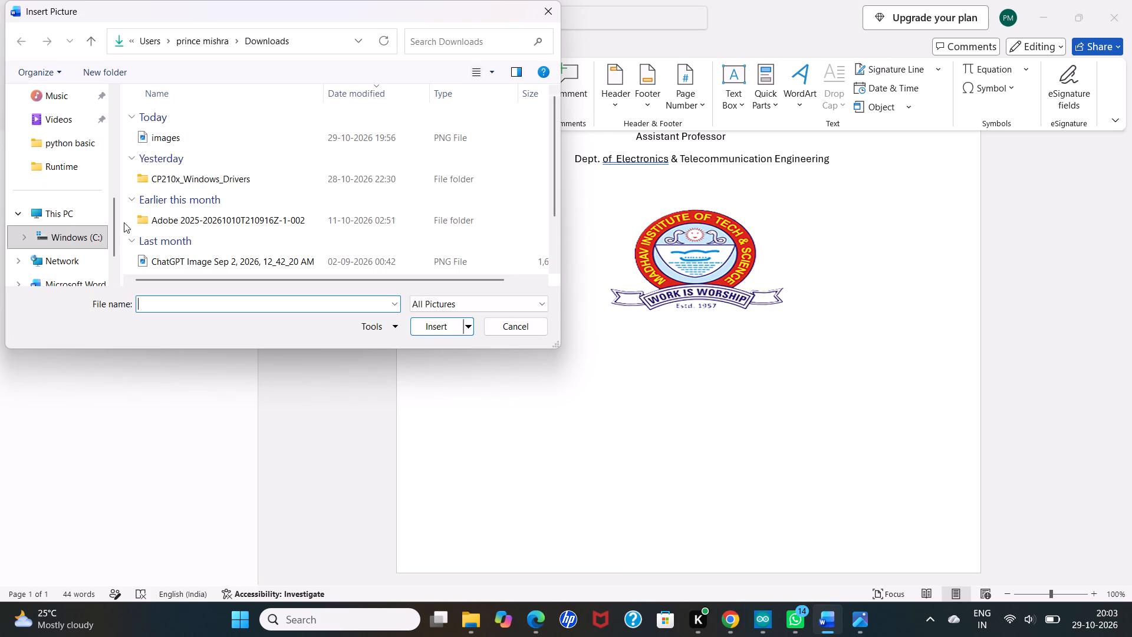
click(186, 143)
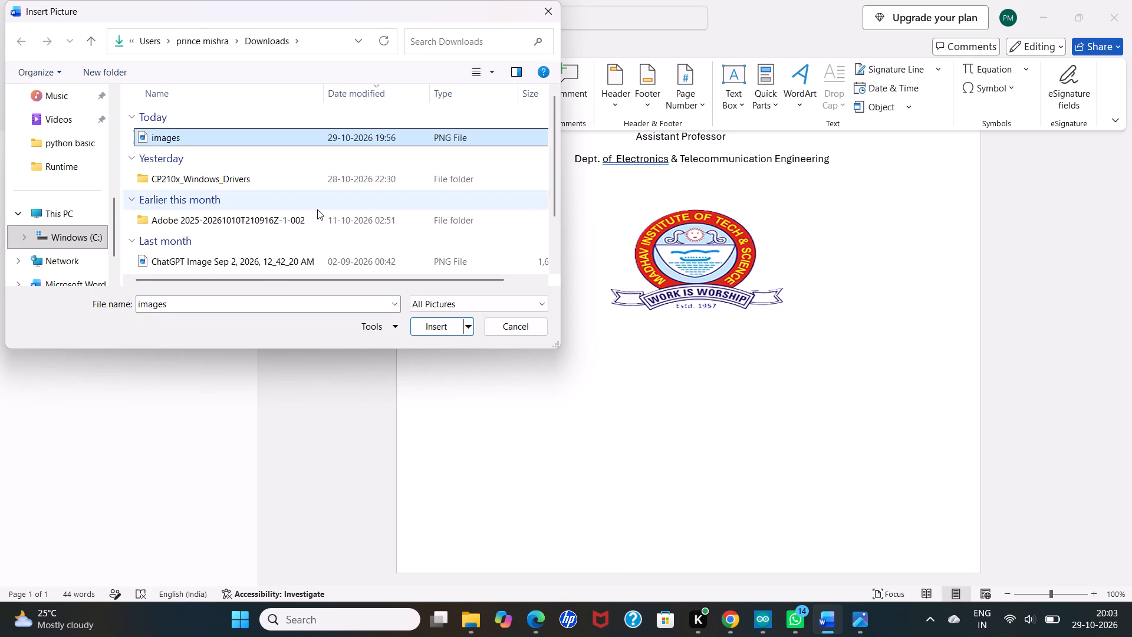
click(443, 327)
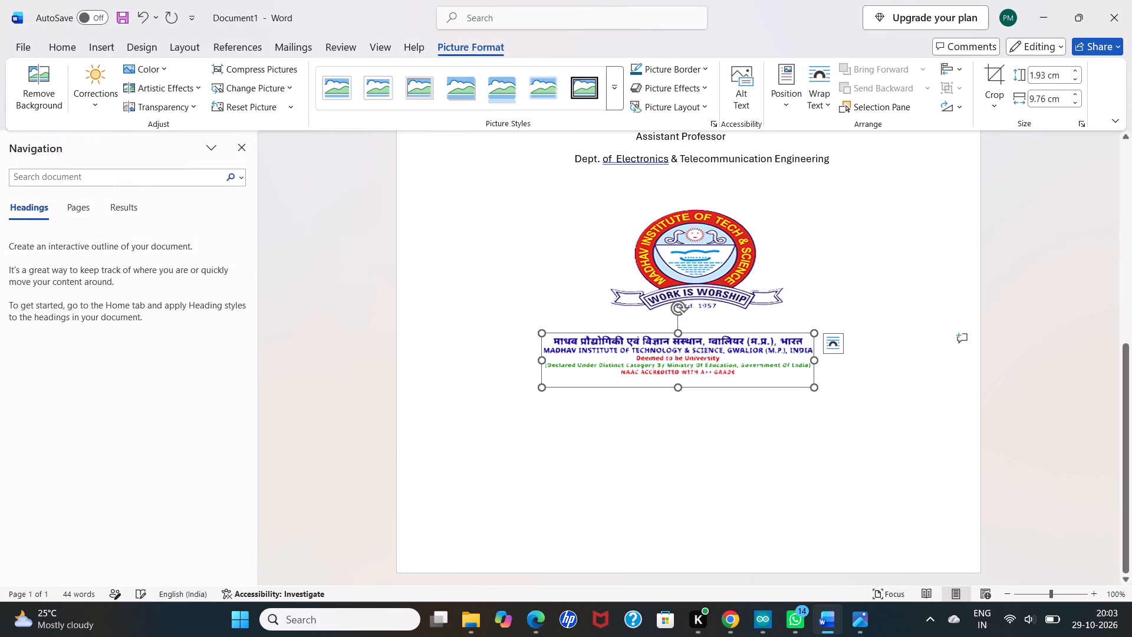
Stretch the institute name banner picture horizontally to span the page's text width, keeping its height.
click(536, 364)
drag(537, 364, 500, 362)
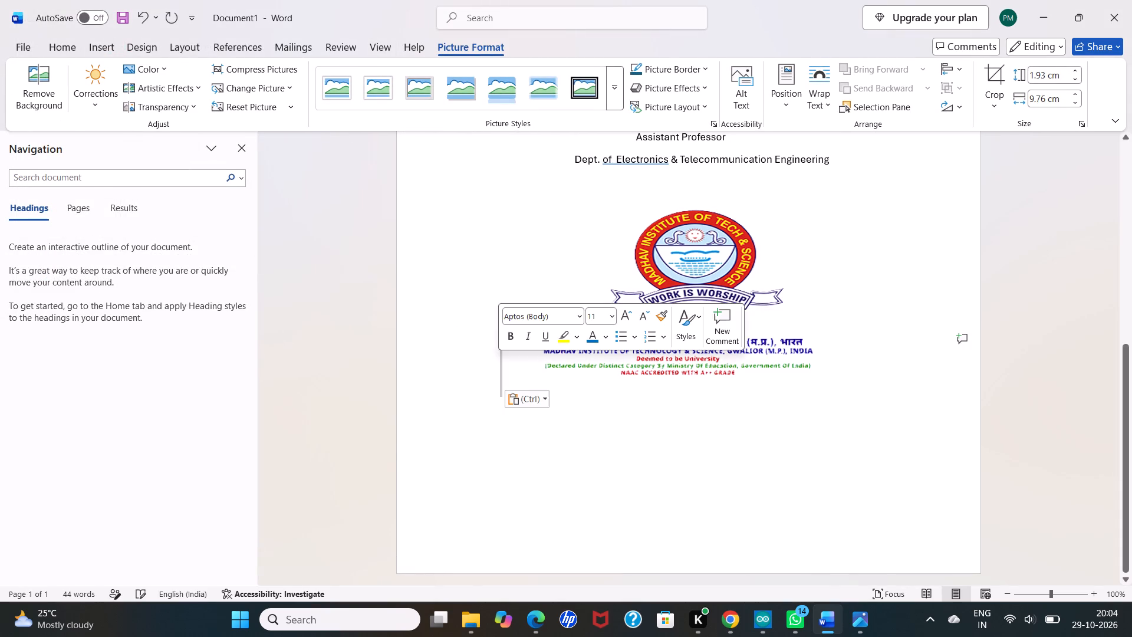
click(674, 510)
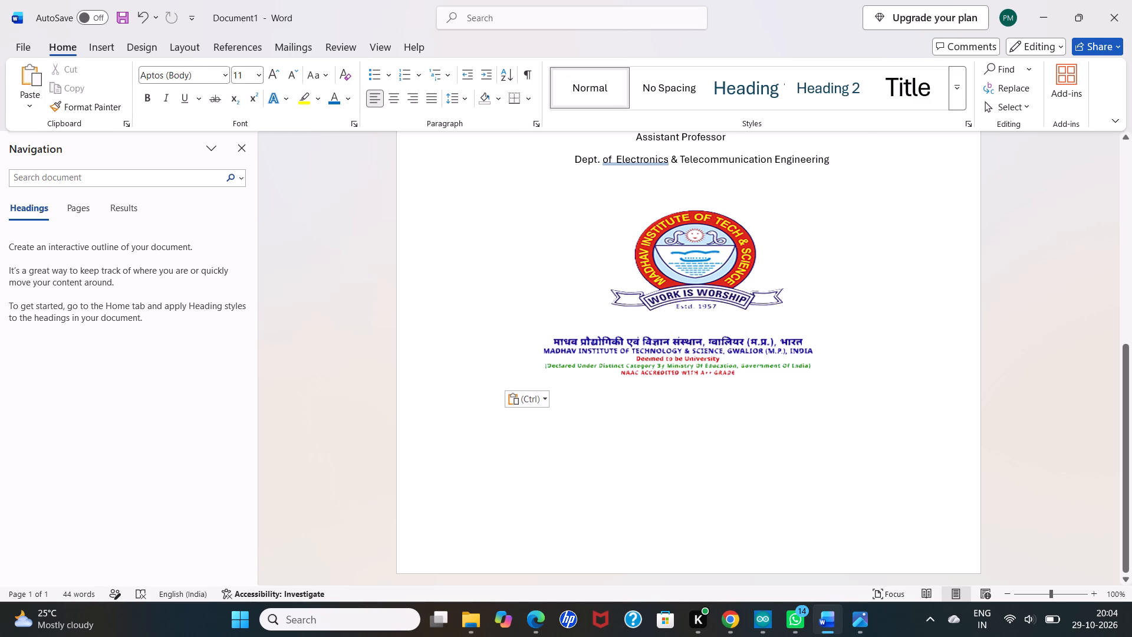
click(568, 358)
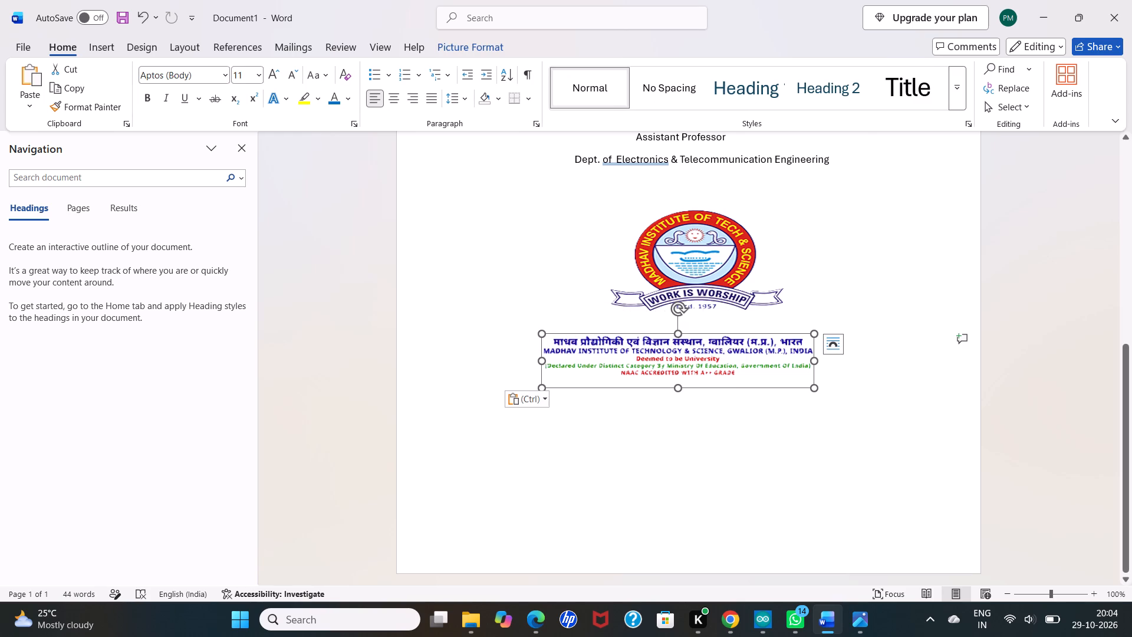
drag(541, 358, 541, 359)
drag(541, 359, 466, 363)
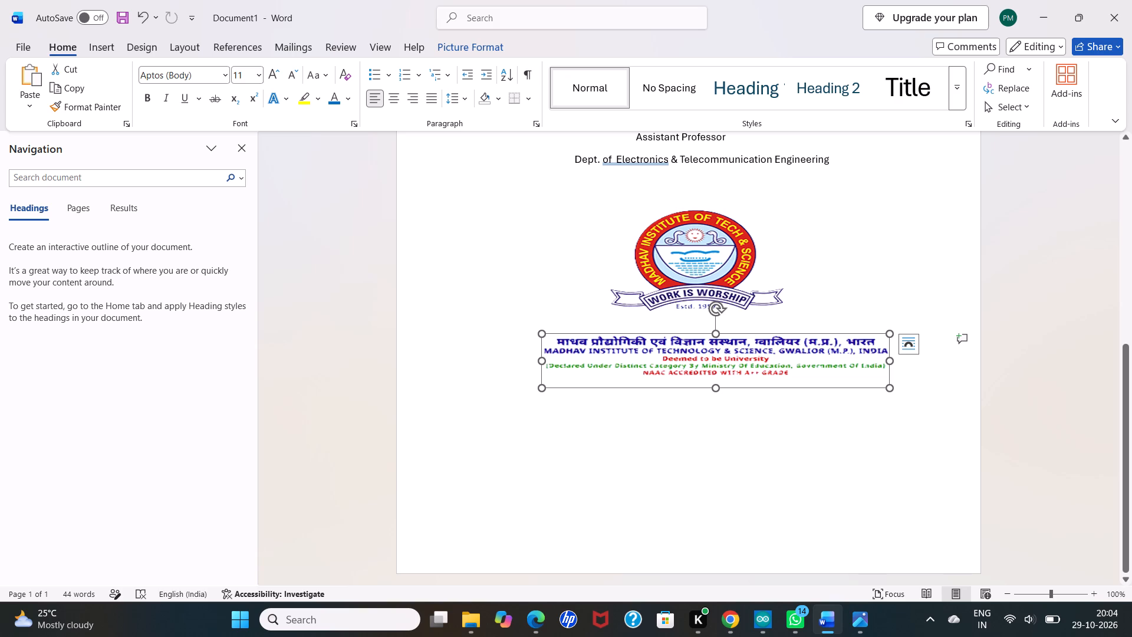
drag(541, 362, 570, 359)
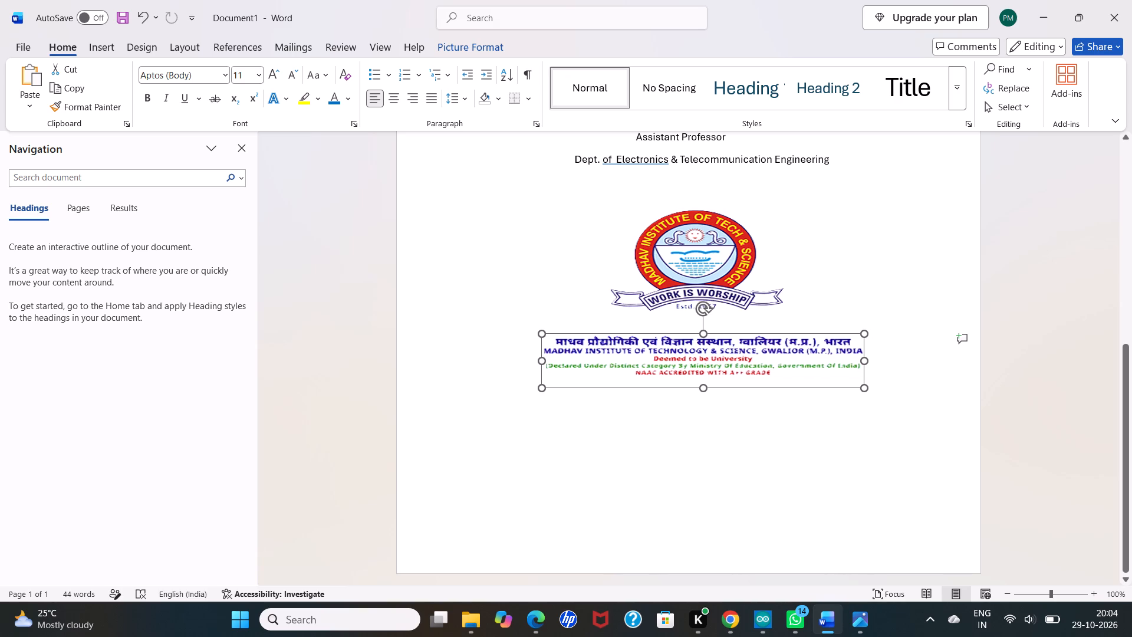
drag(570, 359, 448, 361)
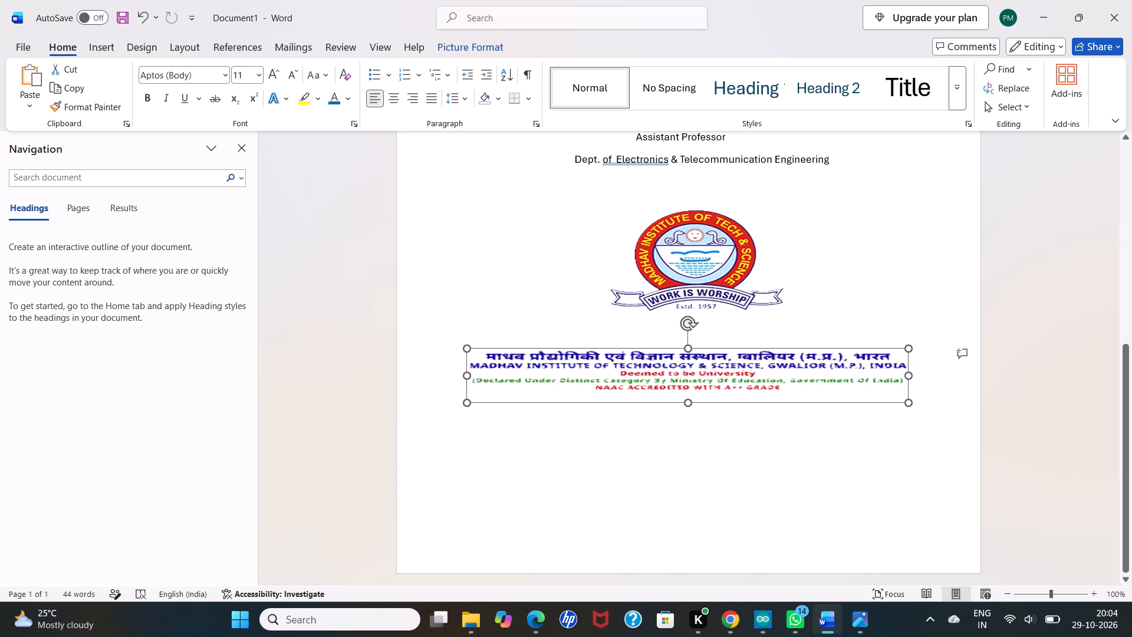
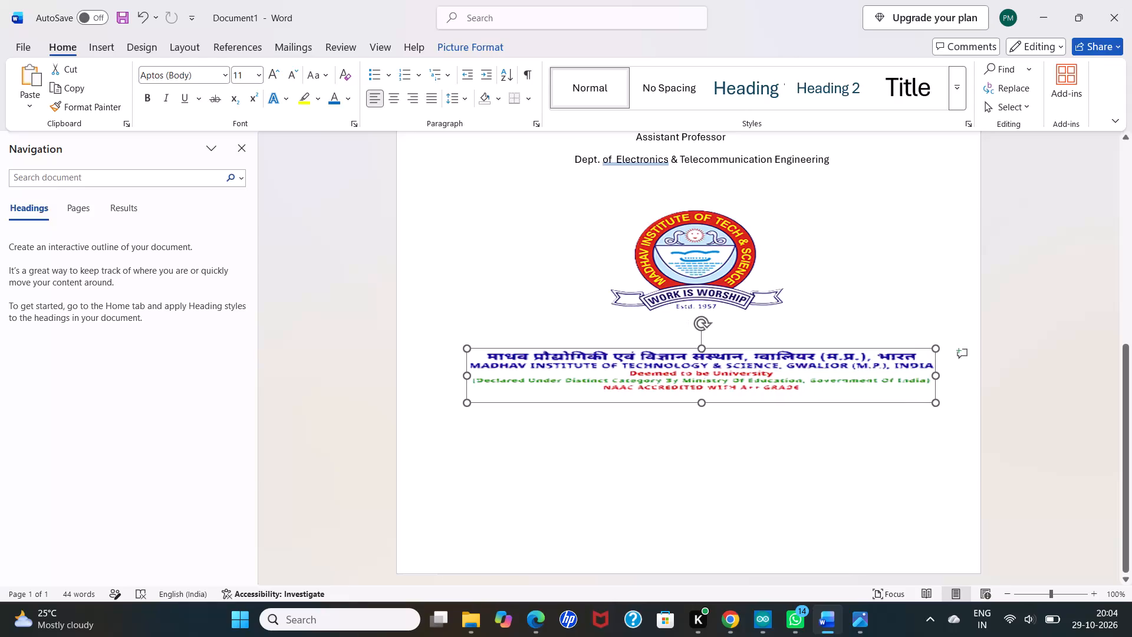
Select the stretched institute name banner picture below the large emblem and try to delete it.
click(915, 459)
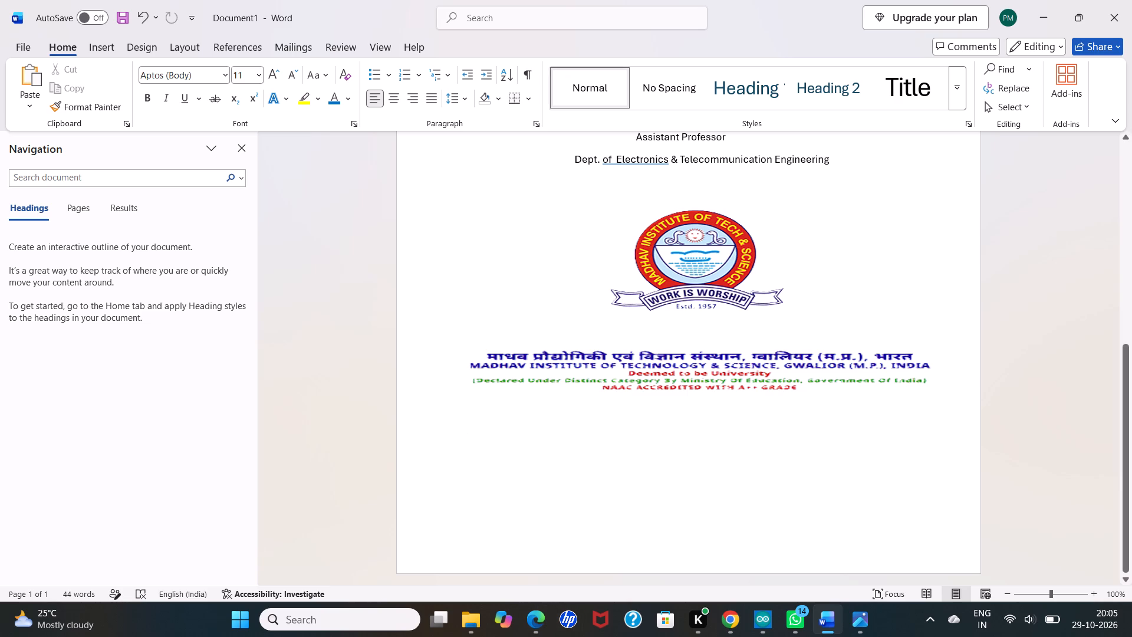
click(482, 356)
key(BackSpace)
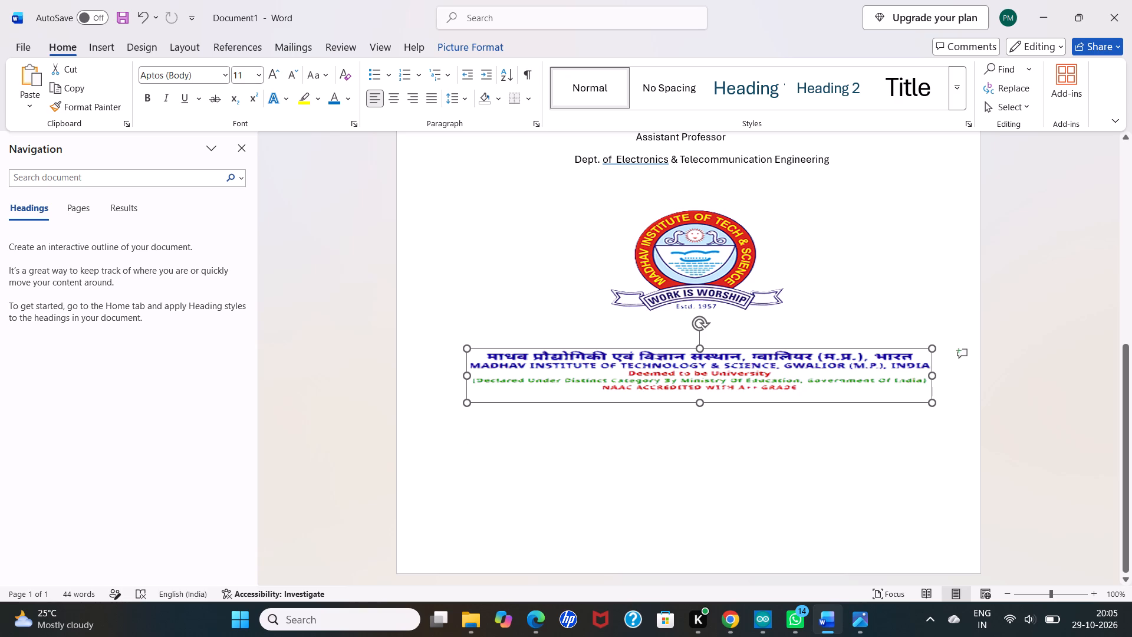
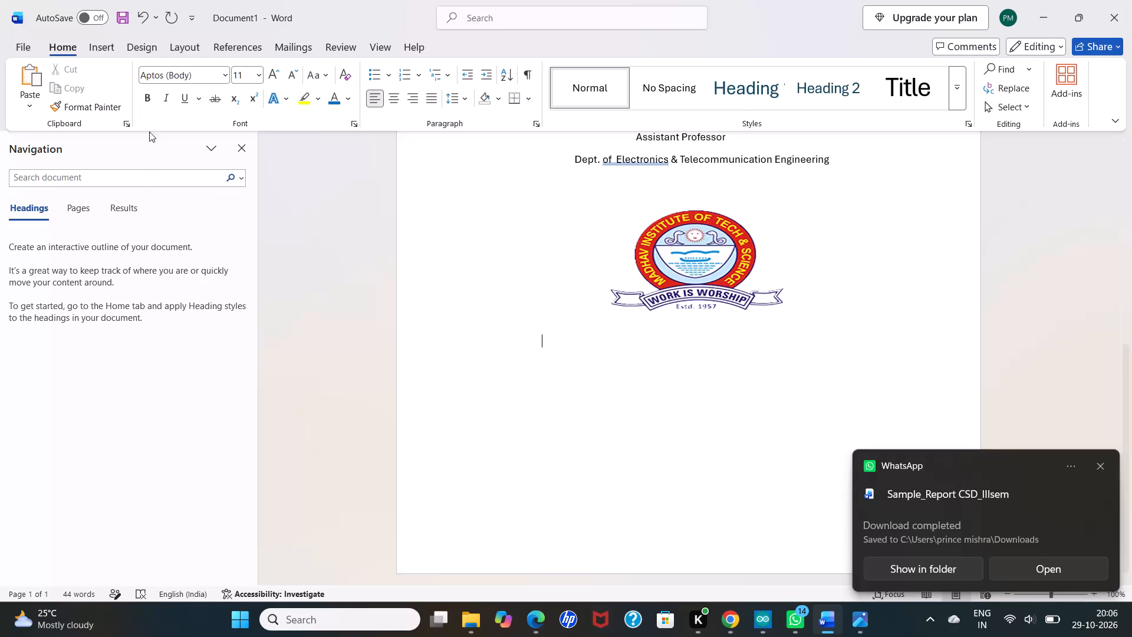
Browse the device's Downloads folder and its CP210x_Windows_Drivers subfolder for a picture to insert below the large emblem.
click(111, 47)
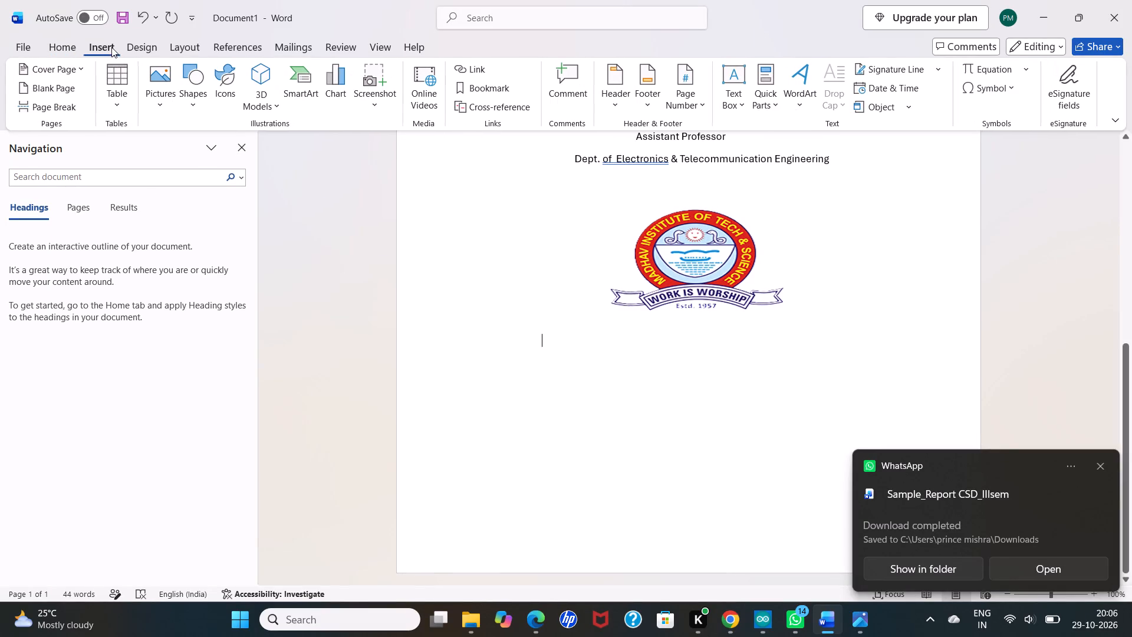
click(147, 91)
click(169, 153)
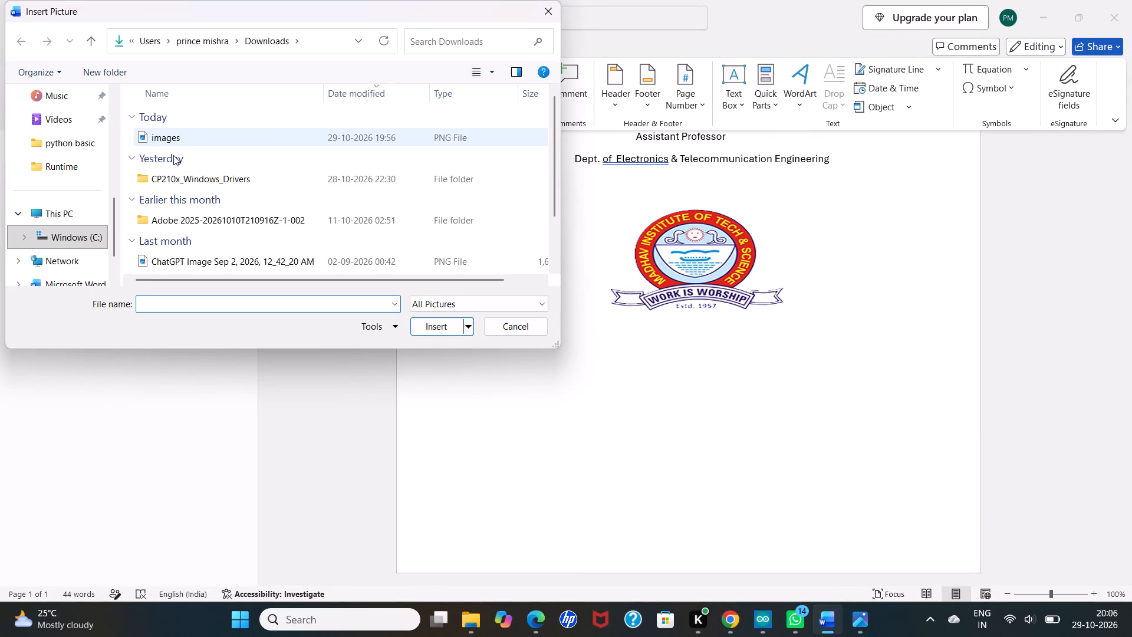
click(175, 178)
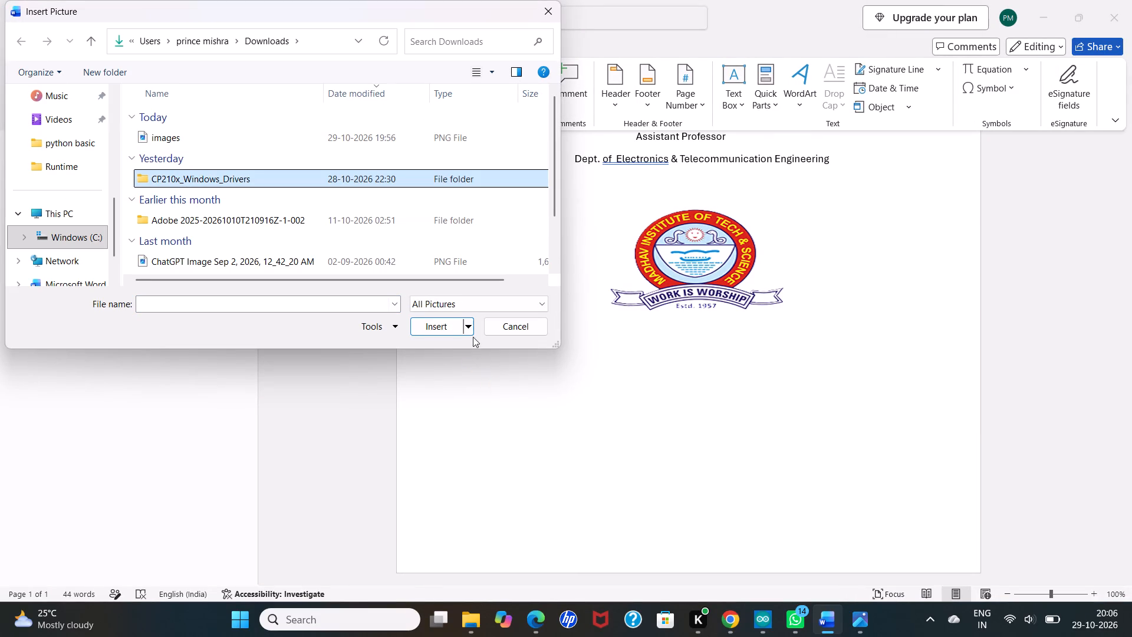
click(379, 174)
double_click(379, 174)
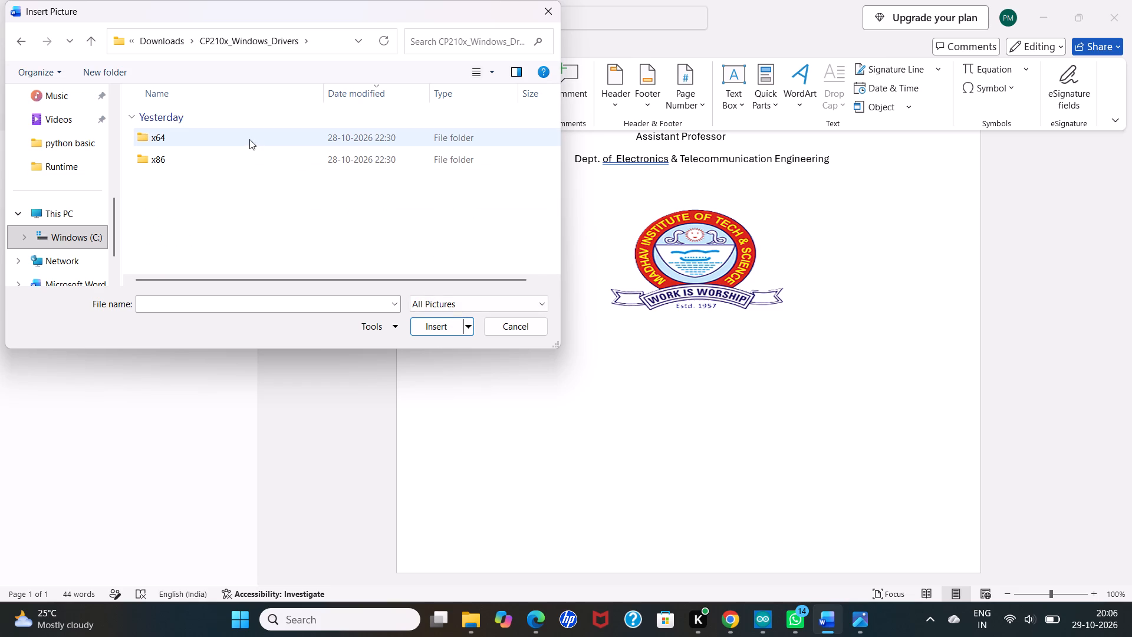
click(249, 139)
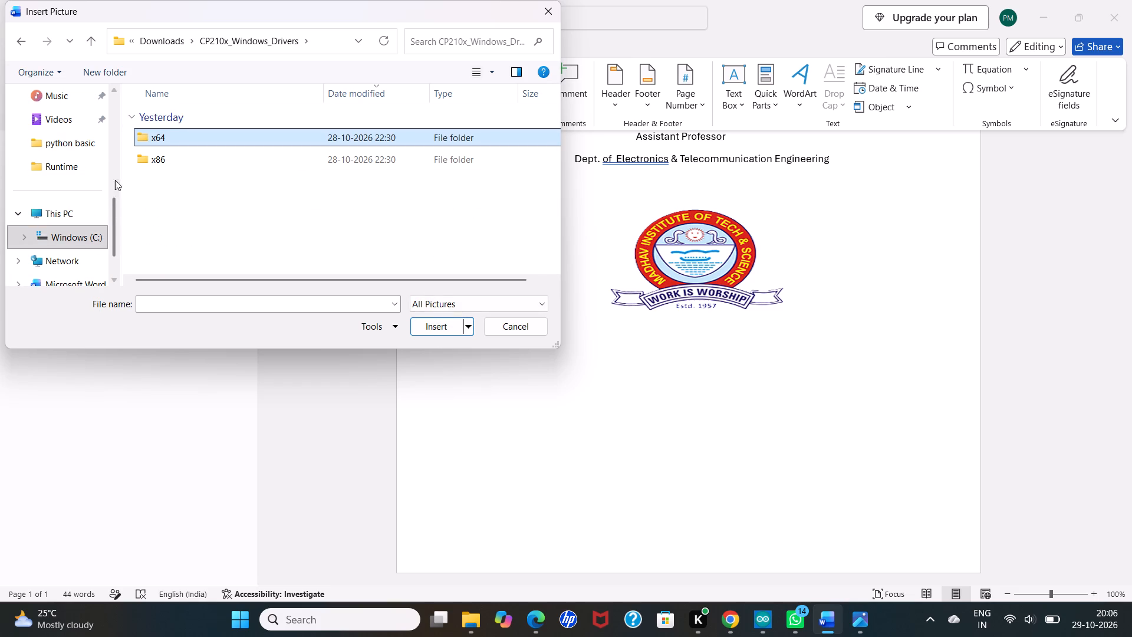
click(25, 37)
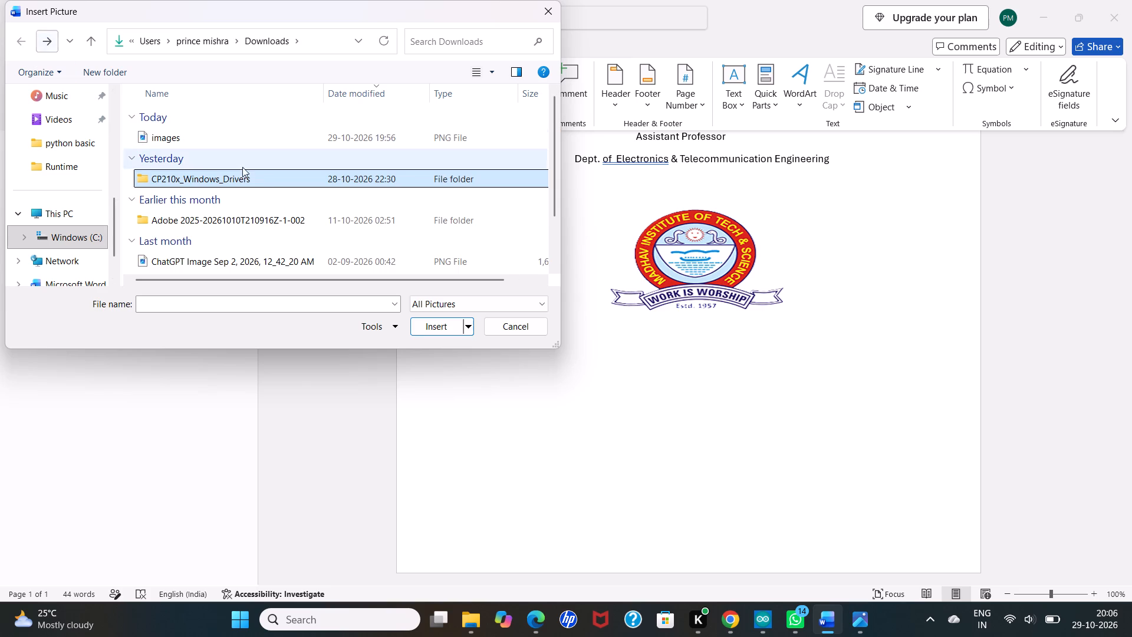
scroll(265, 182, up, 6)
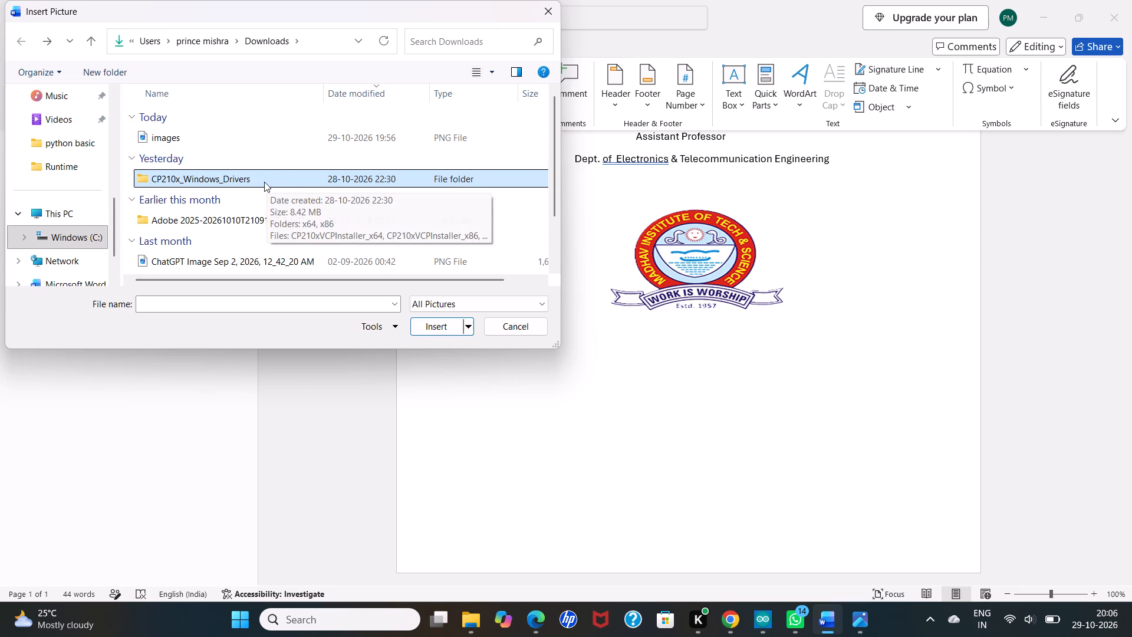
scroll(62, 242, down, 1)
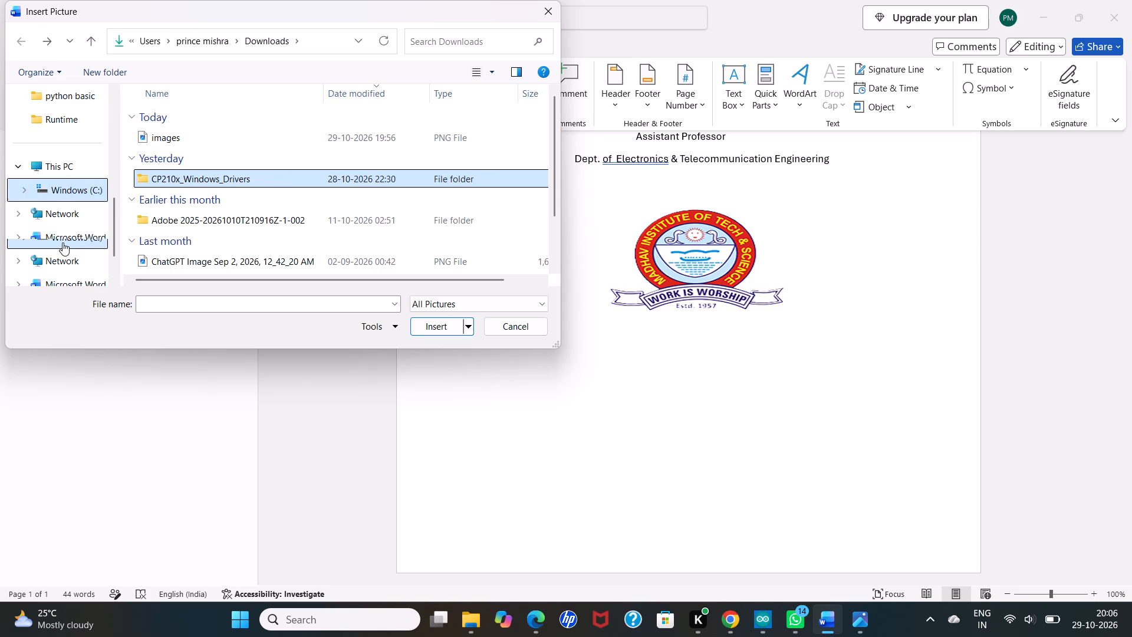
scroll(62, 242, up, 3)
click(61, 214)
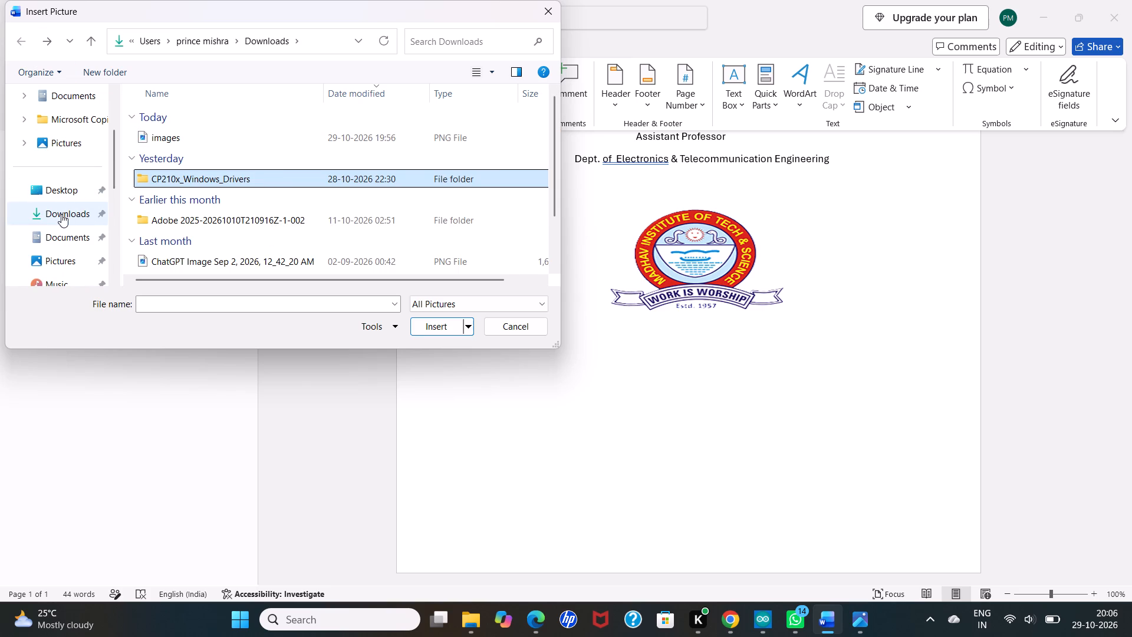
click(271, 185)
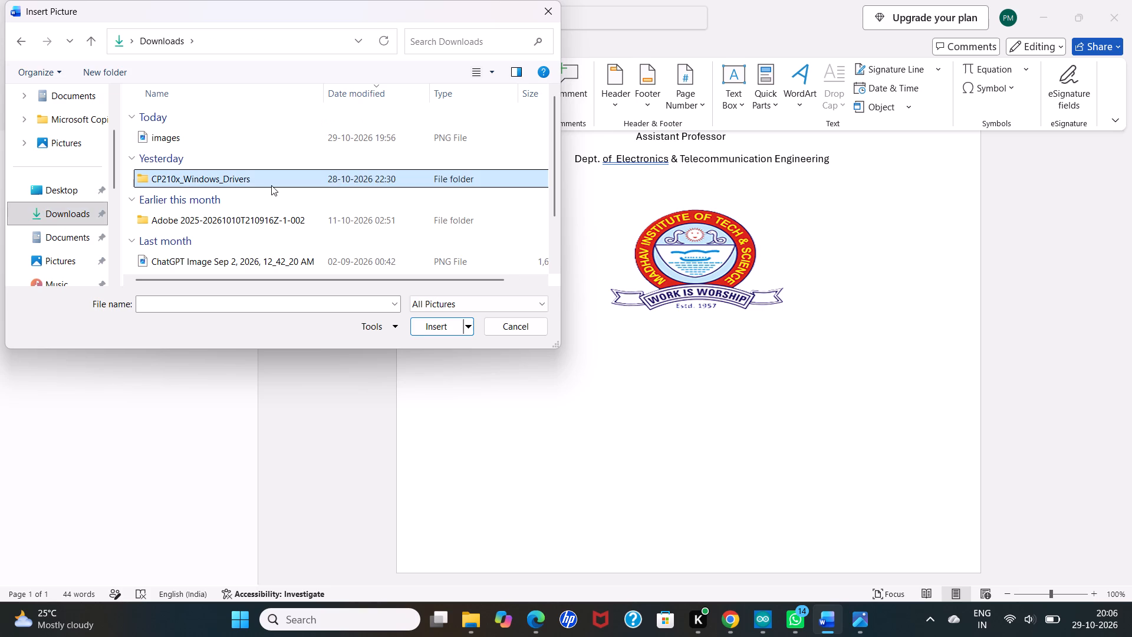
double_click(271, 185)
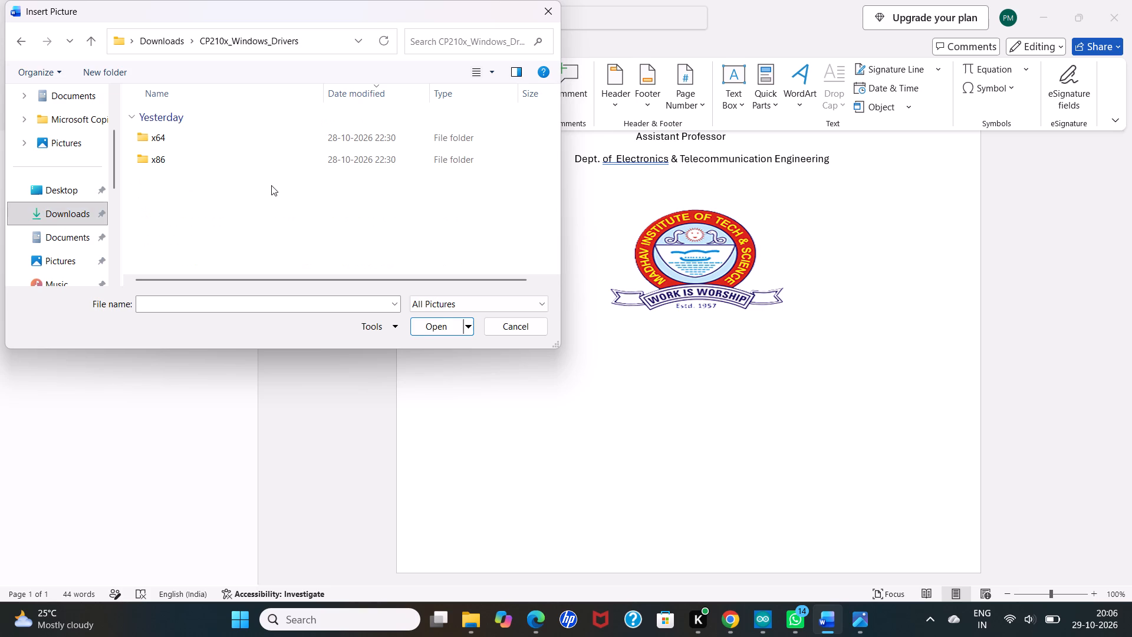
click(15, 43)
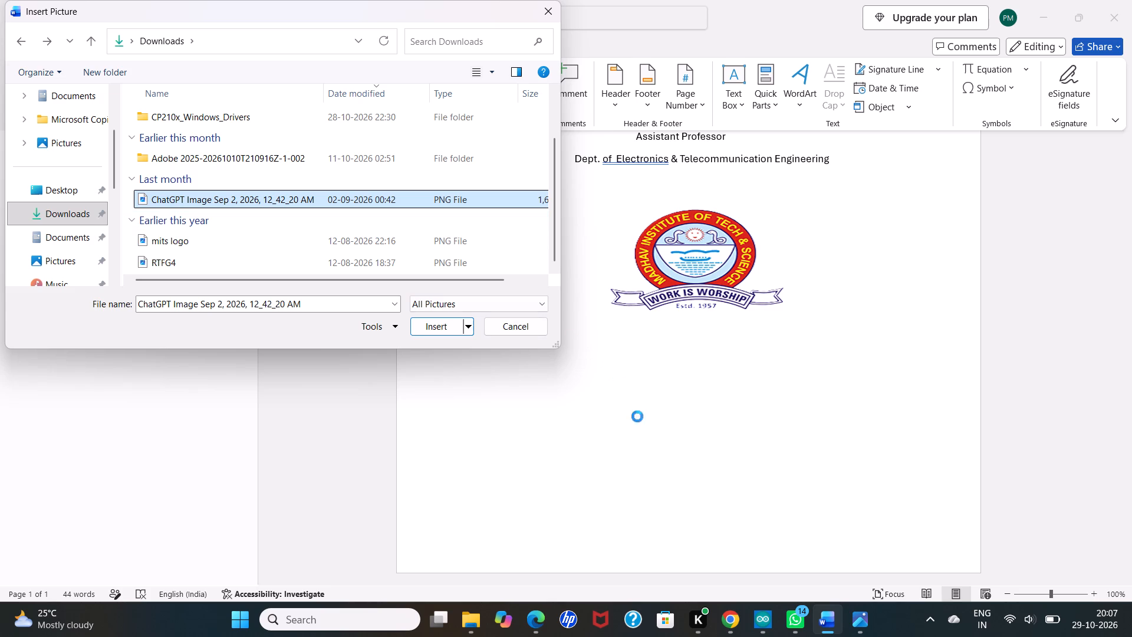
click(532, 326)
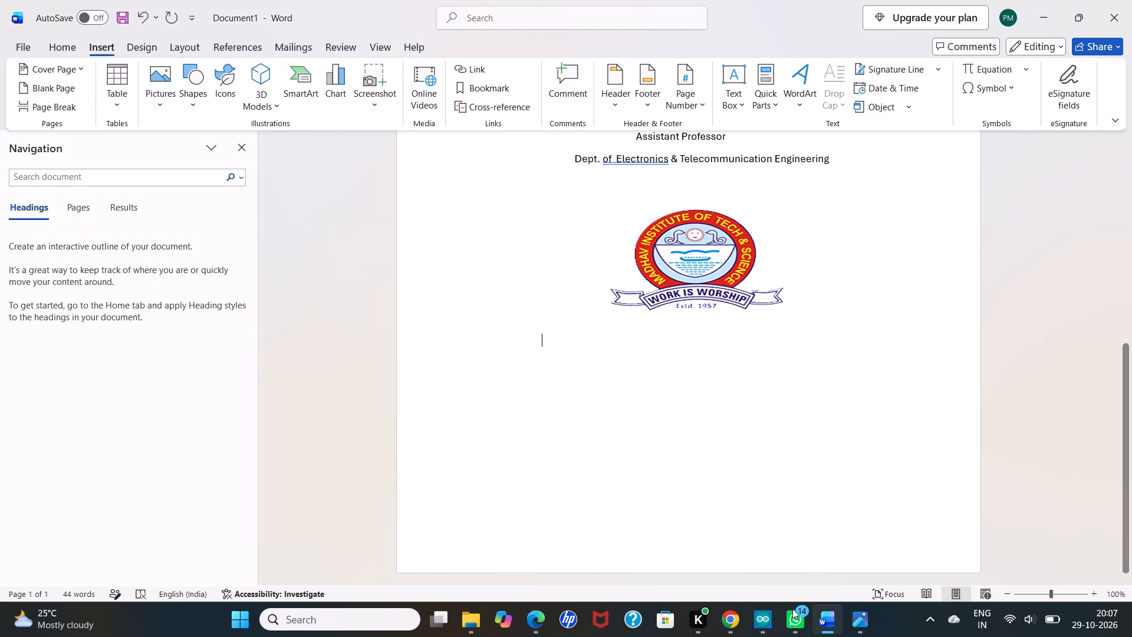
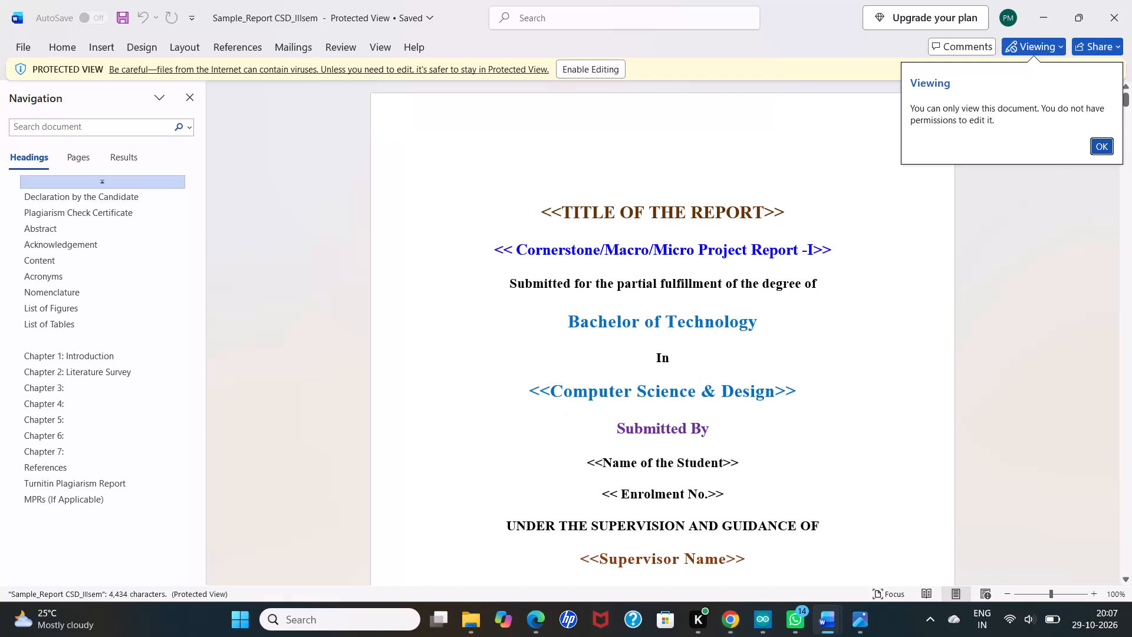
Copy the Madhav Institute of Technology & Science name banner from the cover page of Sample_Report CSD_IIIsem.
scroll(555, 404, down, 8)
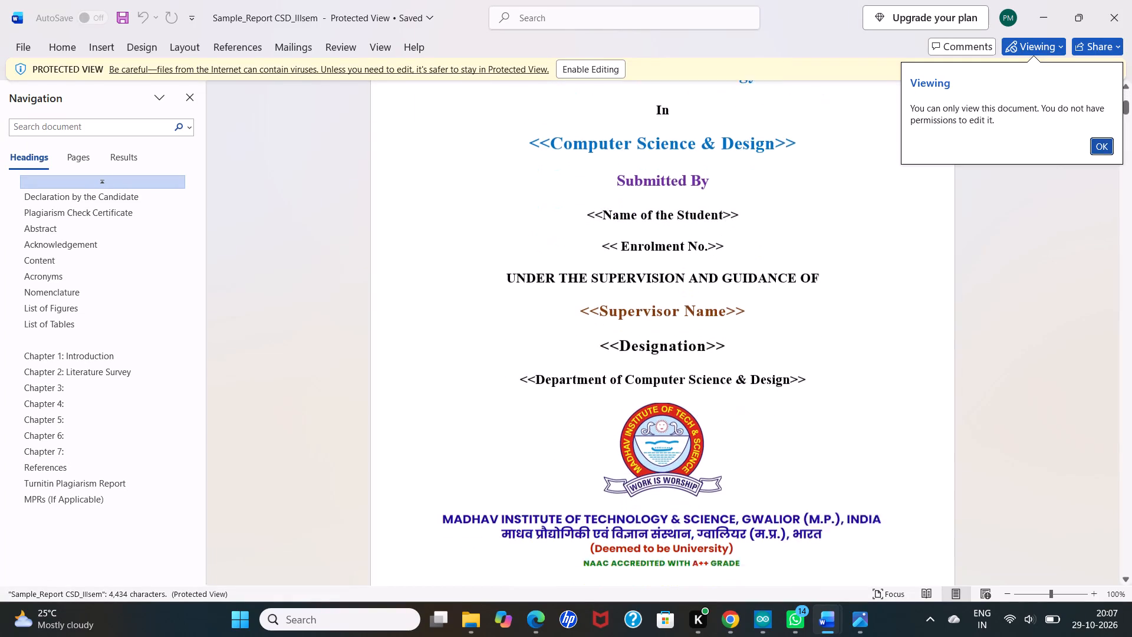
scroll(526, 423, down, 2)
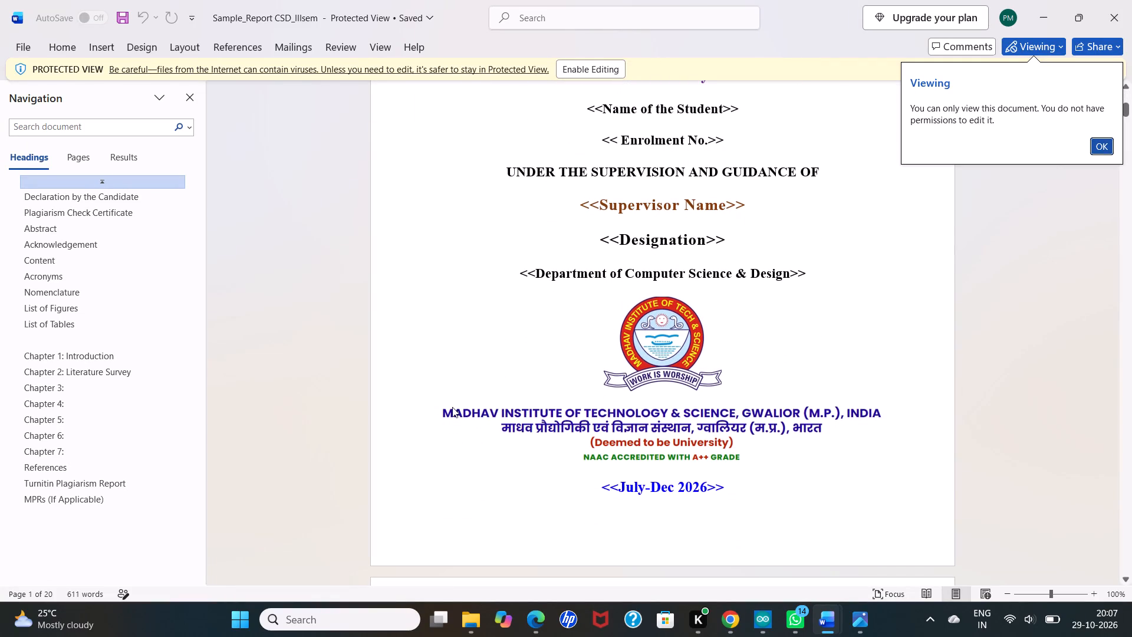
drag(443, 409, 545, 439)
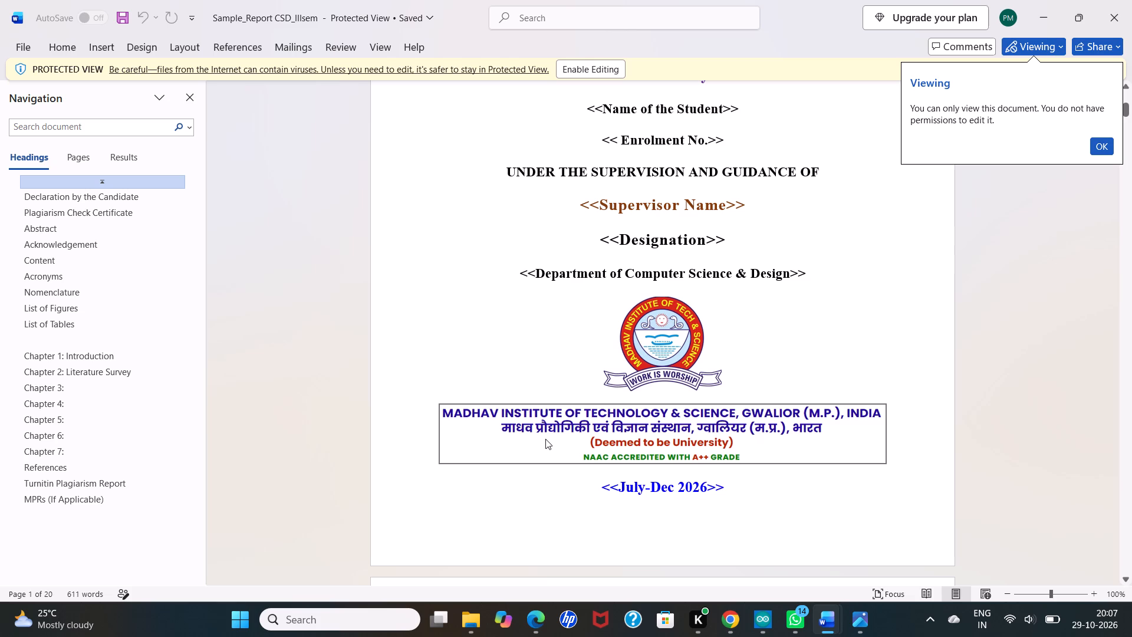
drag(447, 407, 597, 442)
key(ctrl+c)
Switch to Document1 and paste the institute name banner below the emblem, clearing any stray letters.
click(820, 620)
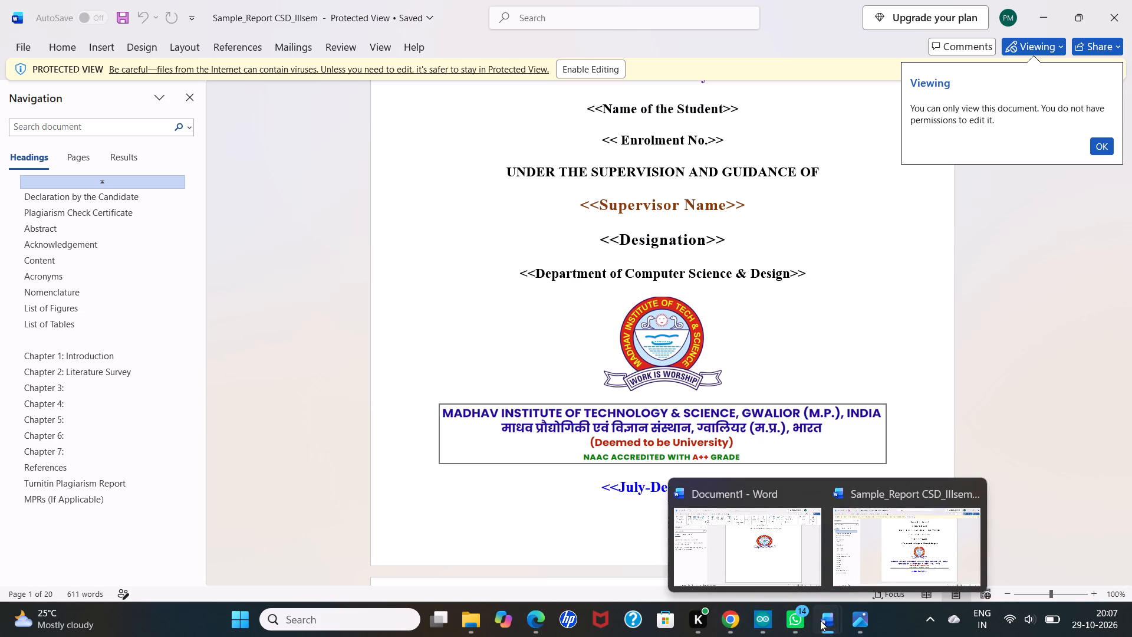
click(822, 616)
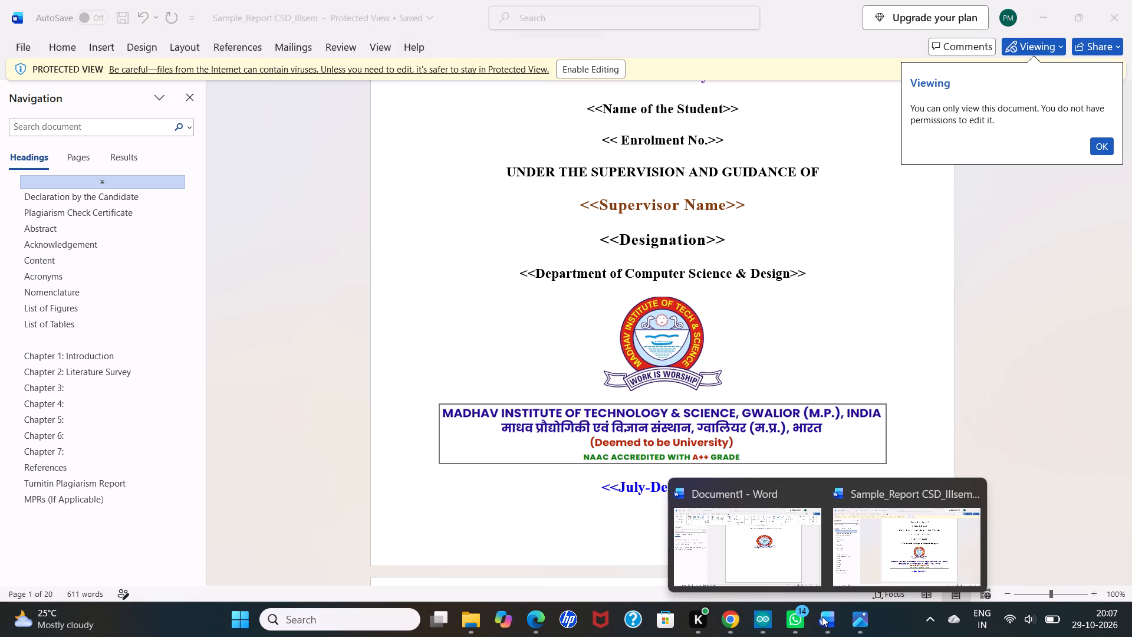
double_click(822, 616)
click(822, 616)
click(769, 553)
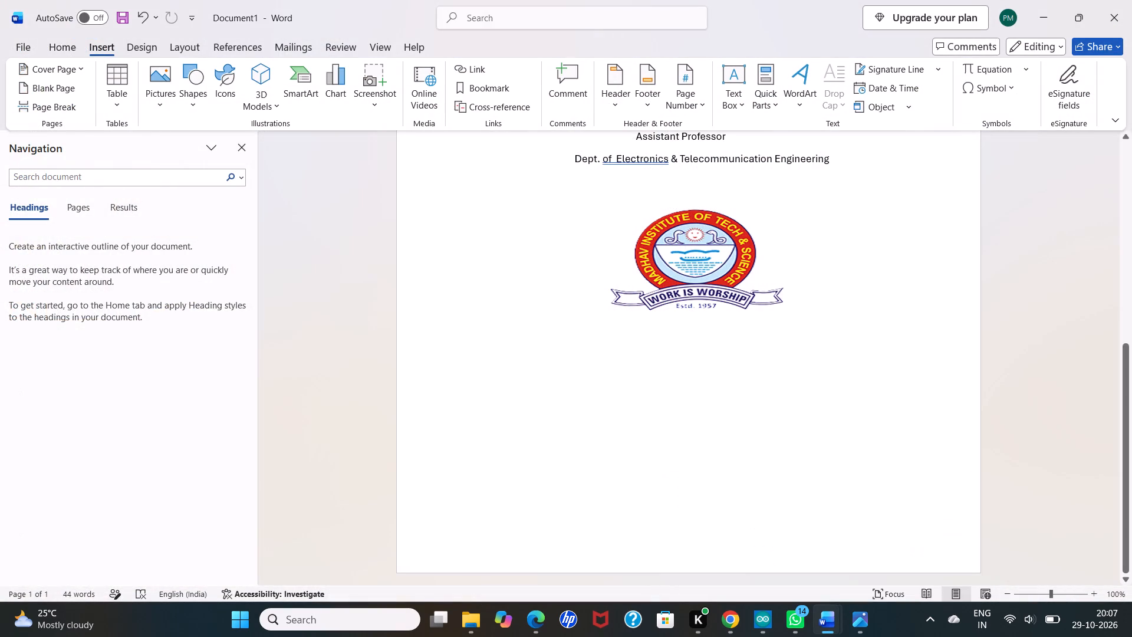
key(ctrl+c)
key(ctrl+c)
text(cc)
key(ctrl+c)
key(BackSpace)
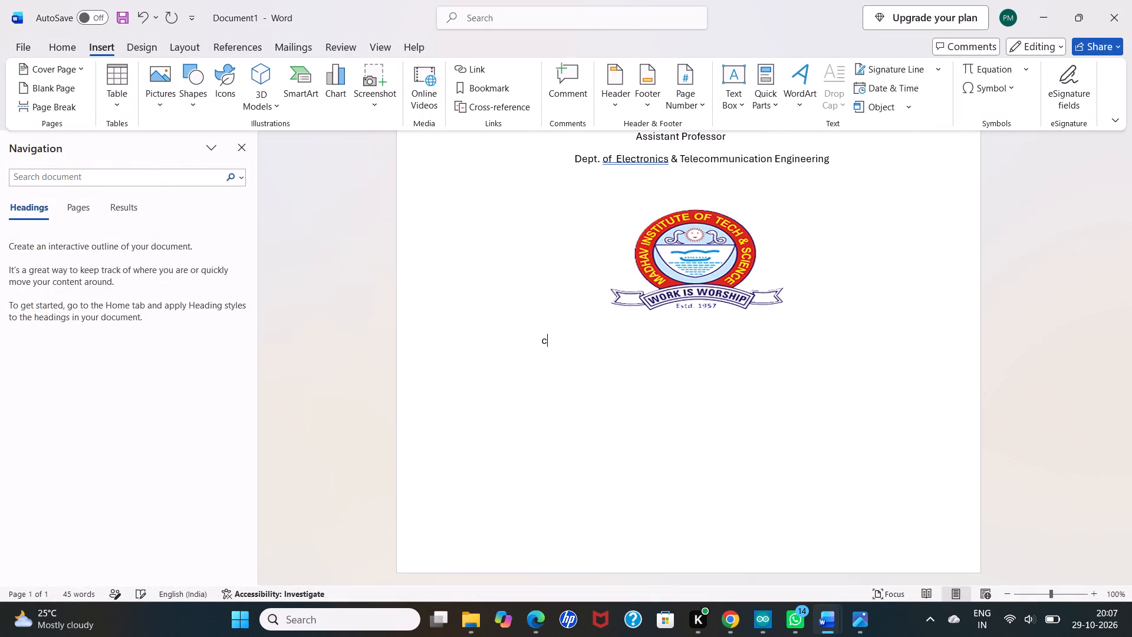
key(BackSpace)
key(BackSpace)
key(v)
key(BackSpace)
key(ctrl+v)
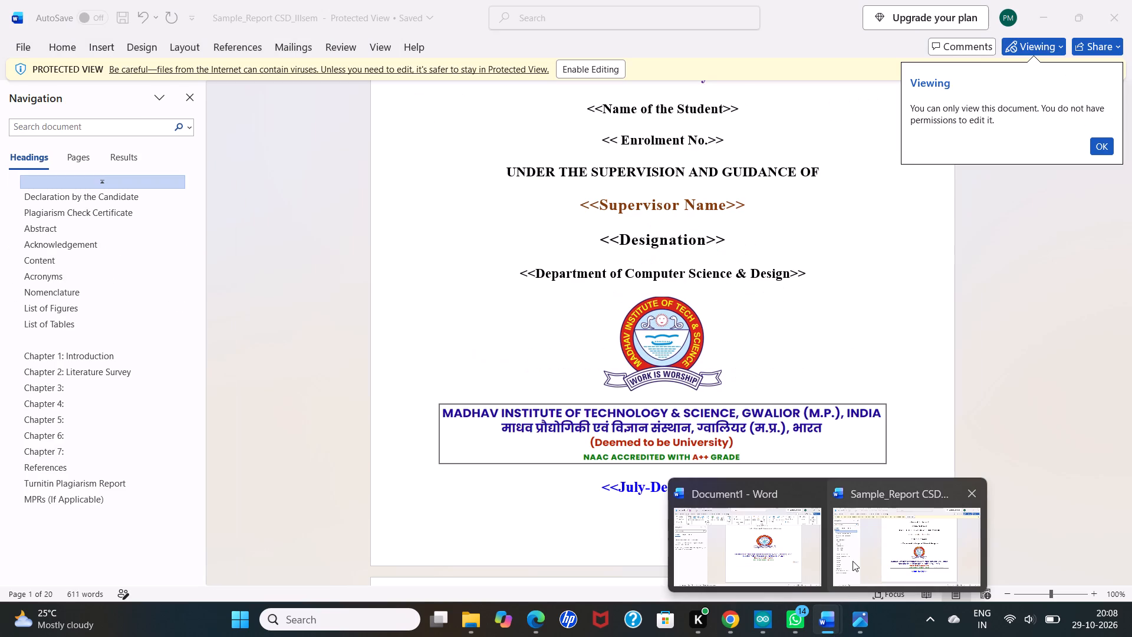
Copy the "<<July-Dec 2026>>" line from the sample report's cover and paste it below the banner in Document1.
click(894, 547)
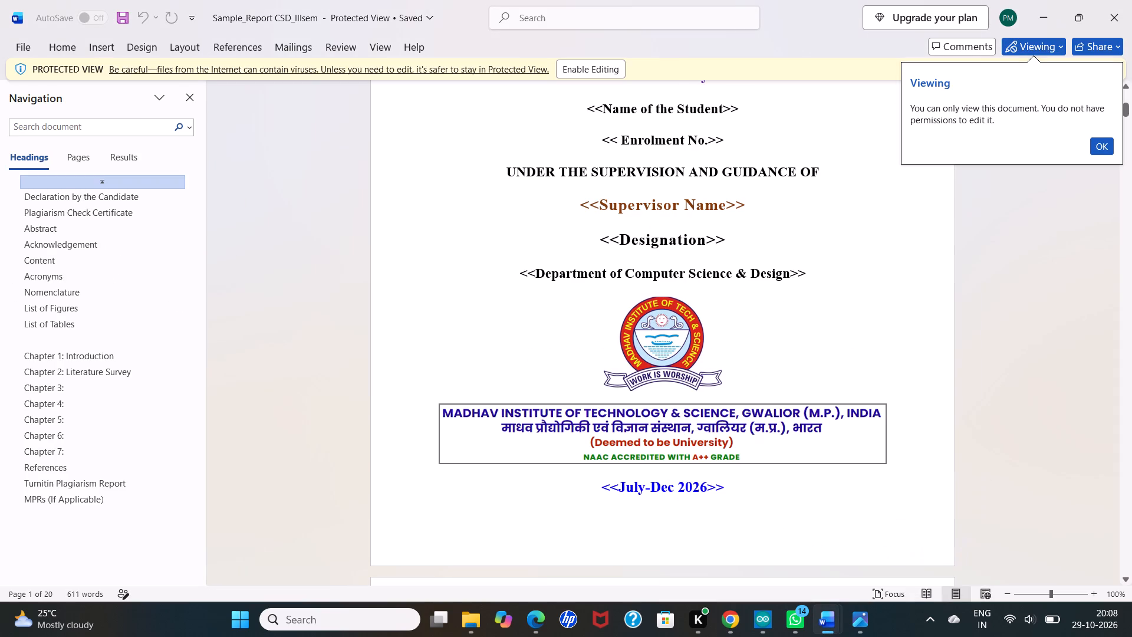
drag(611, 485, 670, 485)
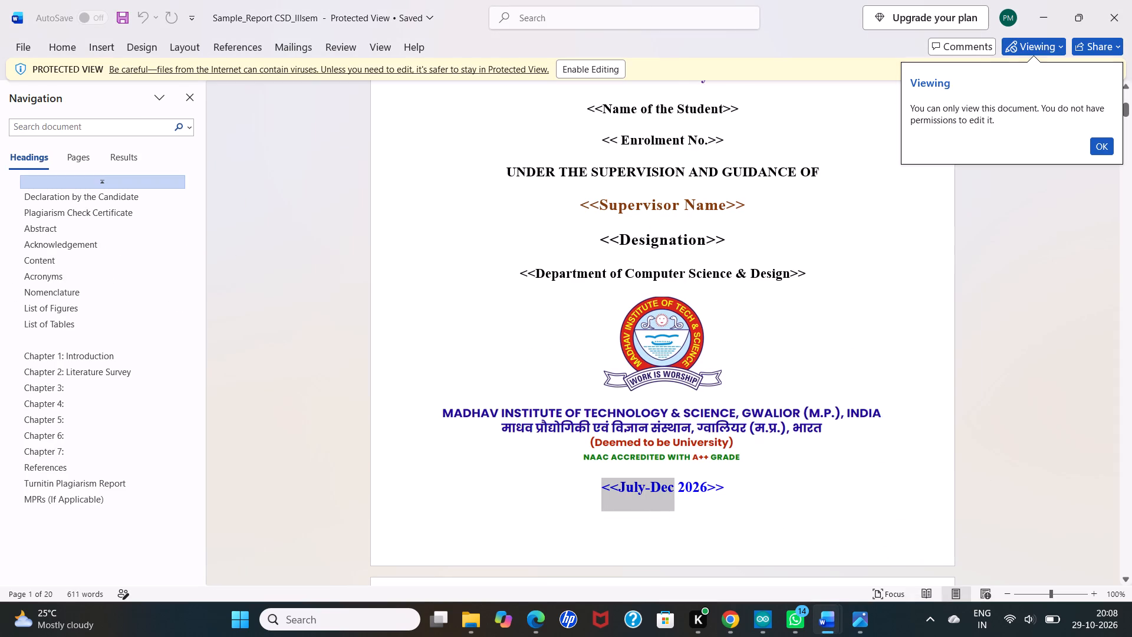
drag(670, 485, 736, 485)
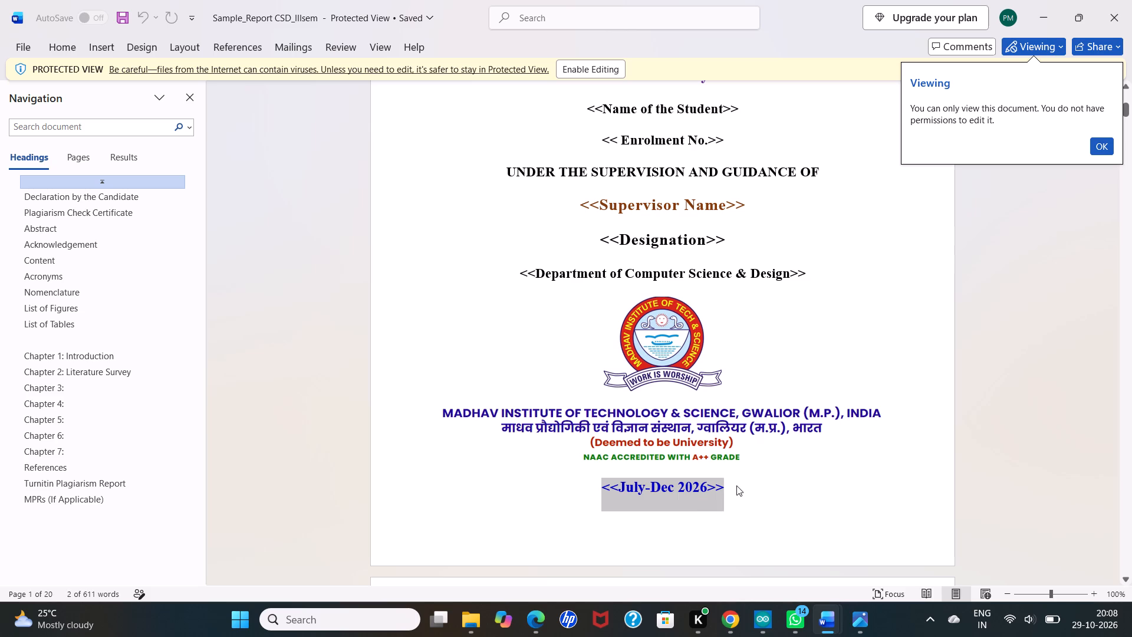
key(ctrl+c)
click(781, 567)
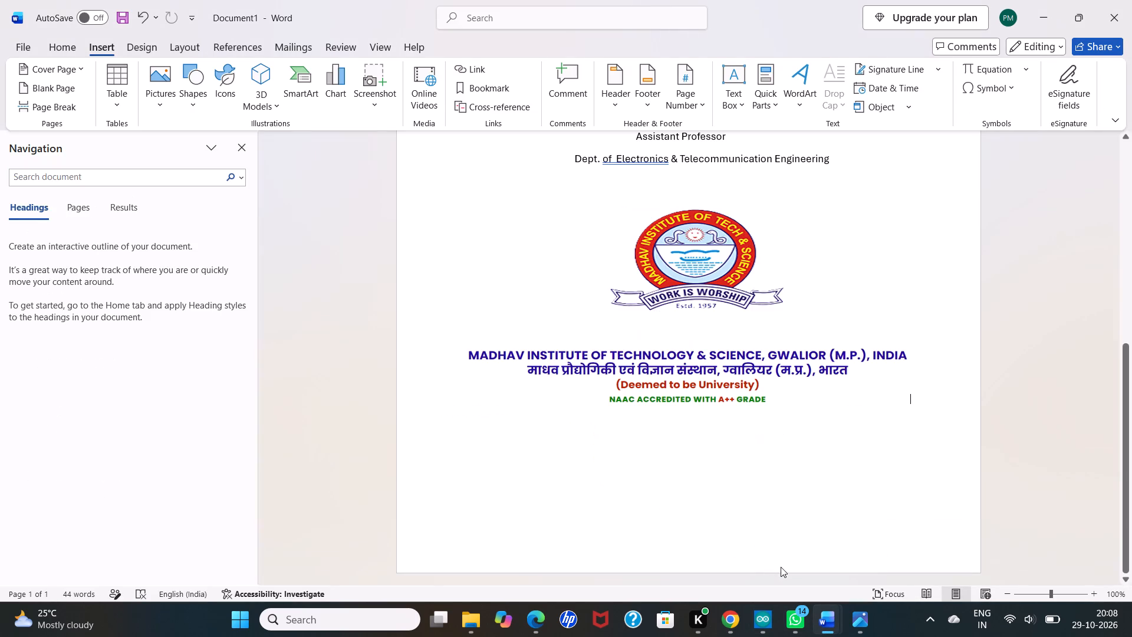
click(773, 399)
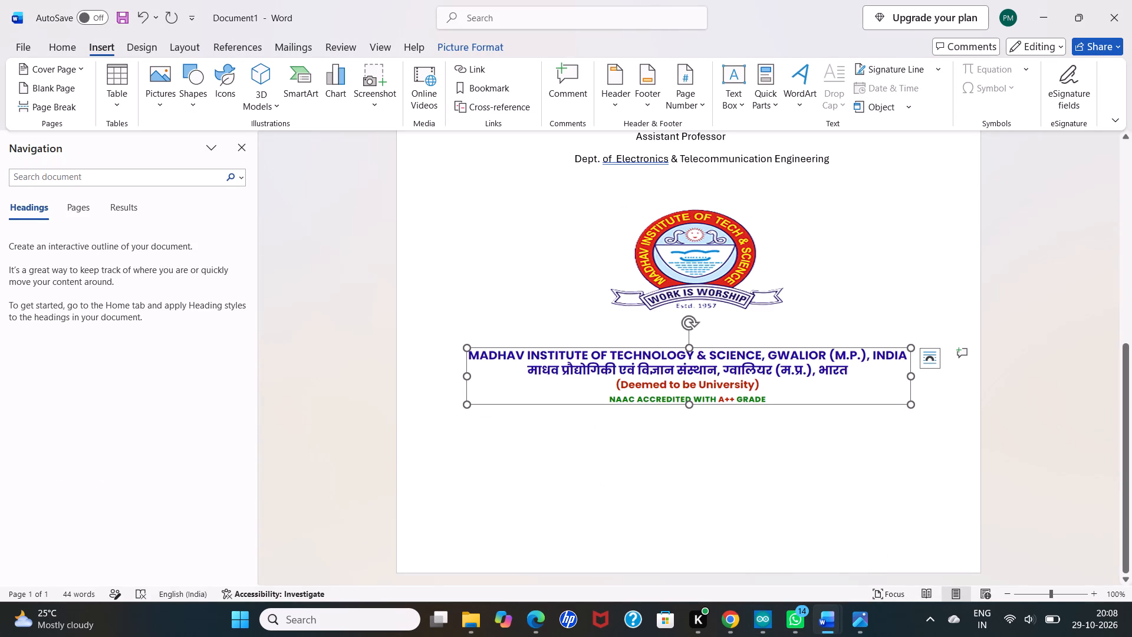
click(820, 441)
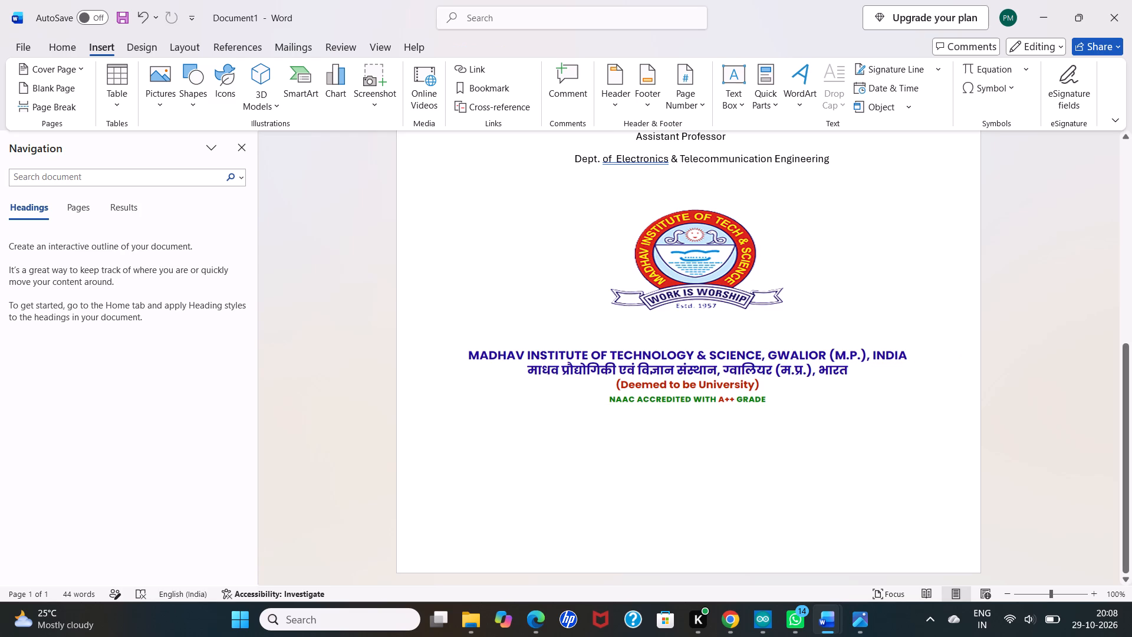
key(BackSpace)
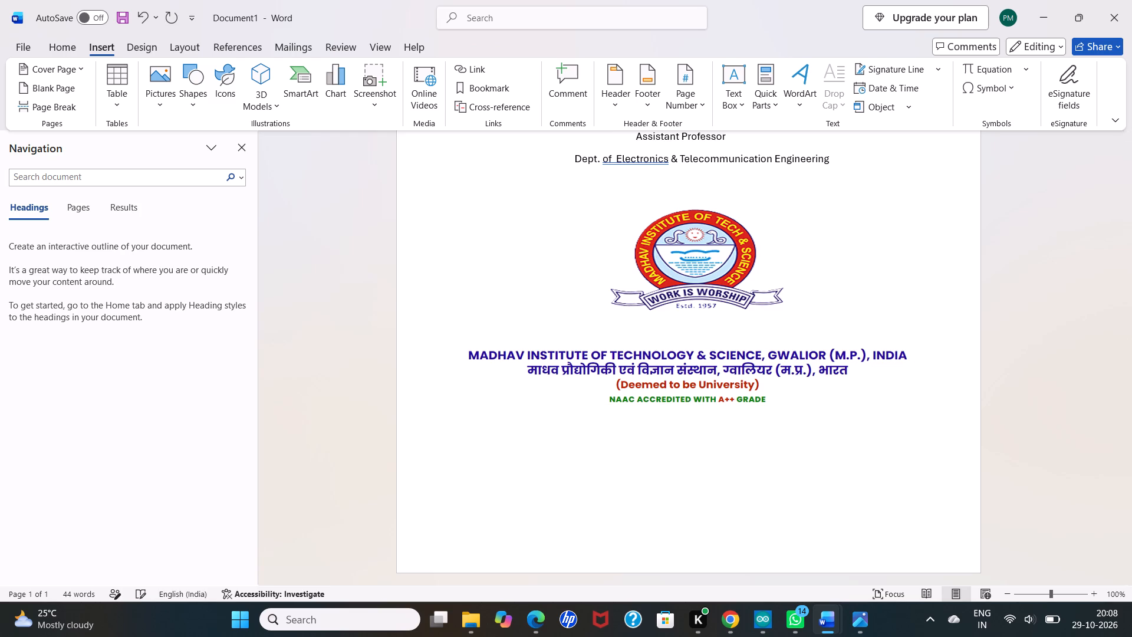
key(ctrl+v)
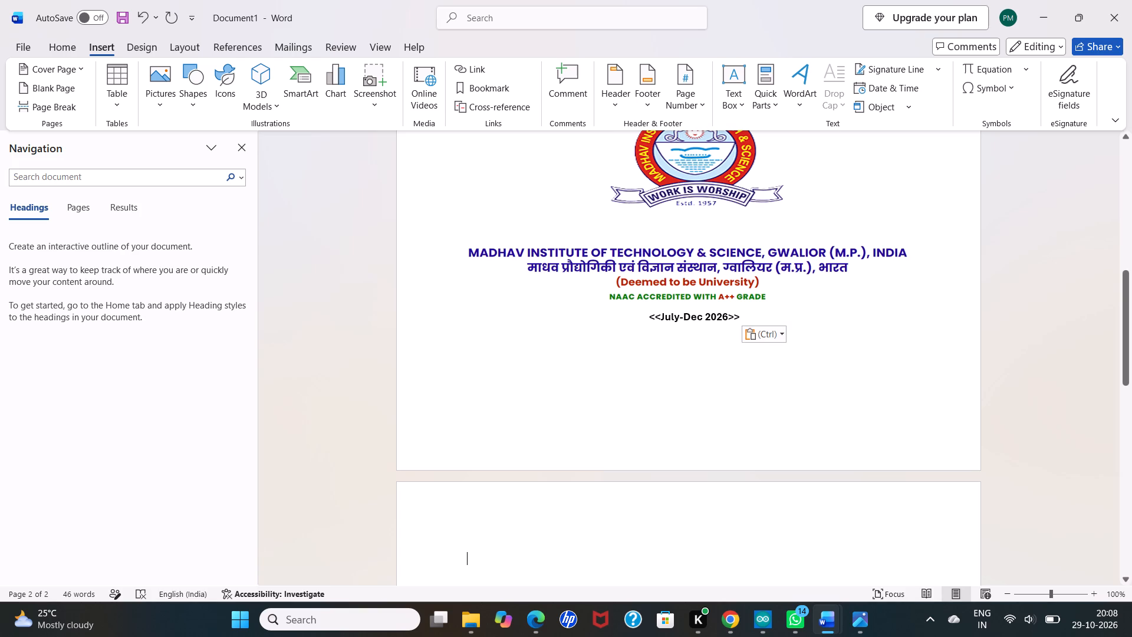
Add two blank lines between the banner and the "<<July-Dec 2026>>" line, and trim the spacing before the date.
click(840, 299)
click(926, 299)
key(Return)
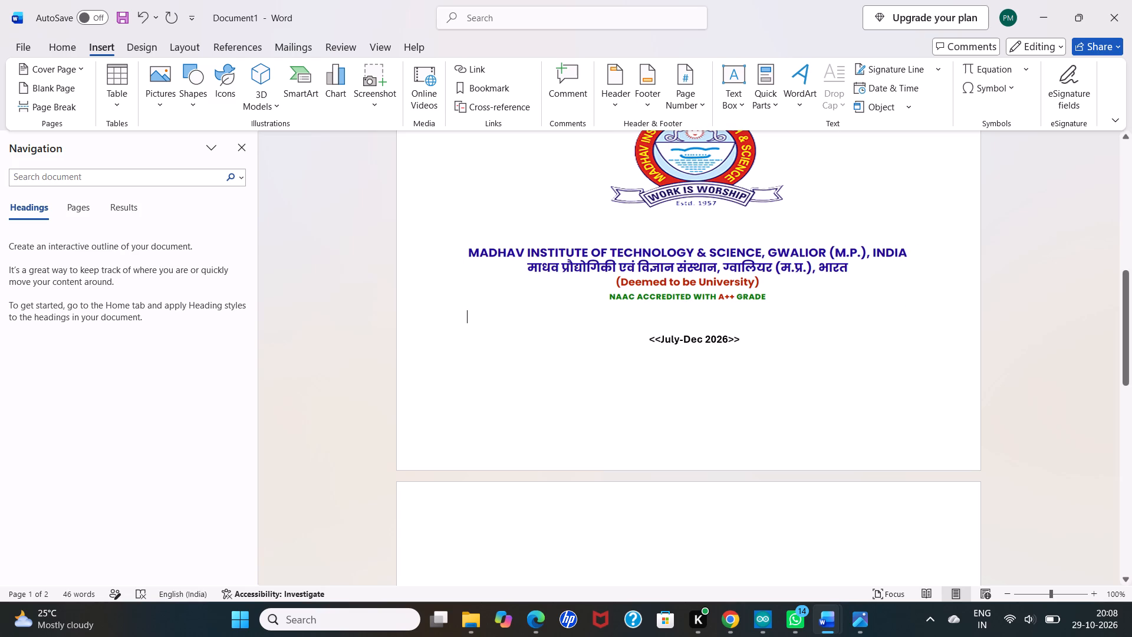
key(Return)
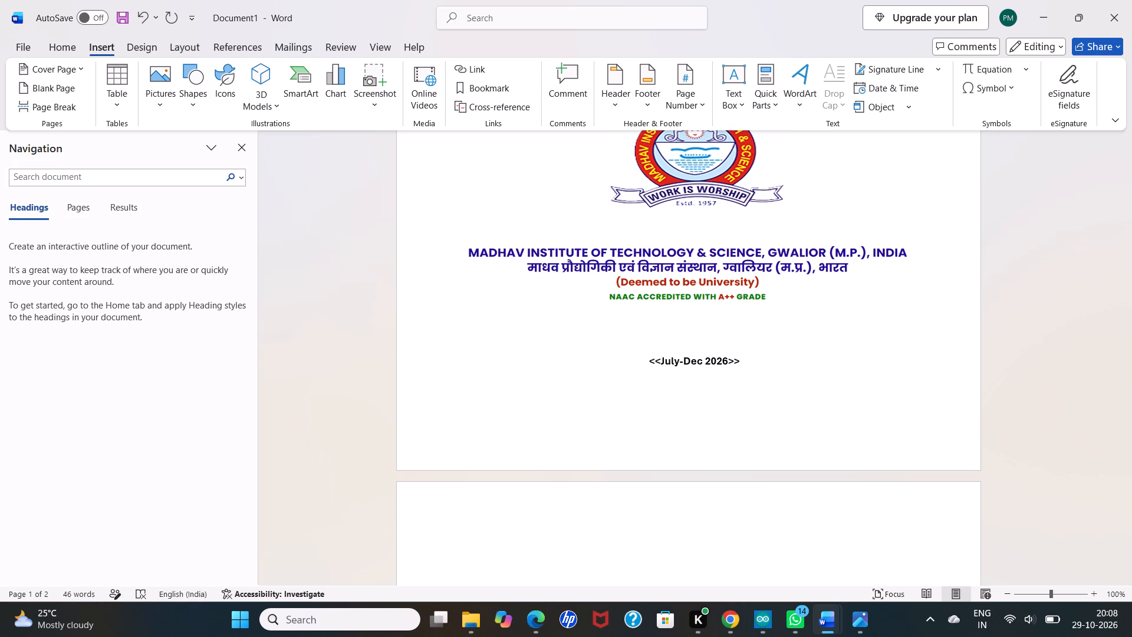
click(630, 360)
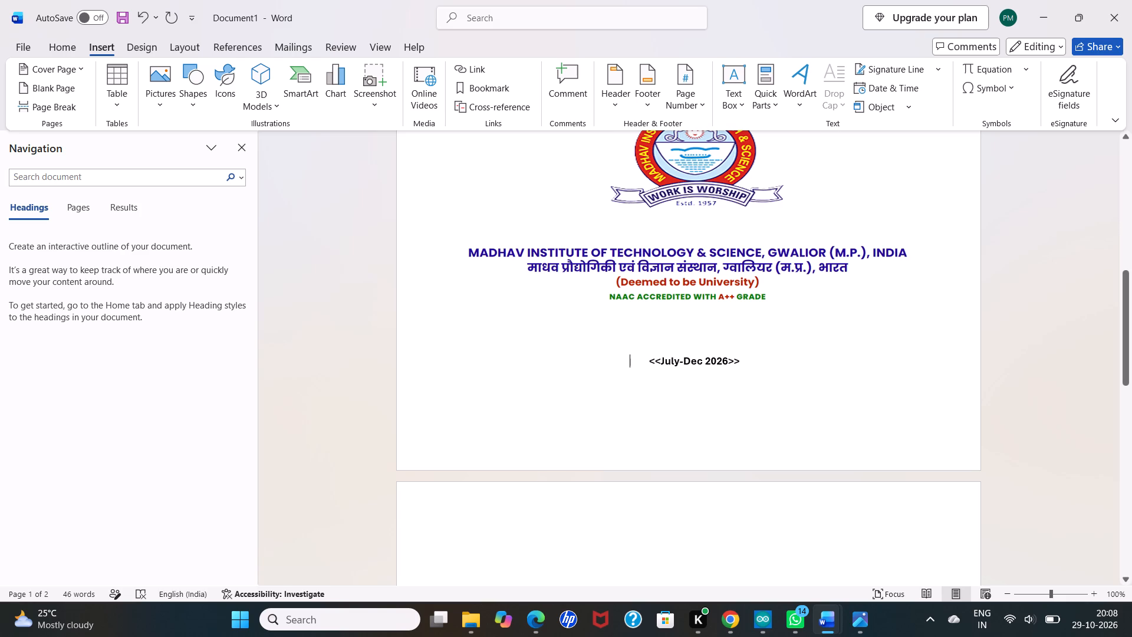
key(BackSpace)
key(BackSpace)
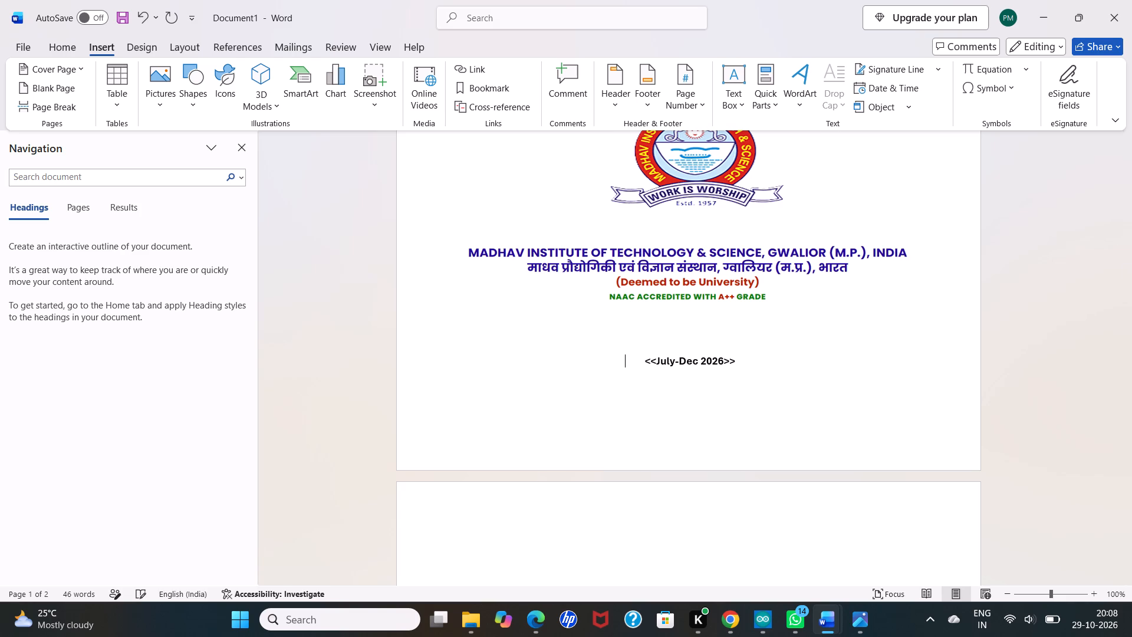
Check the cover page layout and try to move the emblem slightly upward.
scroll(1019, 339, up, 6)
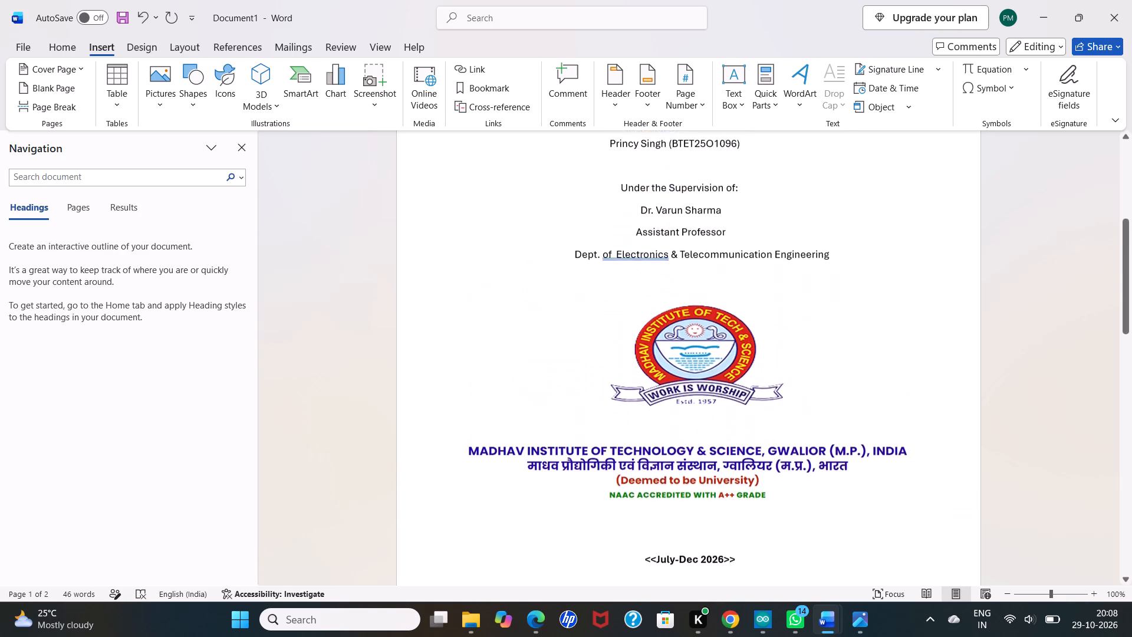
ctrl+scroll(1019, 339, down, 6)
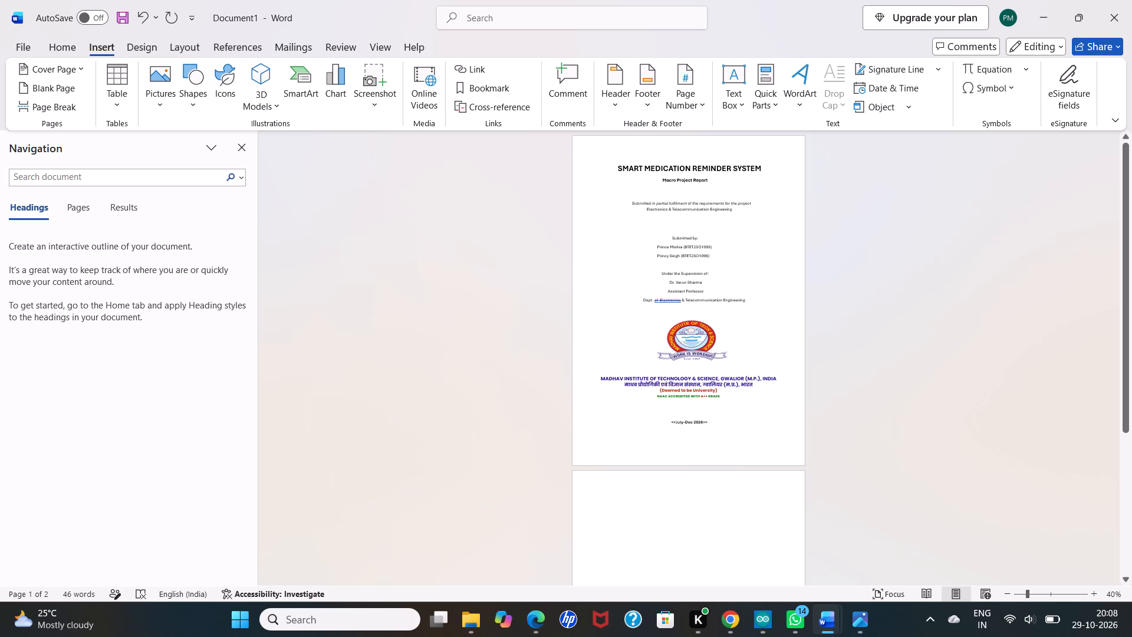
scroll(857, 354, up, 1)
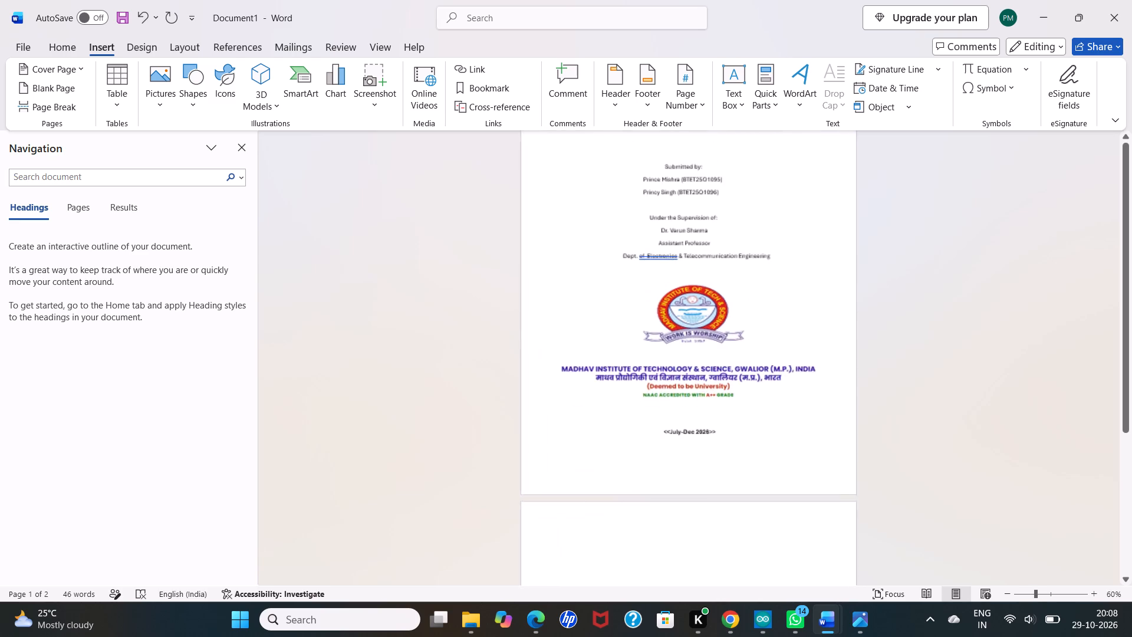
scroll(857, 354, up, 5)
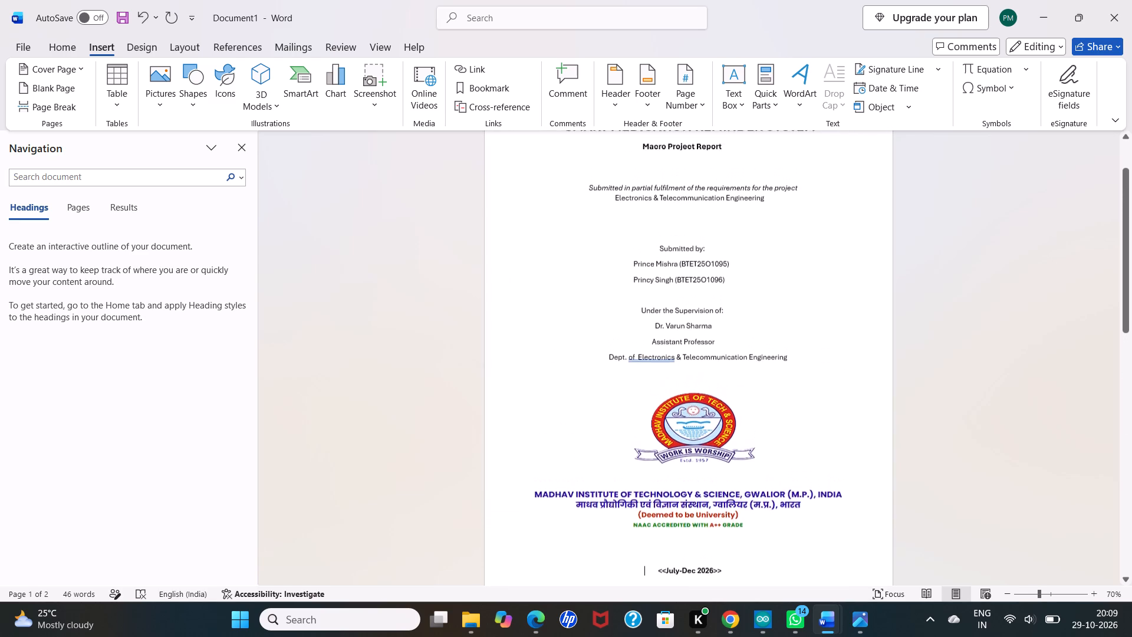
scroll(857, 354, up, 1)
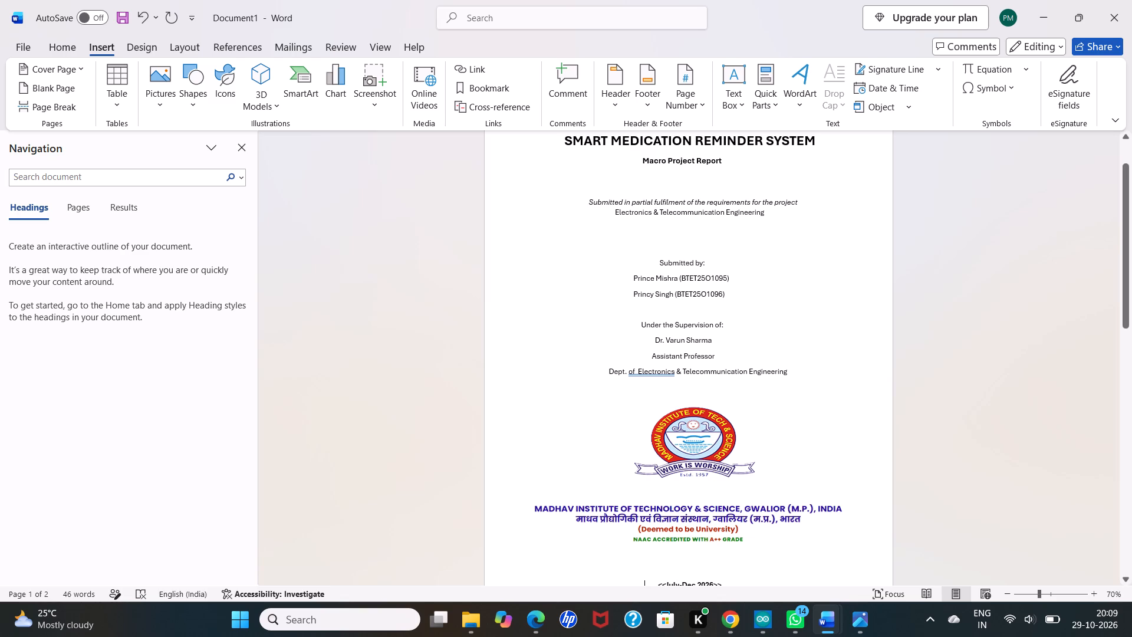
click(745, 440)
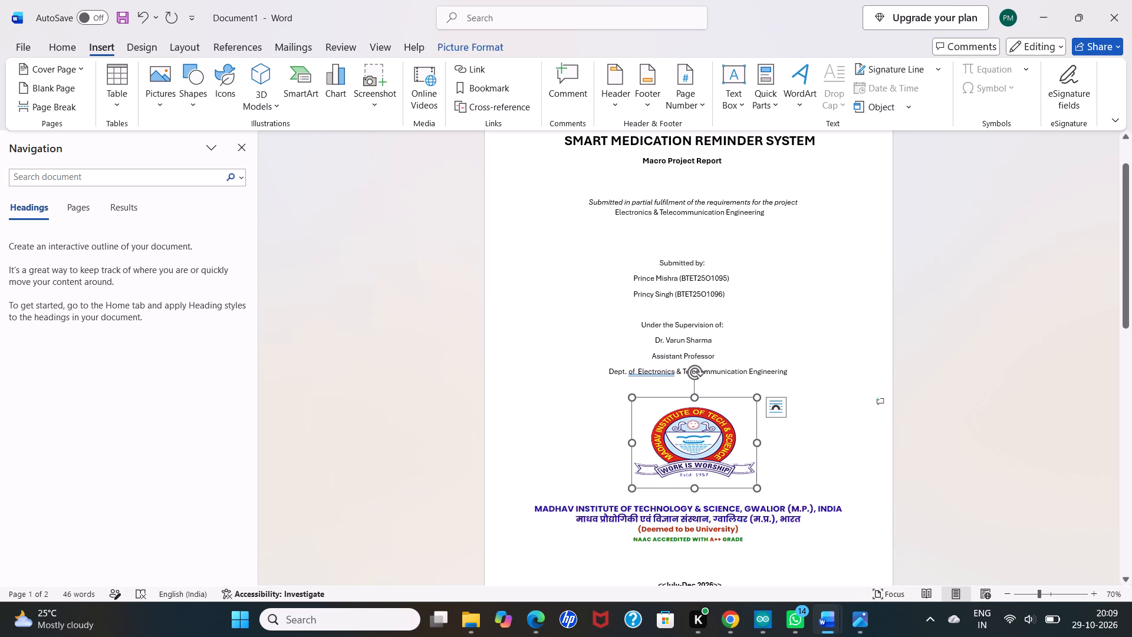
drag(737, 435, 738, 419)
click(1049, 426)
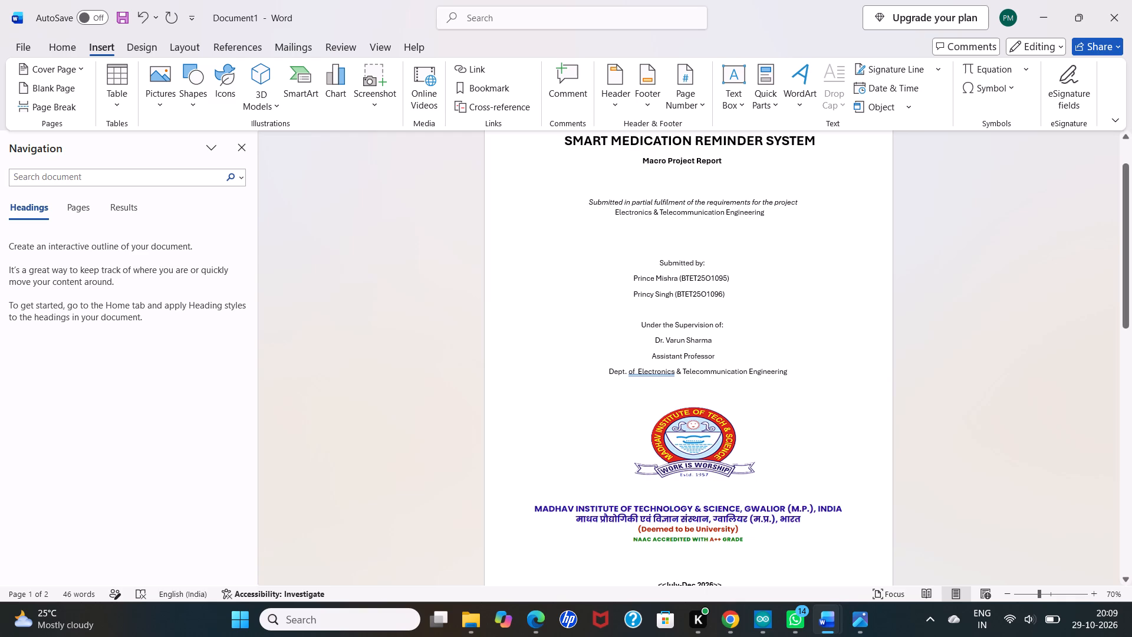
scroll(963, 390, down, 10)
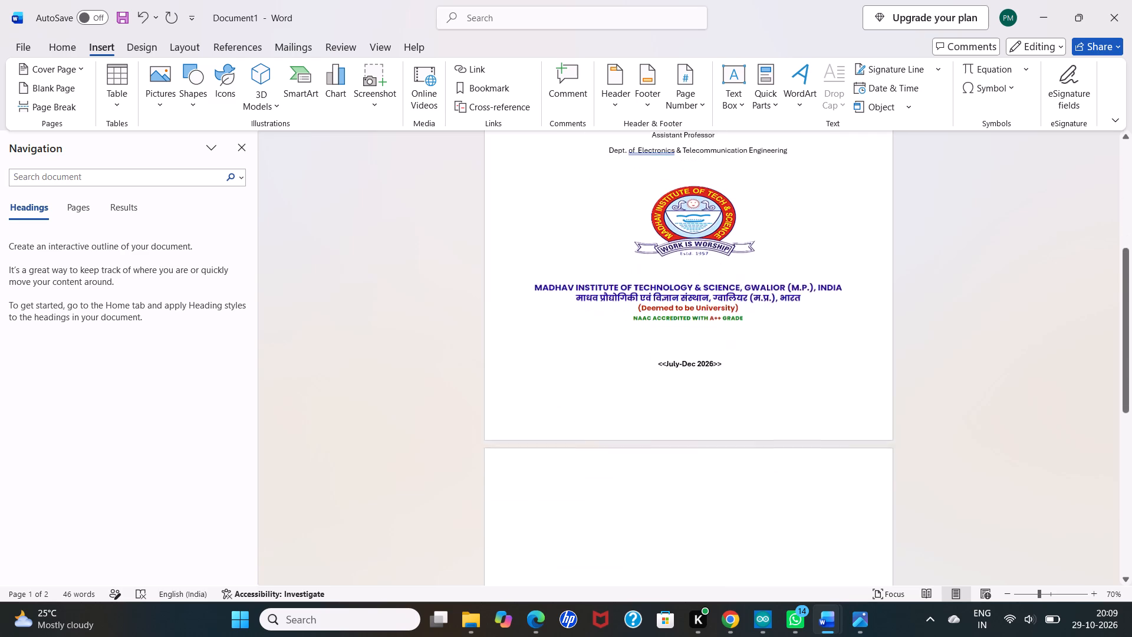
Add the heading "DECLARATION BY THE CANDIDATES" at the top of the blank second page of Document1.
scroll(933, 422, down, 4)
scroll(879, 451, down, 7)
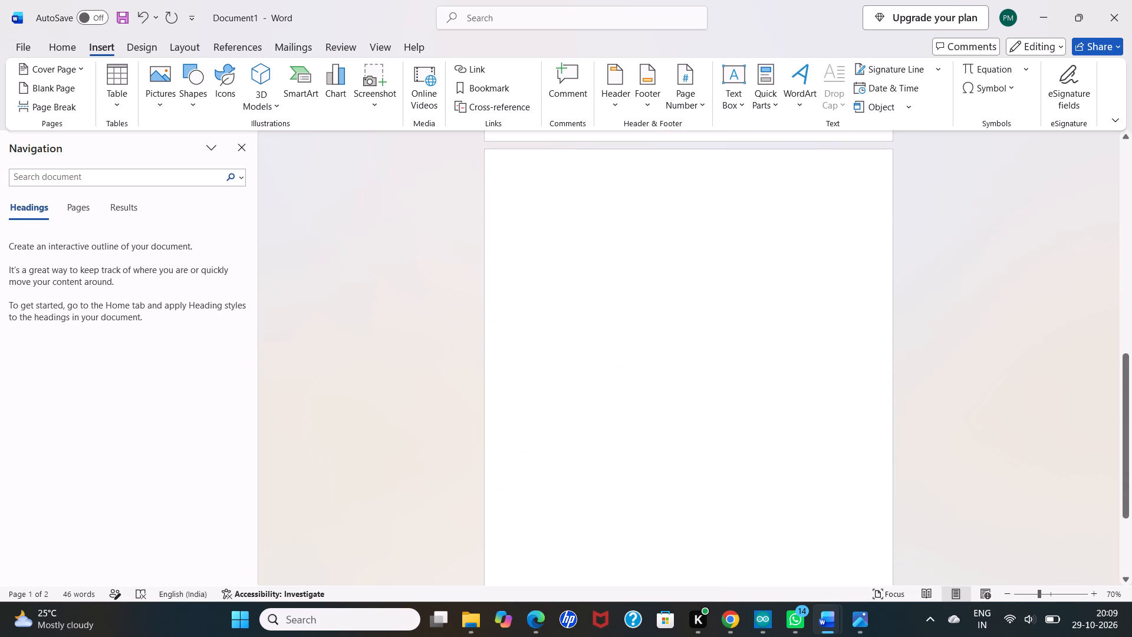
click(667, 173)
text(DE)
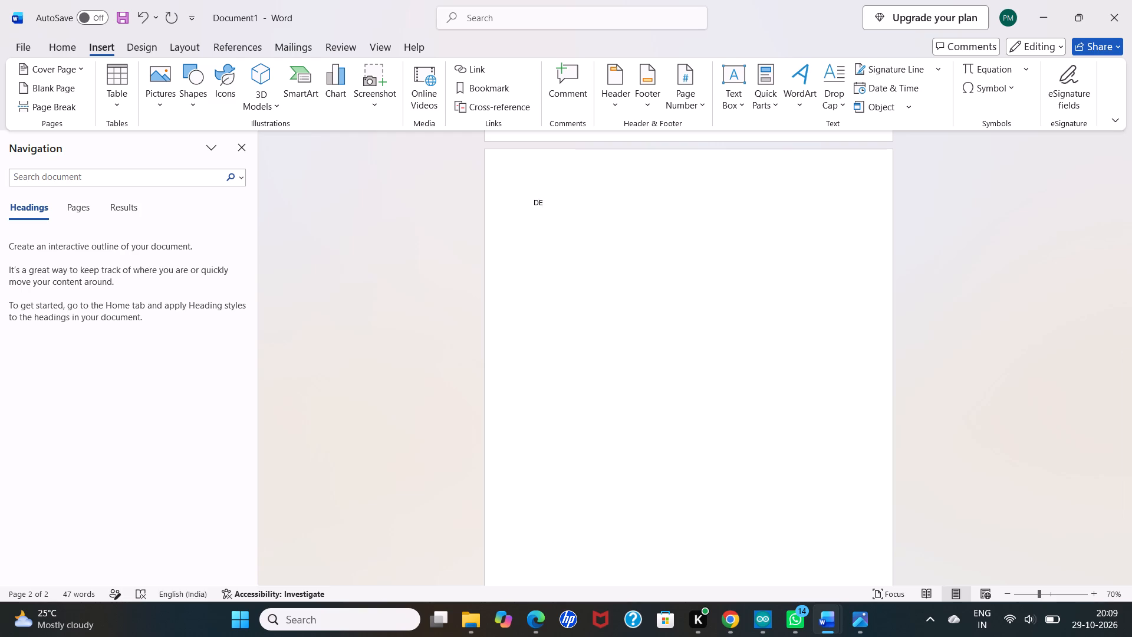
text(CL)
text(AR)
key(a)
text(TION)
key(space)
text(BY)
key(space)
text(THE)
key(space)
text(CA)
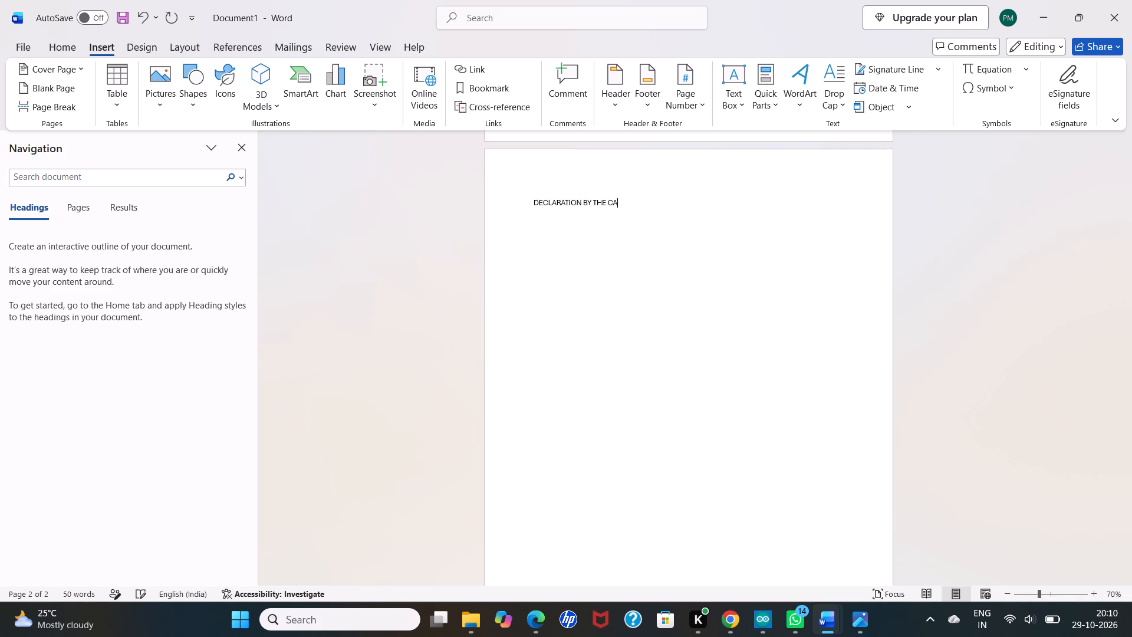
key(n)
text(DI)
key(d)
key(a)
key(t)
key(e)
key(s)
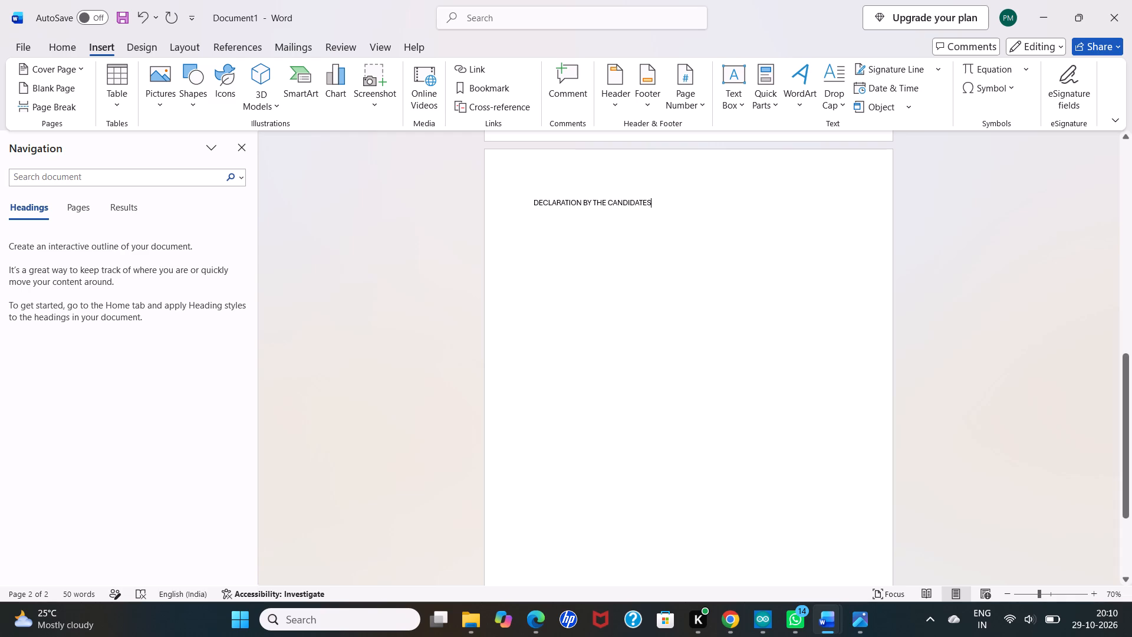
Format the "DECLARATION BY THE CANDIDATES" heading in bold at font size 22.
drag(532, 203, 664, 203)
click(779, 157)
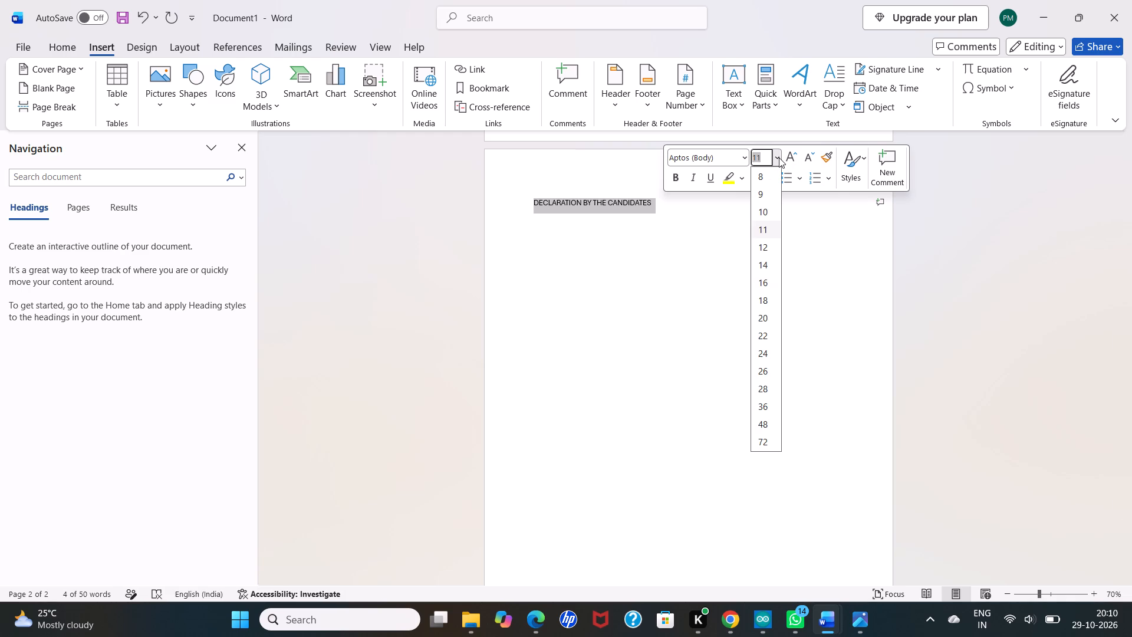
click(764, 329)
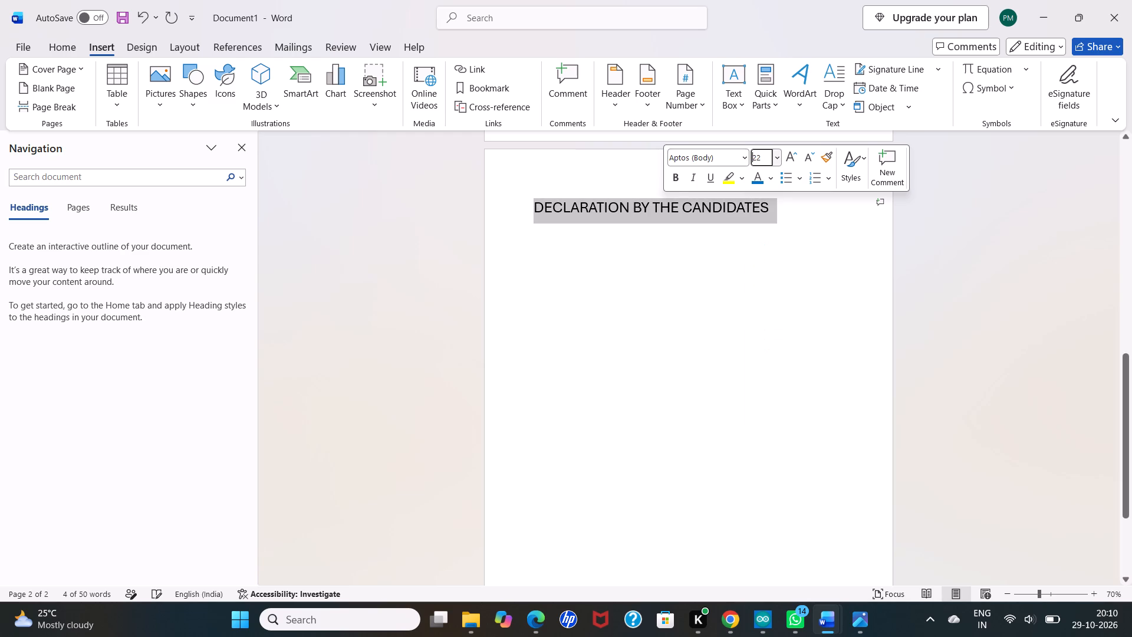
click(684, 181)
click(672, 176)
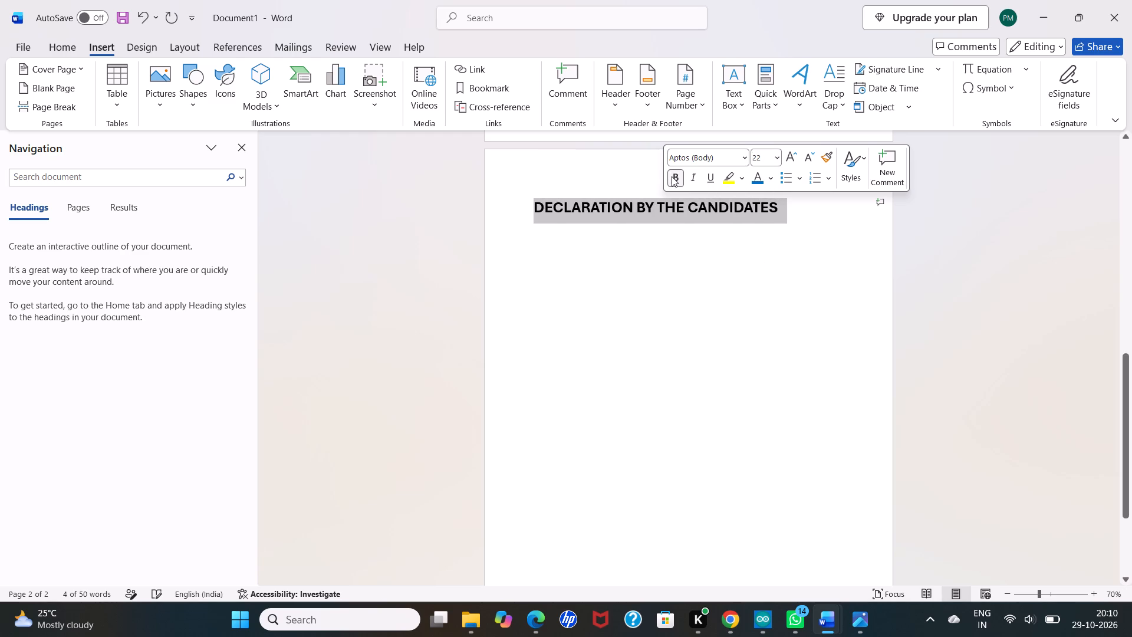
click(630, 275)
Insert ten spaces before the declaration heading to shift it toward the centre of the page.
click(529, 207)
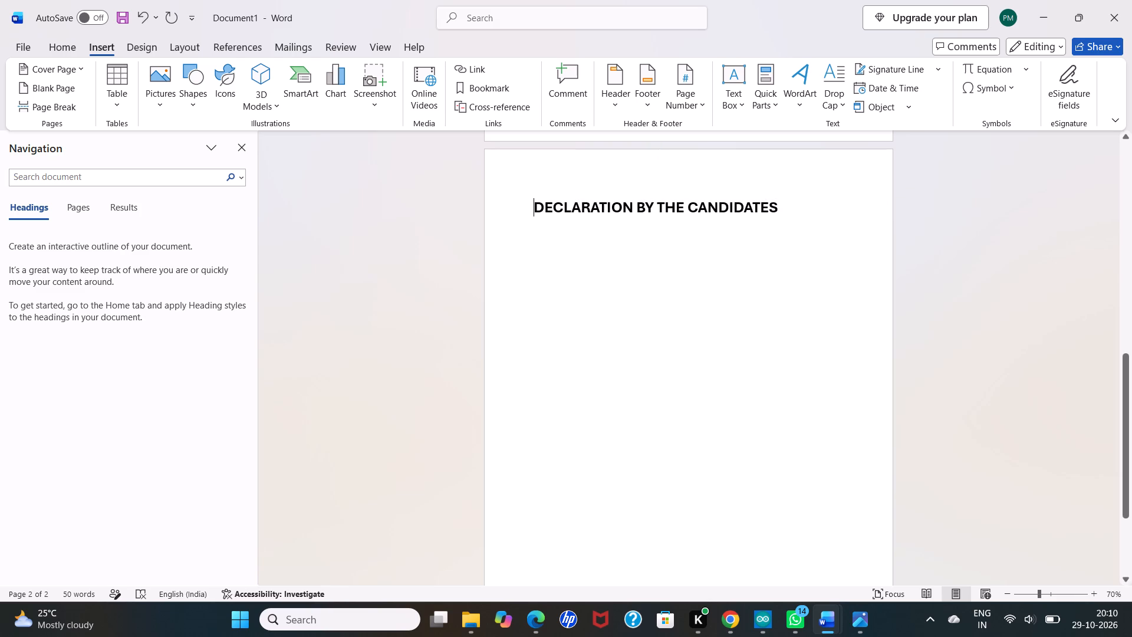
key(space)
key(space)
key(space)
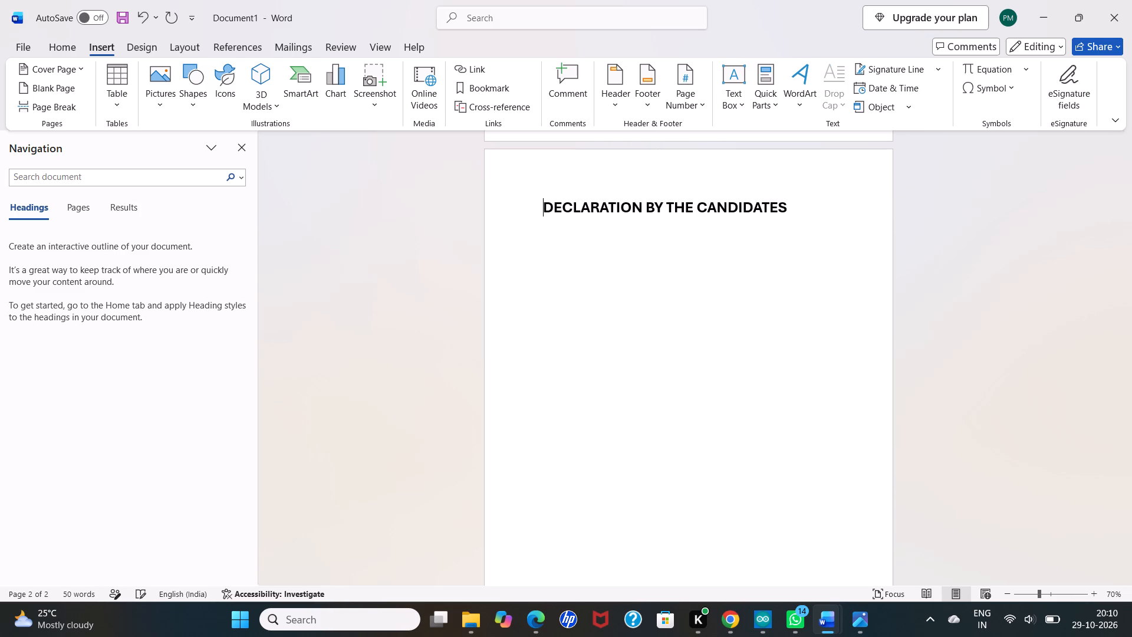
key(space)
key(space)
key(space)
key(space)
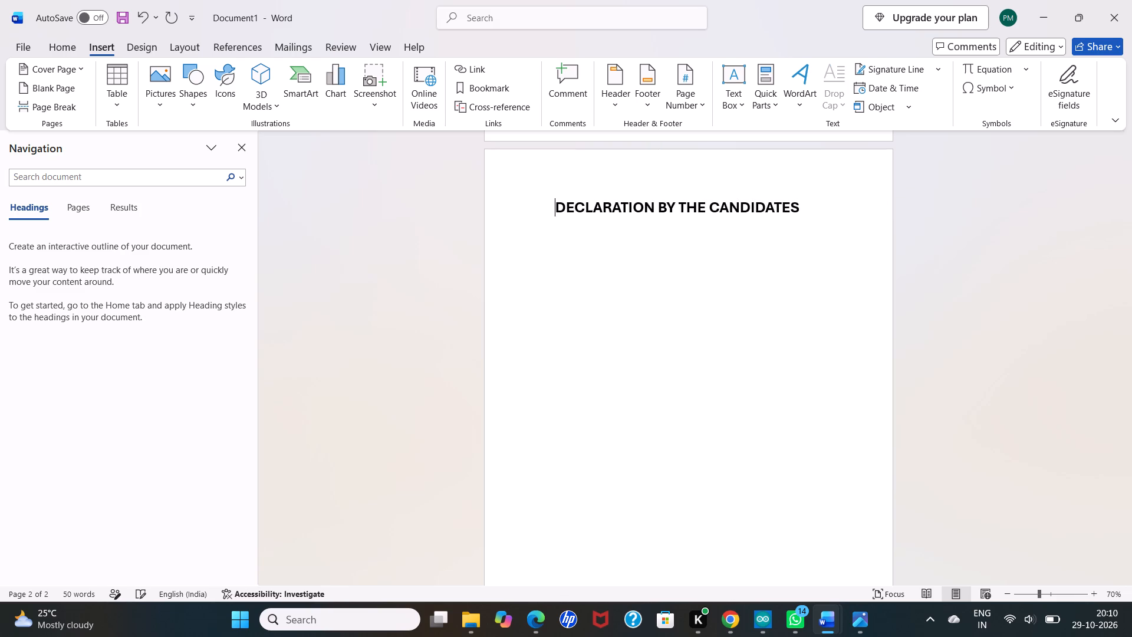
key(space)
key(space)
key(space)
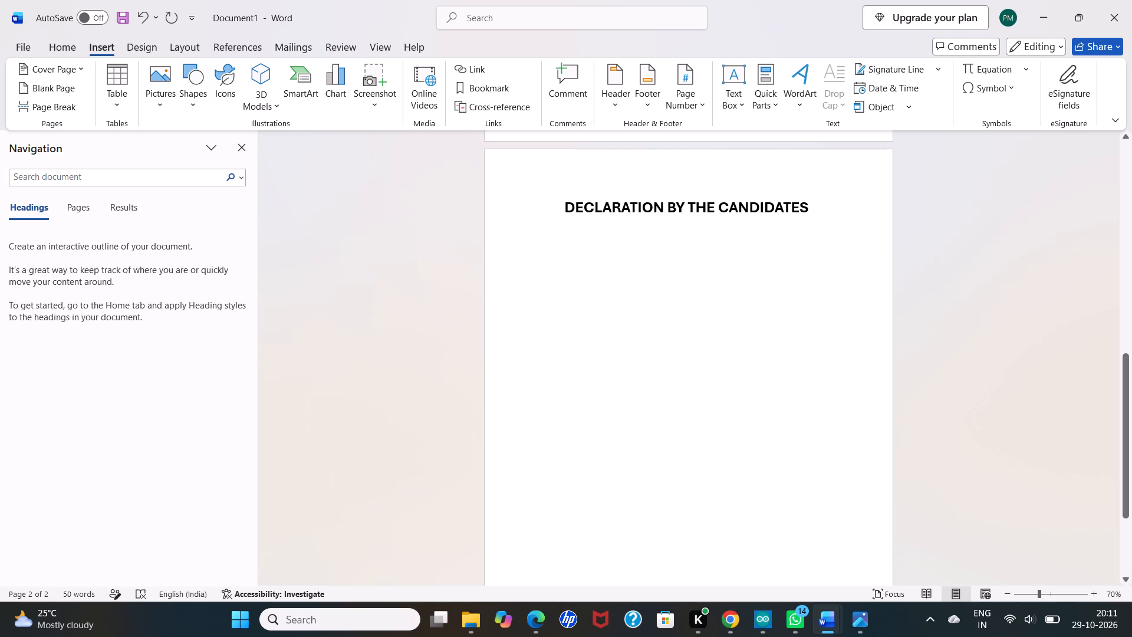
Switch to Chrome and close the image extractor page.
click(732, 632)
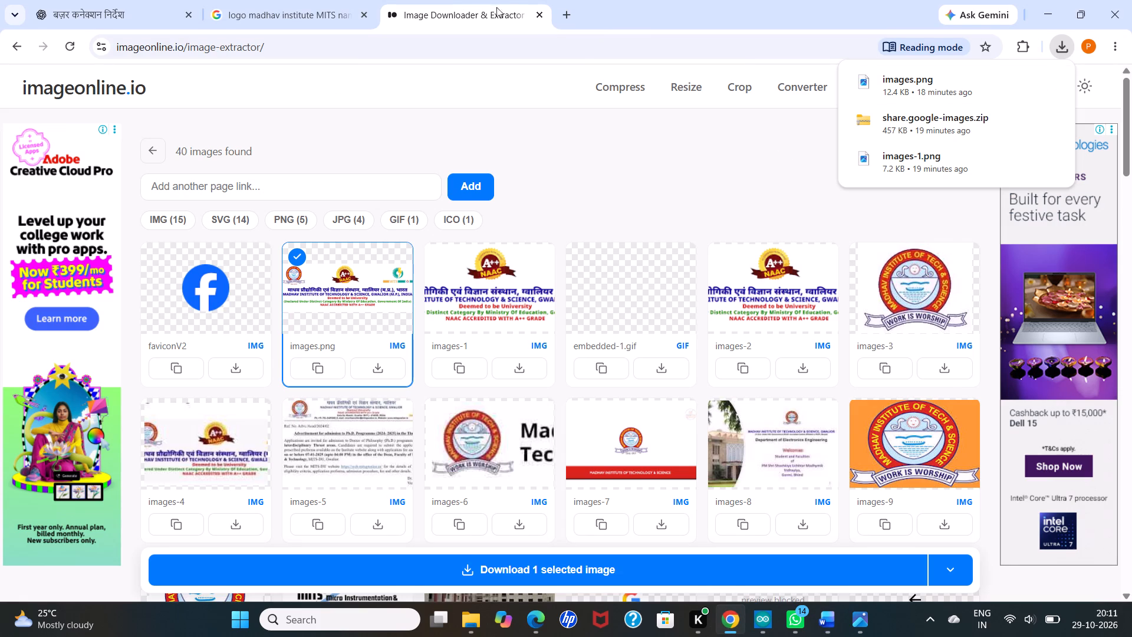
click(535, 13)
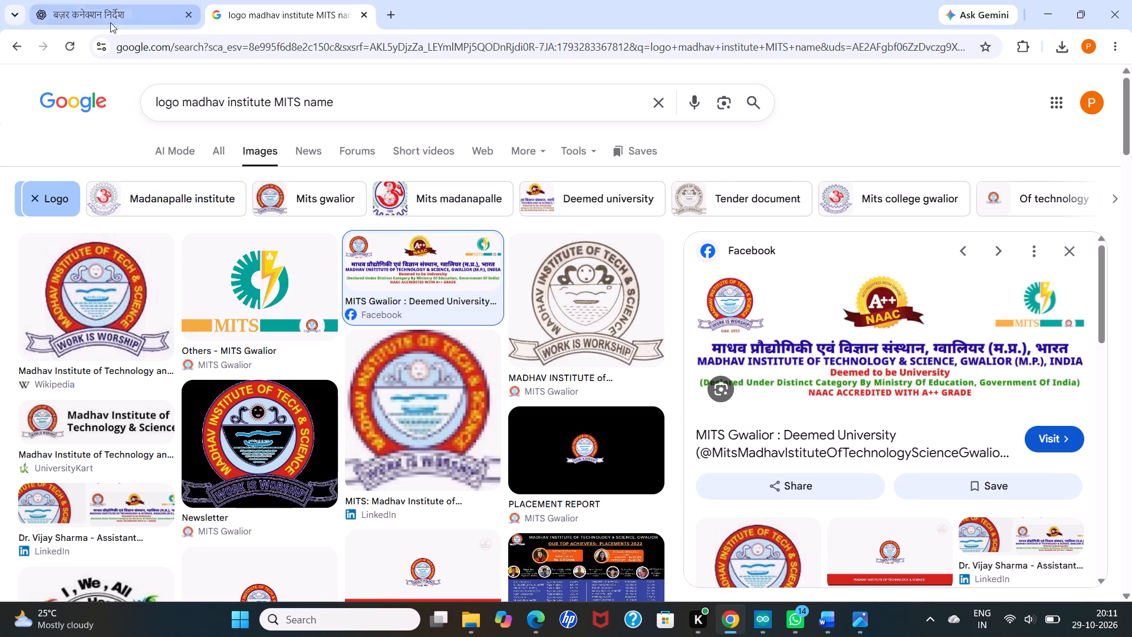
click(88, 22)
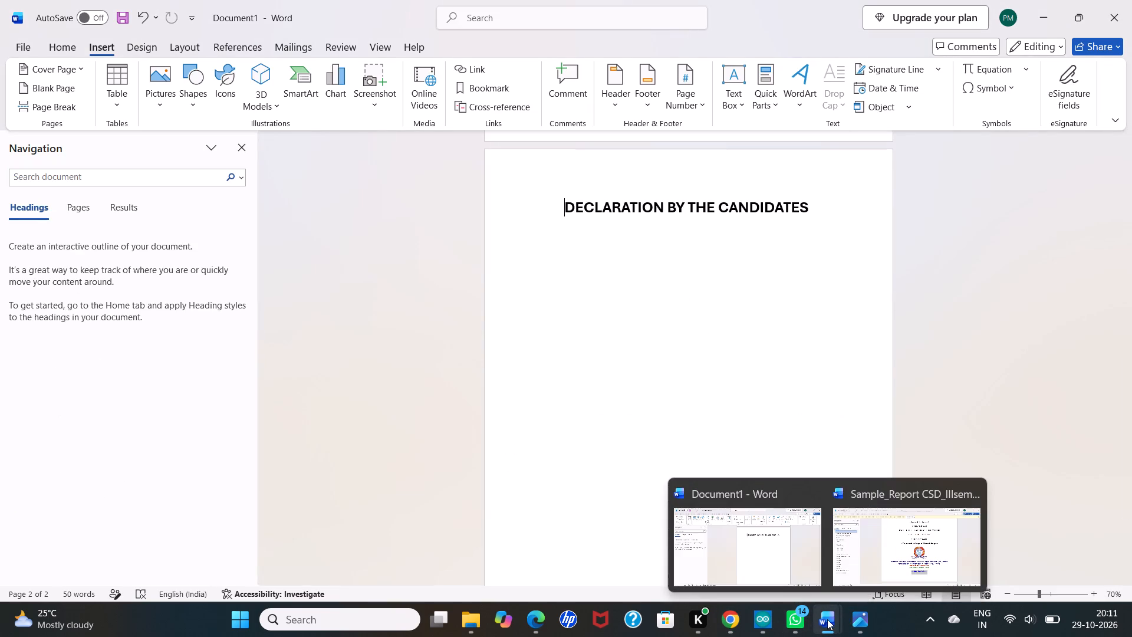
click(868, 562)
scroll(788, 416, down, 2)
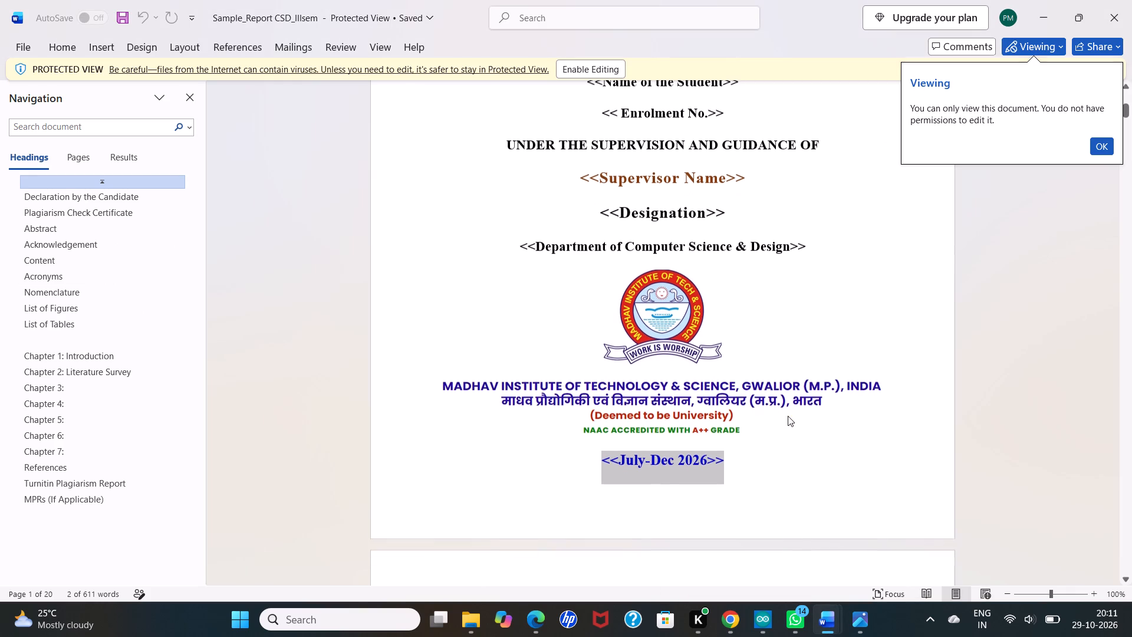
scroll(788, 416, down, 12)
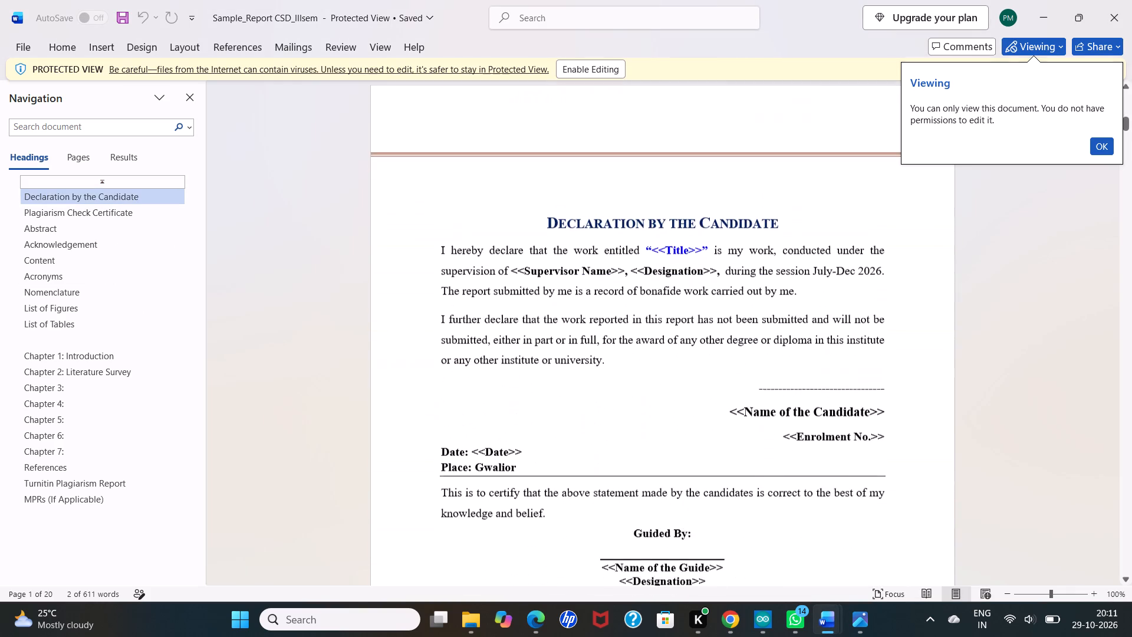
scroll(784, 446, down, 8)
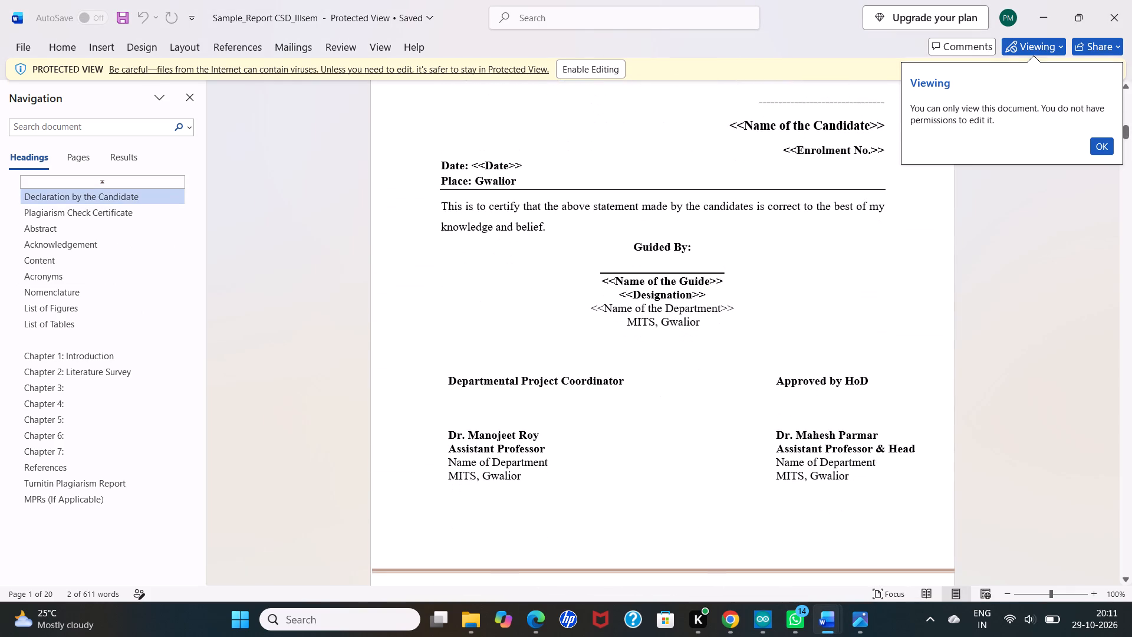
scroll(781, 463, up, 6)
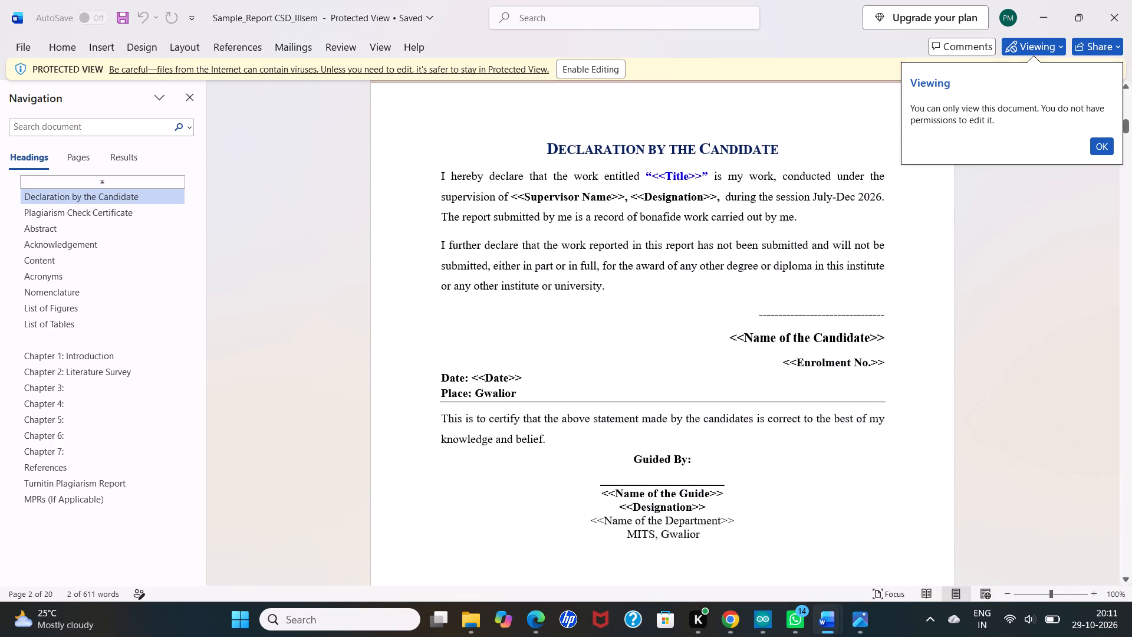
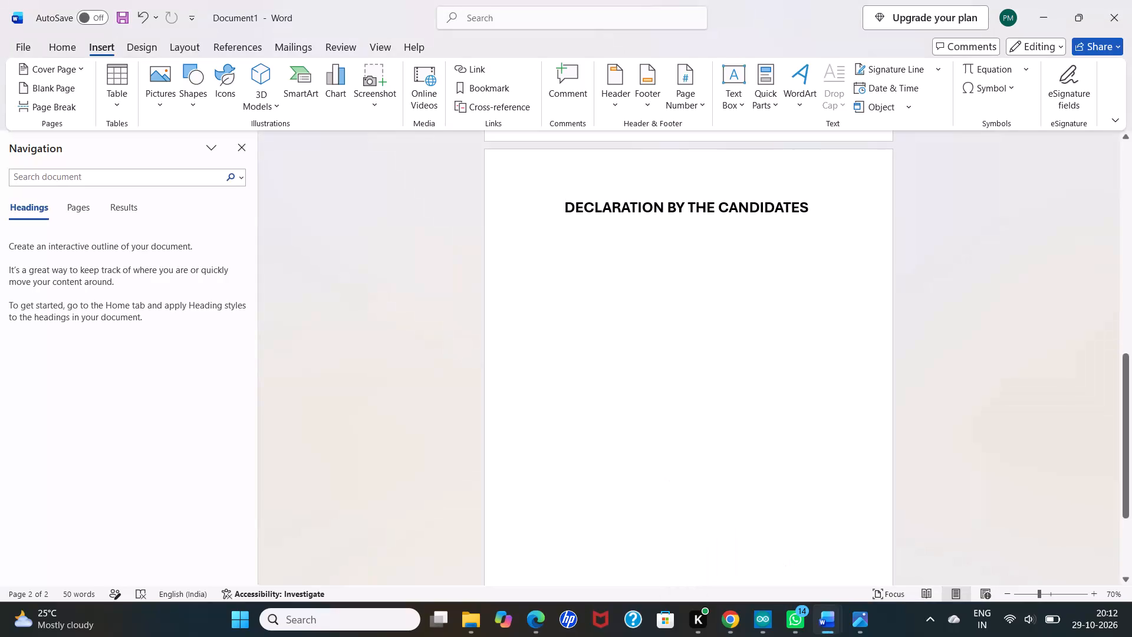
Paste the copied sample declaration text on a new line below the "DECLARATION BY THE CANDIDATES" heading.
click(814, 205)
key(Return)
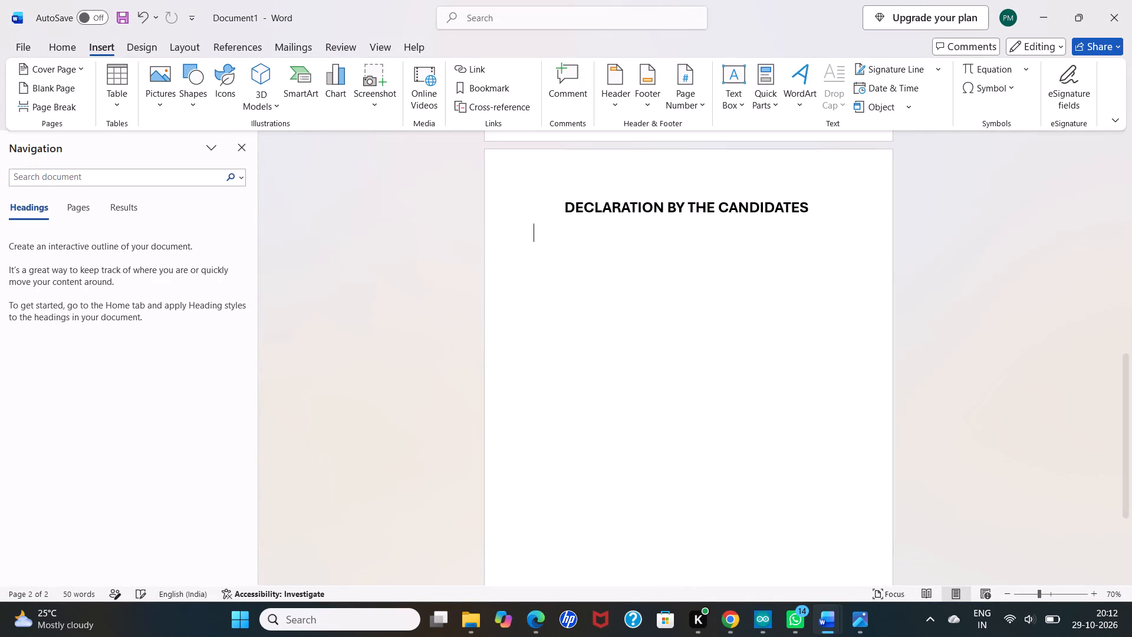
key(ctrl+v)
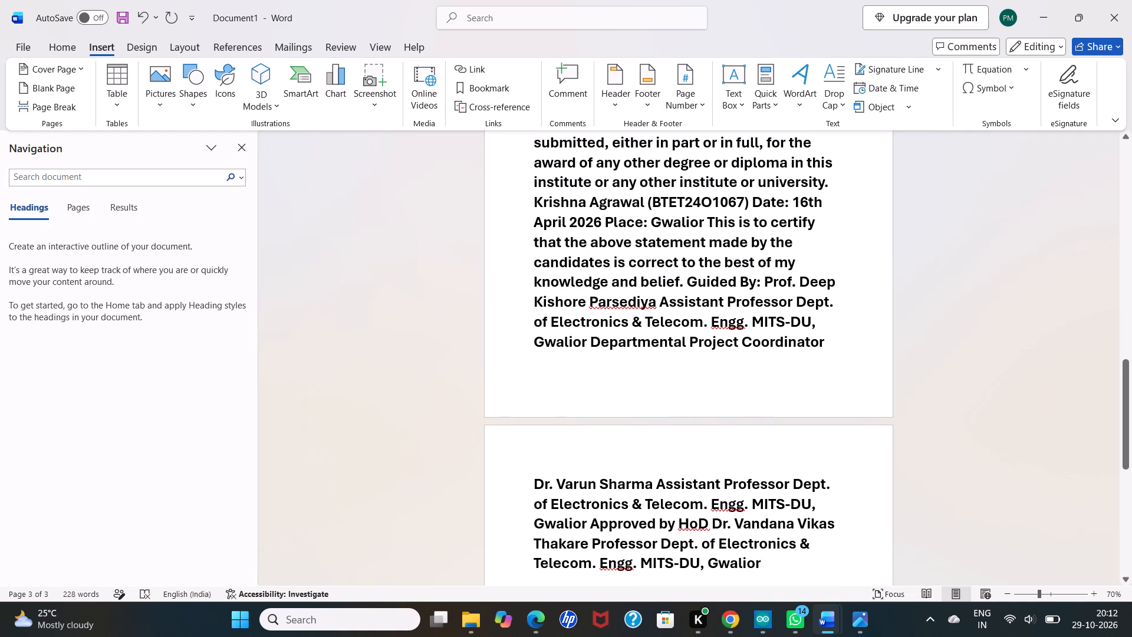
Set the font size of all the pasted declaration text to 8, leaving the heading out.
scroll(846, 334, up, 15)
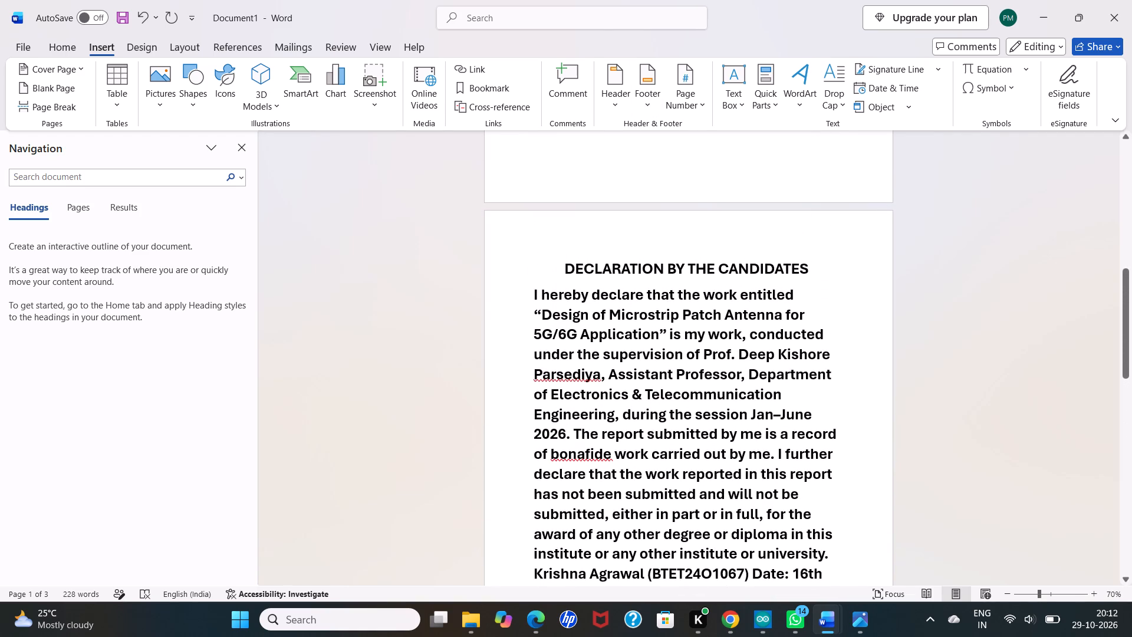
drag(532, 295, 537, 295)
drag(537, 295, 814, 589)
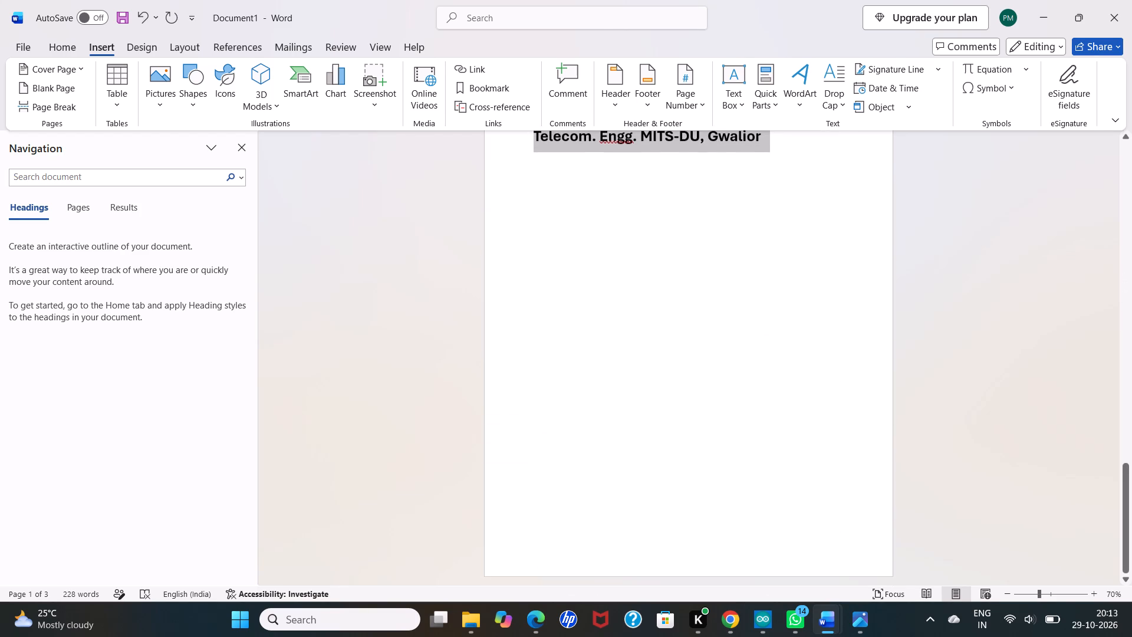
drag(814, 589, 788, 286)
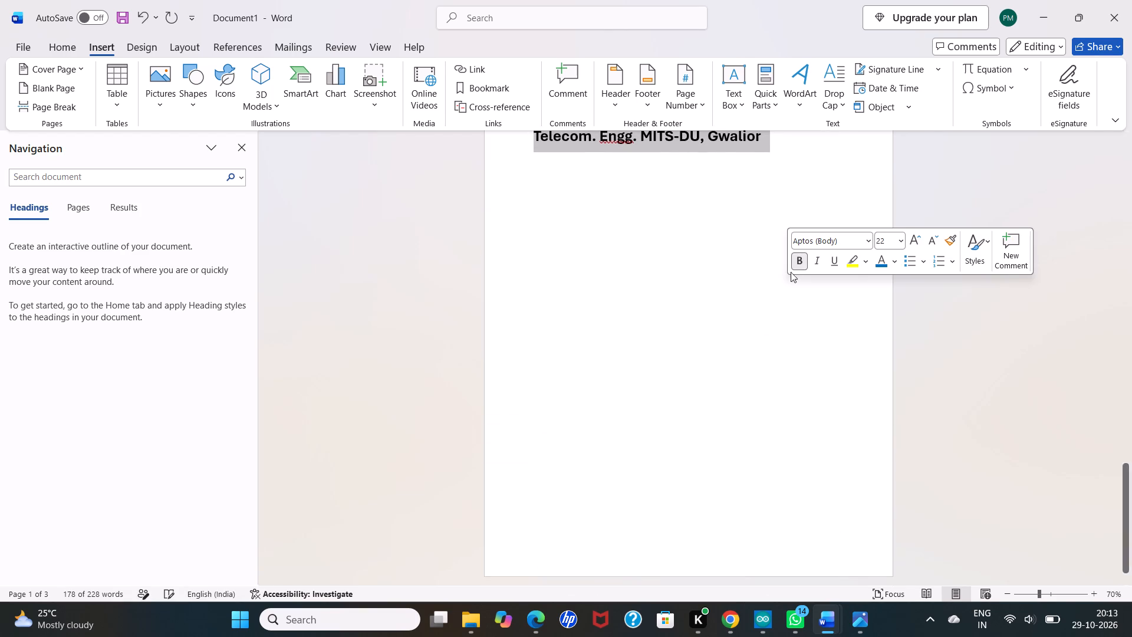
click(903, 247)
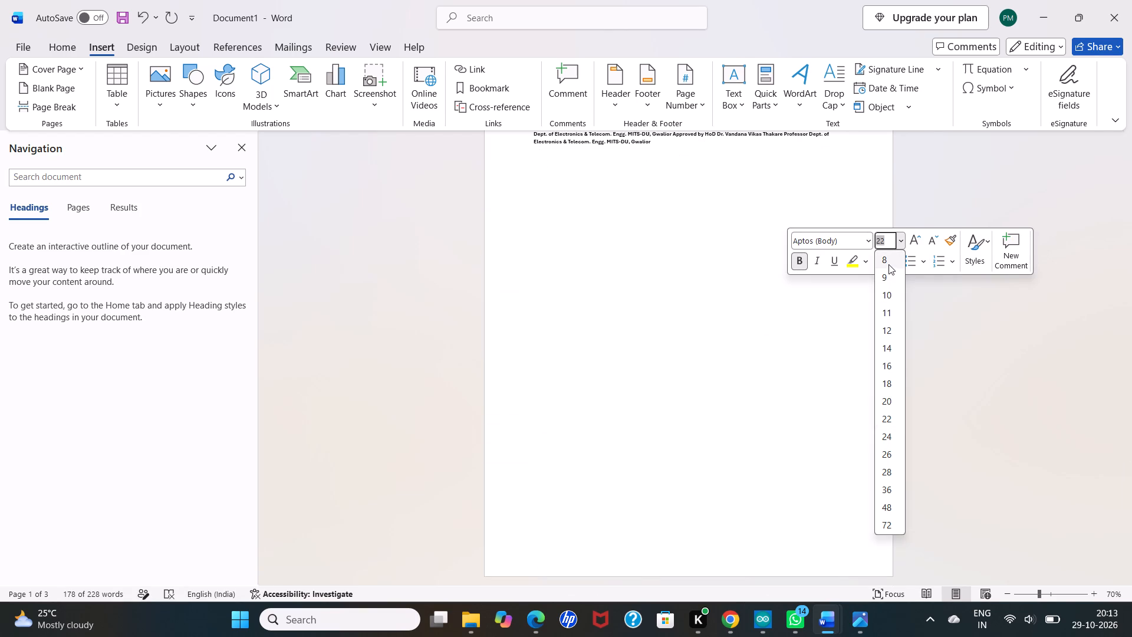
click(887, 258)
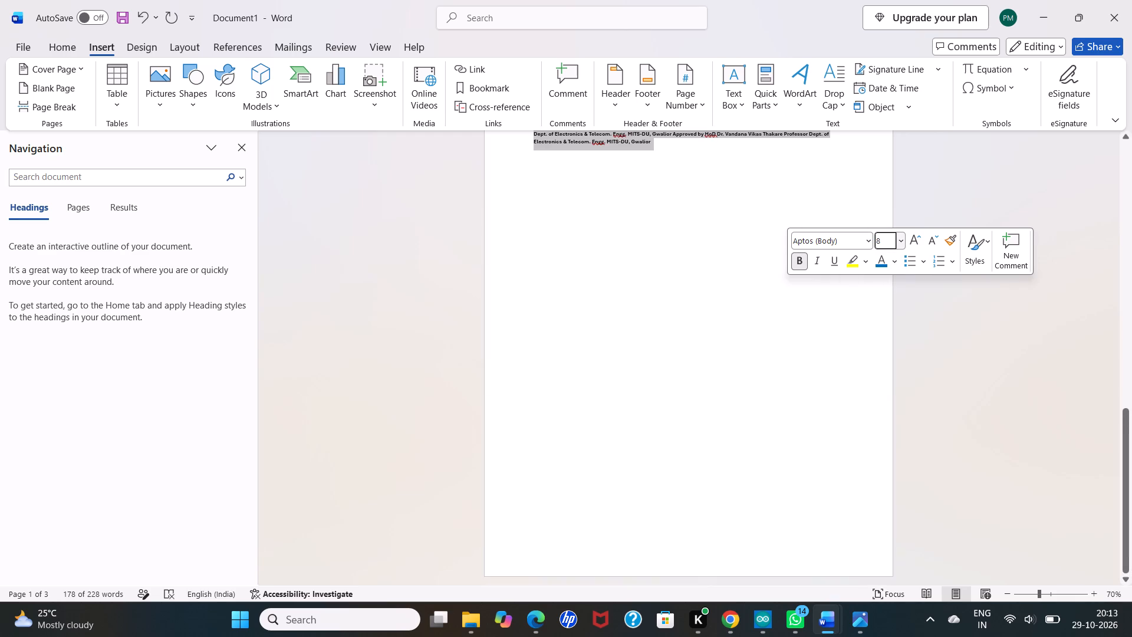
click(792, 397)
Check how the pasted declaration text fits on the page below its heading.
scroll(860, 463, down, 4)
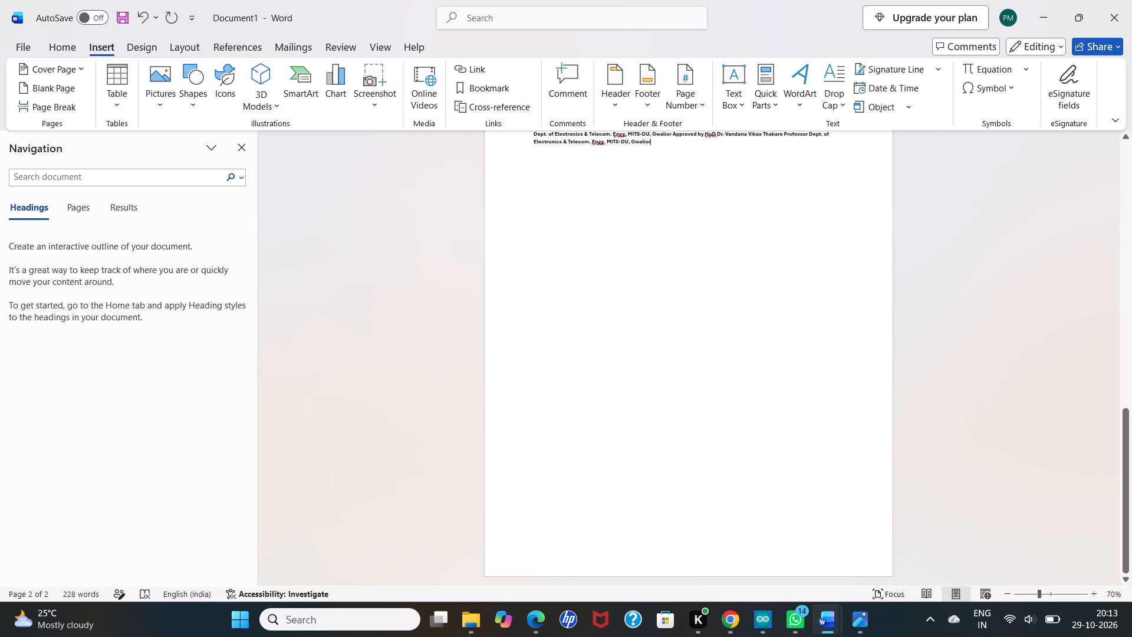
scroll(858, 462, down, 6)
scroll(1080, 338, down, 9)
scroll(1028, 400, down, 15)
scroll(868, 477, up, 8)
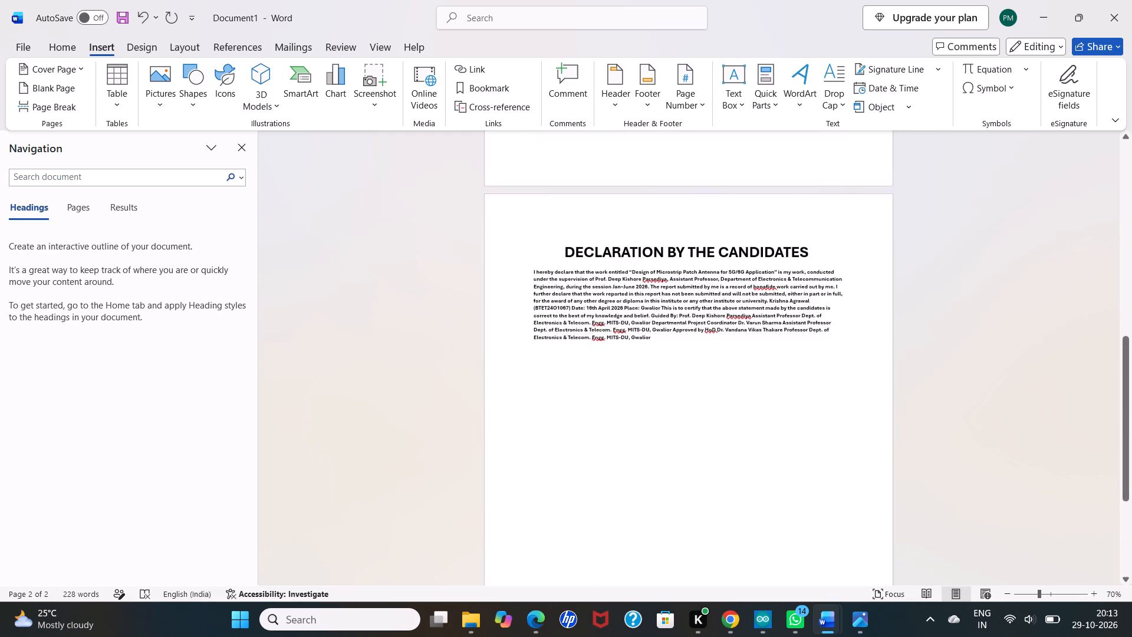
scroll(860, 477, down, 4)
scroll(857, 479, down, 20)
scroll(857, 479, down, 10)
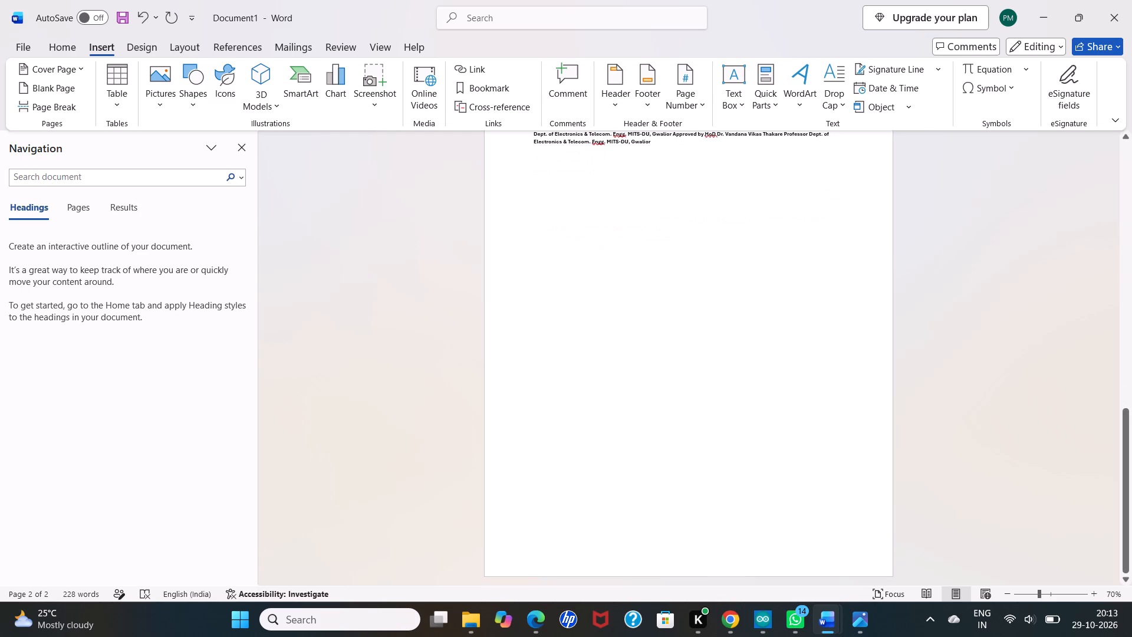
scroll(852, 514, down, 6)
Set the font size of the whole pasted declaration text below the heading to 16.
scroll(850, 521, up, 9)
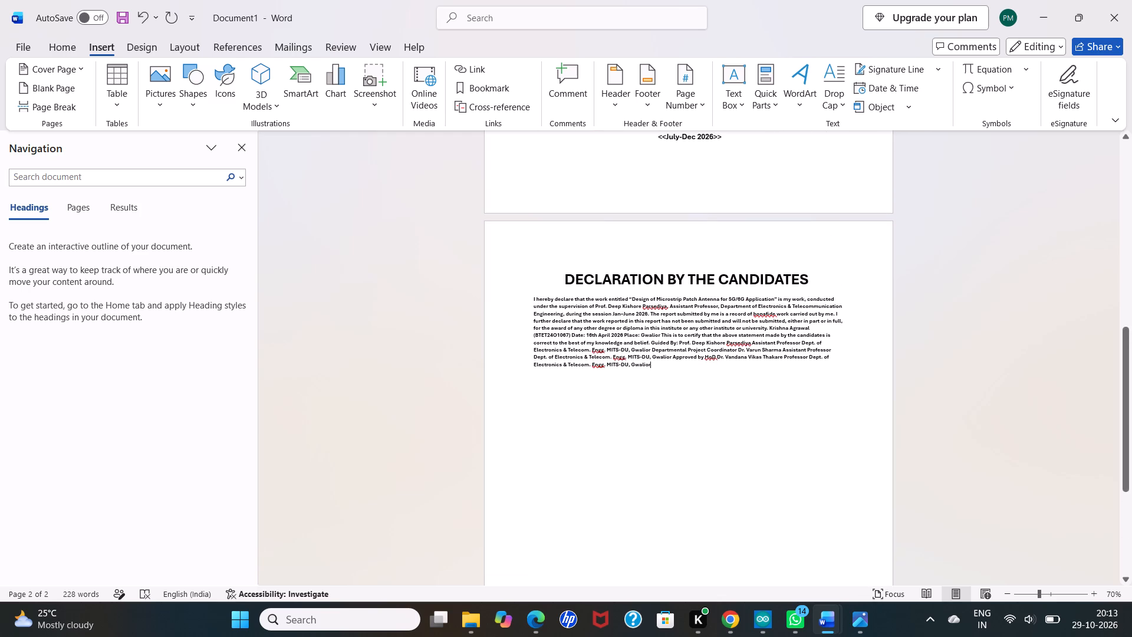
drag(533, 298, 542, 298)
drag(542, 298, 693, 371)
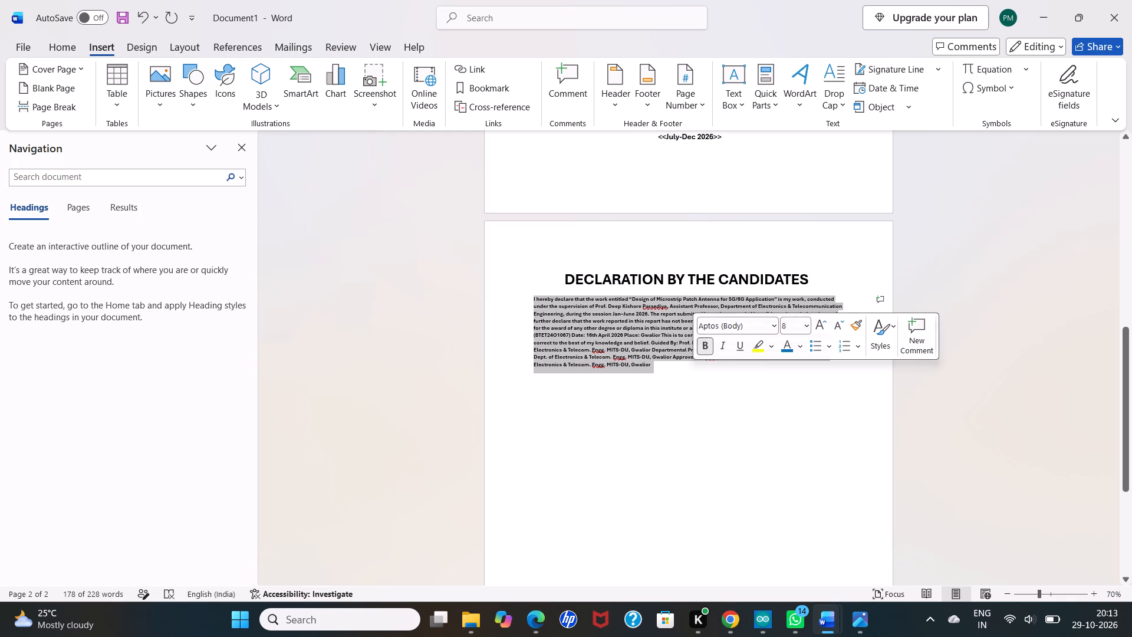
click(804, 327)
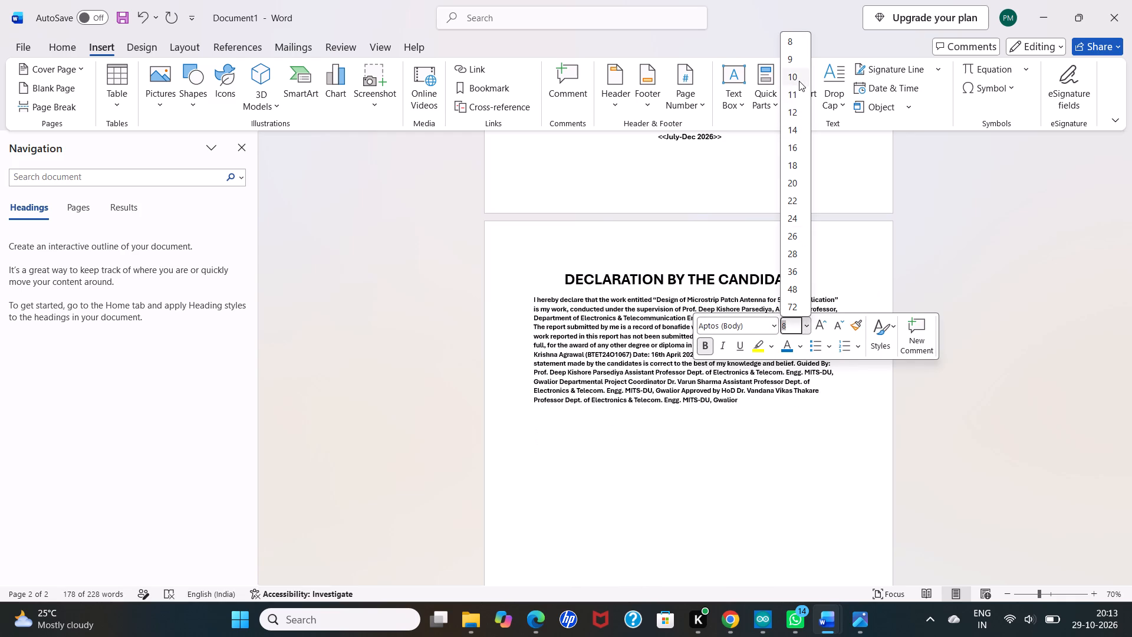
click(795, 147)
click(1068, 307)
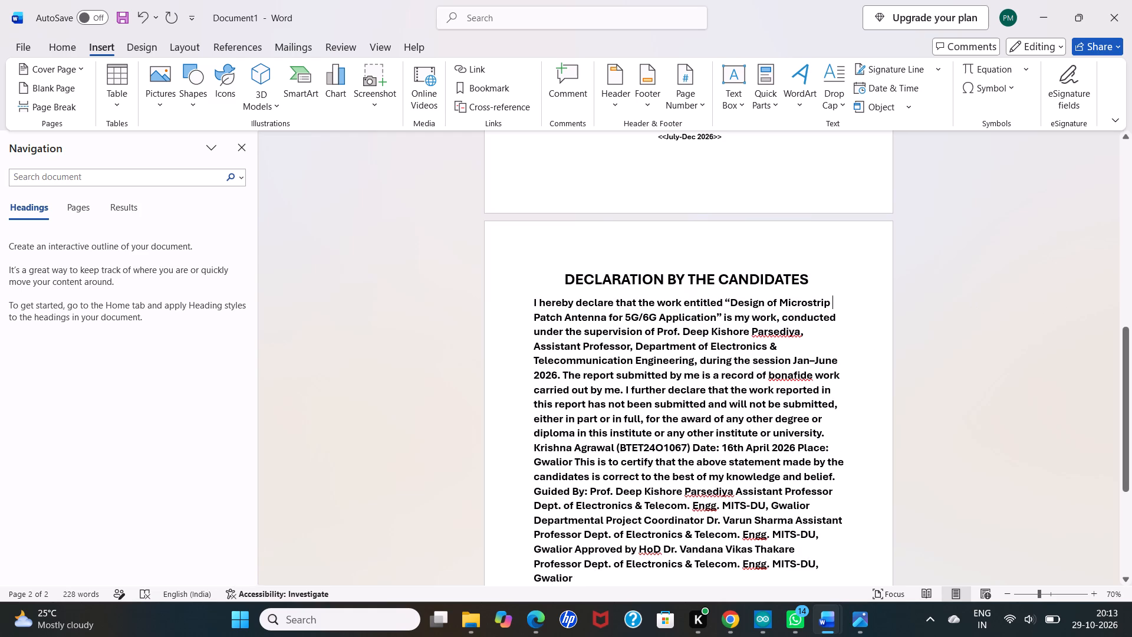
Break the text after "institute or university." and delete everything following it, from the candidate's name through the HoD approval details.
ctrl+scroll(834, 301, up, 2)
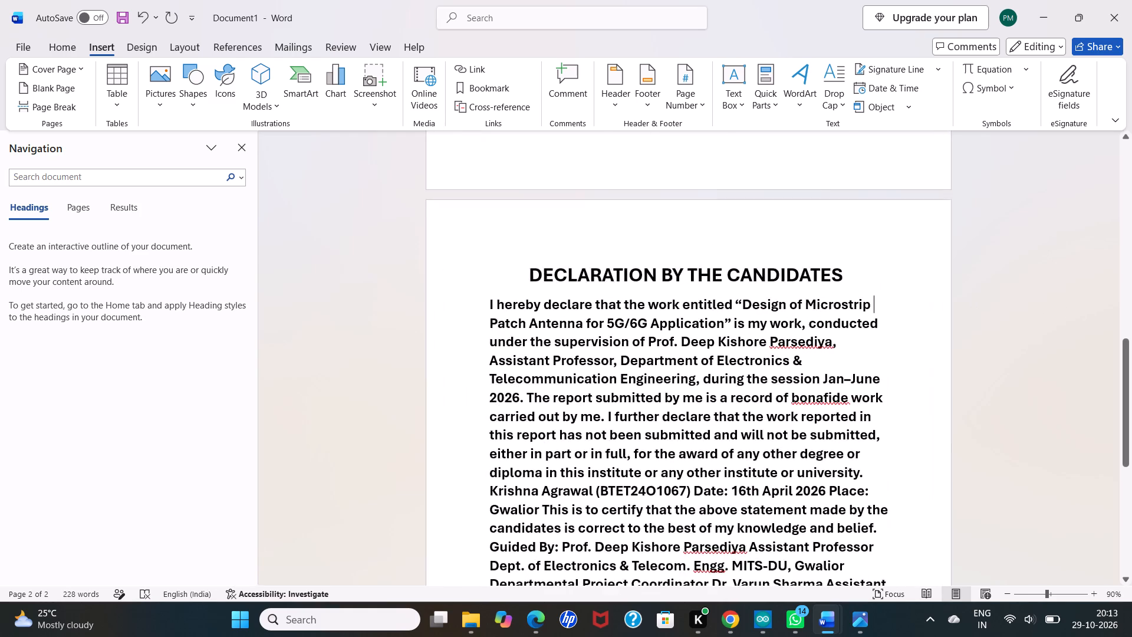
ctrl+scroll(834, 301, up, 2)
ctrl+scroll(834, 301, down, 2)
scroll(834, 301, down, 1)
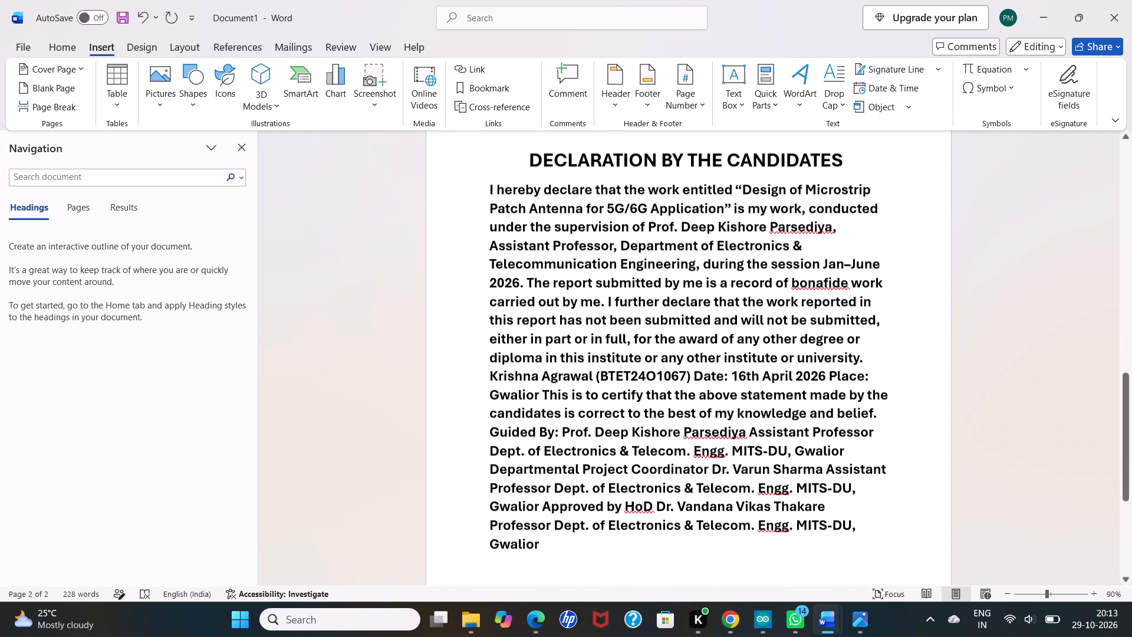
scroll(834, 301, down, 1)
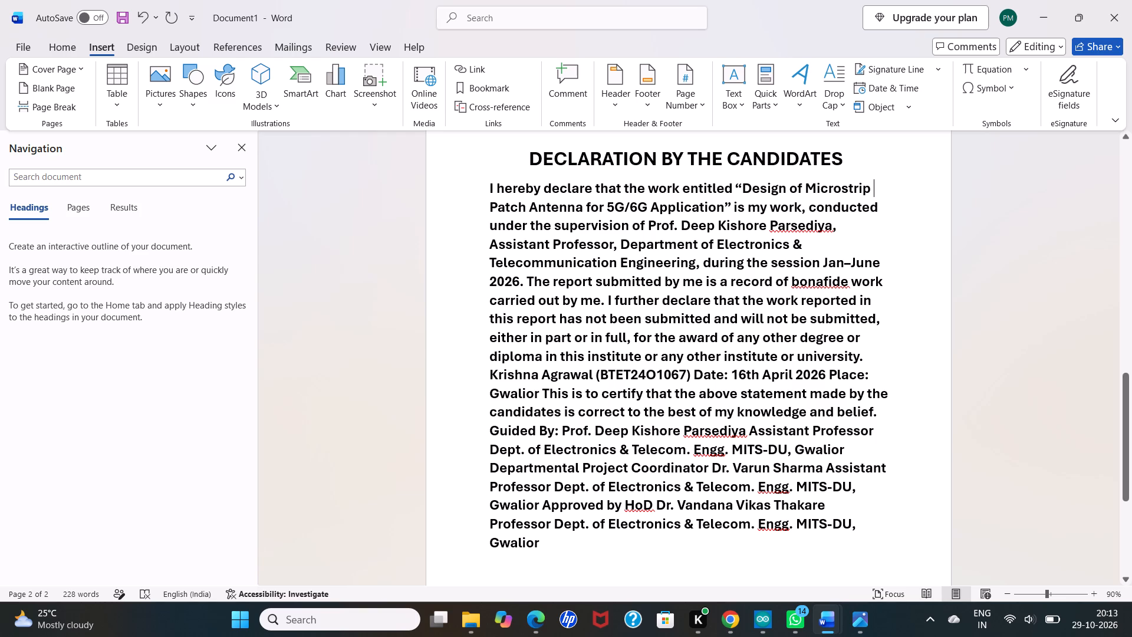
click(861, 359)
key(Return)
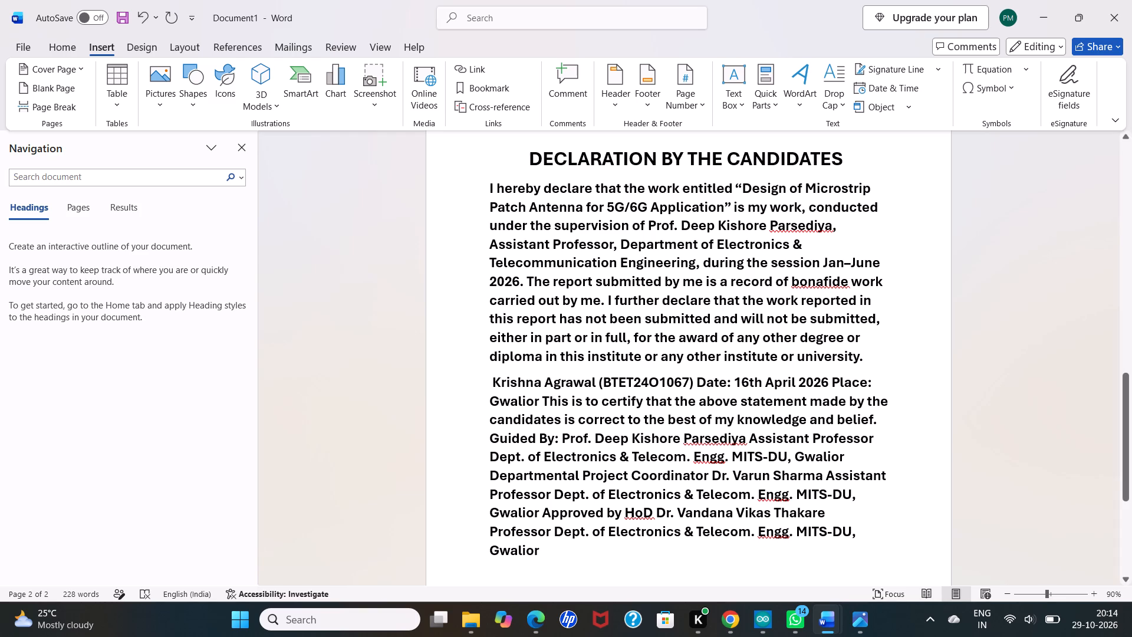
drag(495, 382, 498, 381)
drag(498, 381, 662, 482)
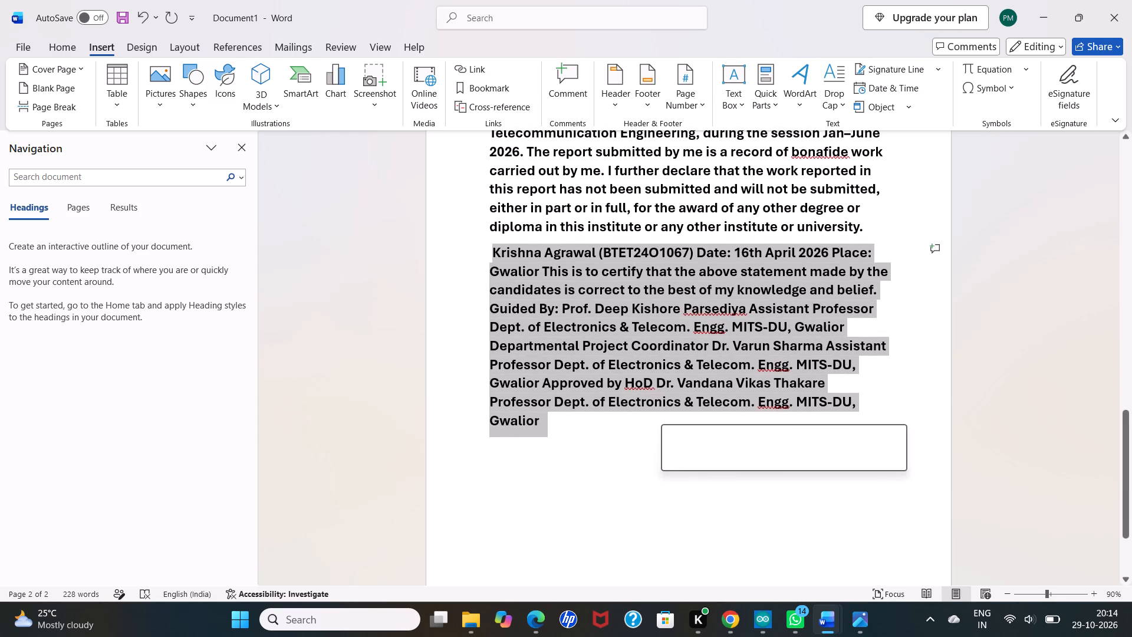
key(BackSpace)
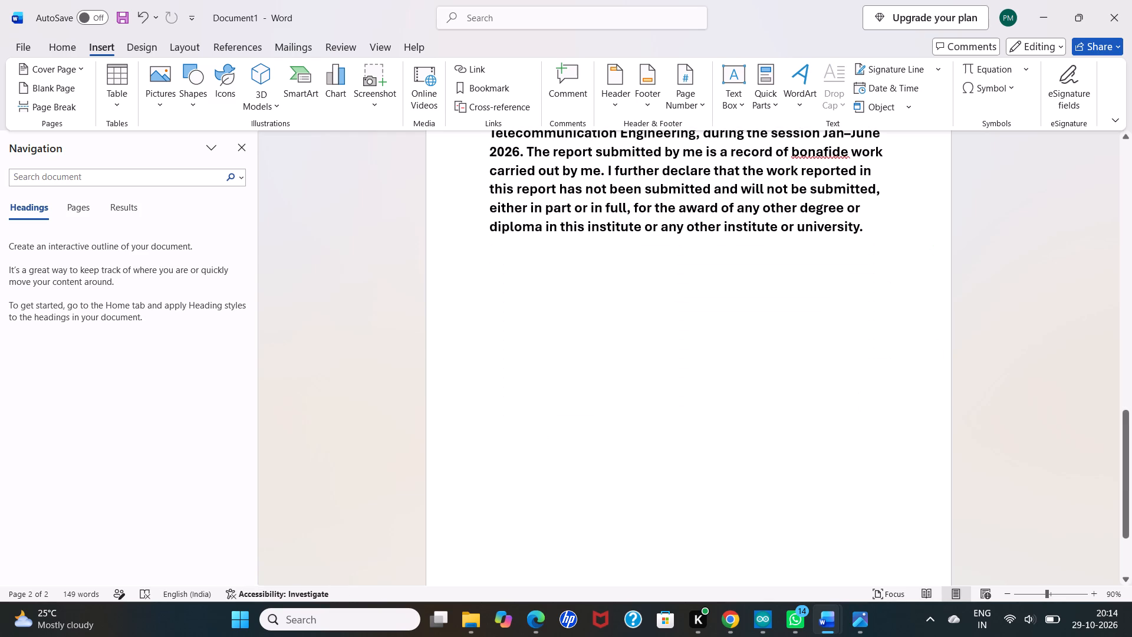
Remove the bold from the remaining declaration paragraph and set its font size to 14.
scroll(676, 474, up, 6)
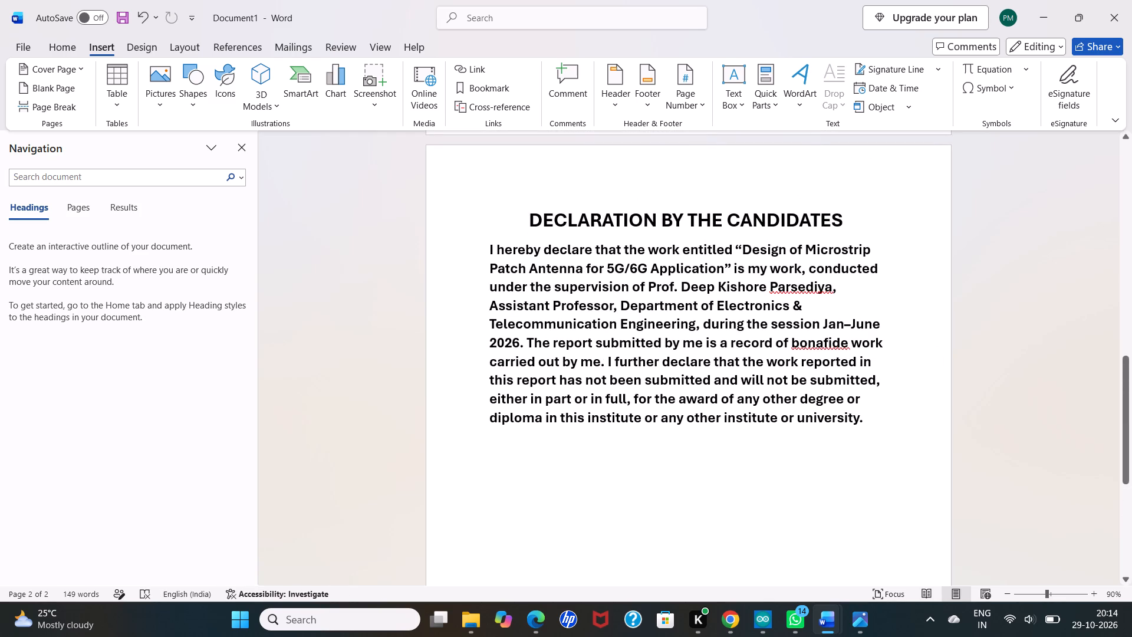
drag(489, 247, 798, 389)
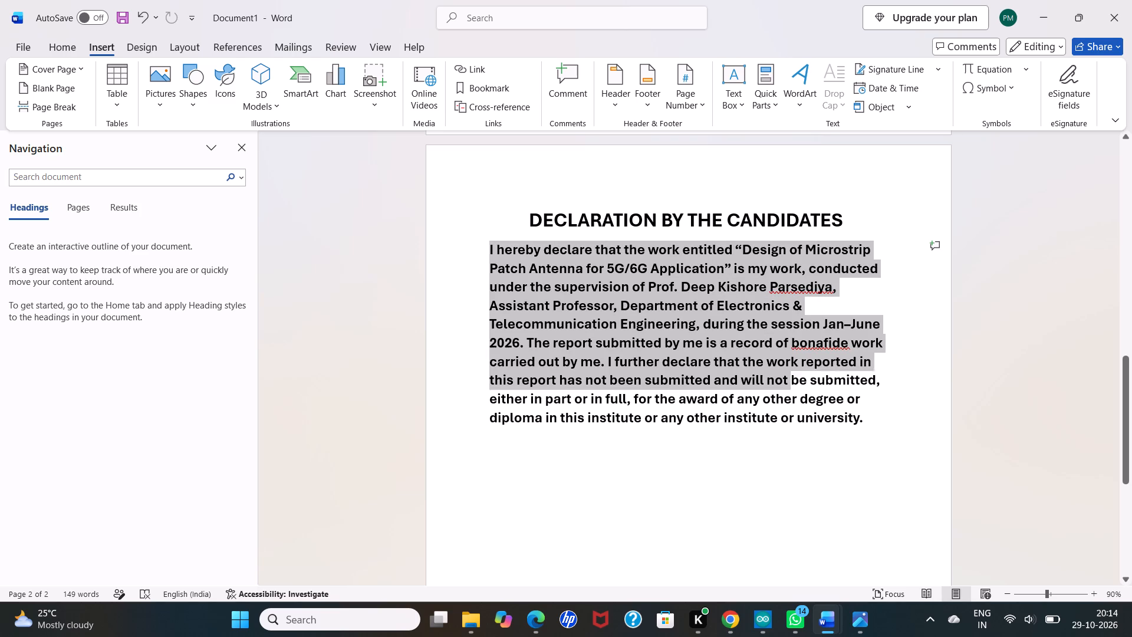
drag(798, 389, 882, 431)
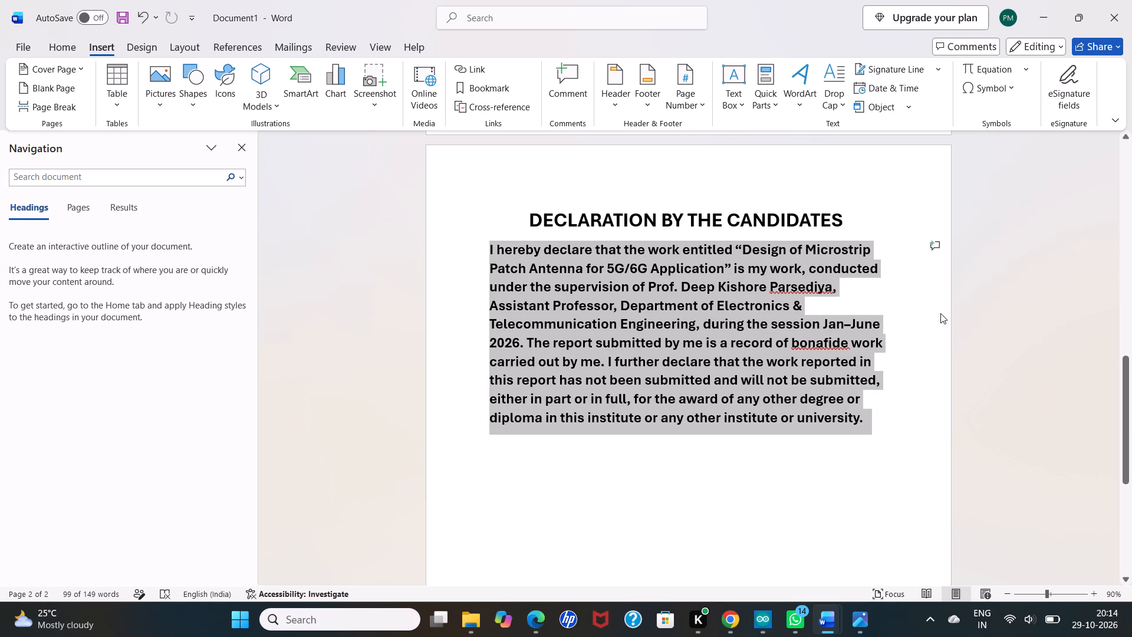
click(864, 409)
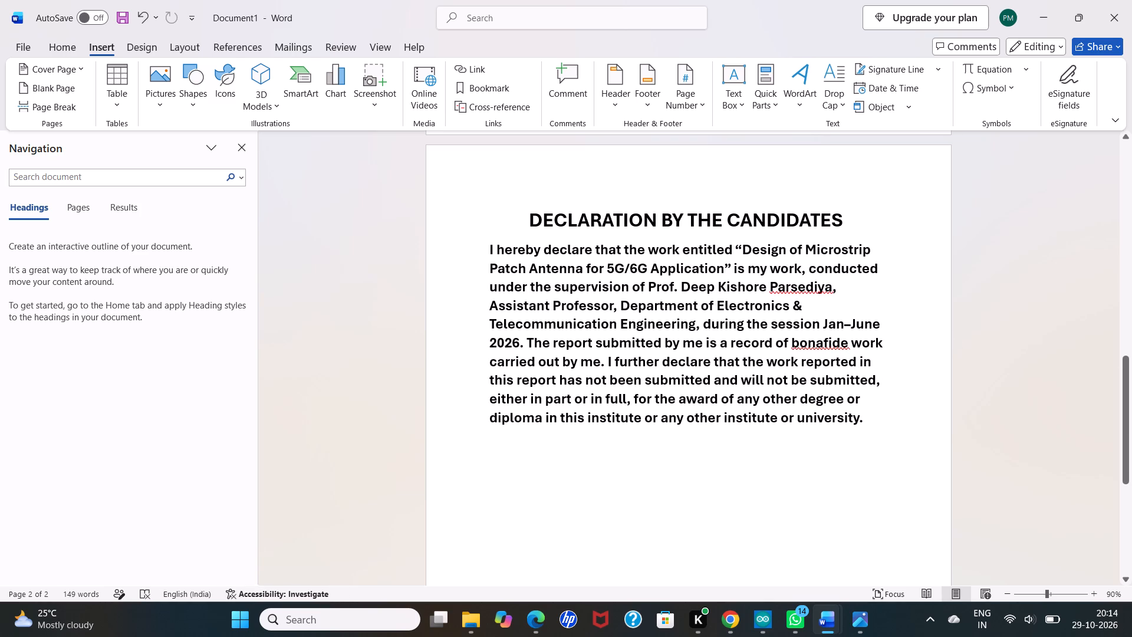
drag(487, 251, 946, 446)
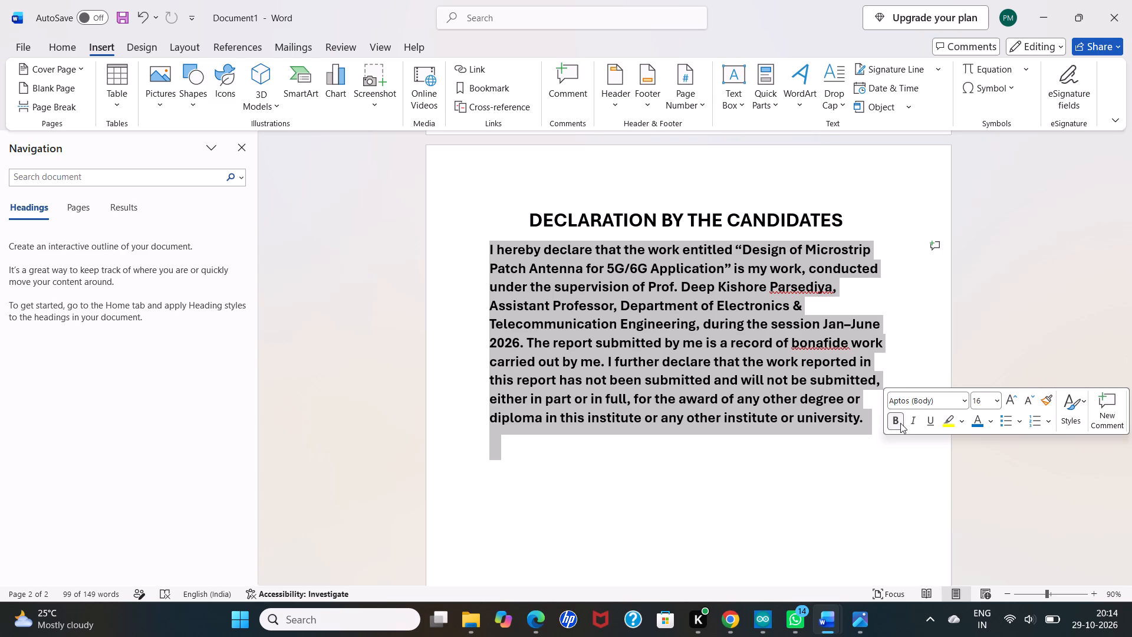
click(900, 423)
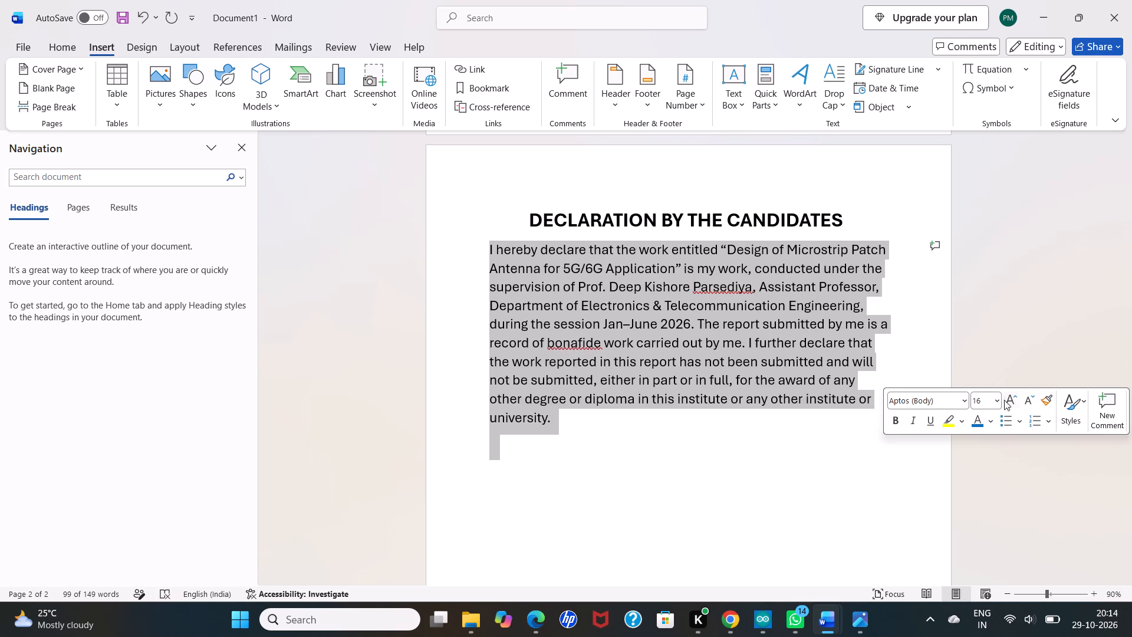
click(996, 395)
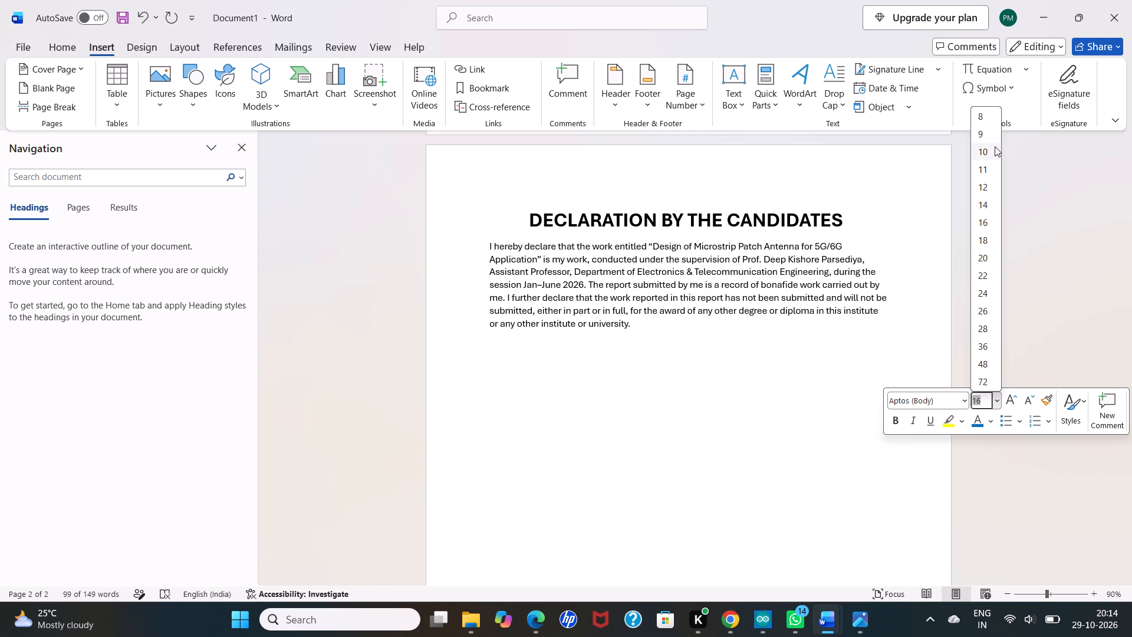
click(987, 205)
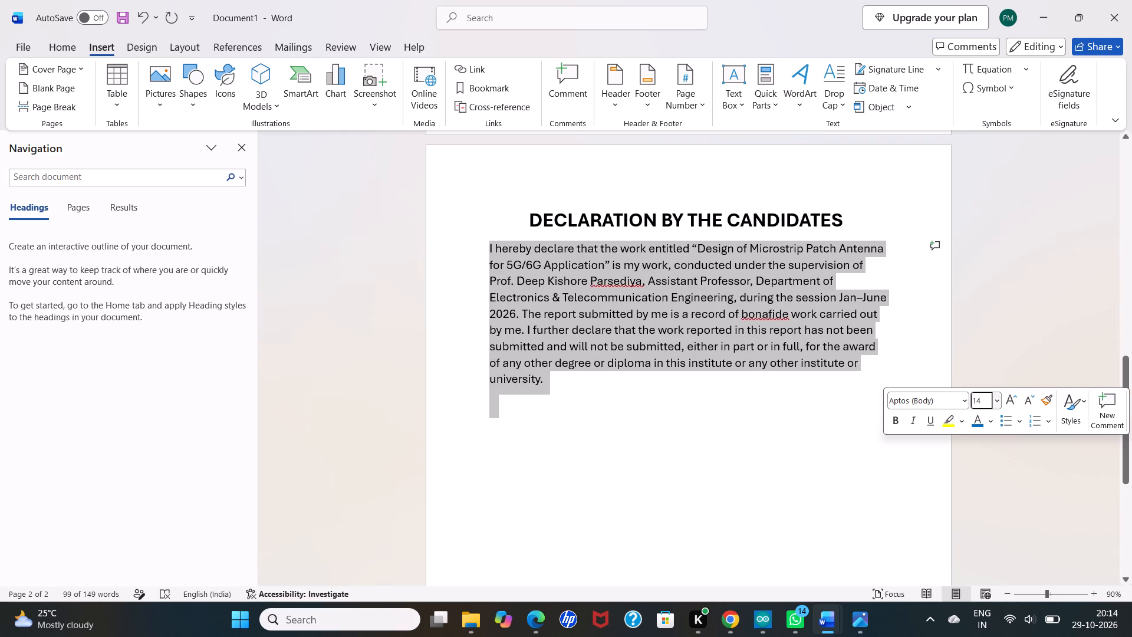
click(1016, 294)
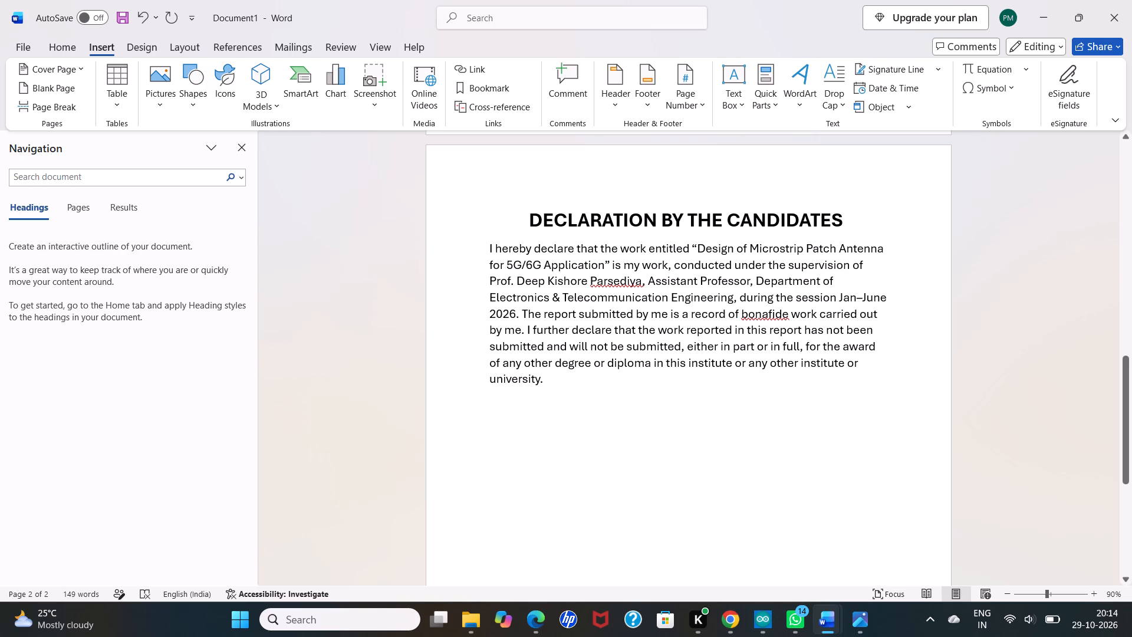
Delete the sample project title "Design of Microstrip Patch Antenna for 5G/6G Application" from between the quotation marks in the declaration paragraph.
drag(699, 247, 733, 239)
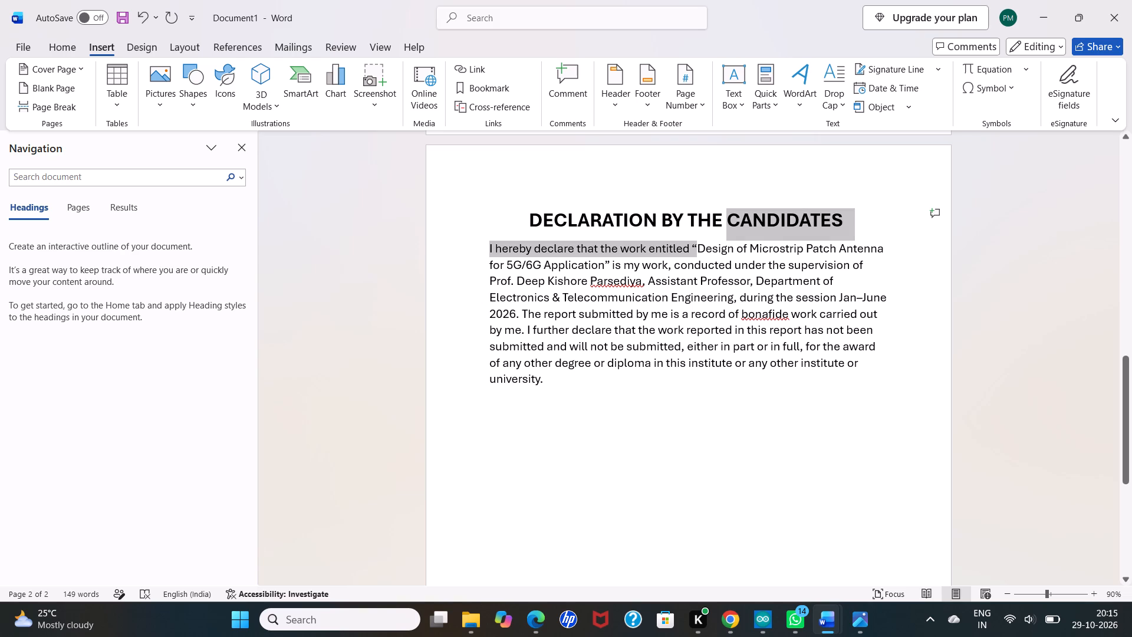
drag(733, 239, 771, 254)
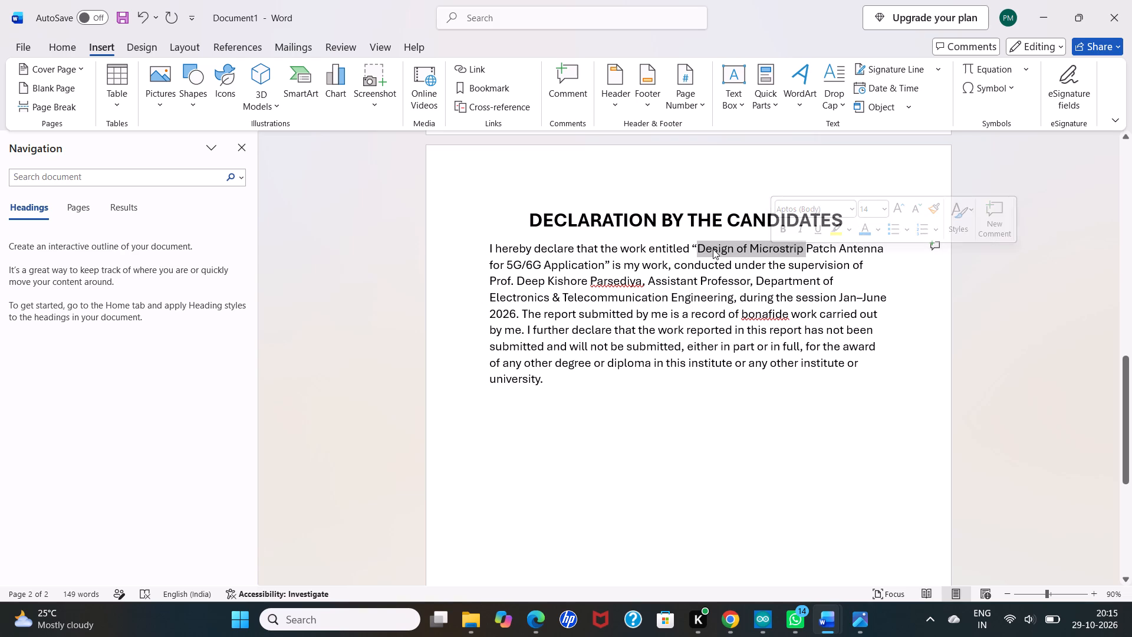
drag(699, 245, 779, 242)
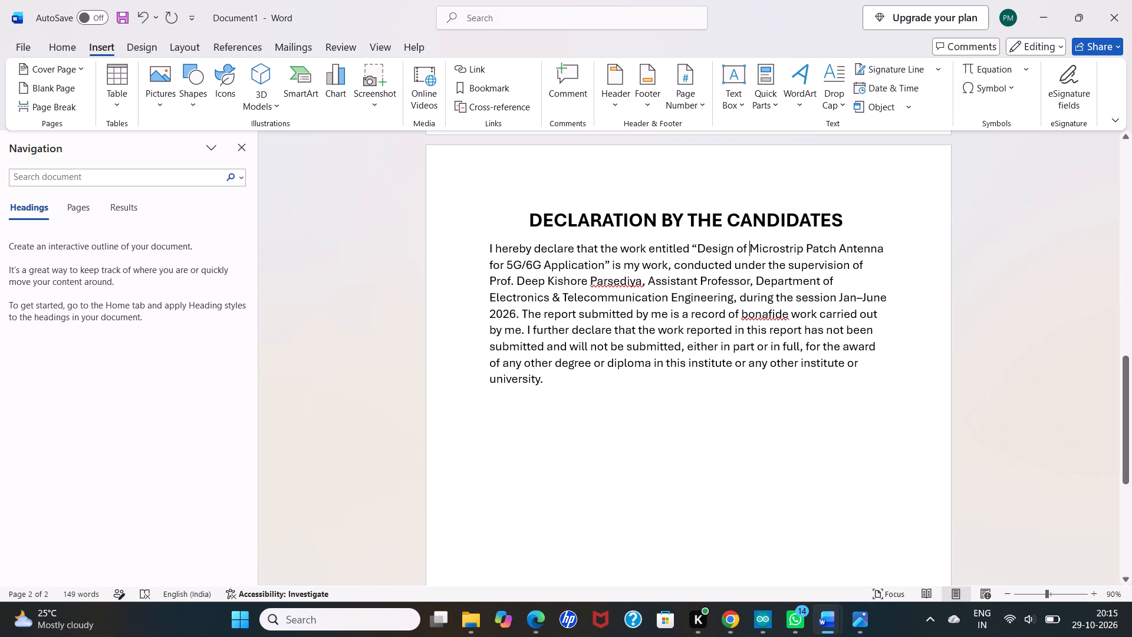
click(929, 281)
drag(701, 248, 844, 241)
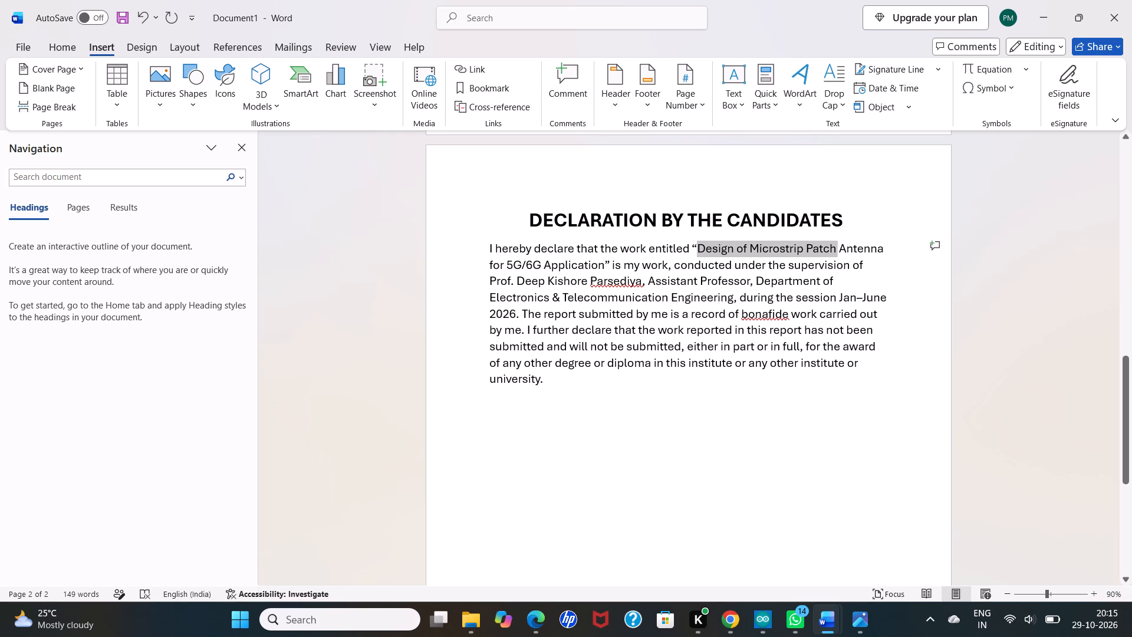
drag(844, 241, 601, 267)
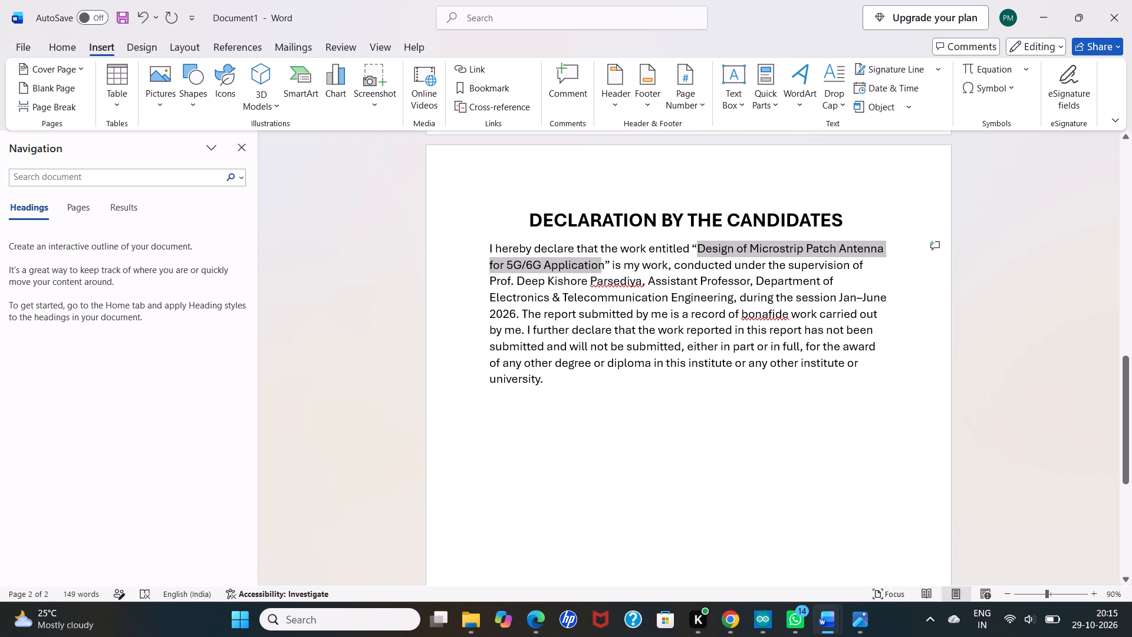
drag(601, 267, 603, 267)
key(BackSpace)
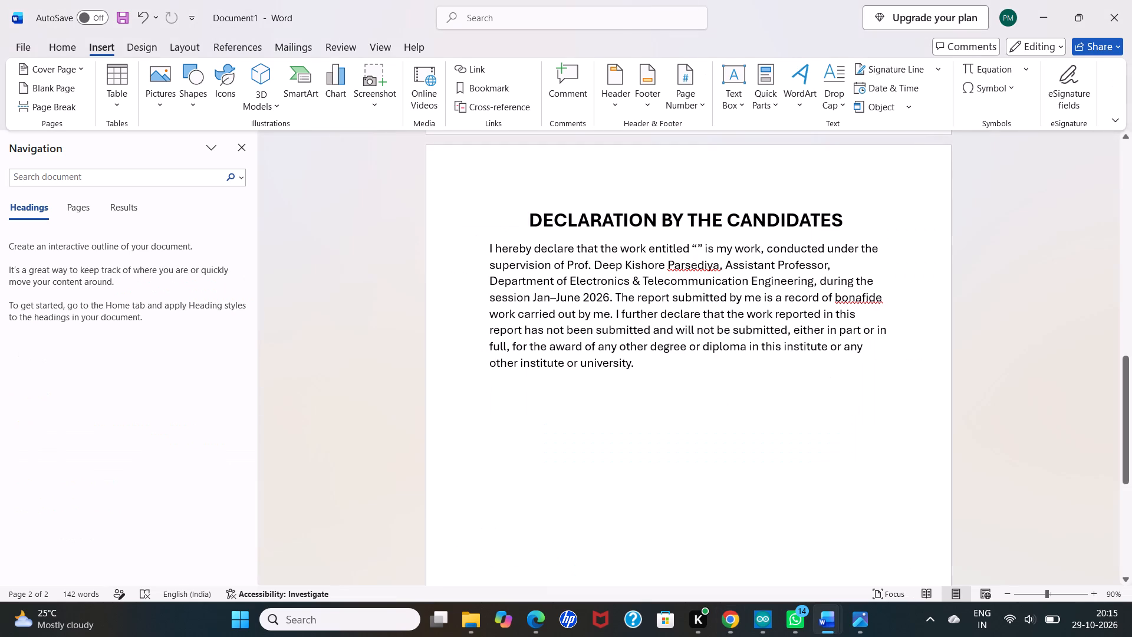
key(ctrl+v)
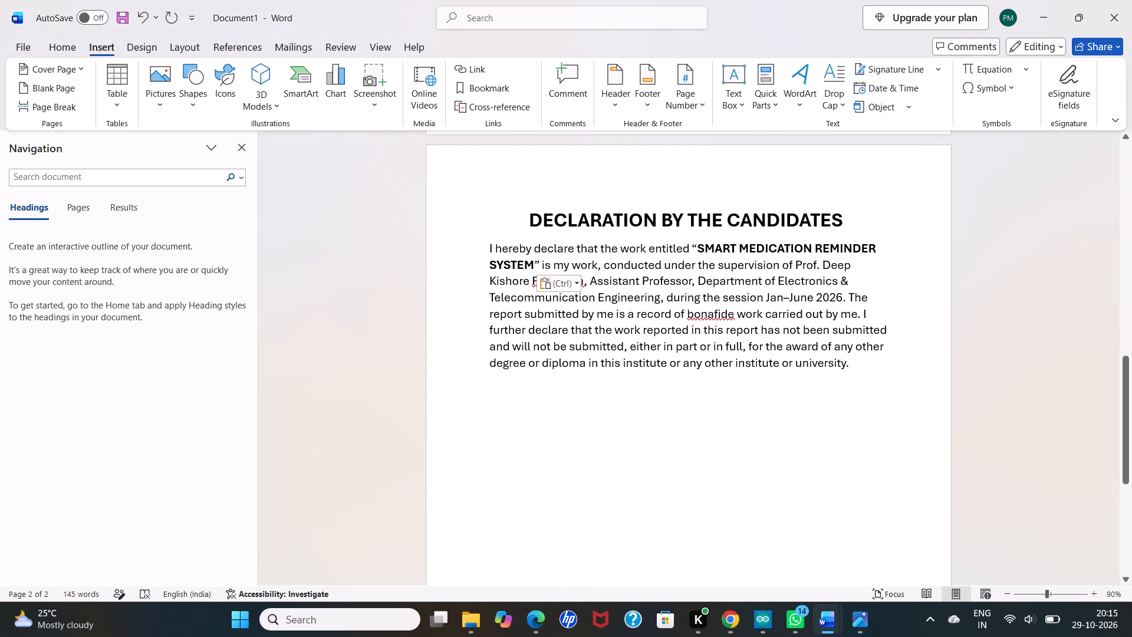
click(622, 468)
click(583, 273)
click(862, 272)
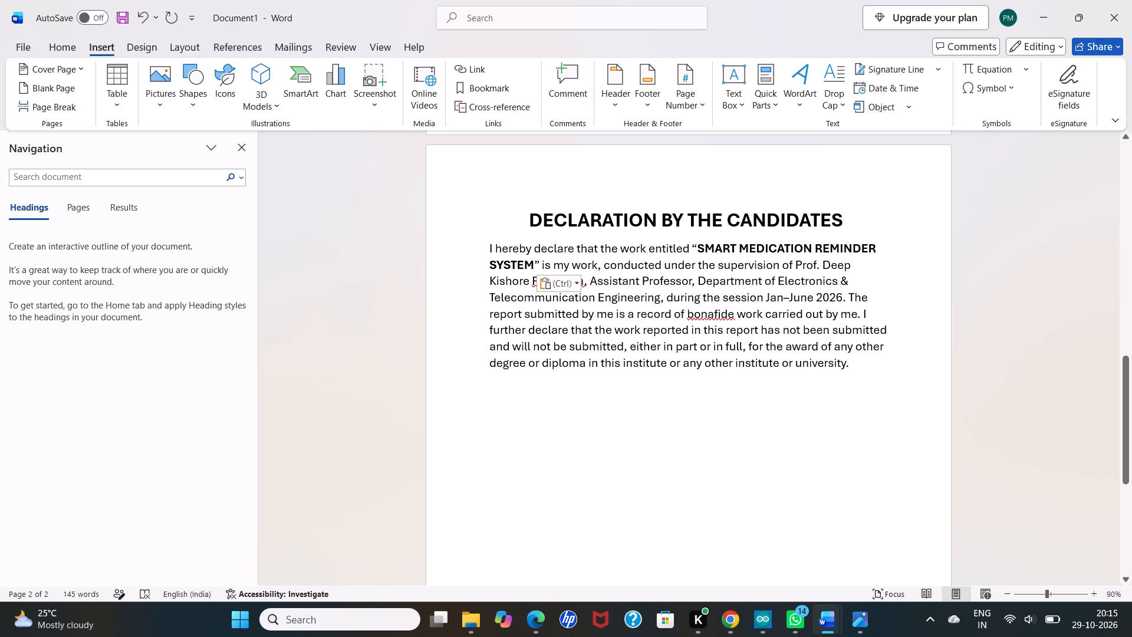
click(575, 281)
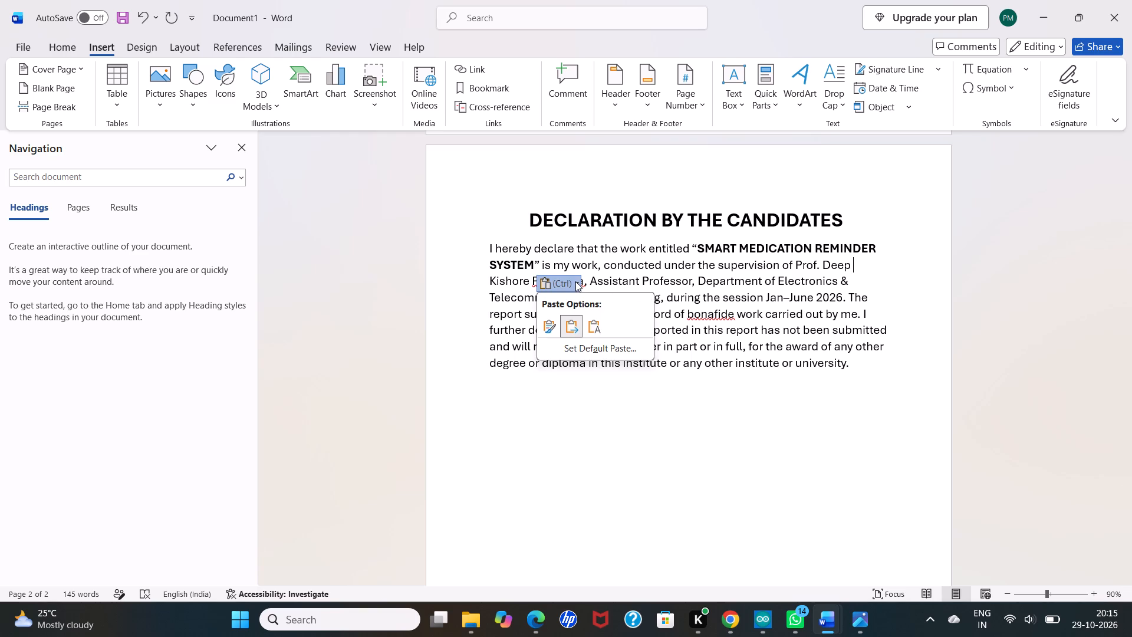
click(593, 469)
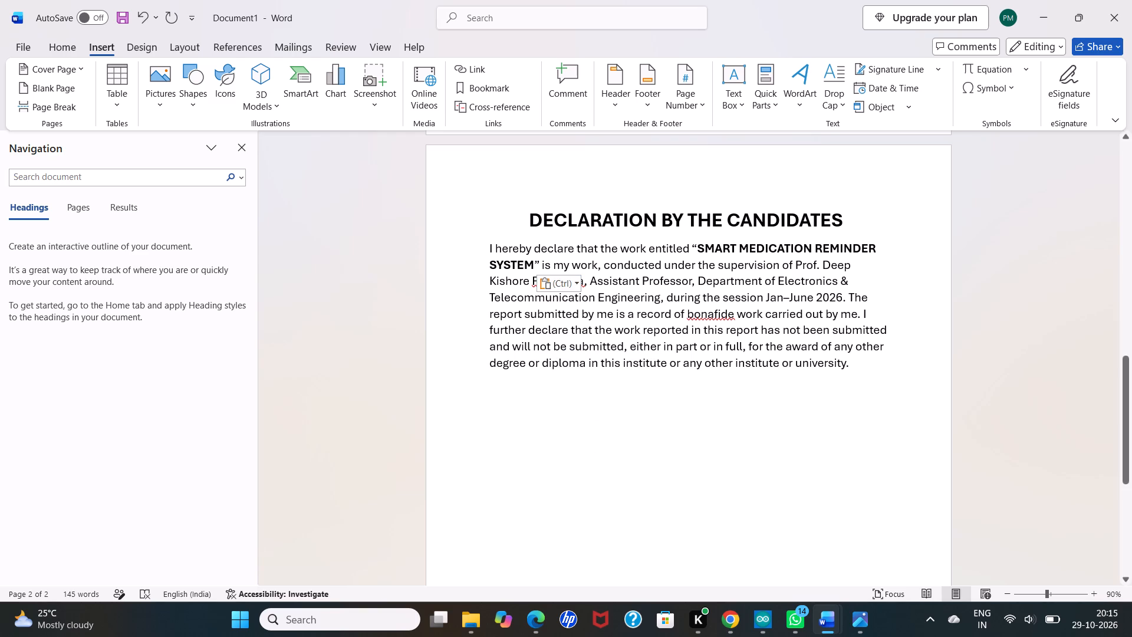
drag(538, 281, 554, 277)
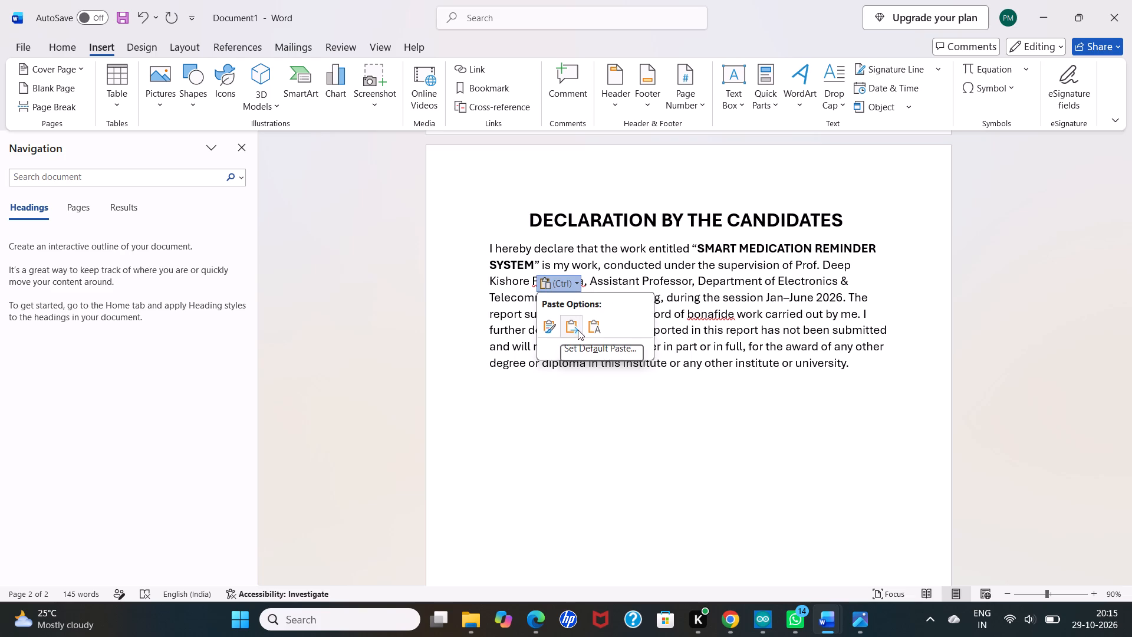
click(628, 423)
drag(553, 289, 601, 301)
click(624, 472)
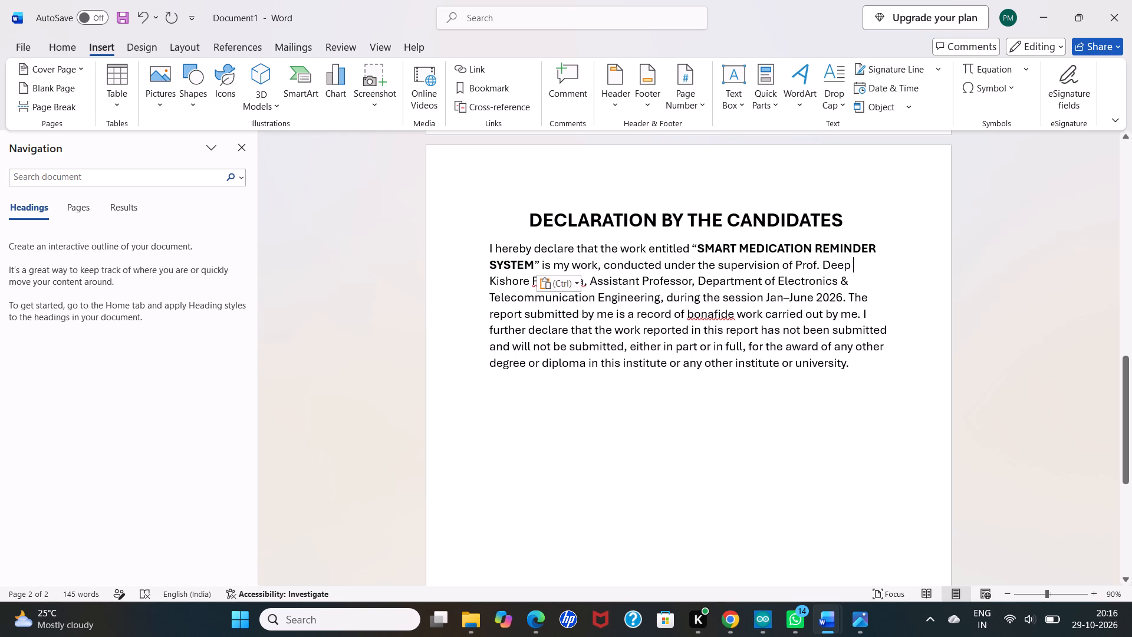
Replace the sample supervisor's name after "Prof." in the declaration paragraph with the actual project supervisor's name.
drag(820, 262, 535, 283)
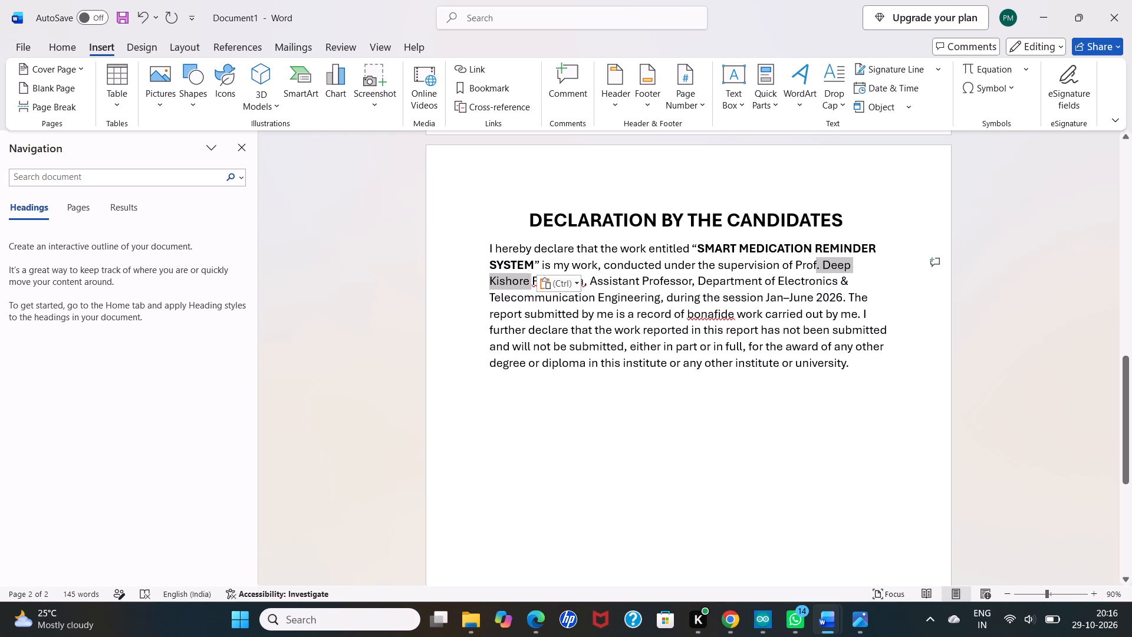
drag(535, 283, 554, 281)
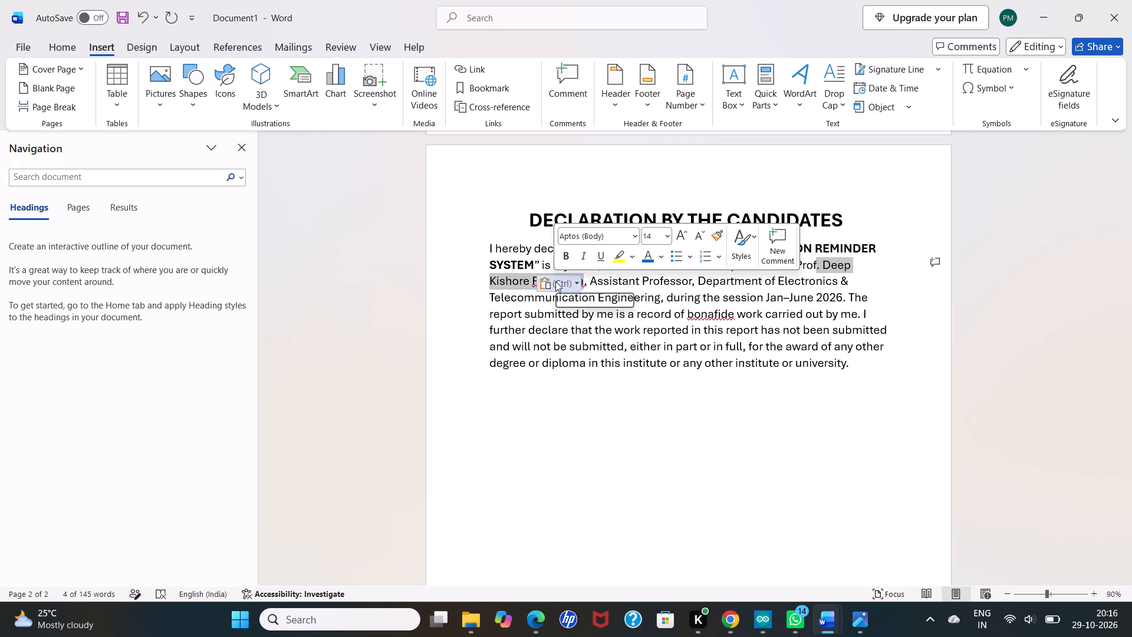
key(BackSpace)
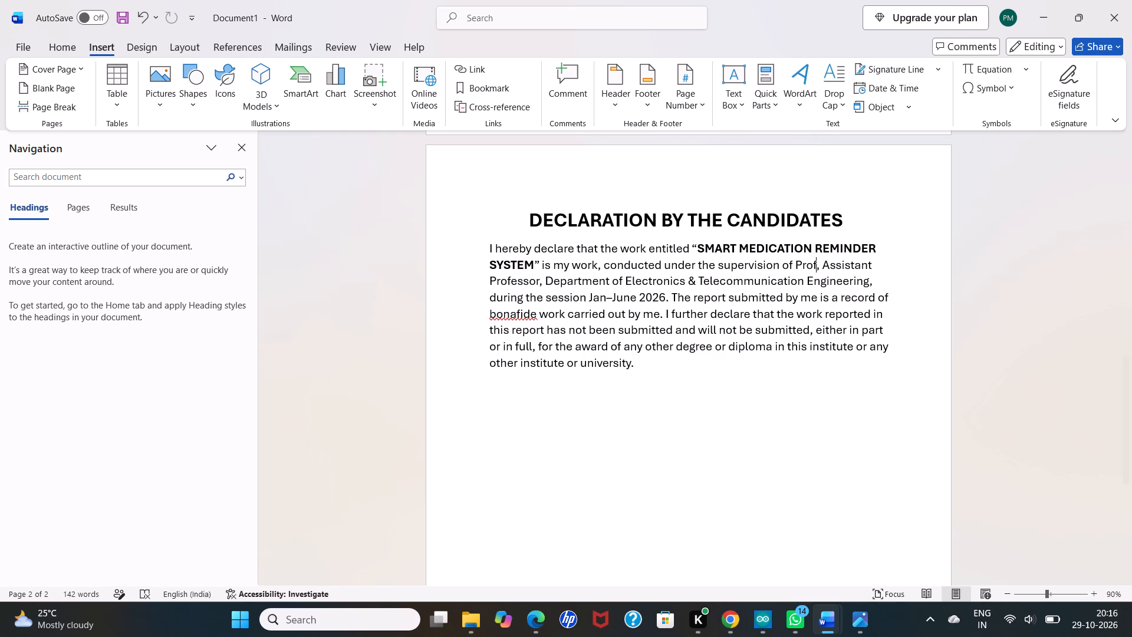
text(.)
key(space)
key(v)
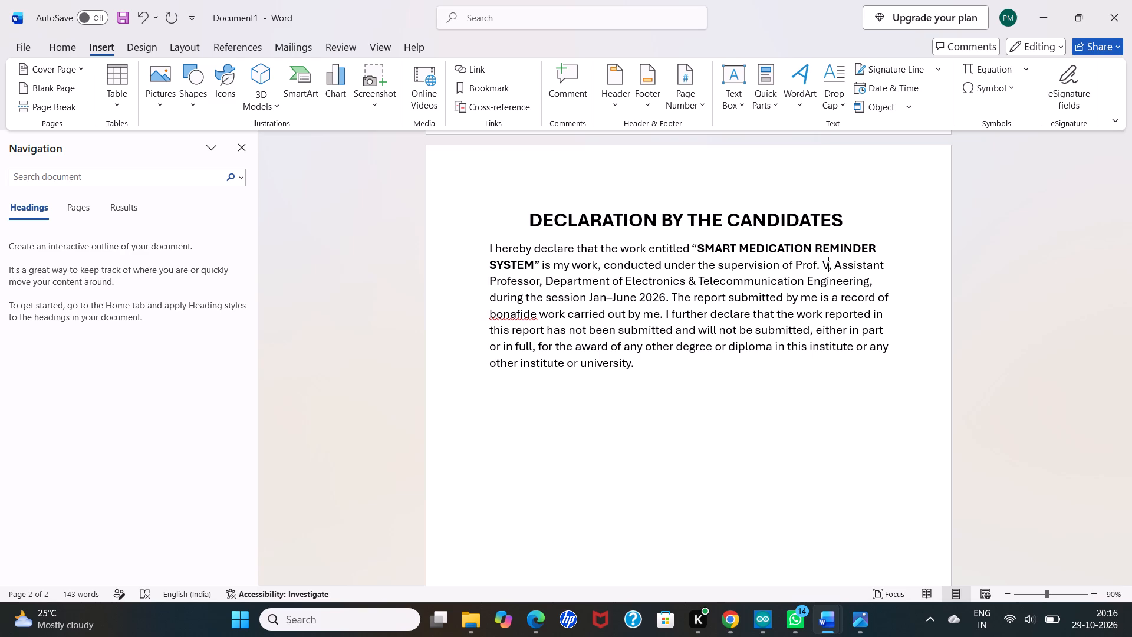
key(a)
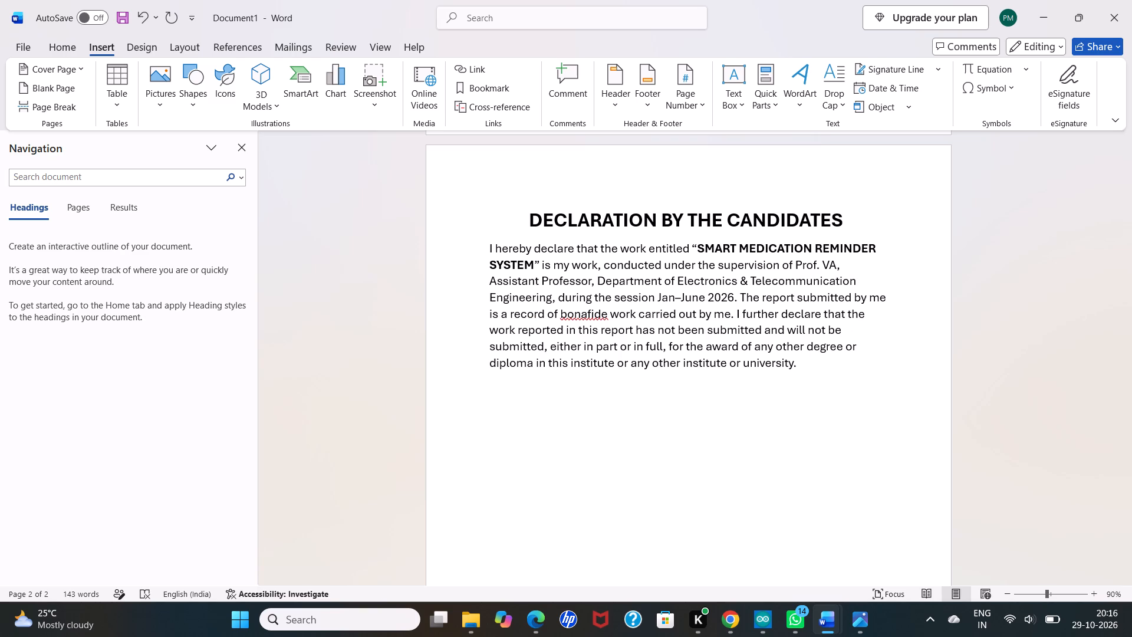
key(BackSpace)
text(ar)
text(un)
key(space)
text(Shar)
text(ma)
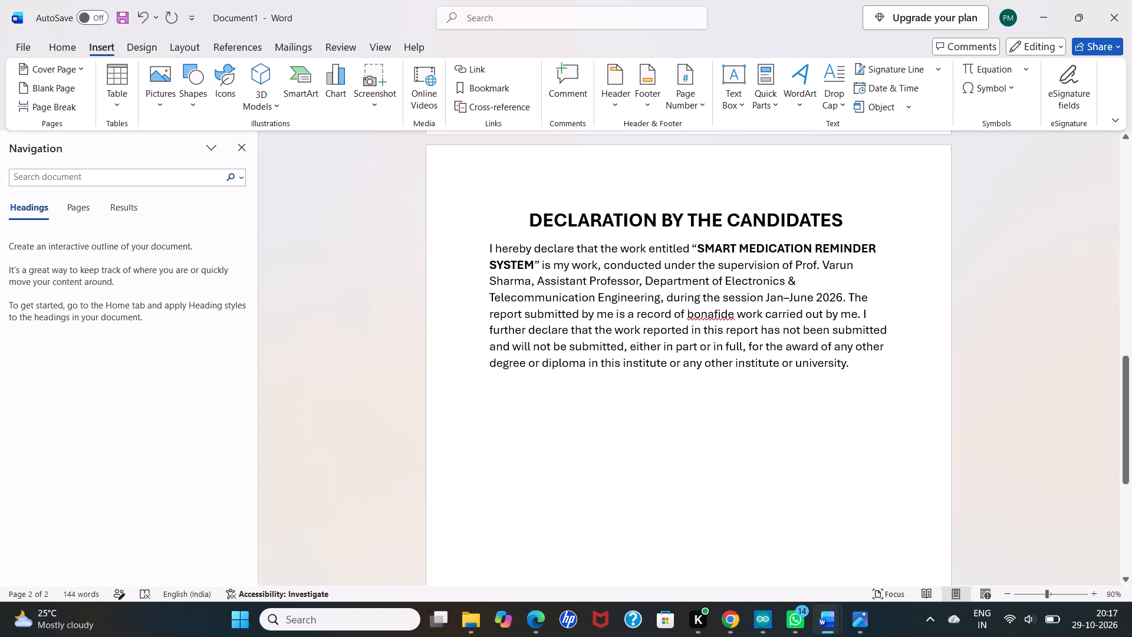
Delete "Jan–" from the session period in the declaration paragraph, leaving "June 2026".
click(791, 297)
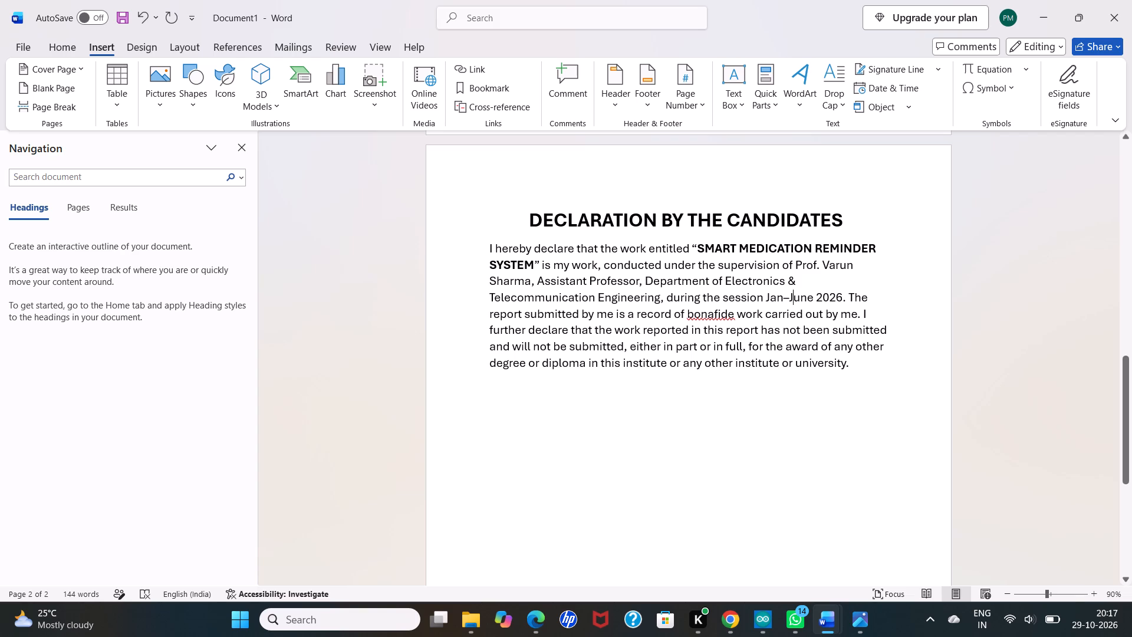
click(790, 298)
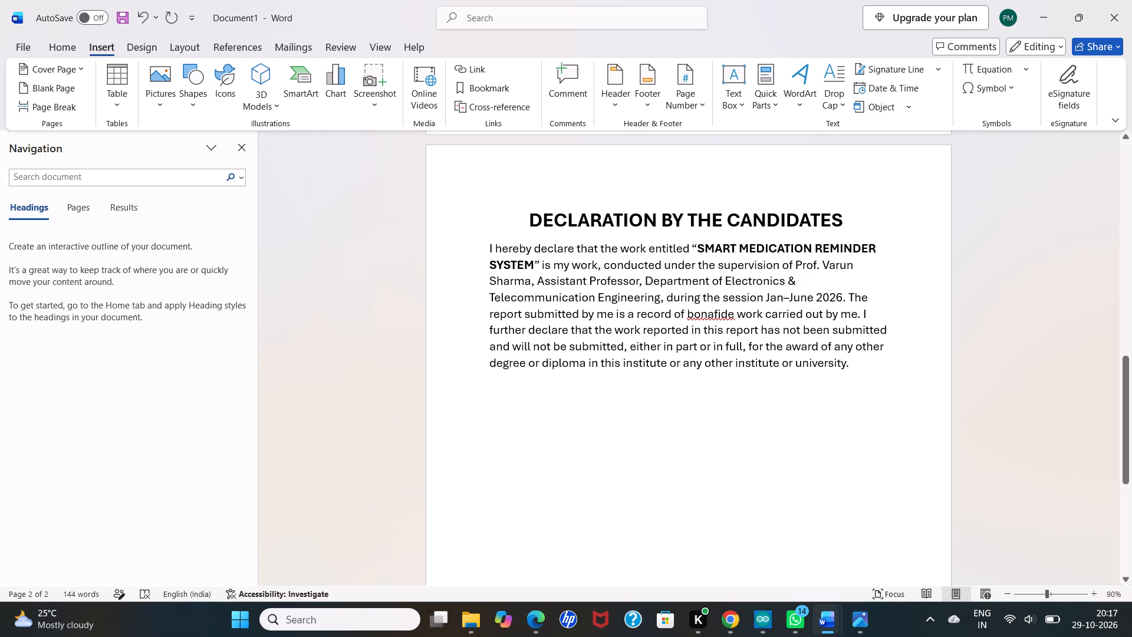
click(789, 298)
key(BackSpace)
key(BackSpace)
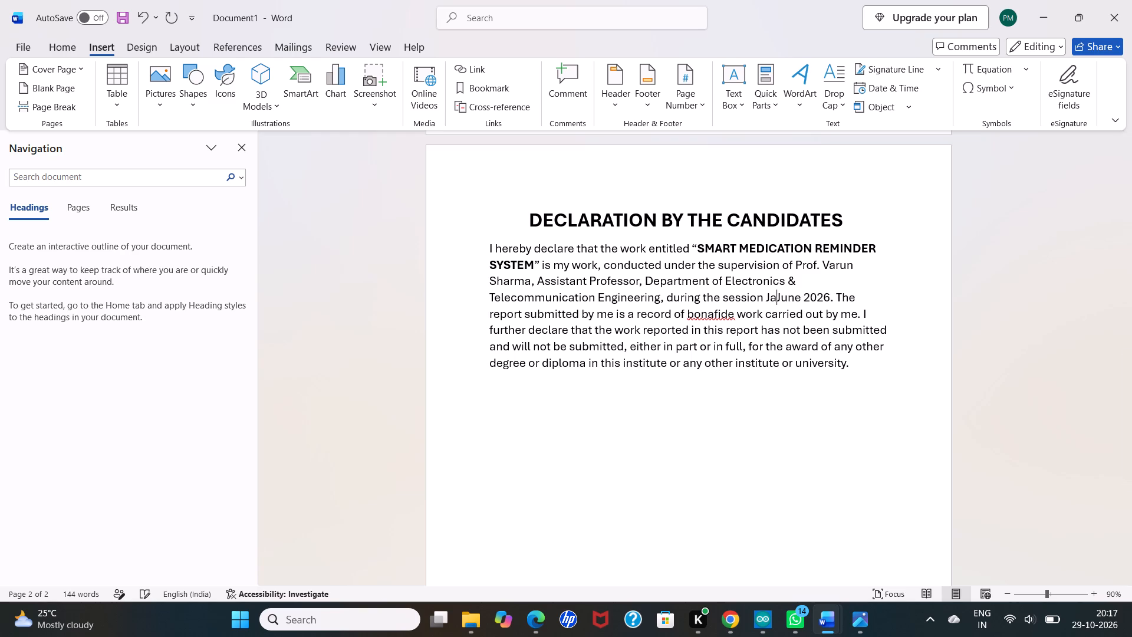
key(BackSpace)
key(BackSpace)
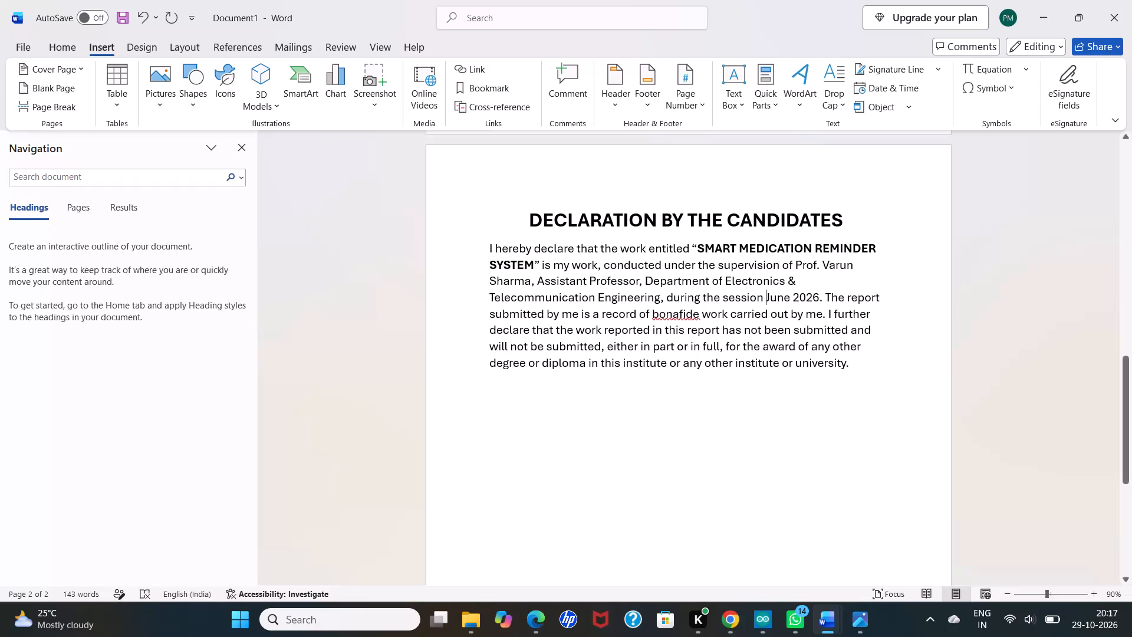
click(792, 298)
Check the sample report's session period and replace "June" with "July - Dec" before 2026 in the declaration paragraph.
click(828, 622)
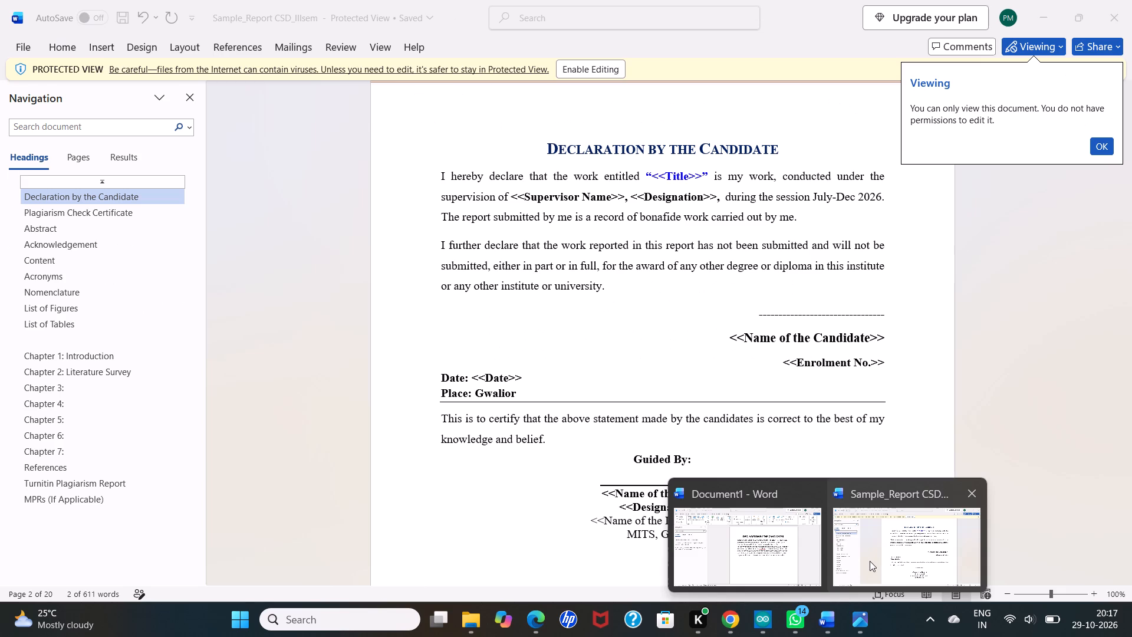
click(796, 575)
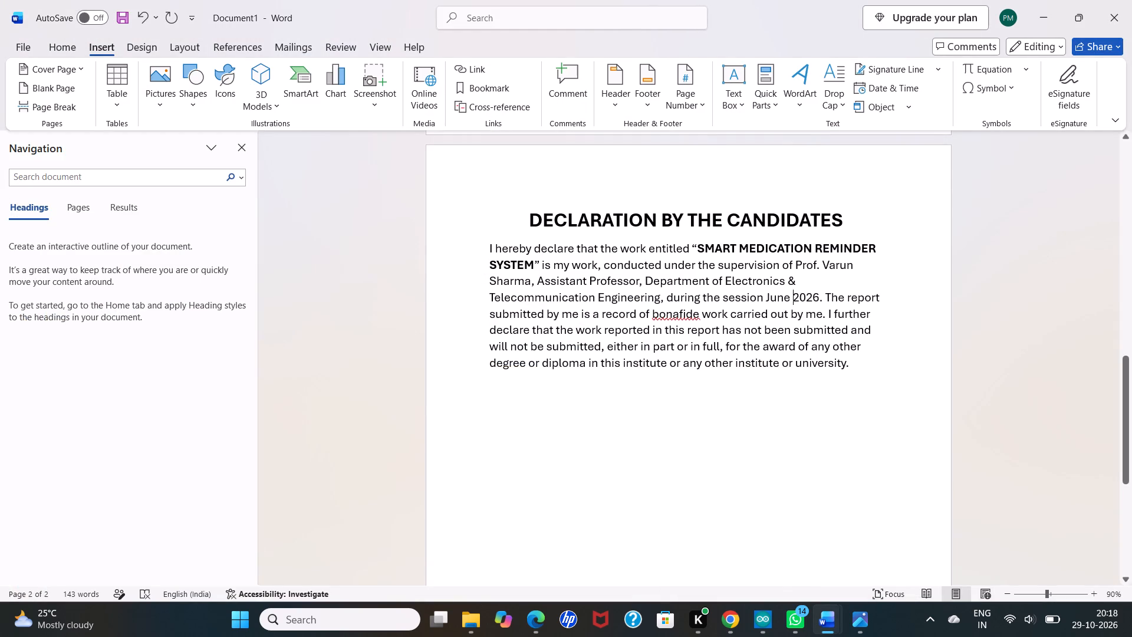
key(BackSpace)
key(BackSpace)
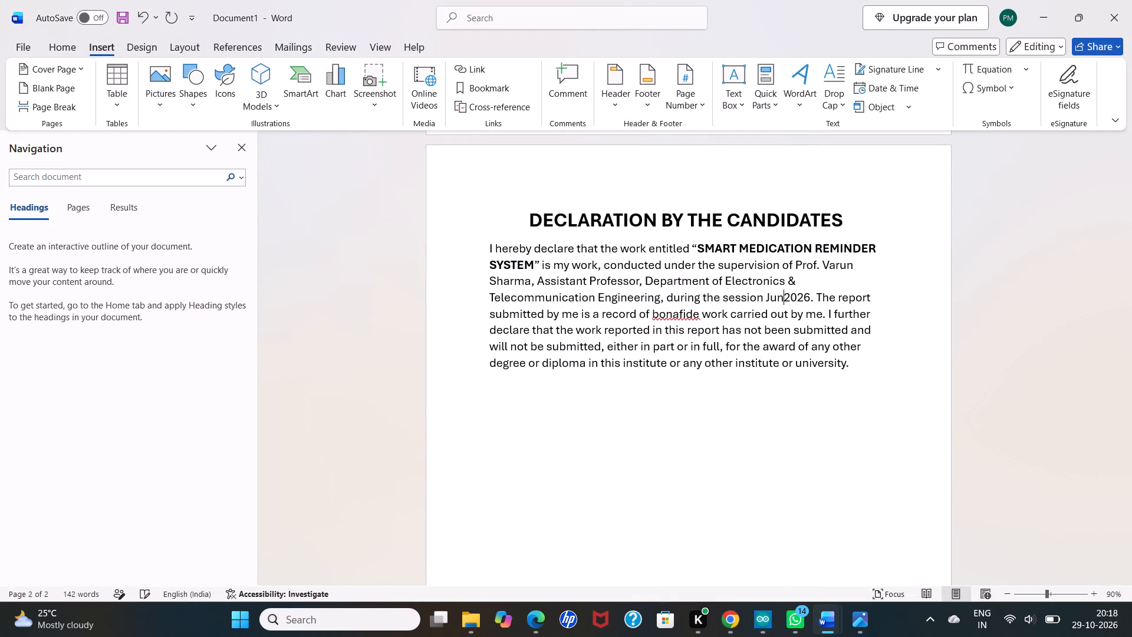
key(BackSpace)
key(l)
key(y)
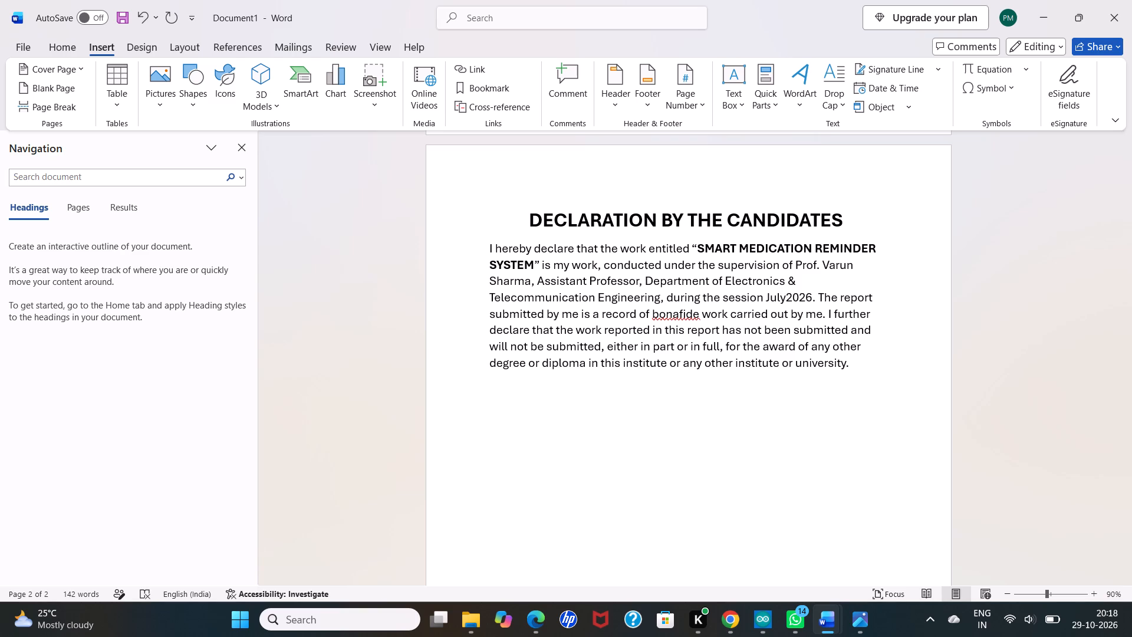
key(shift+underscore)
key(BackSpace)
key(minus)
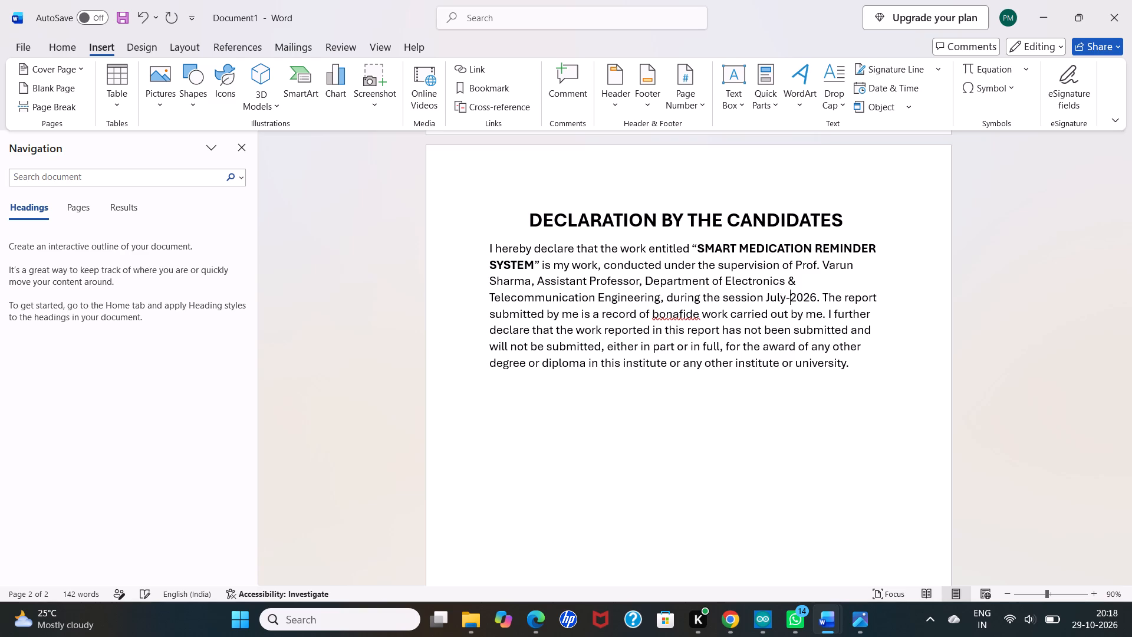
key(BackSpace)
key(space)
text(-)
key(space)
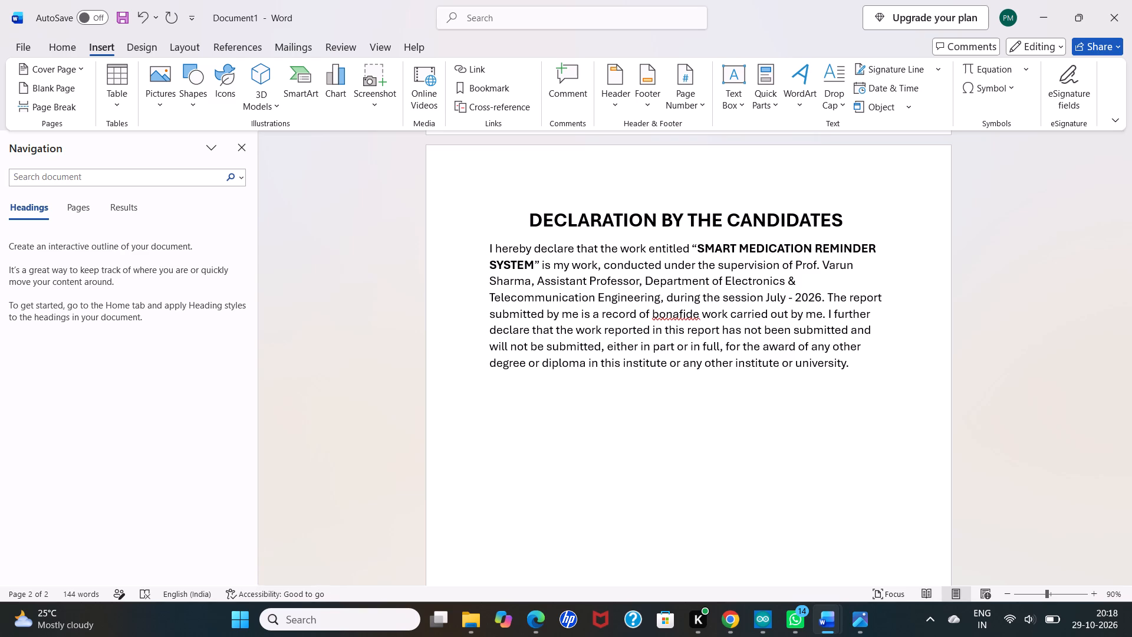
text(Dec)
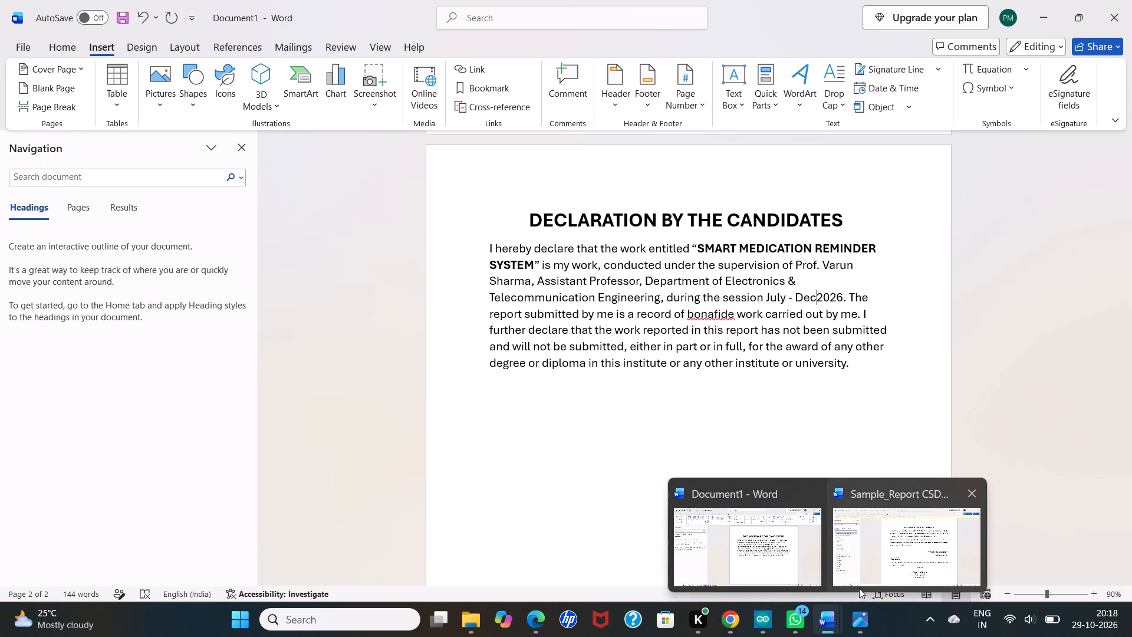
Retype the "J" of "July" in the session period and insert a space between "Dec" and "2026".
click(785, 565)
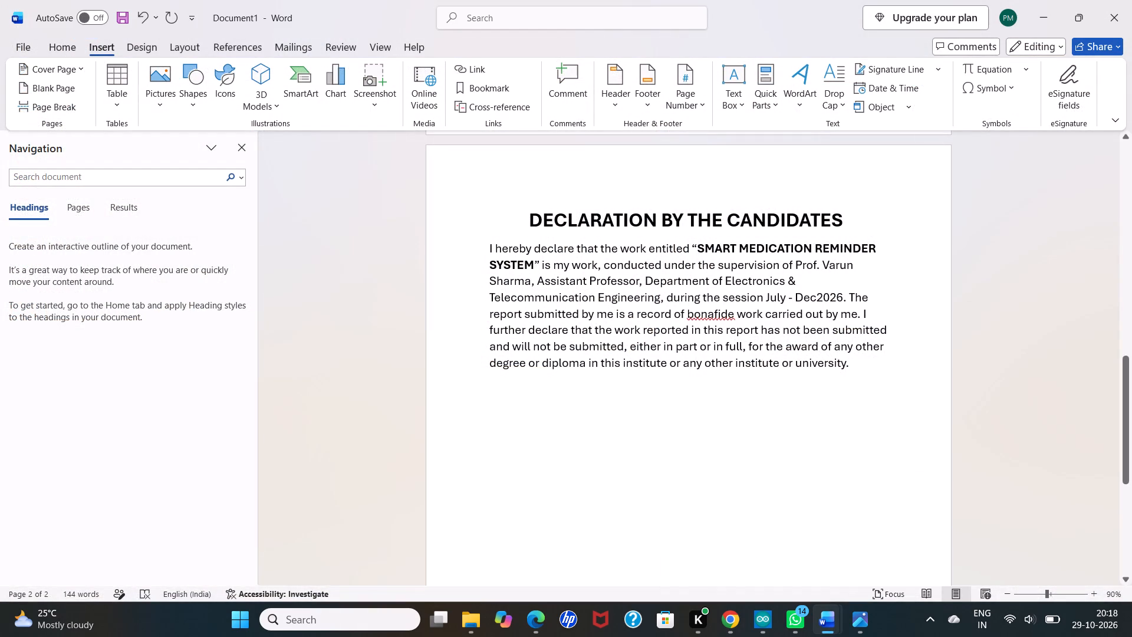
click(769, 296)
key(BackSpace)
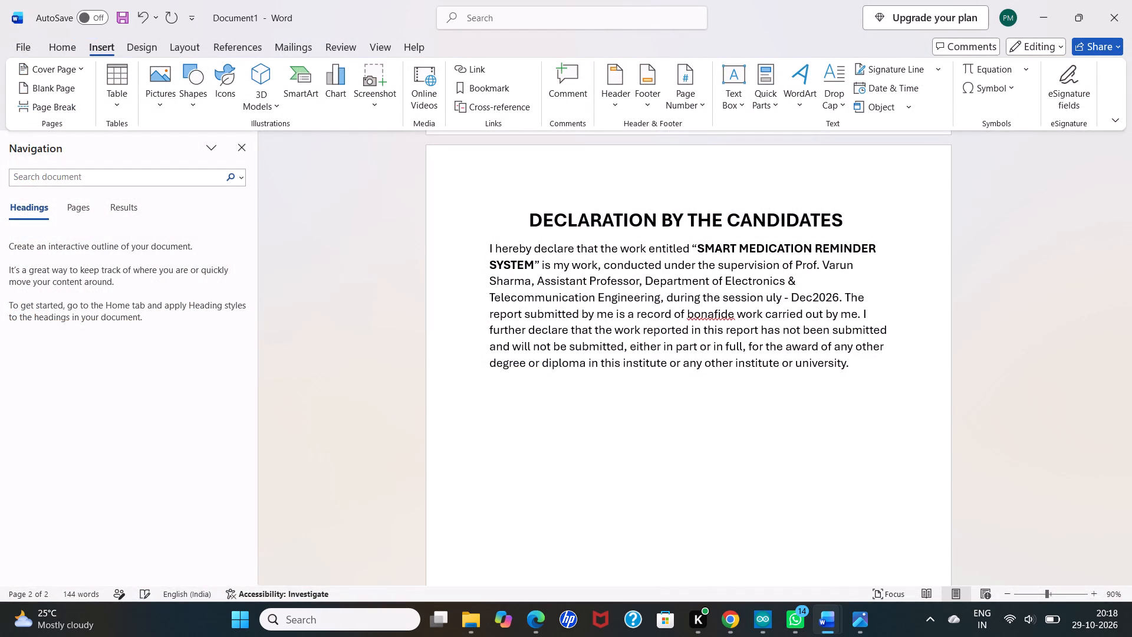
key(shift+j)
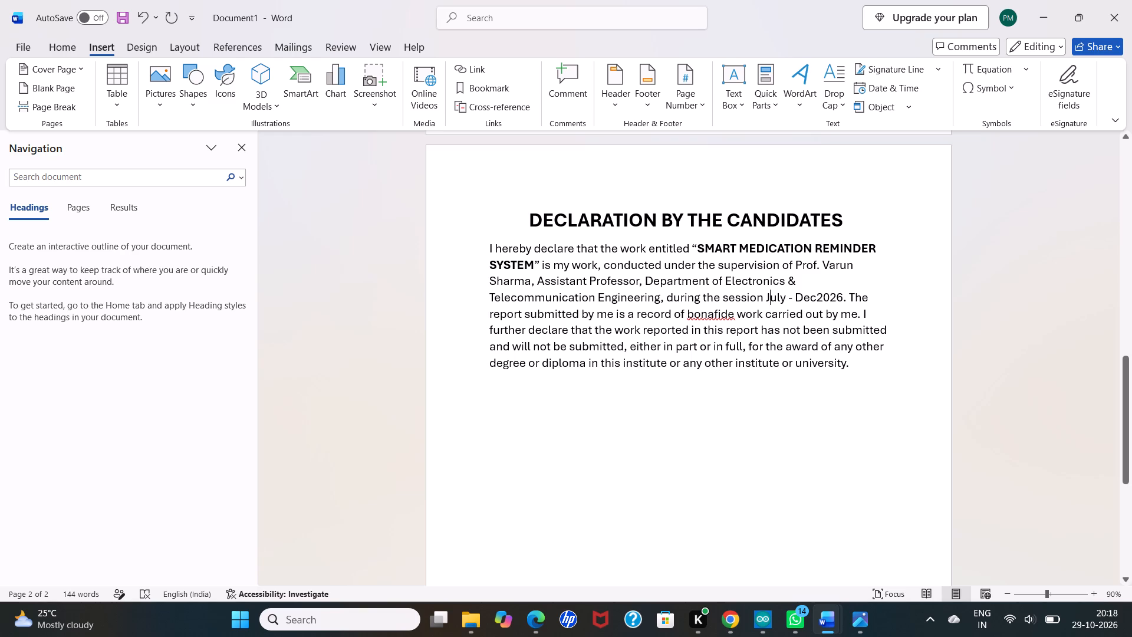
click(816, 298)
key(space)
Start a new paragraph at "I further declare" following the sample report's layout, and delete the stray full stop at its beginning.
click(858, 313)
key(Return)
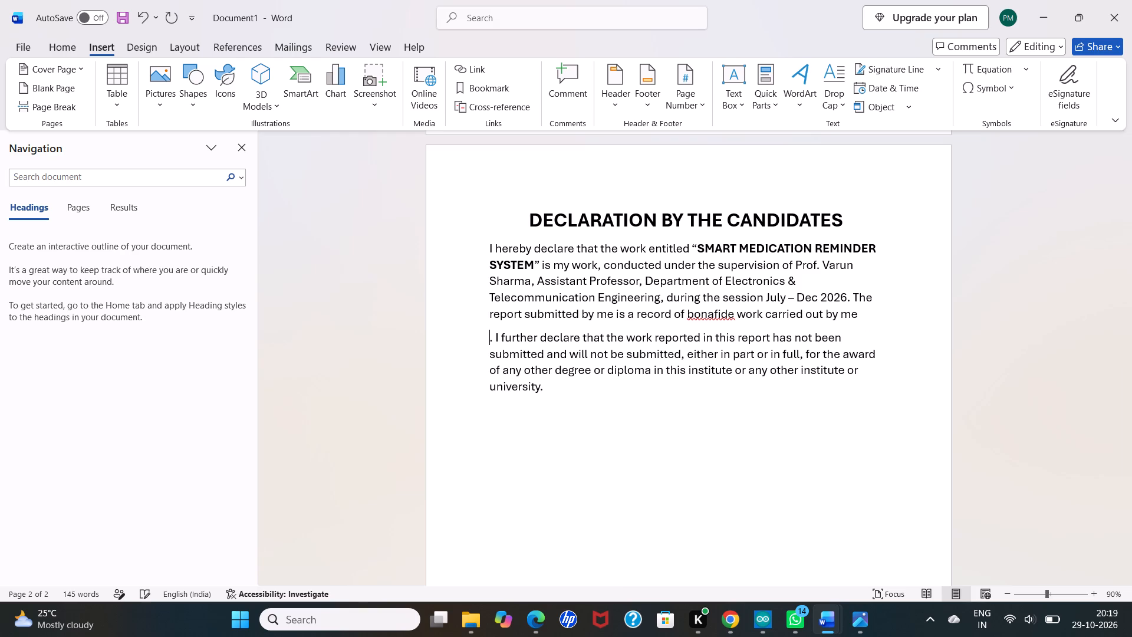
click(819, 616)
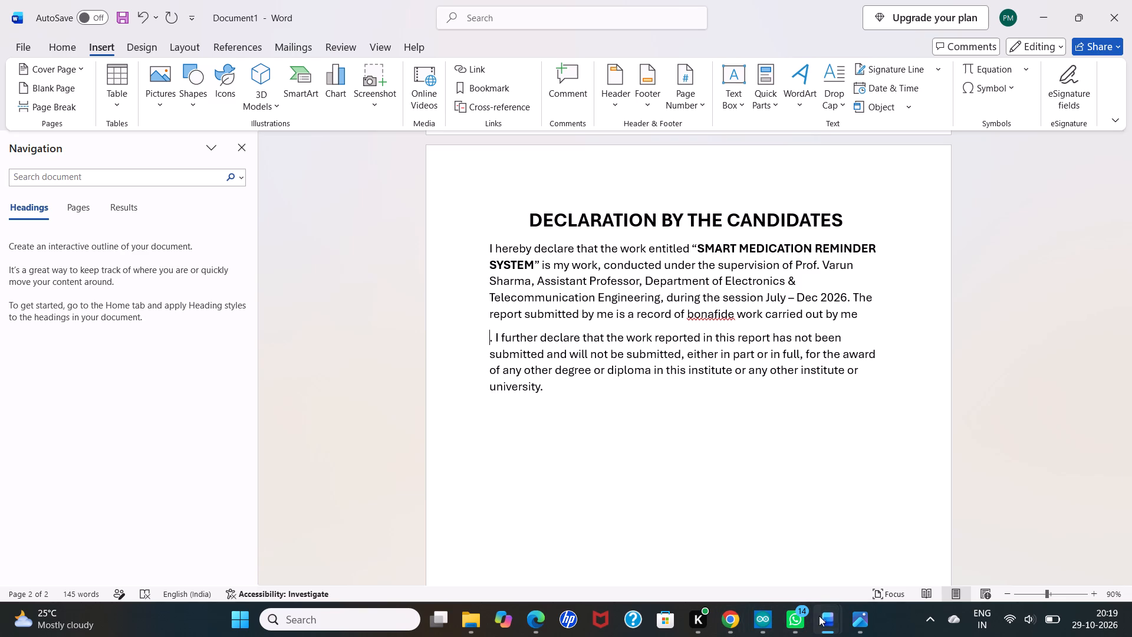
click(821, 612)
click(868, 567)
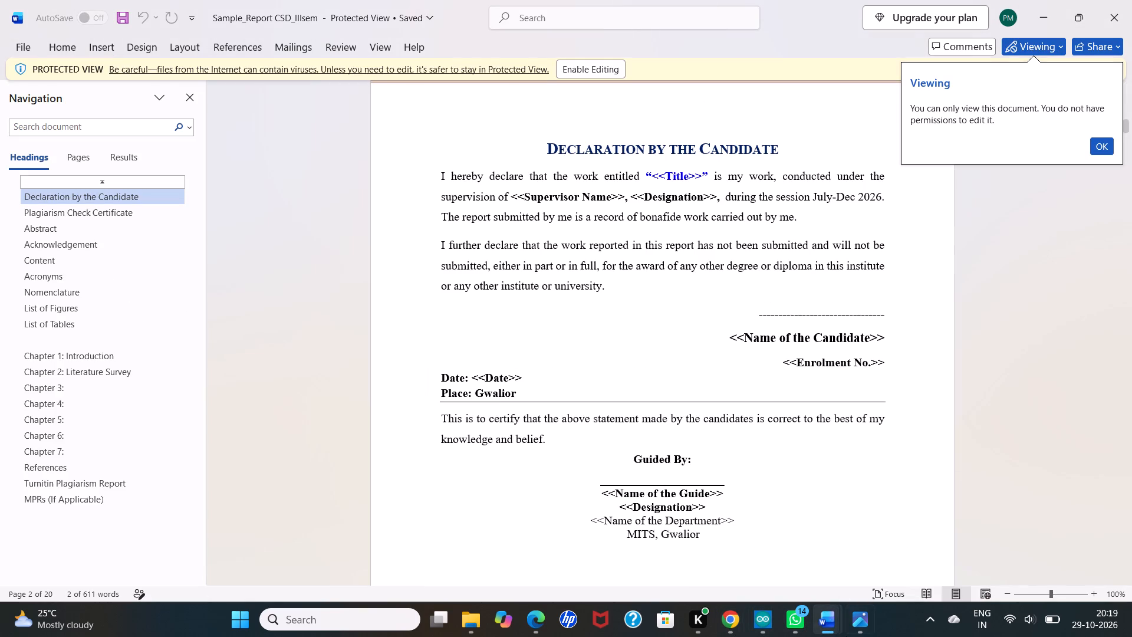
click(773, 574)
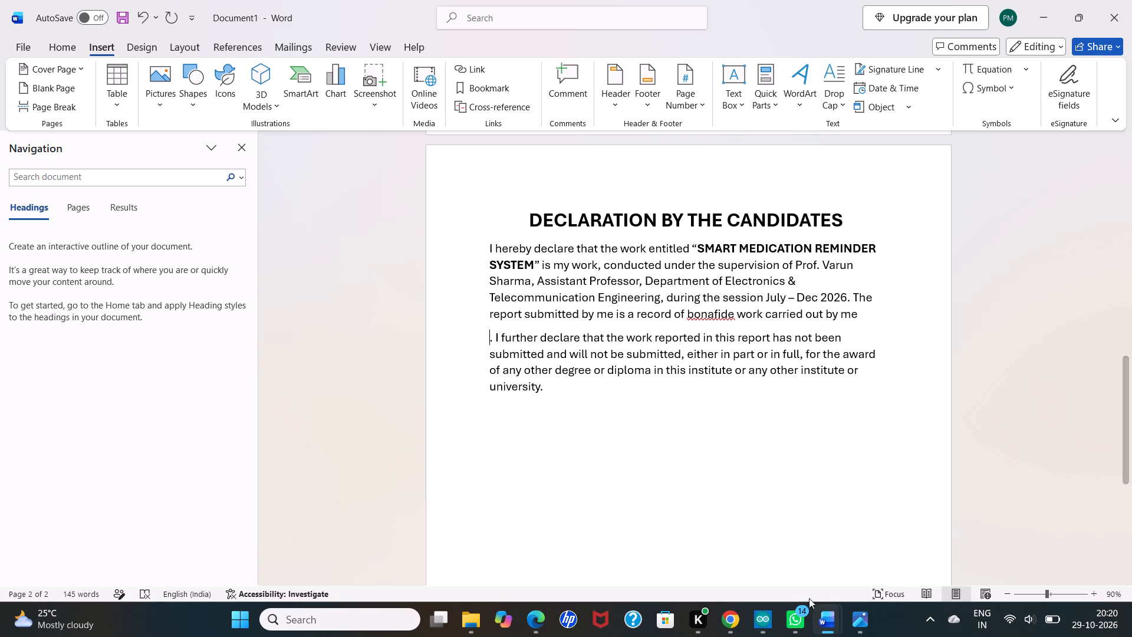
click(863, 577)
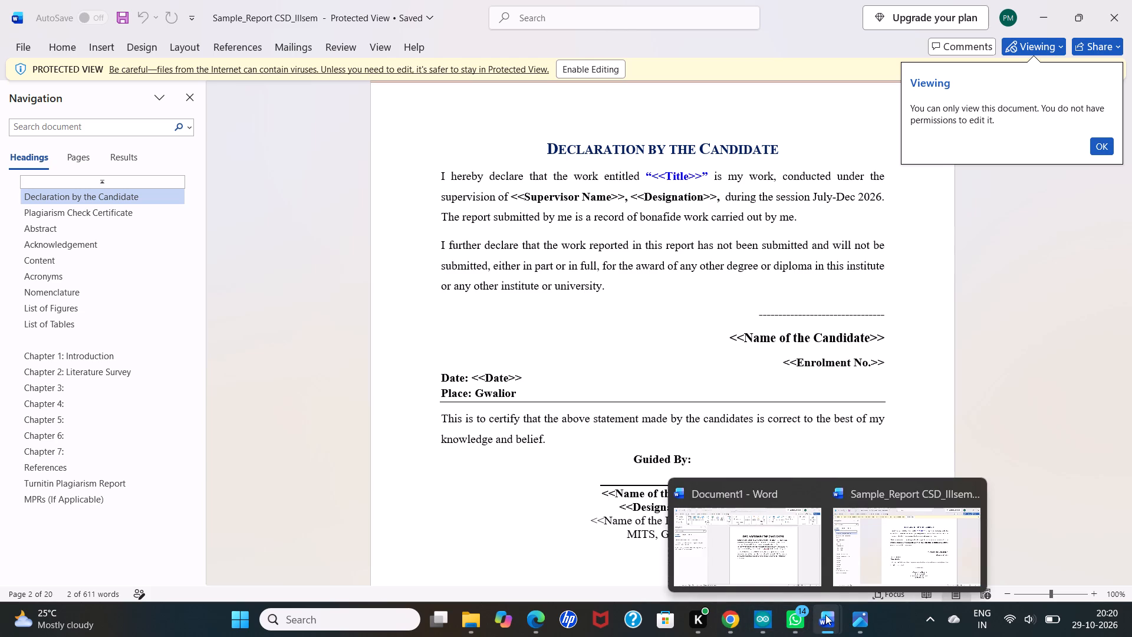
click(785, 564)
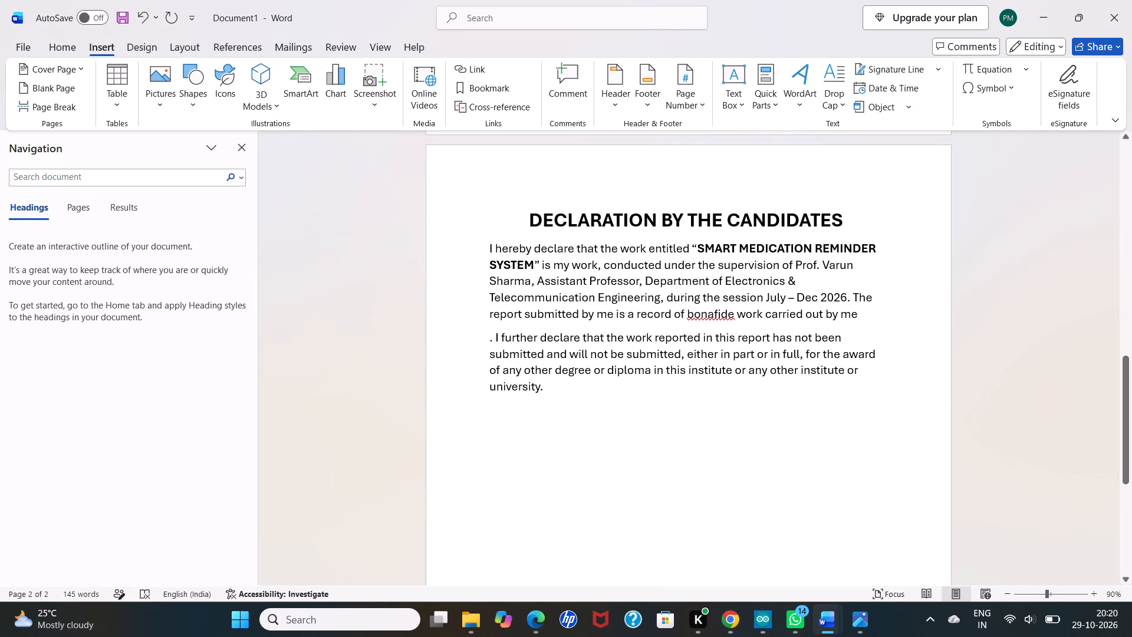
click(493, 337)
key(BackSpace)
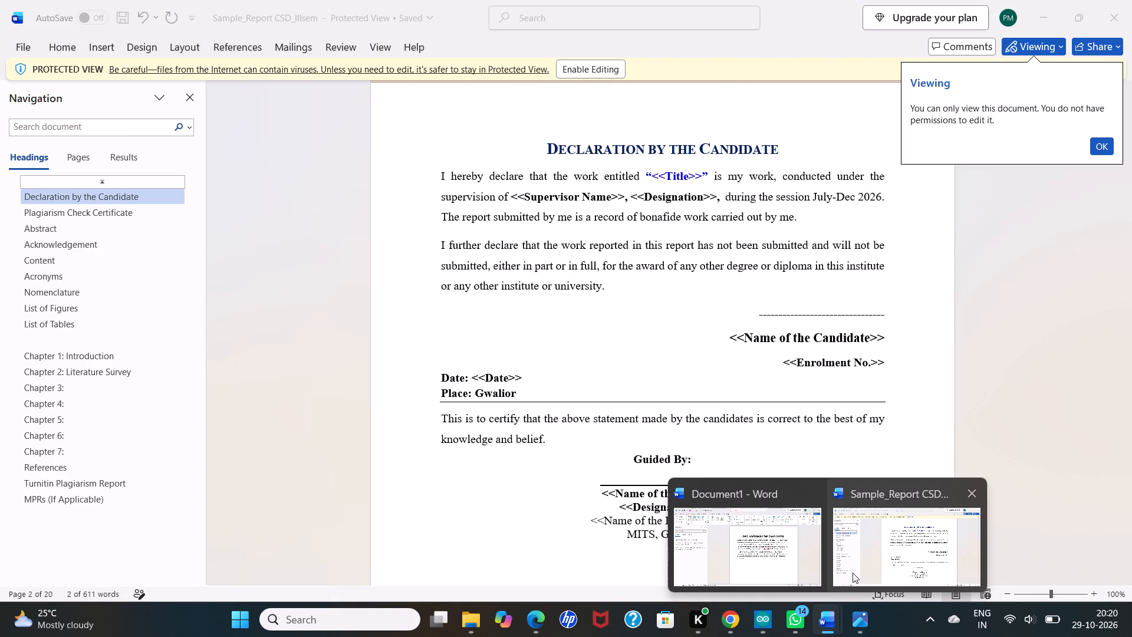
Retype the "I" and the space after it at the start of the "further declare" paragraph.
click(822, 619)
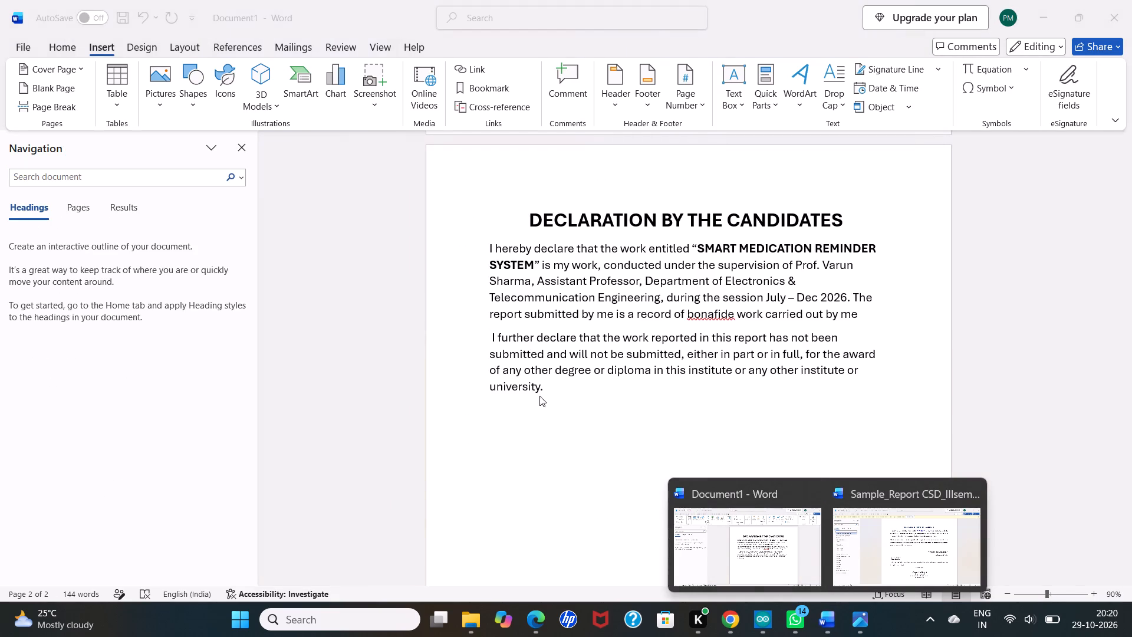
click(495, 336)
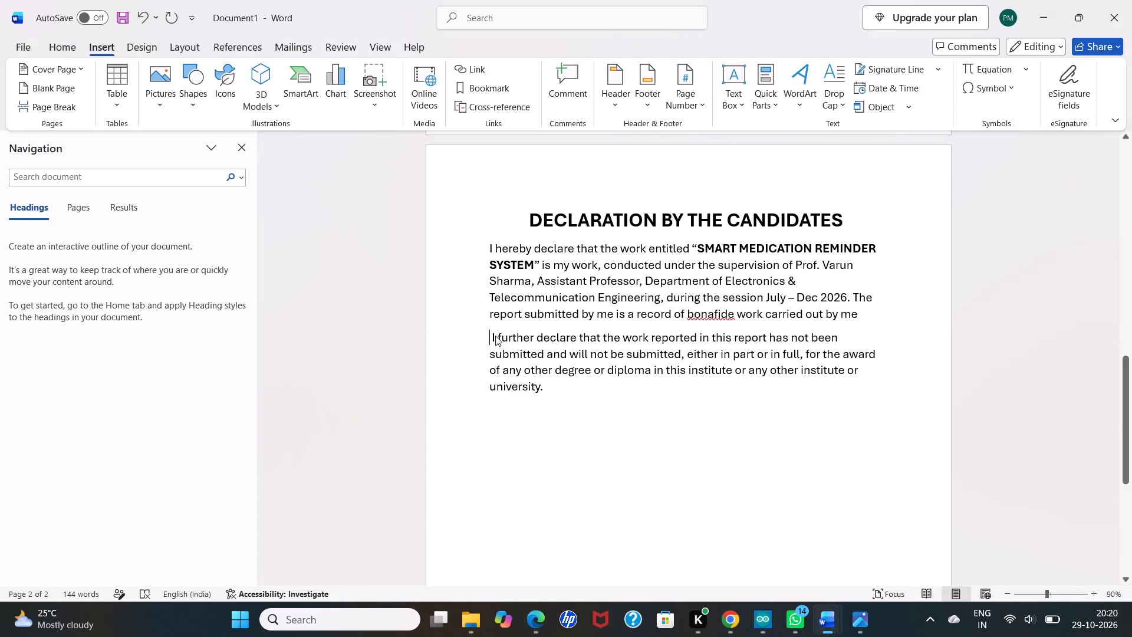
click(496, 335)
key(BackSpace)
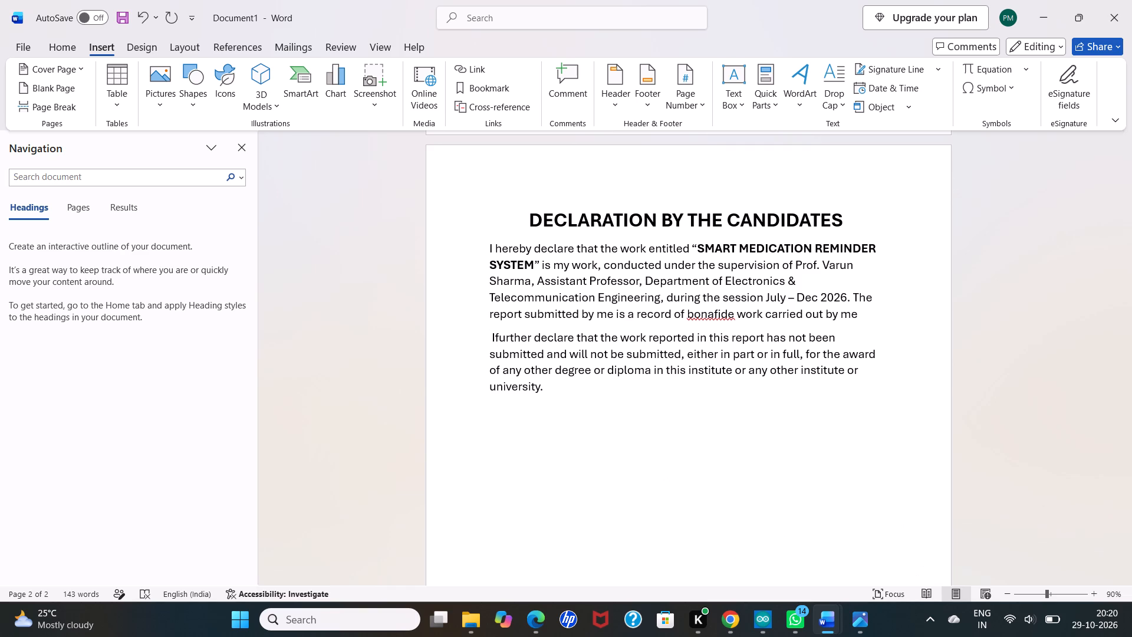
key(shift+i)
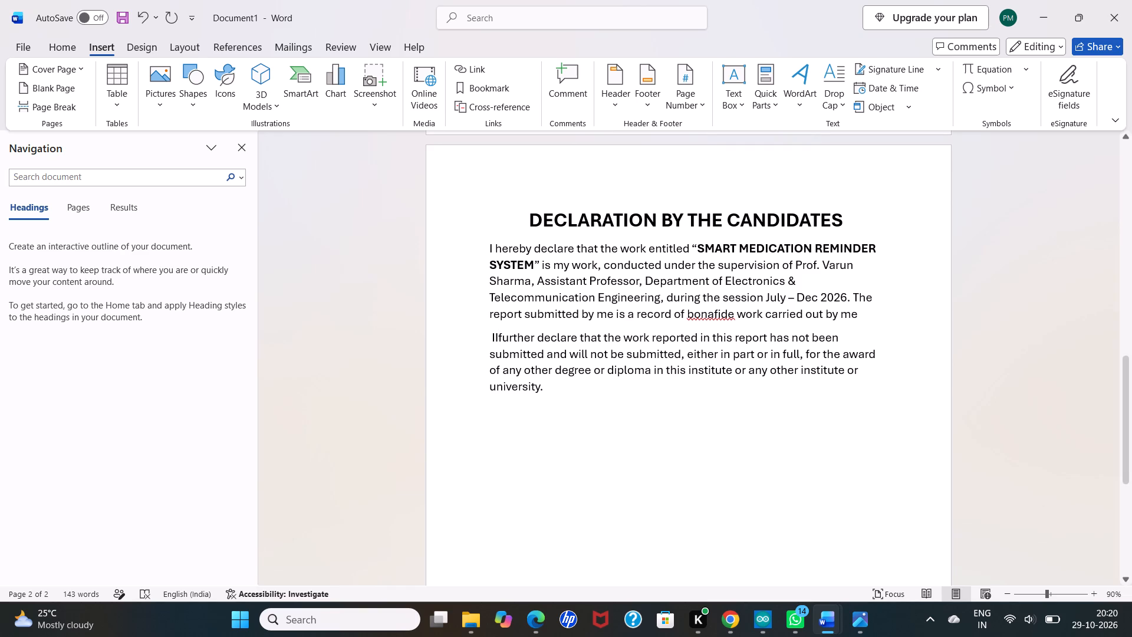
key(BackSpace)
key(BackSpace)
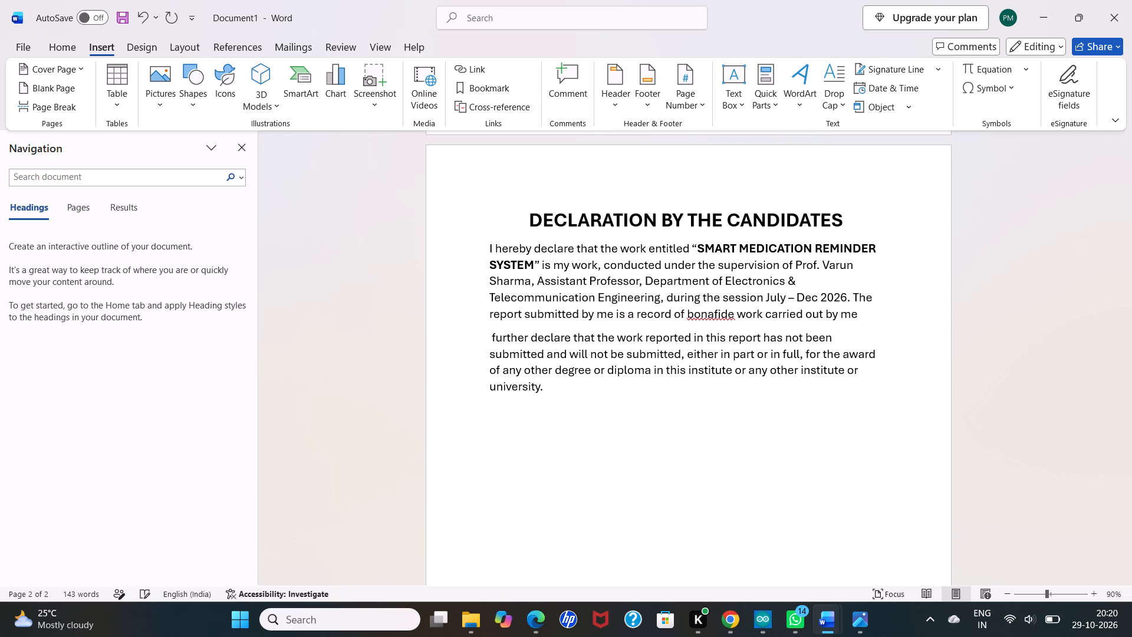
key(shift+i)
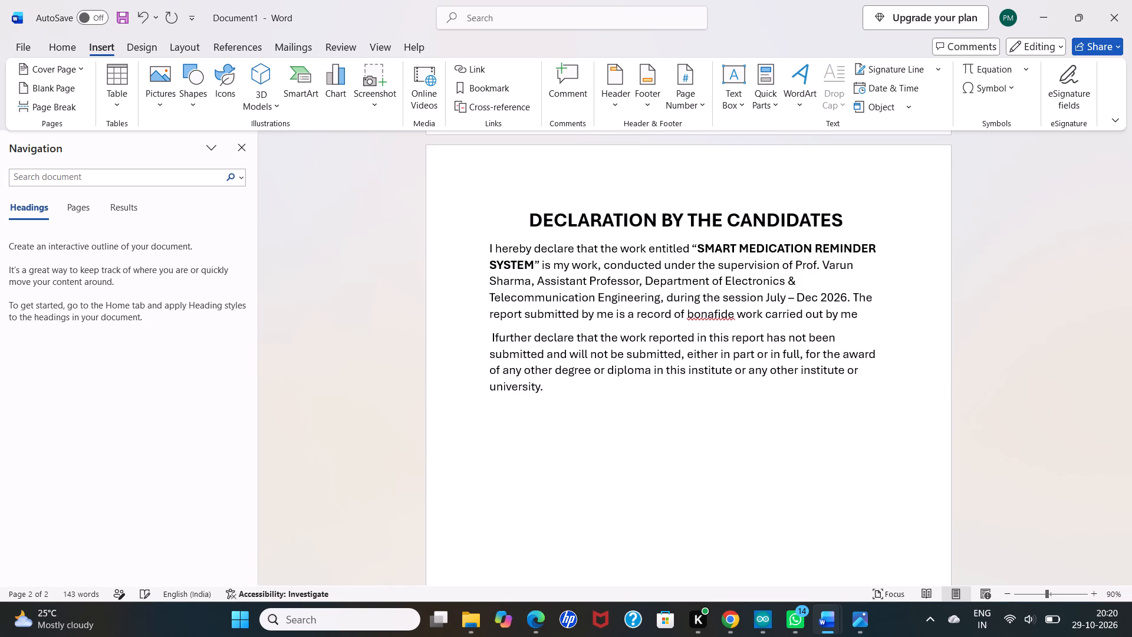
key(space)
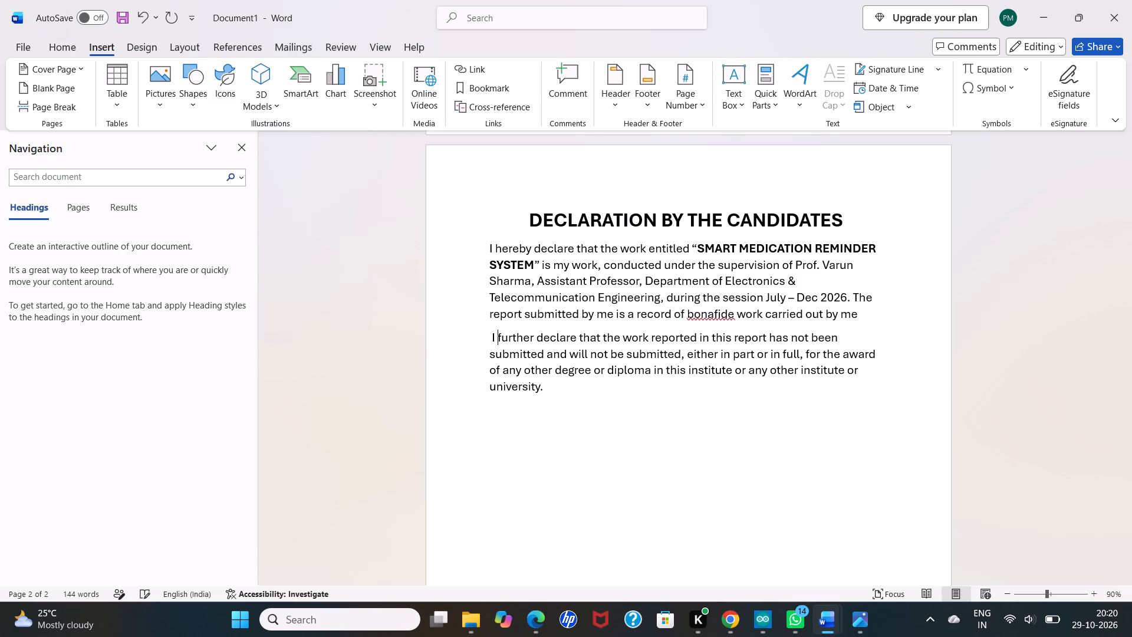
Go to the blank line below the declaration text and consult the sample report's declaration page for what follows the second paragraph.
click(766, 498)
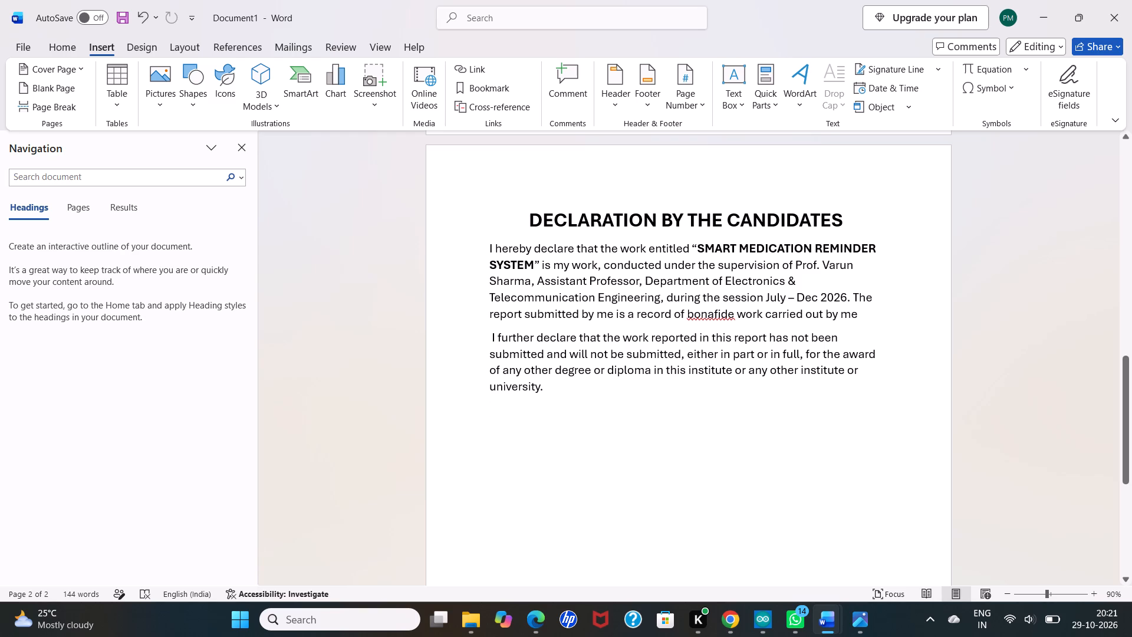
scroll(745, 470, down, 6)
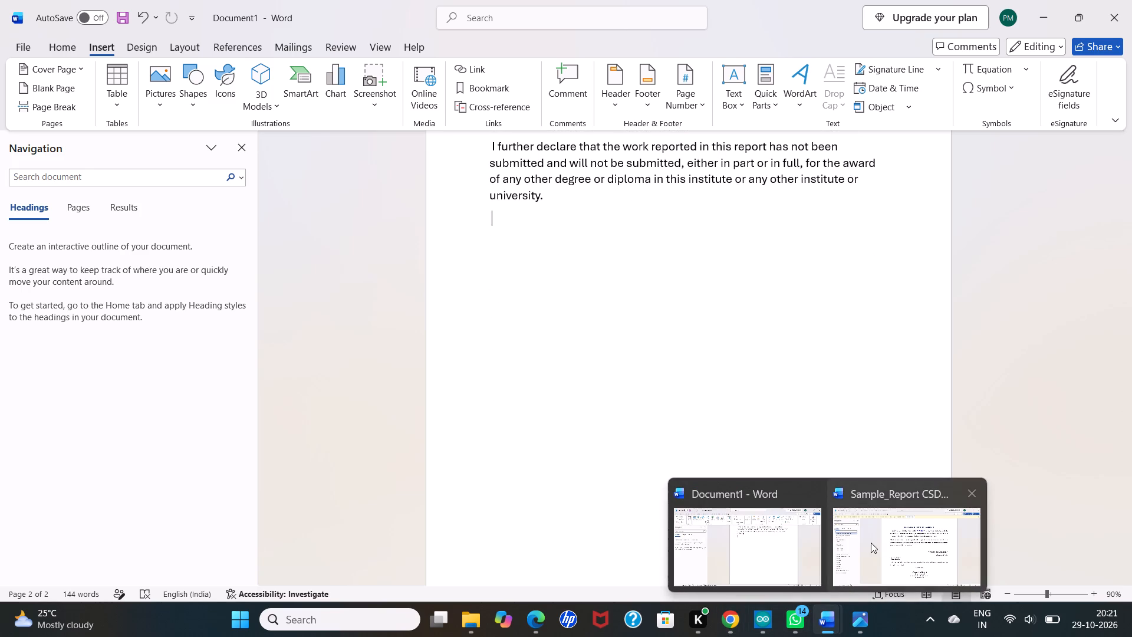
click(871, 542)
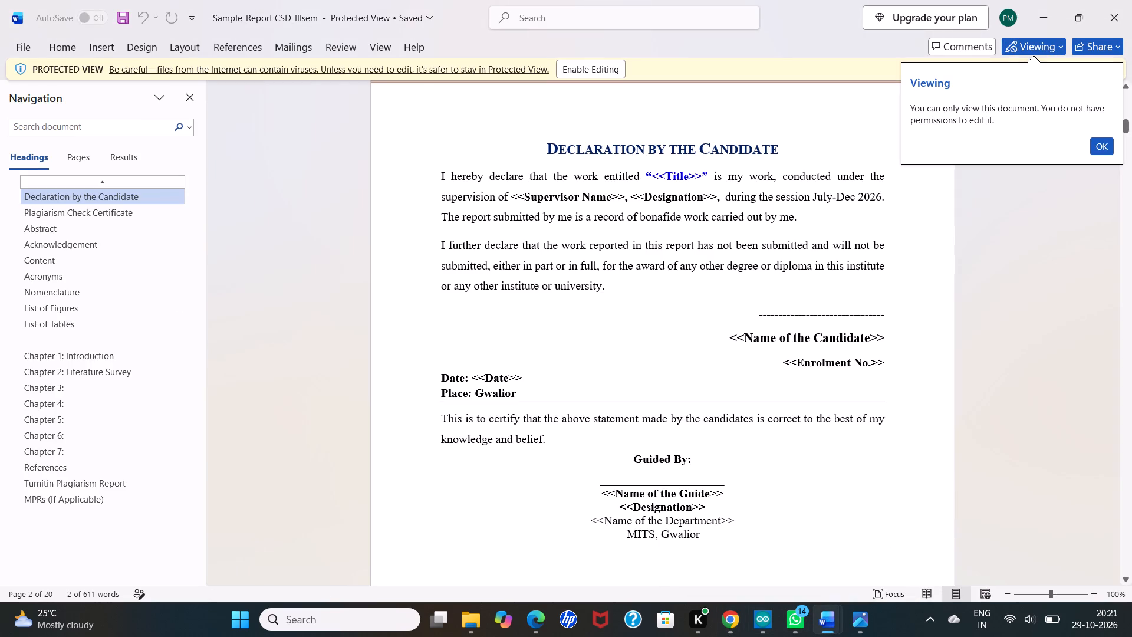
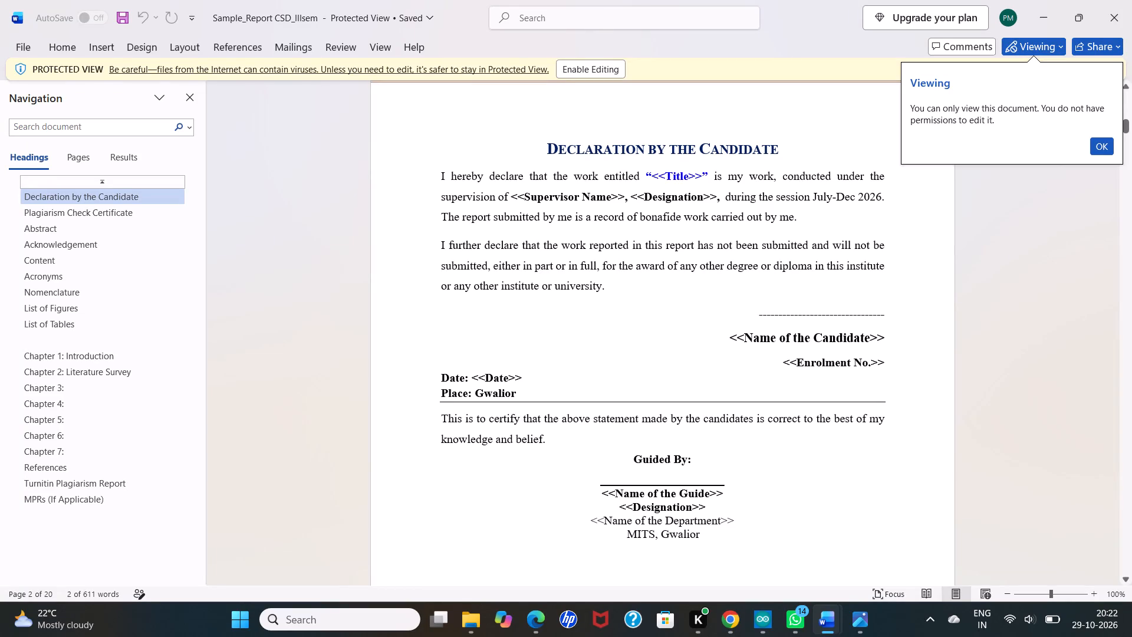
Review the signature section of the sample report's candidate declaration page and return to Document1.
scroll(749, 518, down, 5)
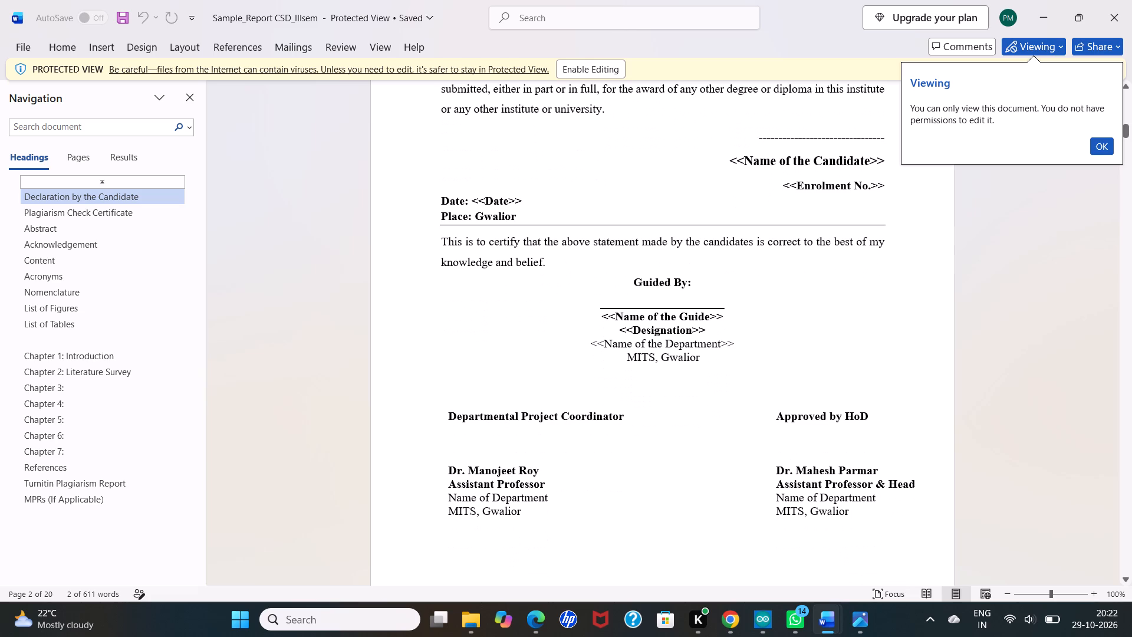
scroll(747, 518, up, 3)
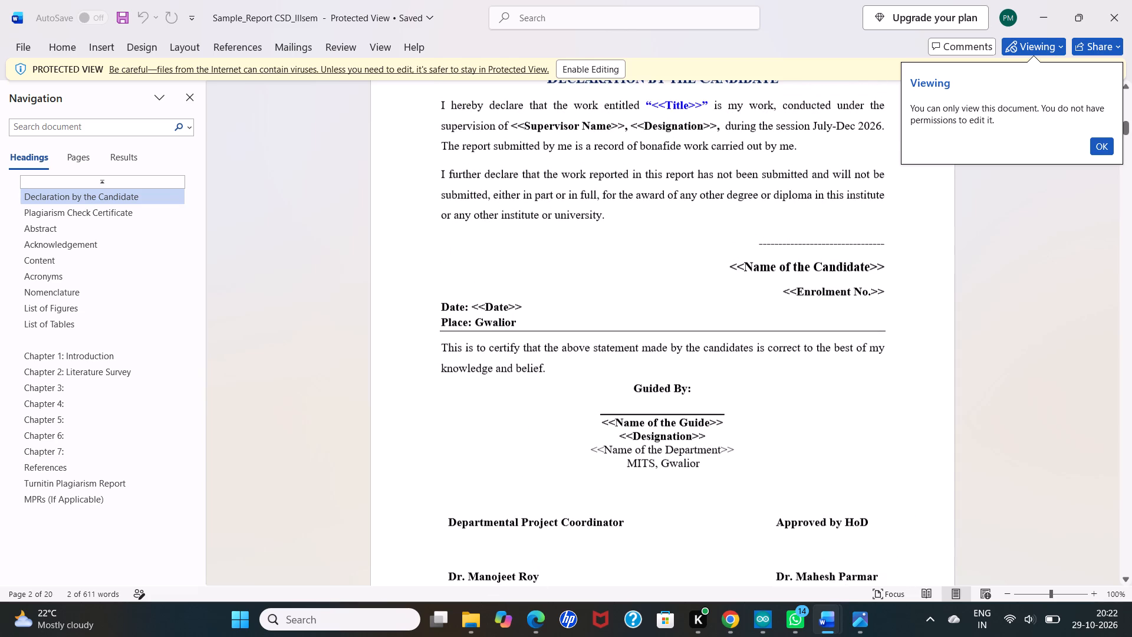
click(823, 630)
click(785, 579)
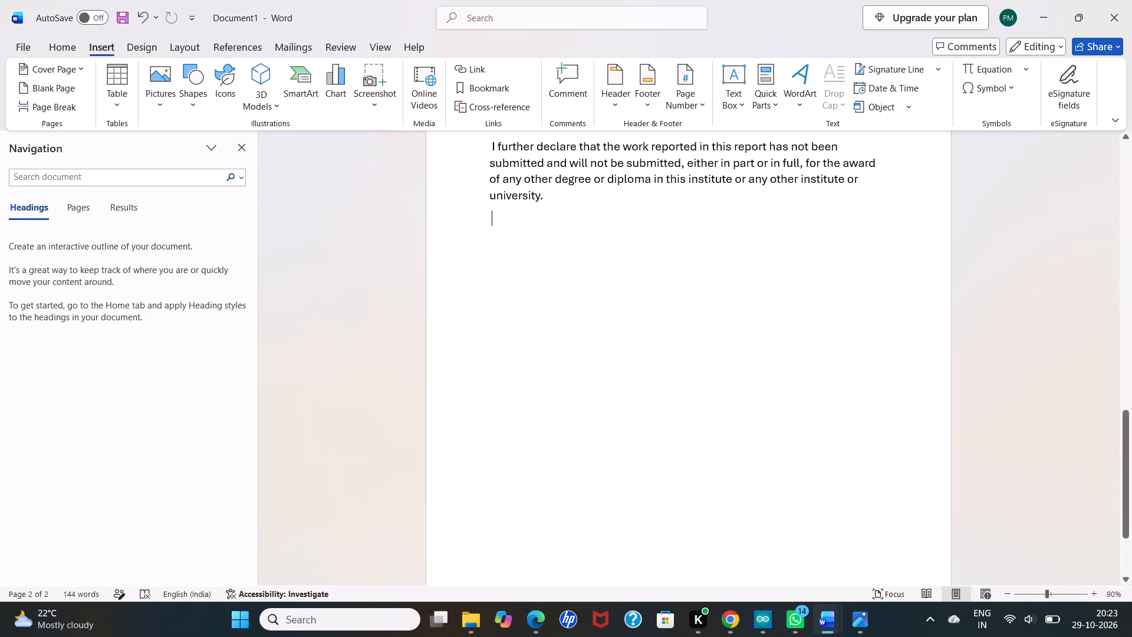
Add a line filled with spaces below the declaration paragraph ending in "university." and start another line beneath it.
key(space)
key(space)
key(space)
key(space)
key(space)
key(space)
key(space)
key(space)
key(space)
key(space)
key(space)
key(space)
key(space)
key(space)
key(space)
key(space)
key(space)
key(space)
key(space)
key(space)
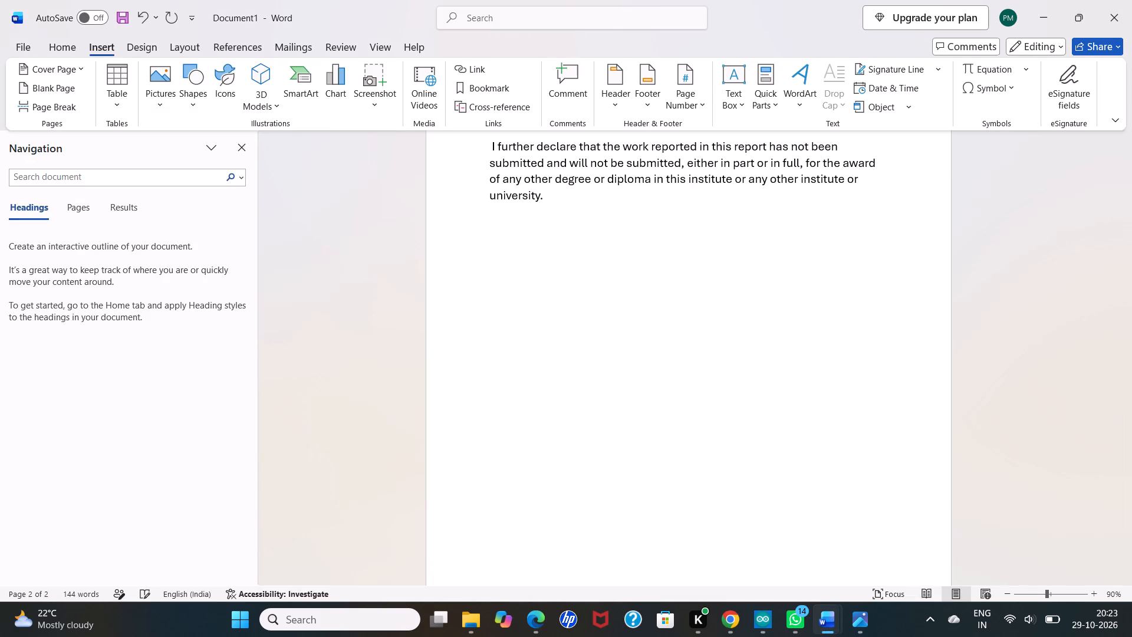
key(space)
key(space)
key(space)
key(space)
key(space)
key(space)
key(space)
key(space)
key(space)
key(space)
key(space)
key(space)
key(space)
key(space)
key(space)
key(space)
key(space)
key(space)
key(space)
key(space)
key(space)
key(space)
key(space)
key(space)
key(space)
key(space)
key(space)
key(BackSpace)
key(BackSpace)
key(BackSpace)
key(BackSpace)
key(Return)
Indent the new line with spaces and draw a 13-underscore signature line ending near the page's right margin.
key(space)
key(space)
key(space)
key(space)
key(space)
key(space)
key(space)
key(space)
key(space)
key(space)
key(space)
key(space)
key(space)
key(space)
key(space)
key(space)
key(space)
key(space)
key(space)
key(space)
key(BackSpace)
key(BackSpace)
key(shift+underscore)
key(shift+underscore)
key(shift+underscore)
key(shift+underscore)
key(shift+underscore)
key(shift+underscore)
key(shift+underscore)
key(shift+underscore)
key(shift+underscore)
key(shift+underscore)
key(shift+underscore)
key(shift+underscore)
key(shift+underscore)
key(shift+underscore)
key(shift+underscore)
key(shift+underscore)
key(shift+underscore)
key(shift+underscore)
key(BackSpace)
key(BackSpace)
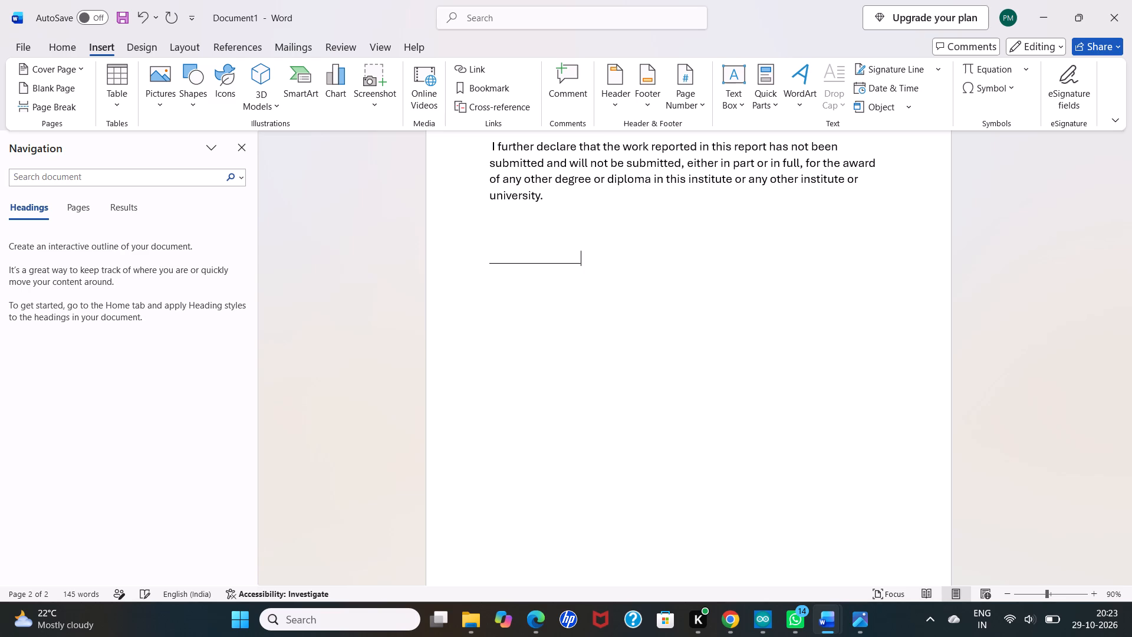
key(BackSpace)
key(BackSpace)
key(BackSpace)
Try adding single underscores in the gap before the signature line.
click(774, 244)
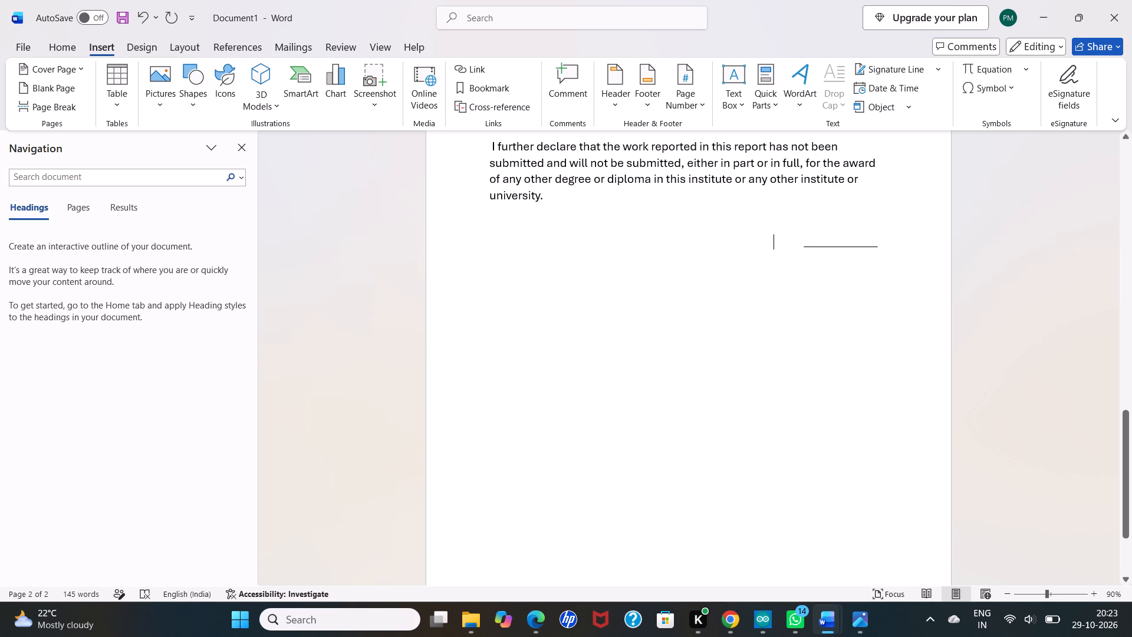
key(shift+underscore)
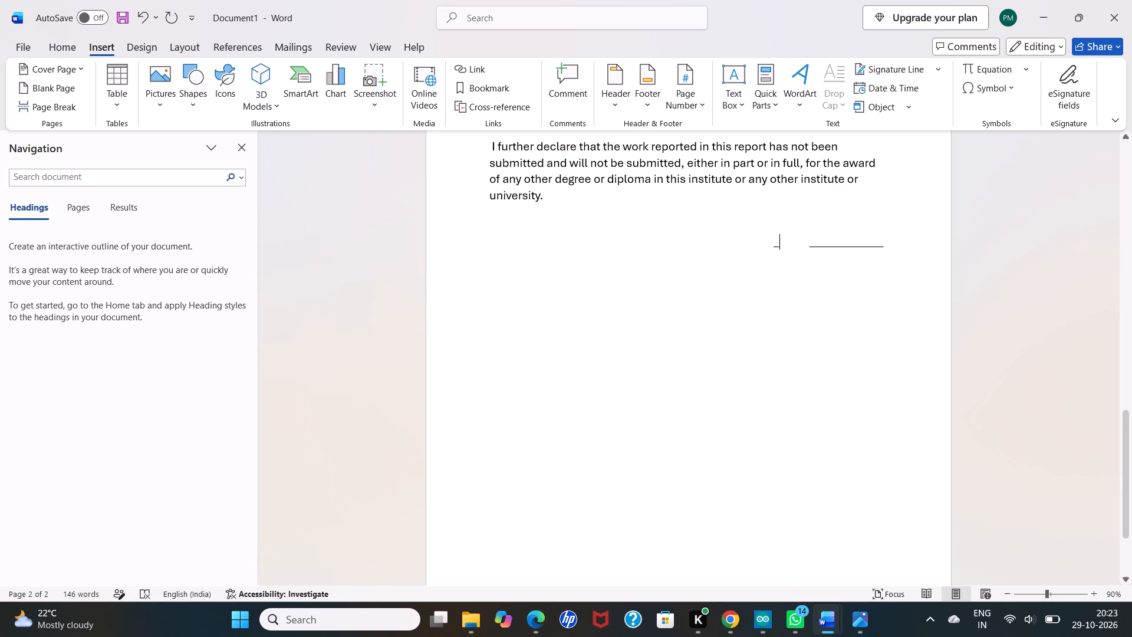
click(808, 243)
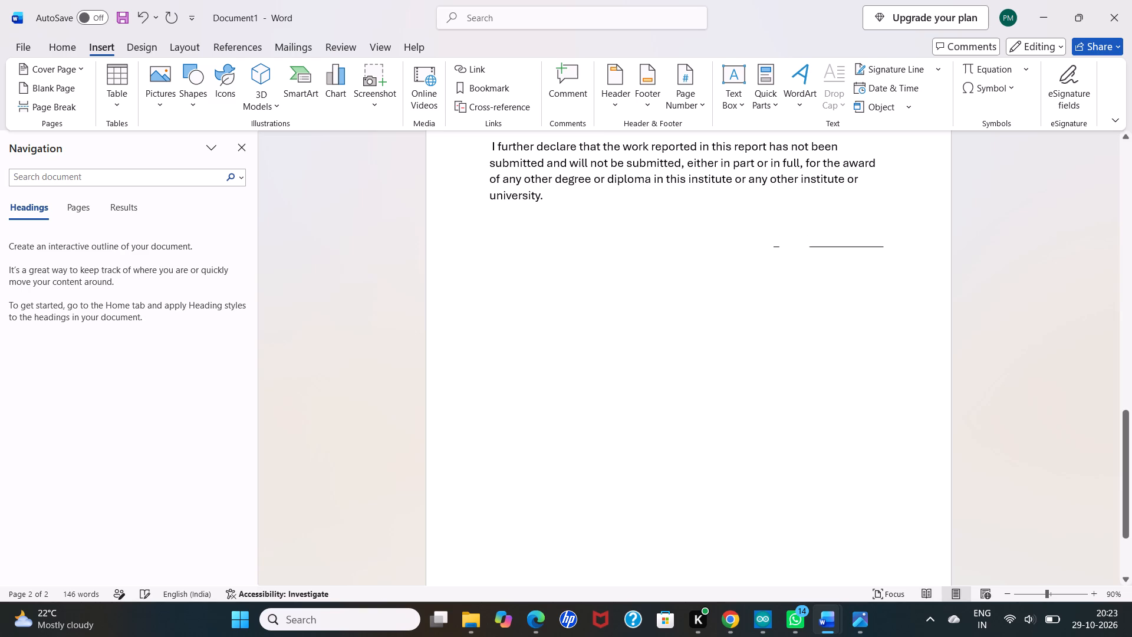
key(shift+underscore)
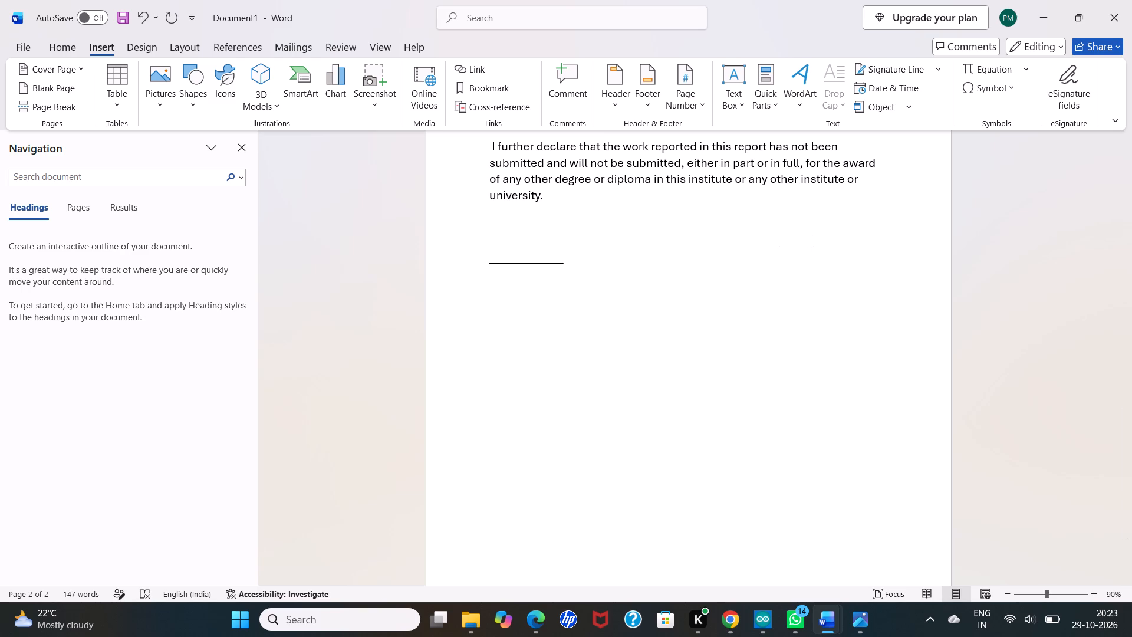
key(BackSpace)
Lengthen the signature line by replacing the spaces and stray underscore before it with eleven underscores.
key(BackSpace)
key(BackSpace)
key(BackSpace)
key(BackSpace)
key(BackSpace)
key(BackSpace)
key(BackSpace)
key(BackSpace)
key(BackSpace)
key(BackSpace)
key(BackSpace)
key(BackSpace)
key(BackSpace)
key(BackSpace)
key(BackSpace)
key(BackSpace)
key(BackSpace)
key(BackSpace)
key(BackSpace)
key(BackSpace)
key(BackSpace)
key(BackSpace)
key(BackSpace)
key(BackSpace)
key(BackSpace)
text(__________)
key(shift+underscore)
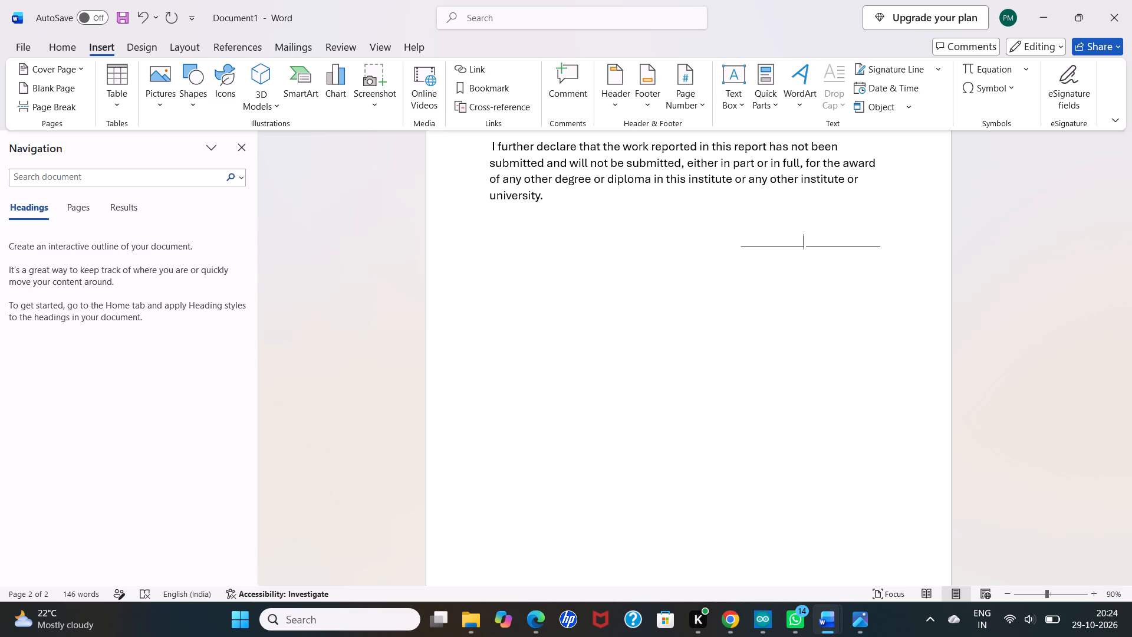
Close the gap in the middle of the signature line and add one underscore to make it one continuous rule.
click(808, 242)
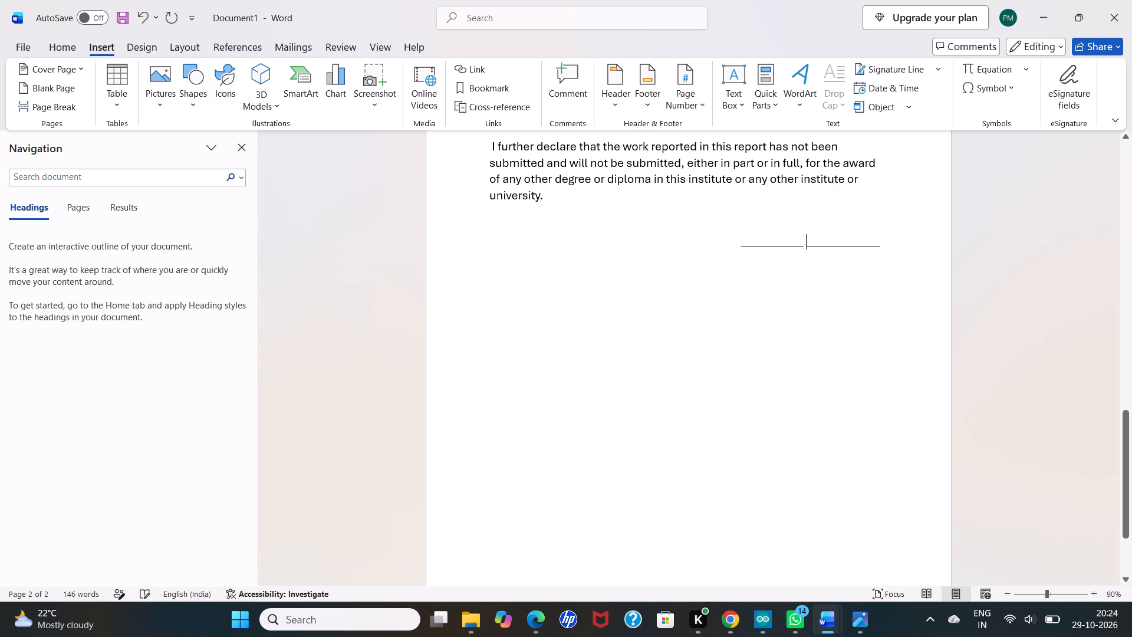
key(shift+underscore)
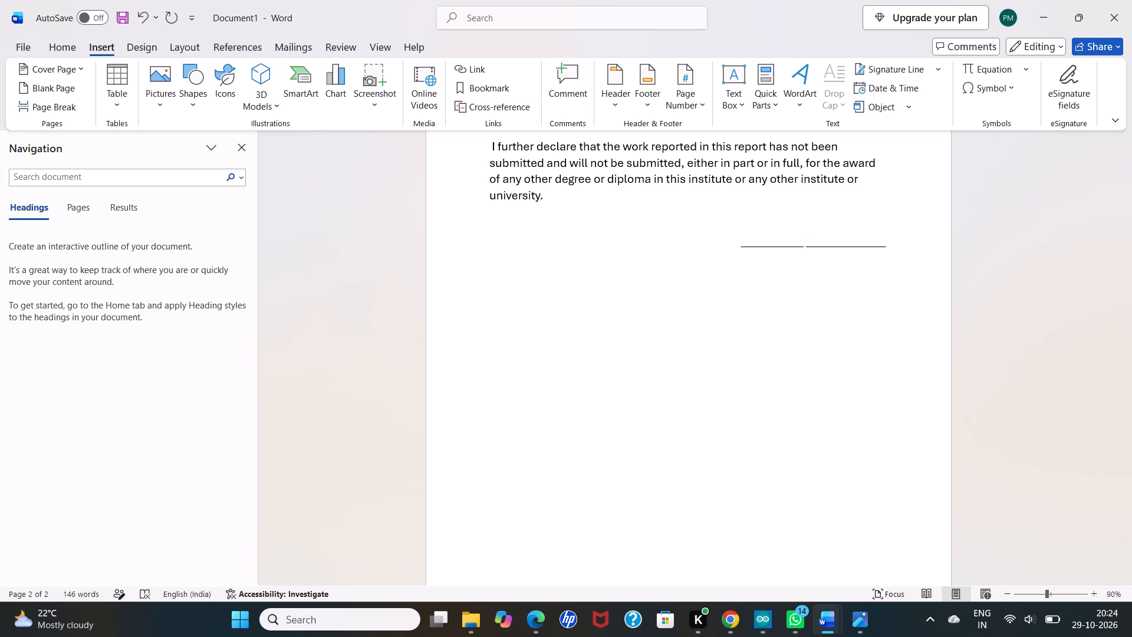
key(BackSpace)
key(shift+underscore)
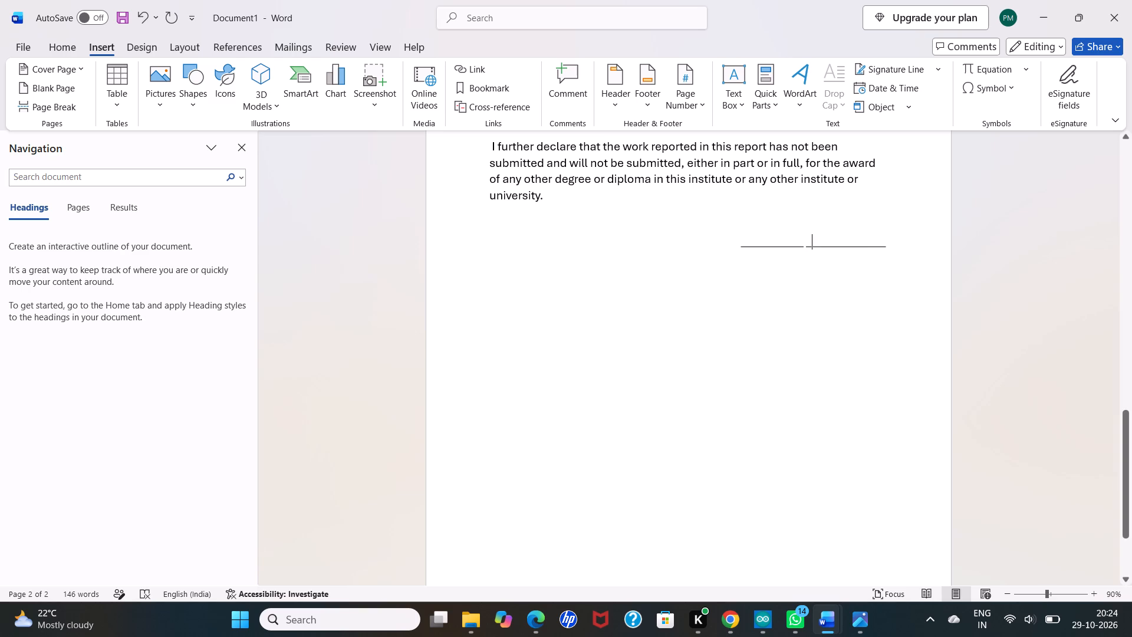
click(804, 246)
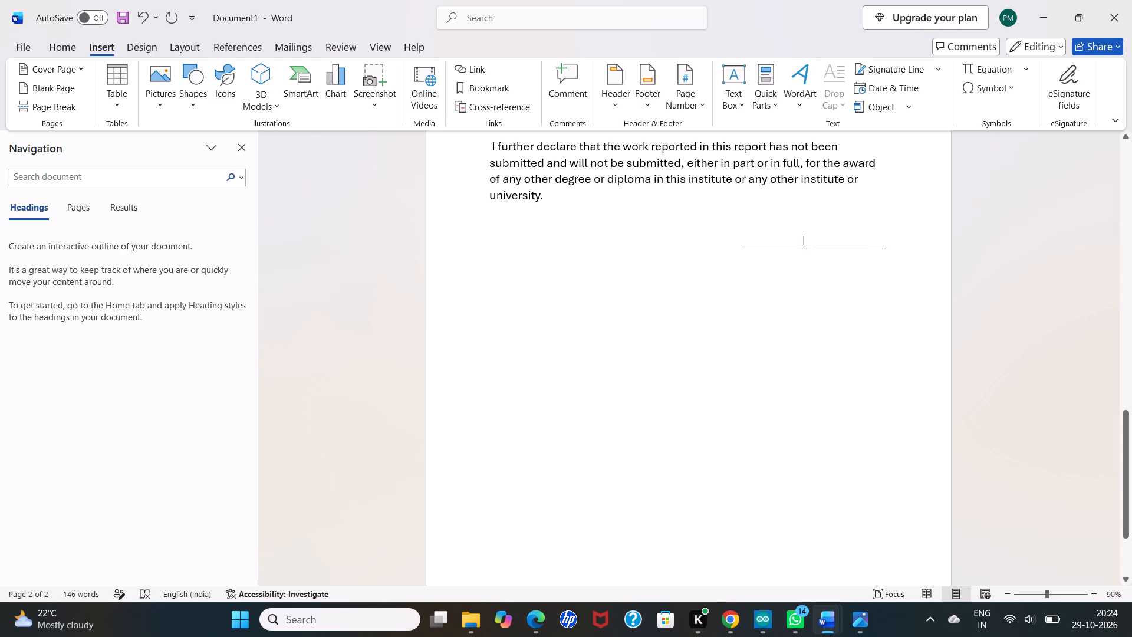
click(805, 244)
key(shift+underscore)
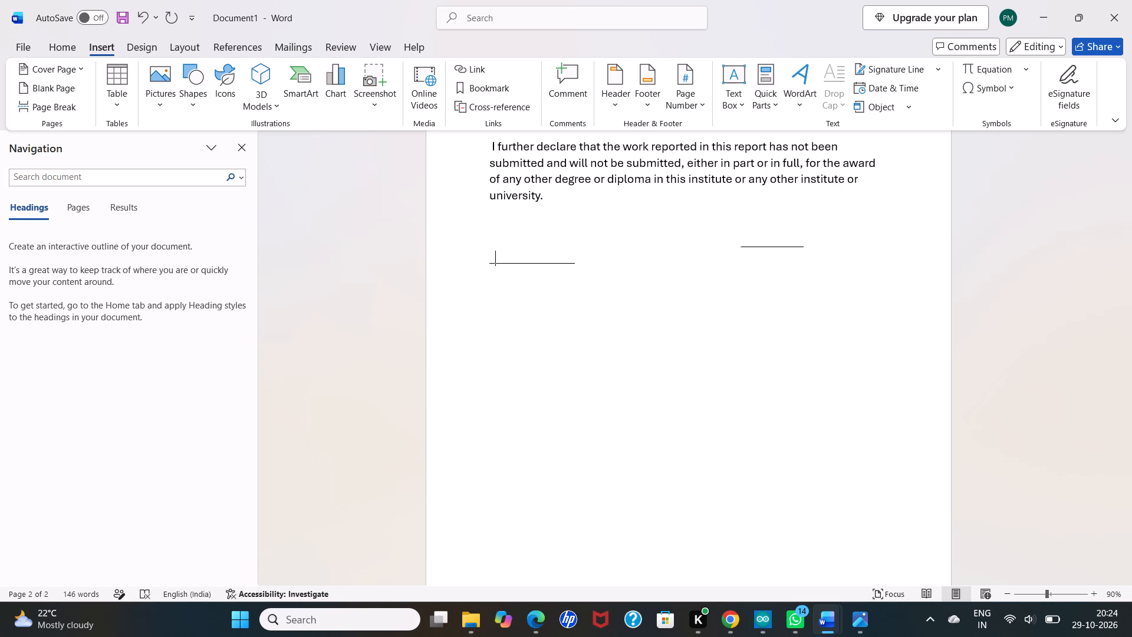
key(BackSpace)
key(BackSpace)
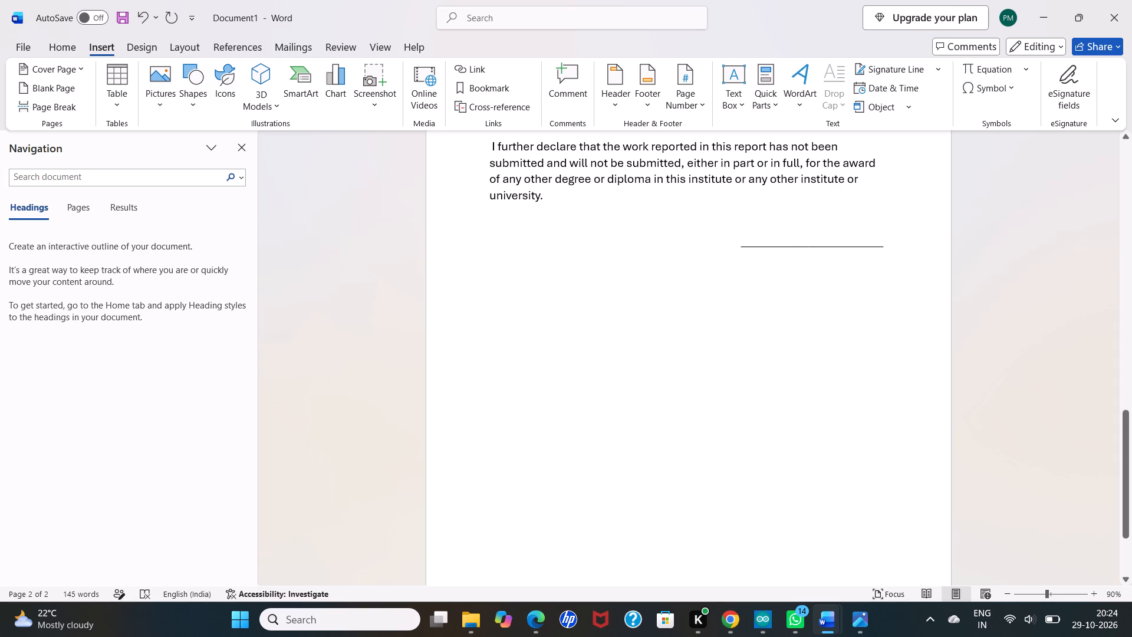
Start a new line below the signature line.
click(893, 244)
key(Return)
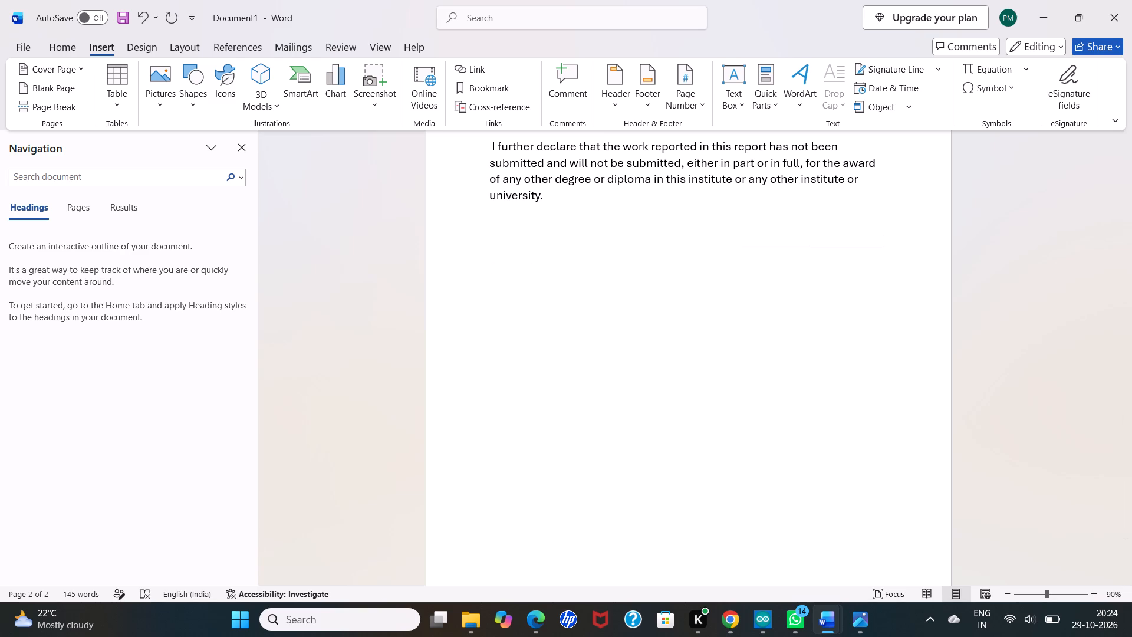
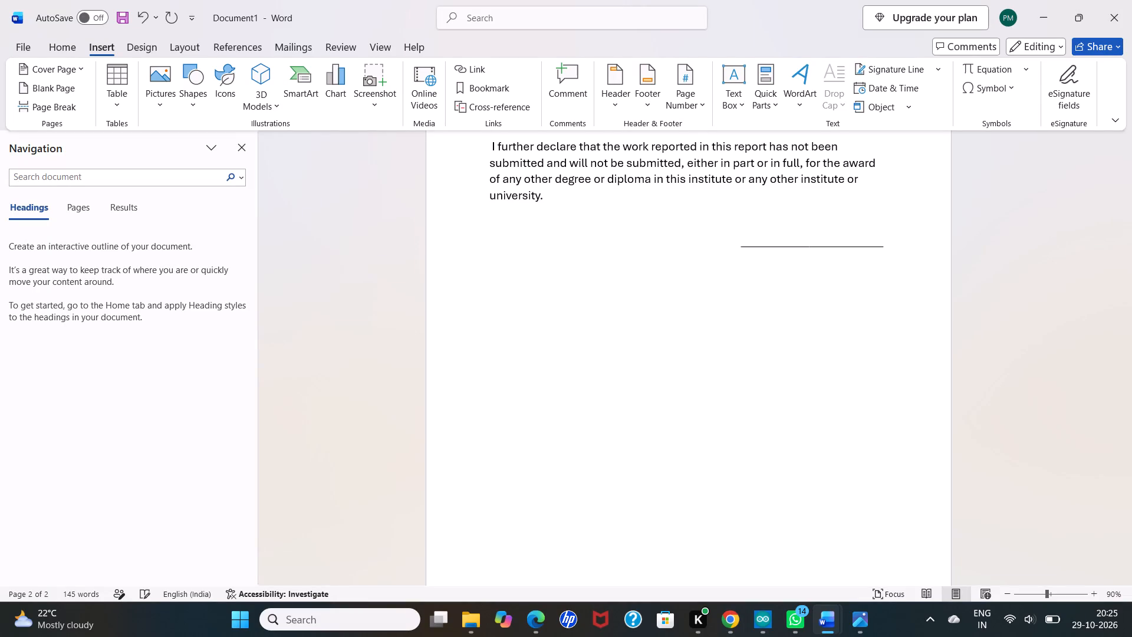
Enter the candidate's full name below the signature line, indented with spaces to start under the line's beginning.
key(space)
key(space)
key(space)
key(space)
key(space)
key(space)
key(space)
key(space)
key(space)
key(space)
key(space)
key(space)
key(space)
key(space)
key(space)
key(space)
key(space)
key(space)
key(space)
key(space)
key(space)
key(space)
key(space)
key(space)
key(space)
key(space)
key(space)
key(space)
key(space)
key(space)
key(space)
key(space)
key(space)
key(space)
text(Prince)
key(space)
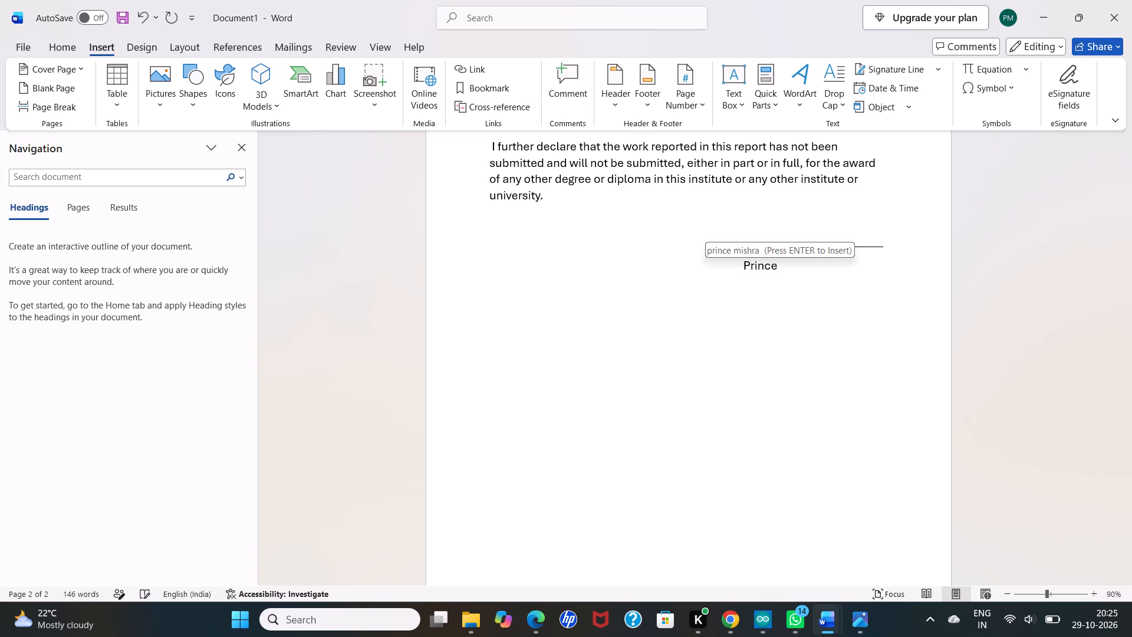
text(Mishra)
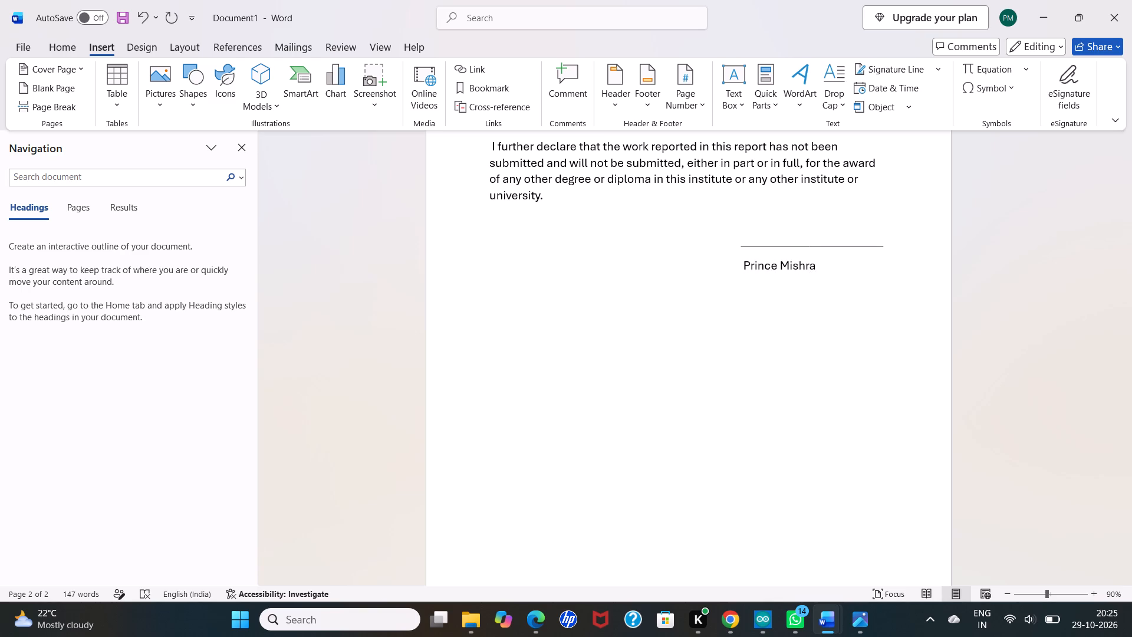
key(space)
Add the candidate's ID number in parentheses after the name.
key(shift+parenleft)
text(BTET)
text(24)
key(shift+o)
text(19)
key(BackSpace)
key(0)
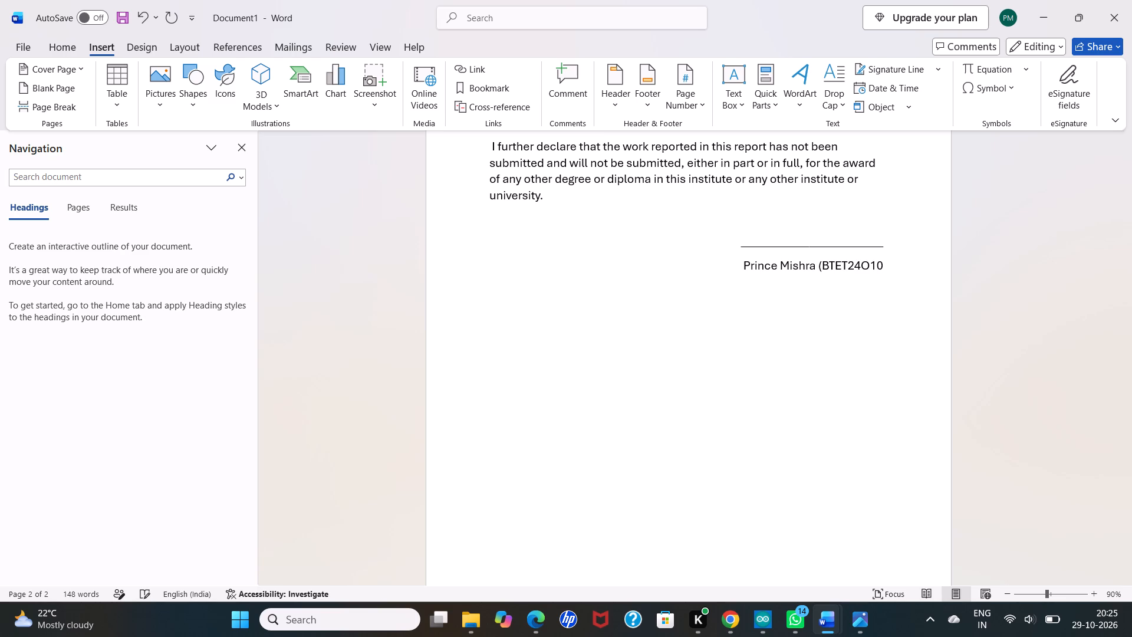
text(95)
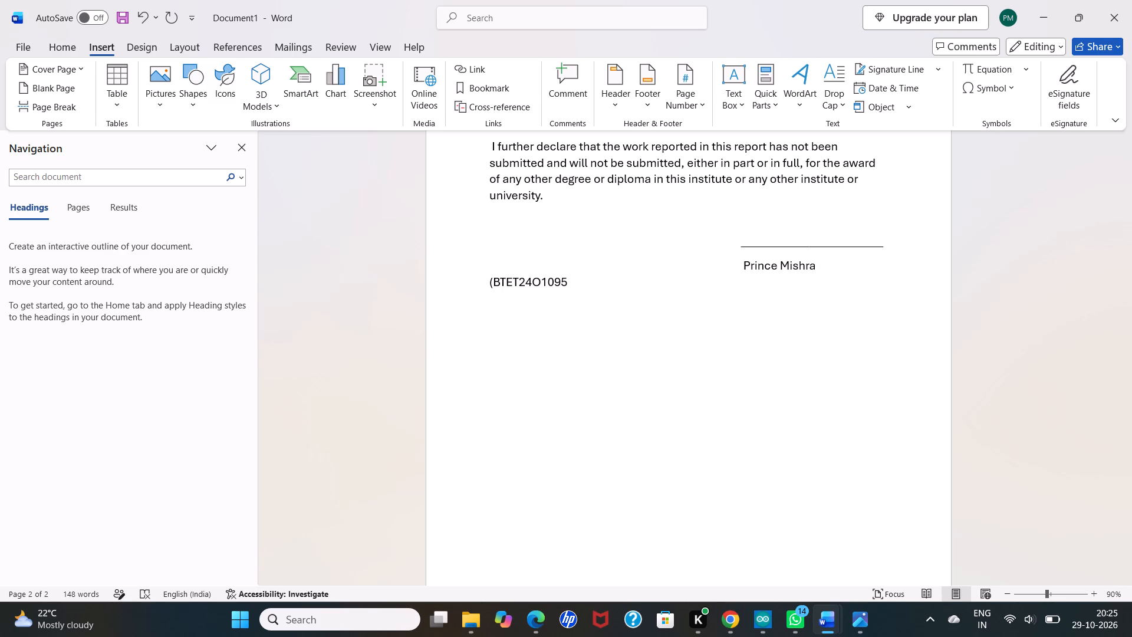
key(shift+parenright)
Fit the name and ID number on one line by removing five leading spaces and re-entering the number's last two digits and closing parenthesis.
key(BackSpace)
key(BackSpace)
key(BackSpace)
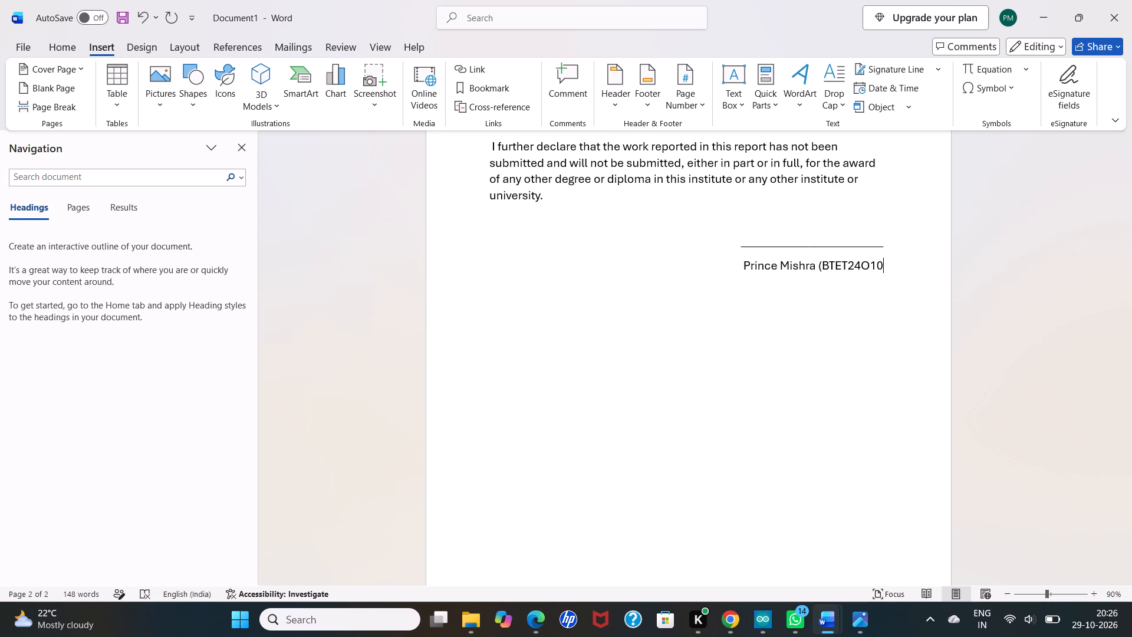
click(738, 267)
key(BackSpace)
key(BackSpace)
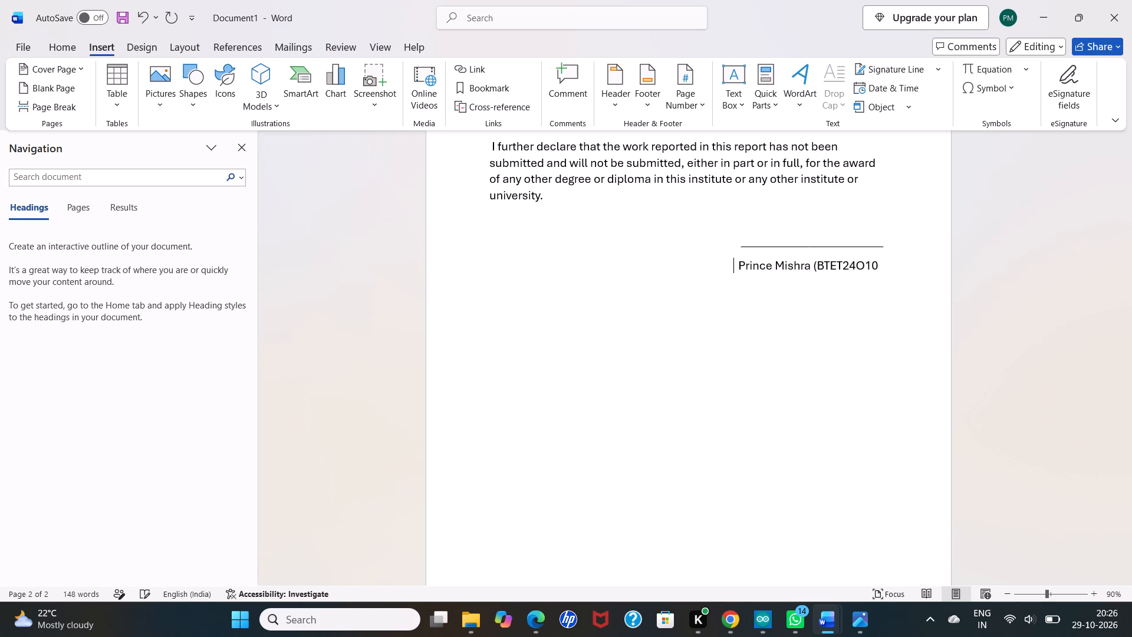
key(BackSpace)
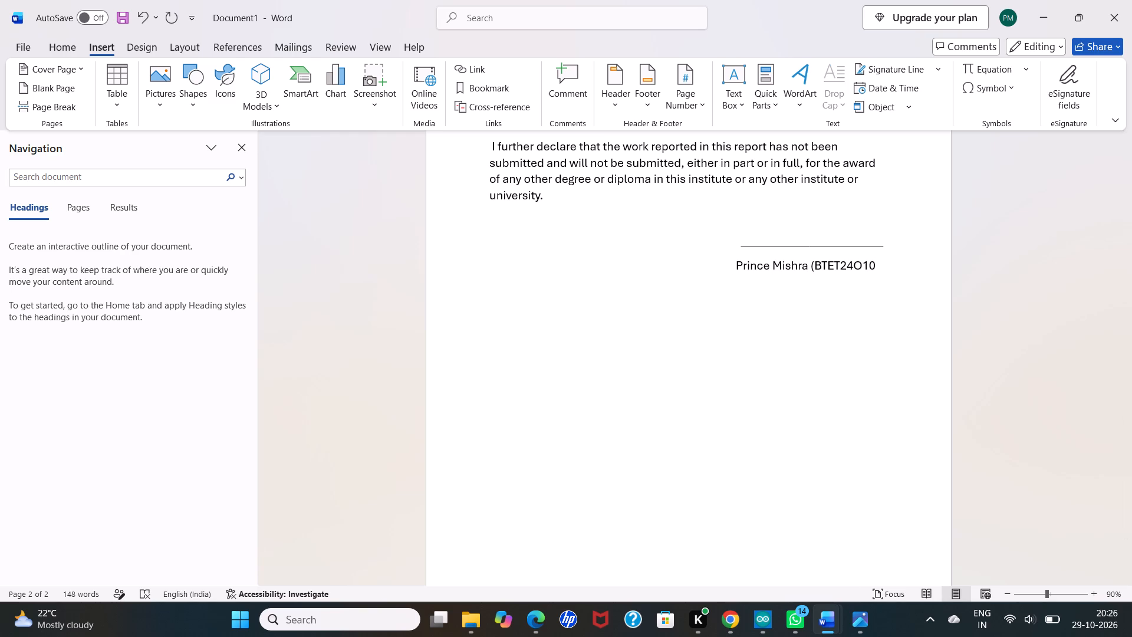
key(BackSpace)
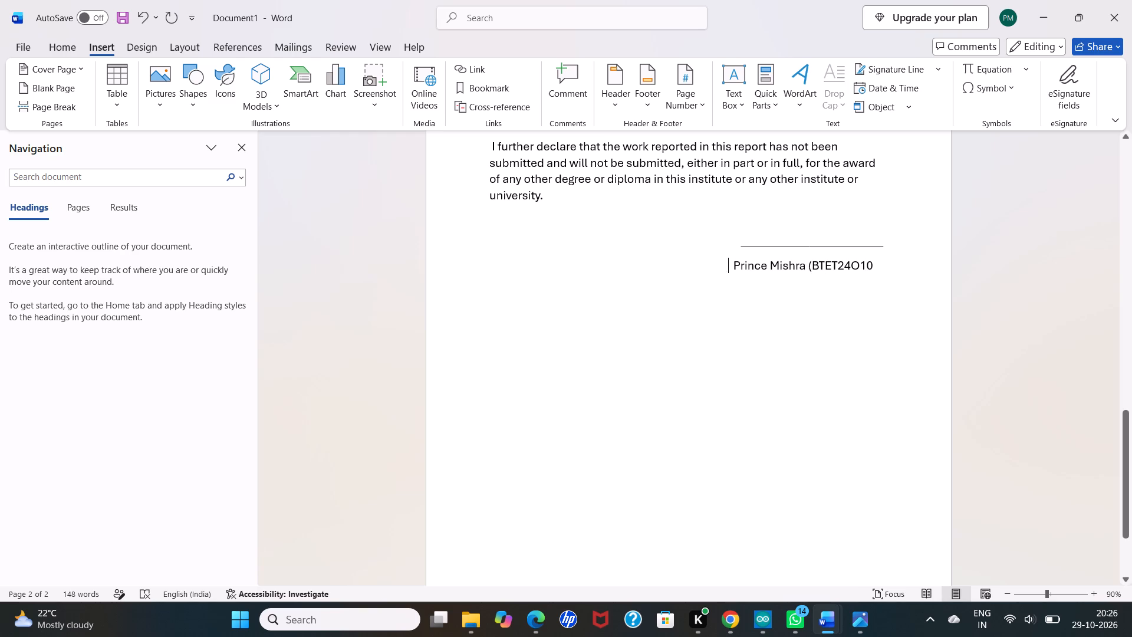
click(873, 262)
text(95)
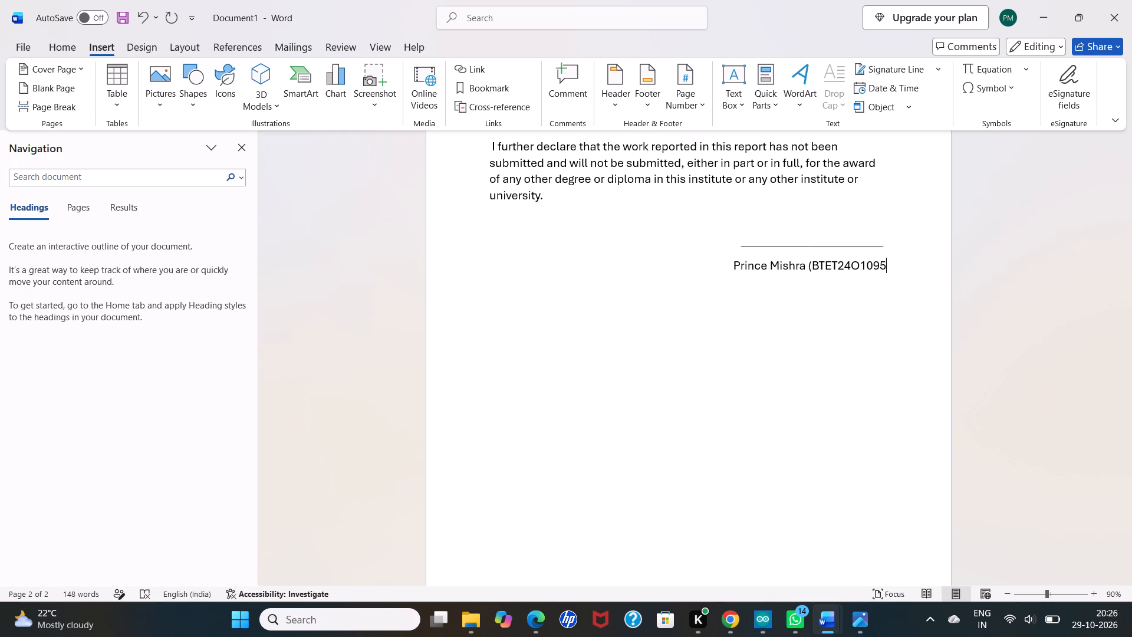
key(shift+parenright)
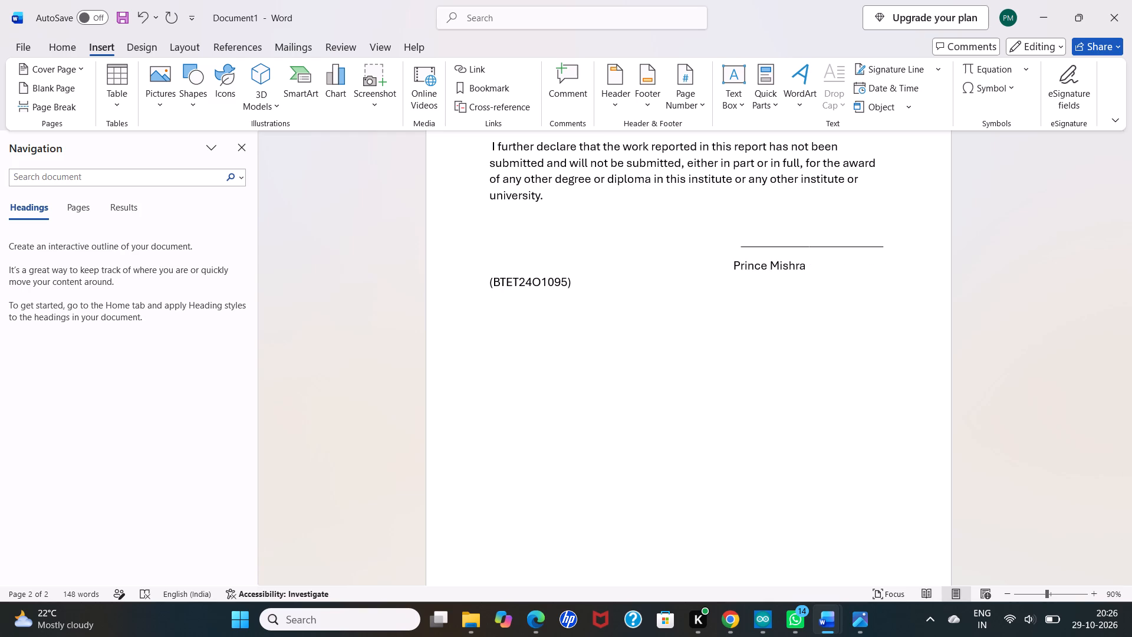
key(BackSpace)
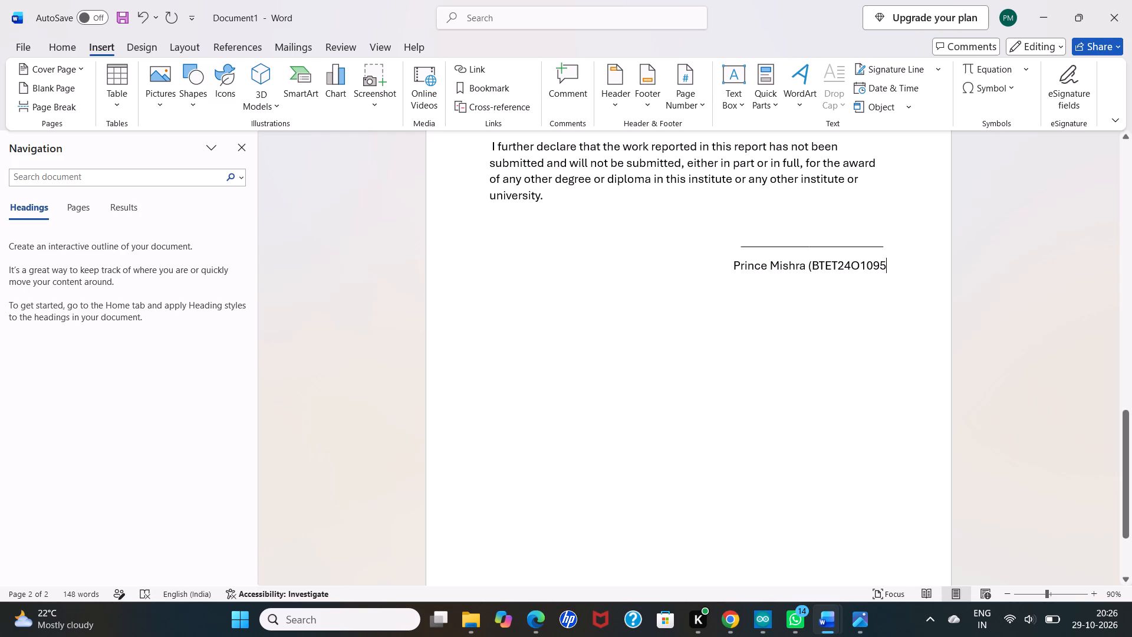
click(721, 270)
key(BackSpace)
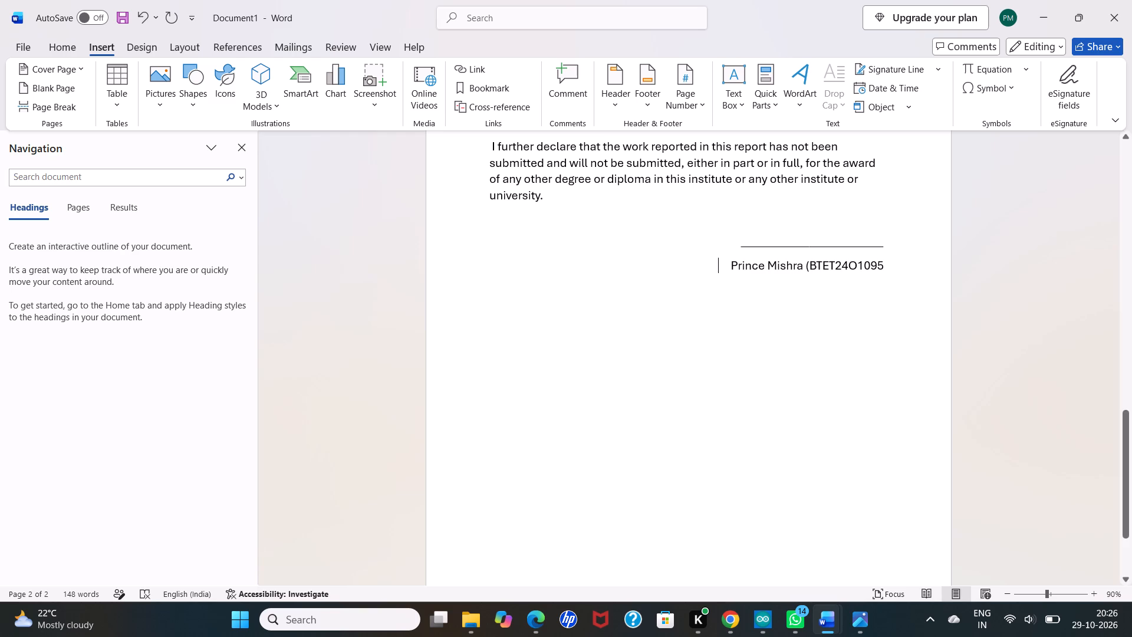
click(890, 261)
key(shift+parenright)
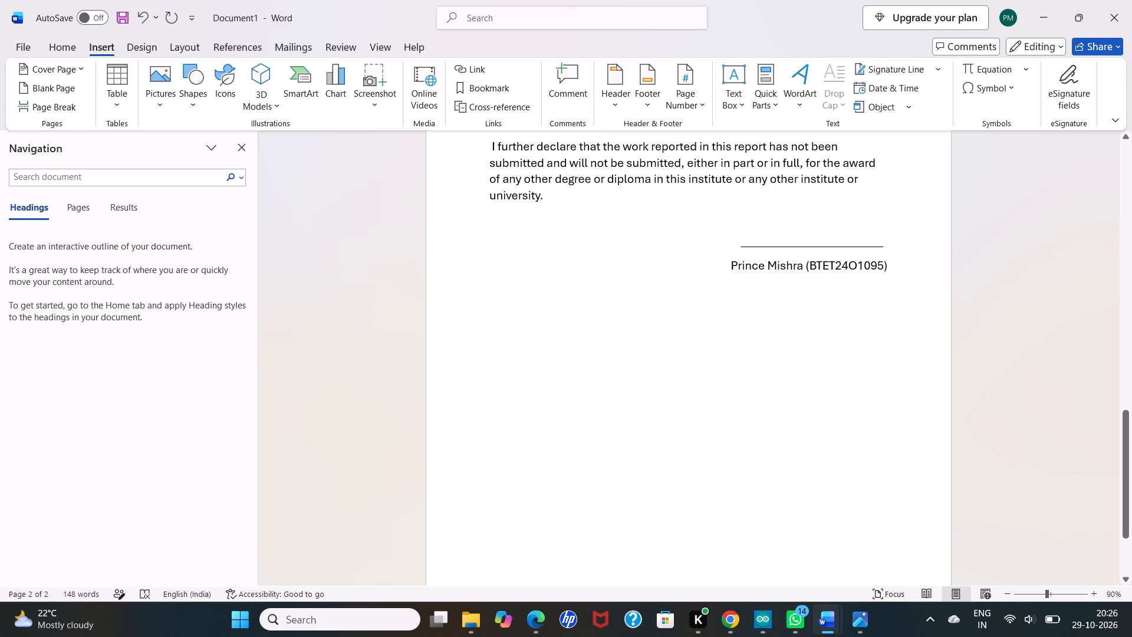
Add the line "Date: 2nd November 2026" at the left margin below the candidate's name and ID number.
key(Return)
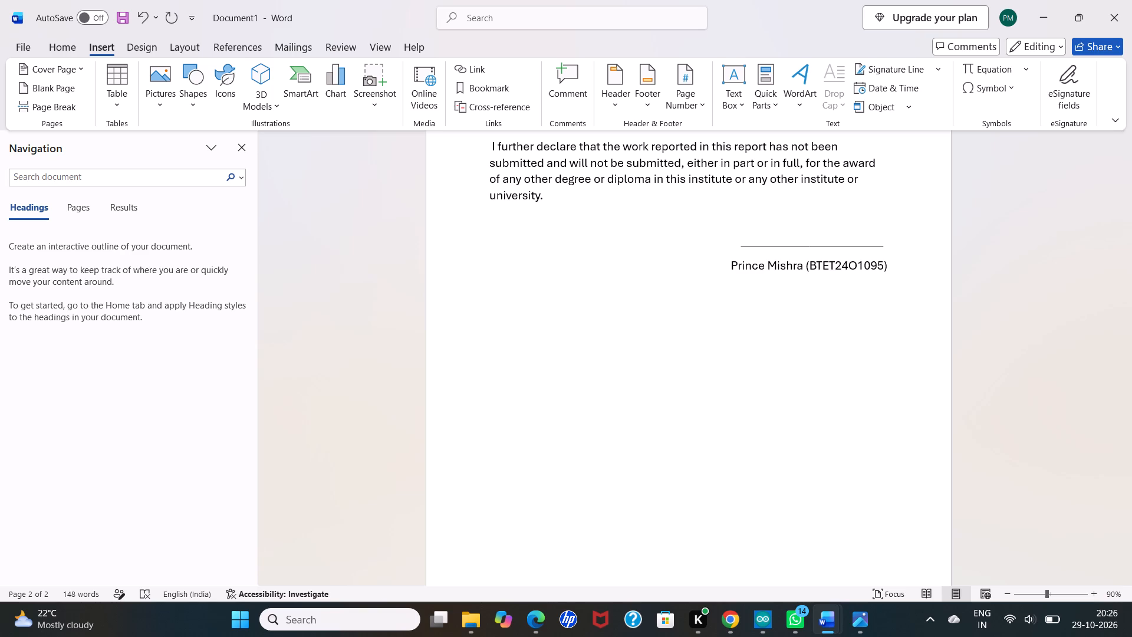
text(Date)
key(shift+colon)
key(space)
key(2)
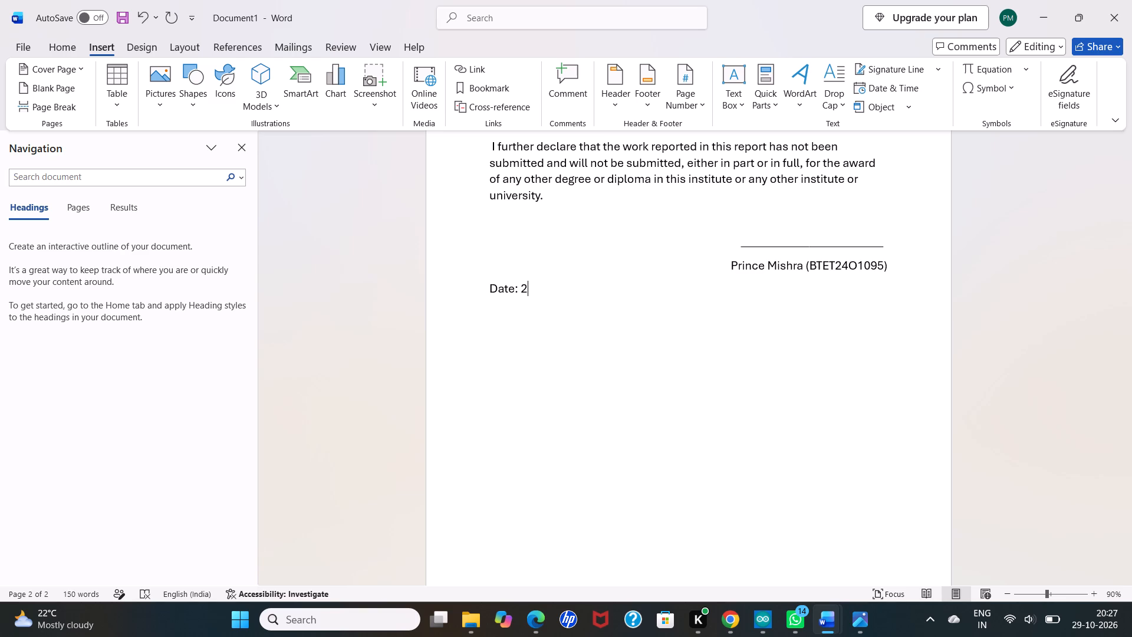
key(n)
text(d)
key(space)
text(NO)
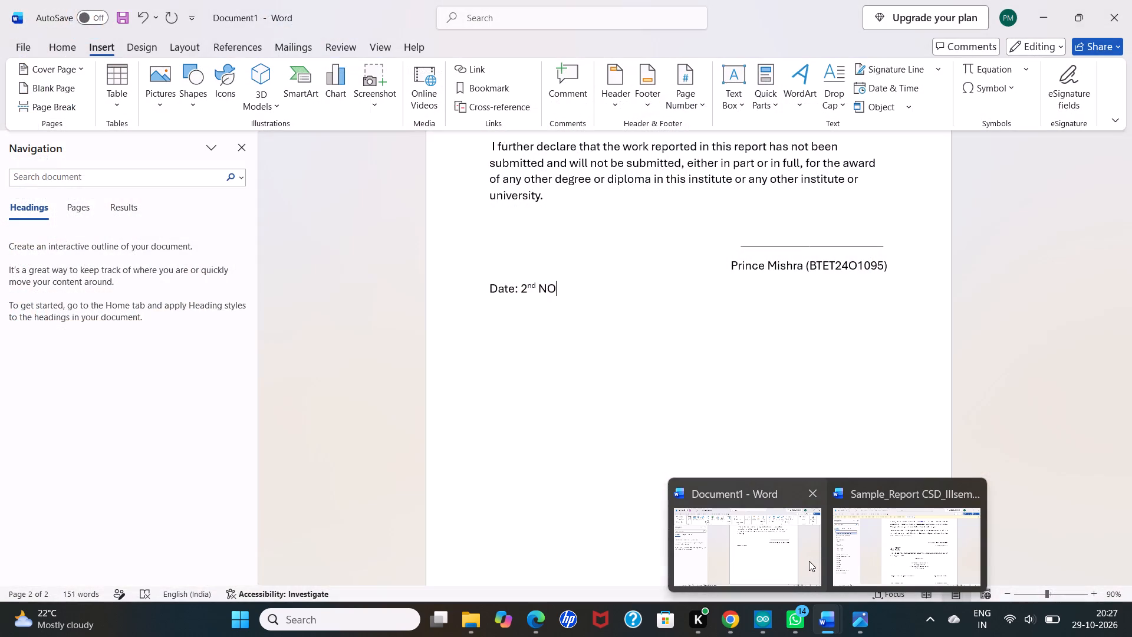
click(781, 561)
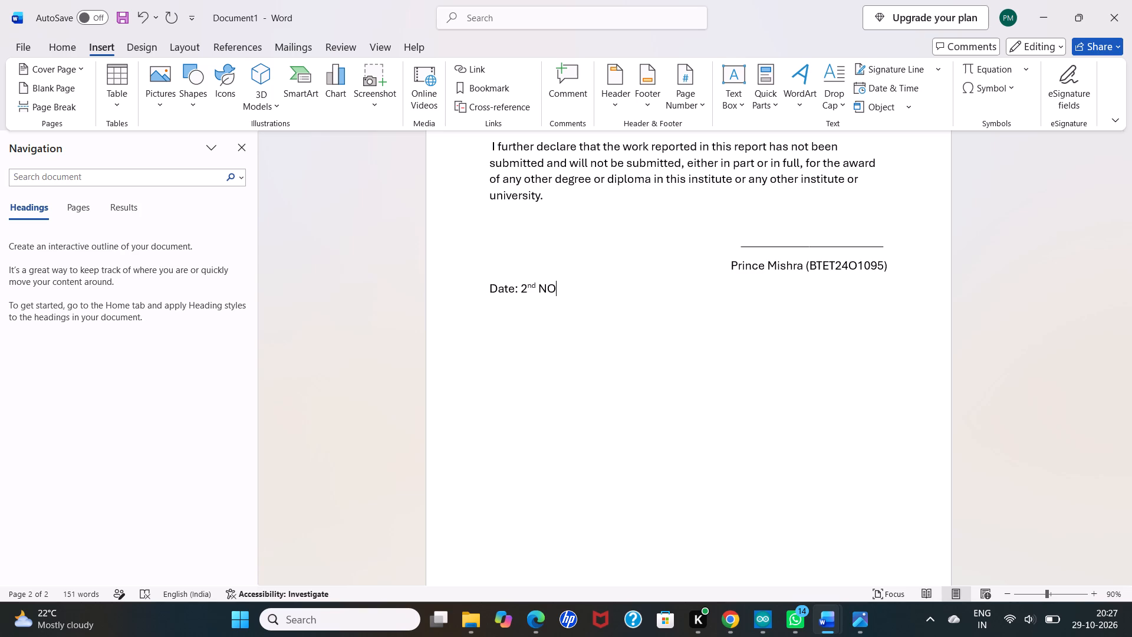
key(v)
key(BackSpace)
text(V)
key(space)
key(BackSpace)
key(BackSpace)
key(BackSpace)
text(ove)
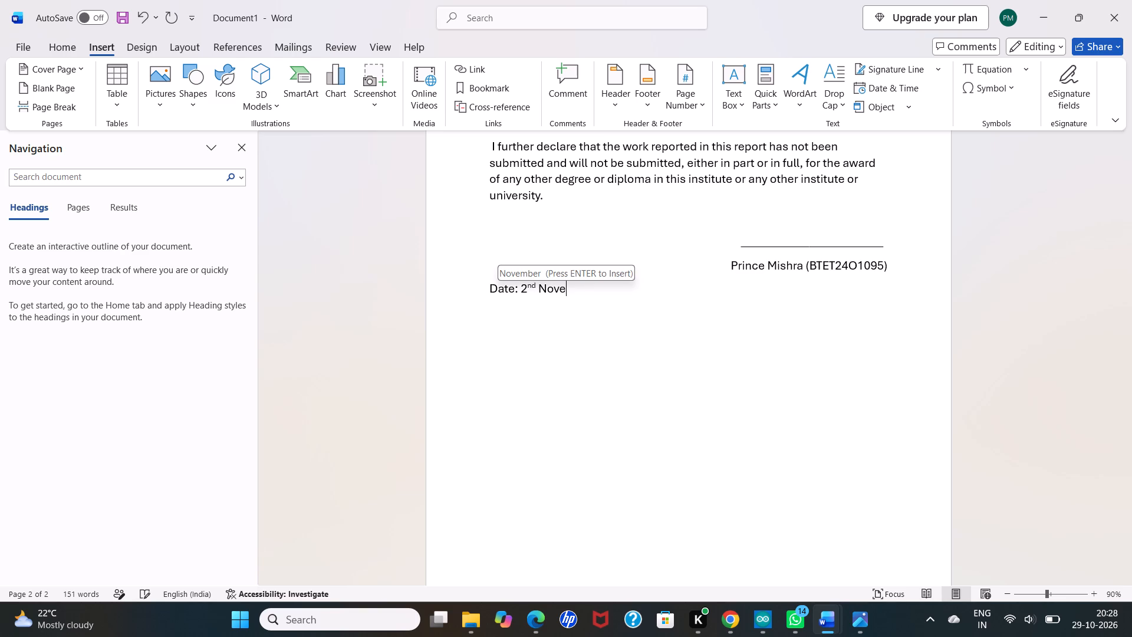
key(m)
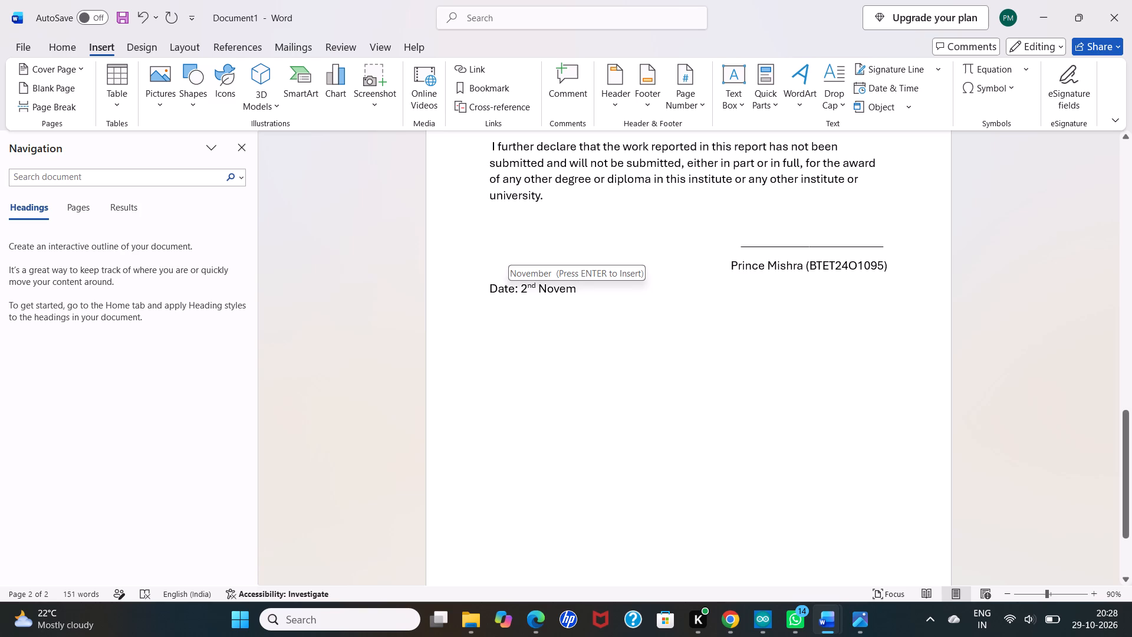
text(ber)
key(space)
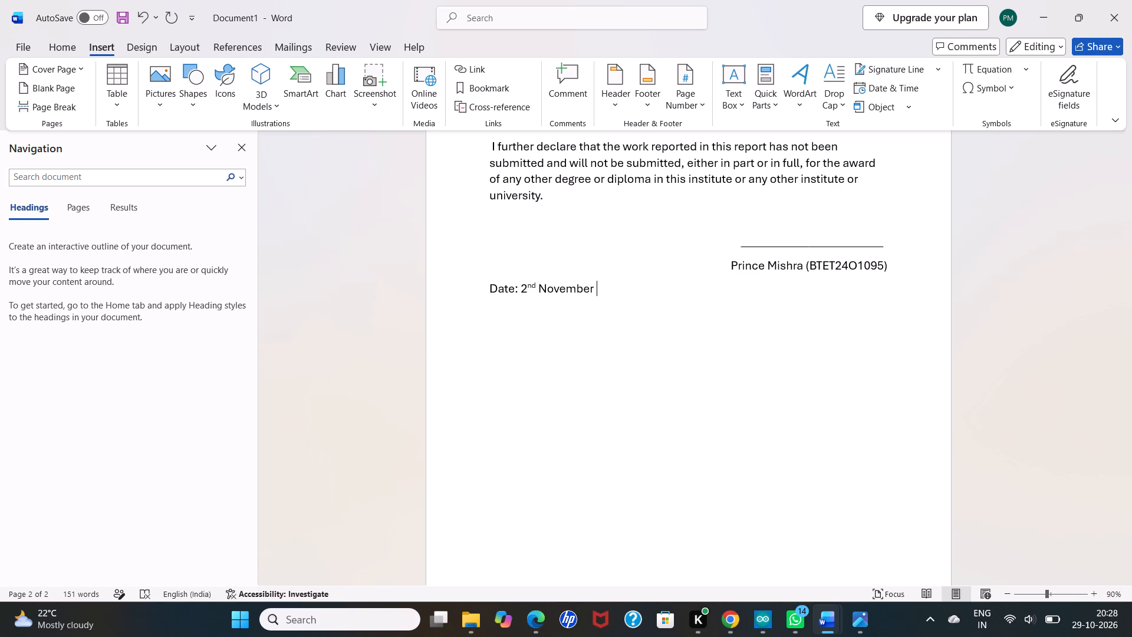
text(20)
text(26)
Add the line "Place: Gwalior" directly below the date line.
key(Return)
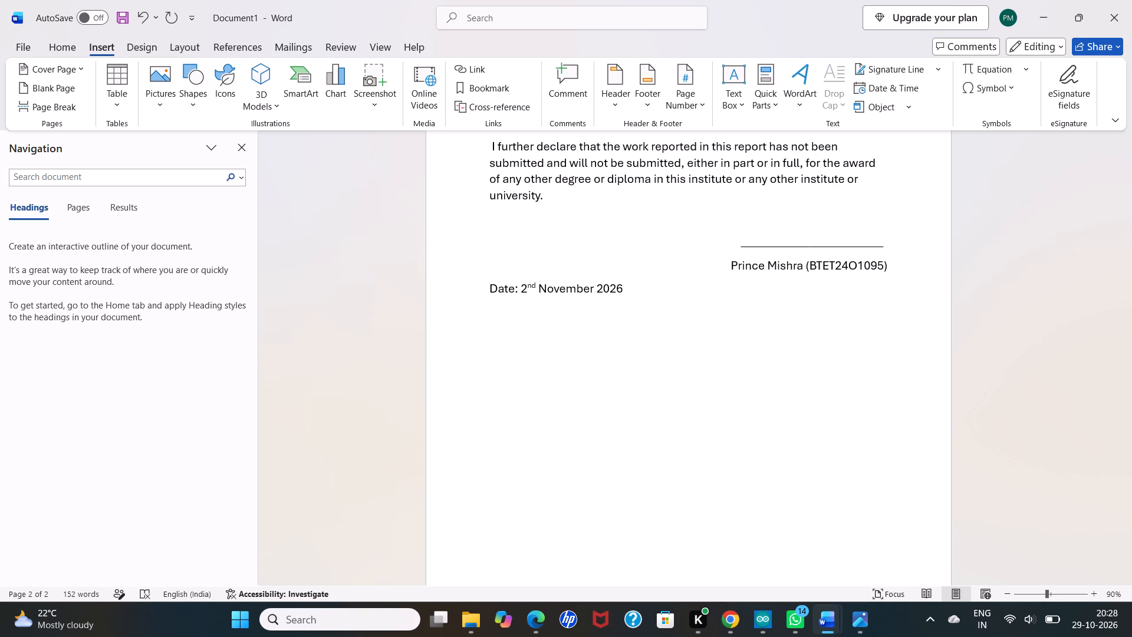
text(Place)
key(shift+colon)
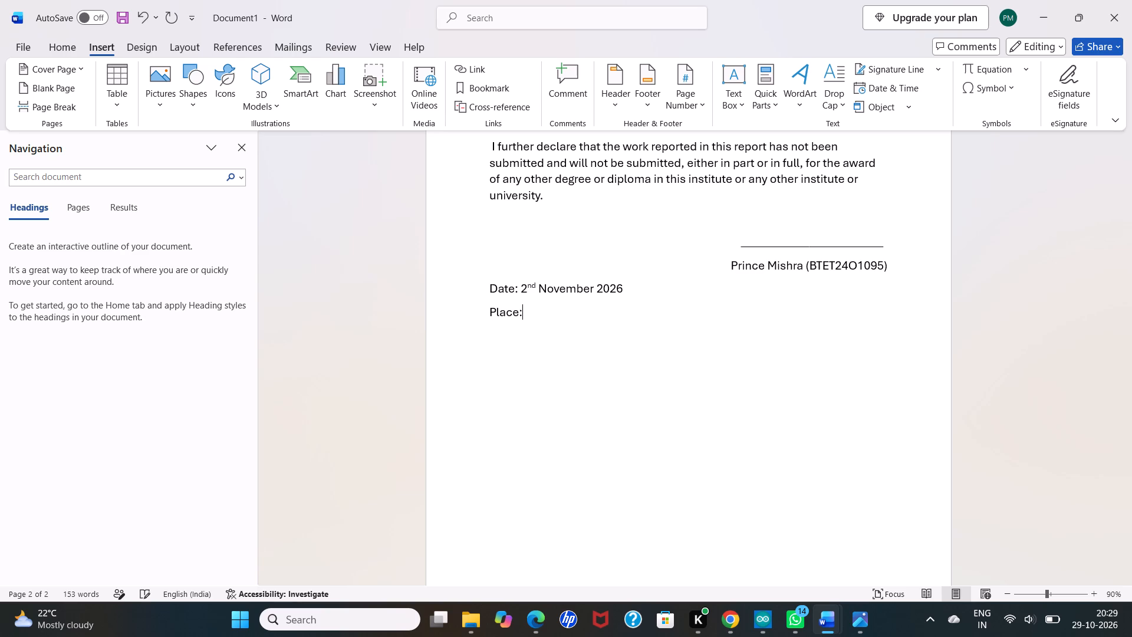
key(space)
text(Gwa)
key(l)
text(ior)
Leave a blank line below the place line and add a full-width horizontal rule made from underscores, converted into a solid border line.
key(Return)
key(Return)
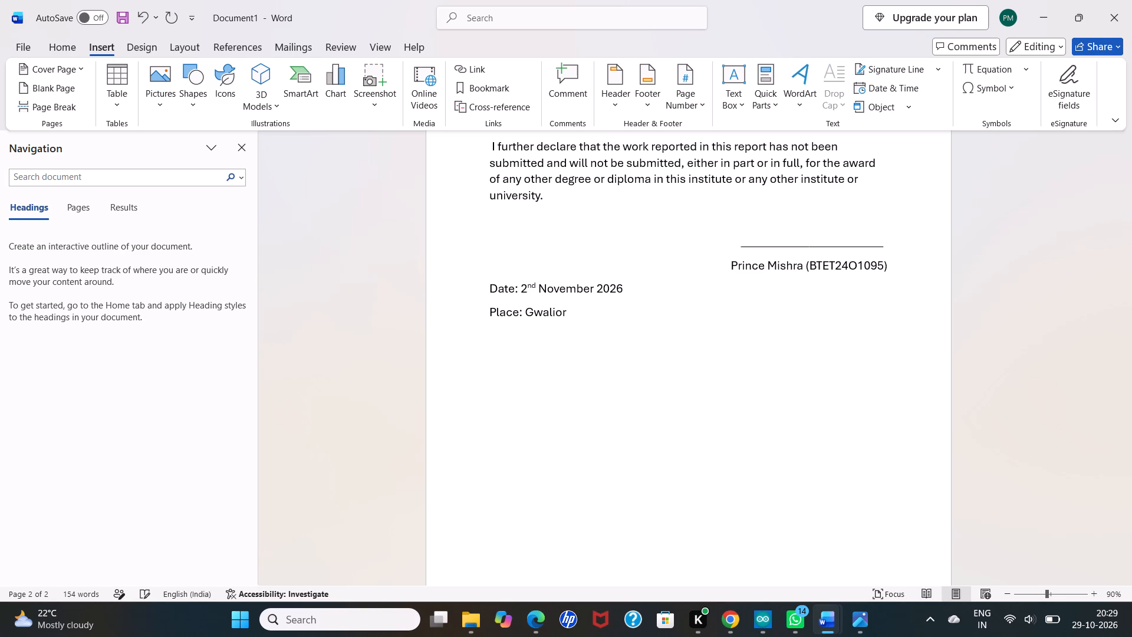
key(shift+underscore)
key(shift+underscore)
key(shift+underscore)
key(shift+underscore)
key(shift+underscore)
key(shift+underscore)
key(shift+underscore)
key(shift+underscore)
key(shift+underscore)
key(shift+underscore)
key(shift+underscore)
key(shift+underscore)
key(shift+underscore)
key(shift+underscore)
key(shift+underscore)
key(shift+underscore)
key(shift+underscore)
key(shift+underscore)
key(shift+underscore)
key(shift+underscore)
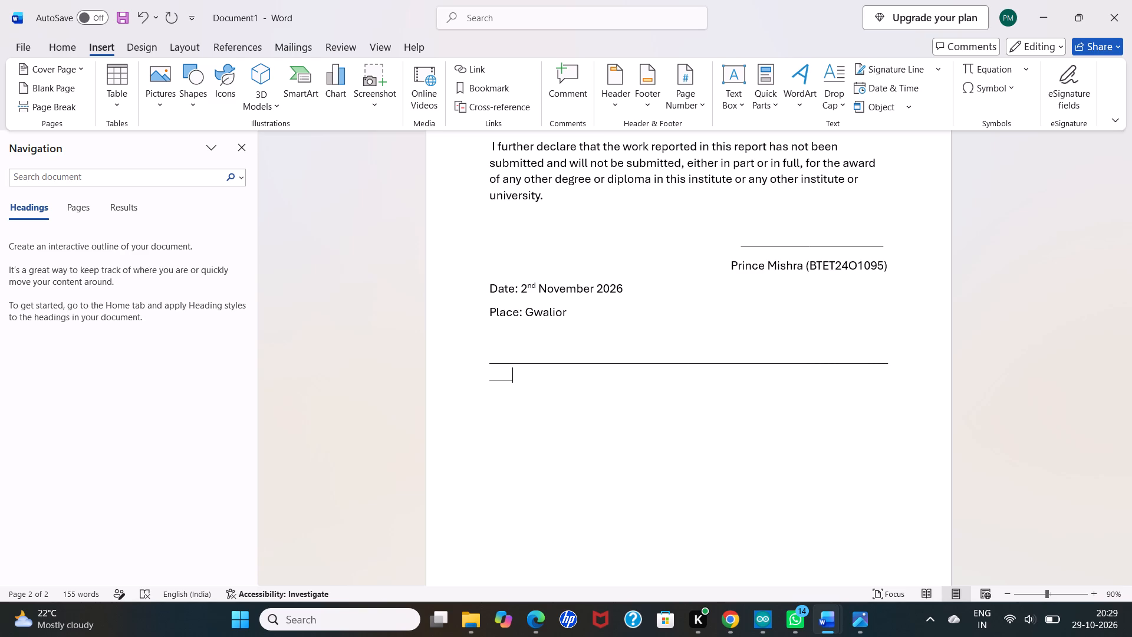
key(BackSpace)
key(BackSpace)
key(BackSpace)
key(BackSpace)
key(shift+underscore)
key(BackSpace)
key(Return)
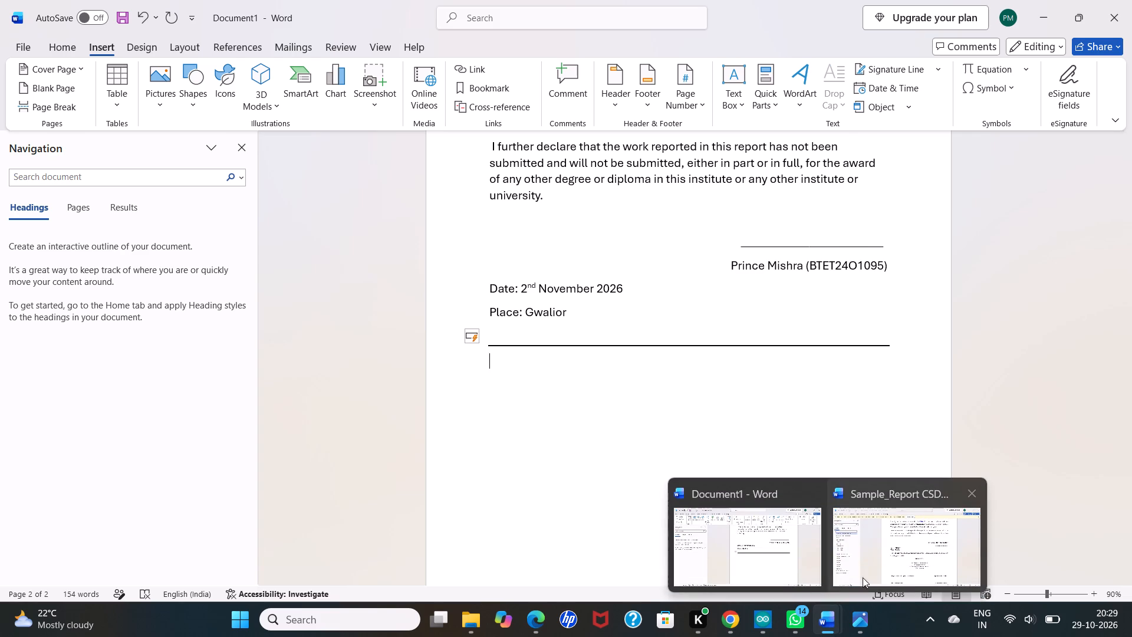
Copy the "This is to certify that the above statement…" paragraph from the sample report into Document1 below the rule, and start a new line after it.
click(864, 566)
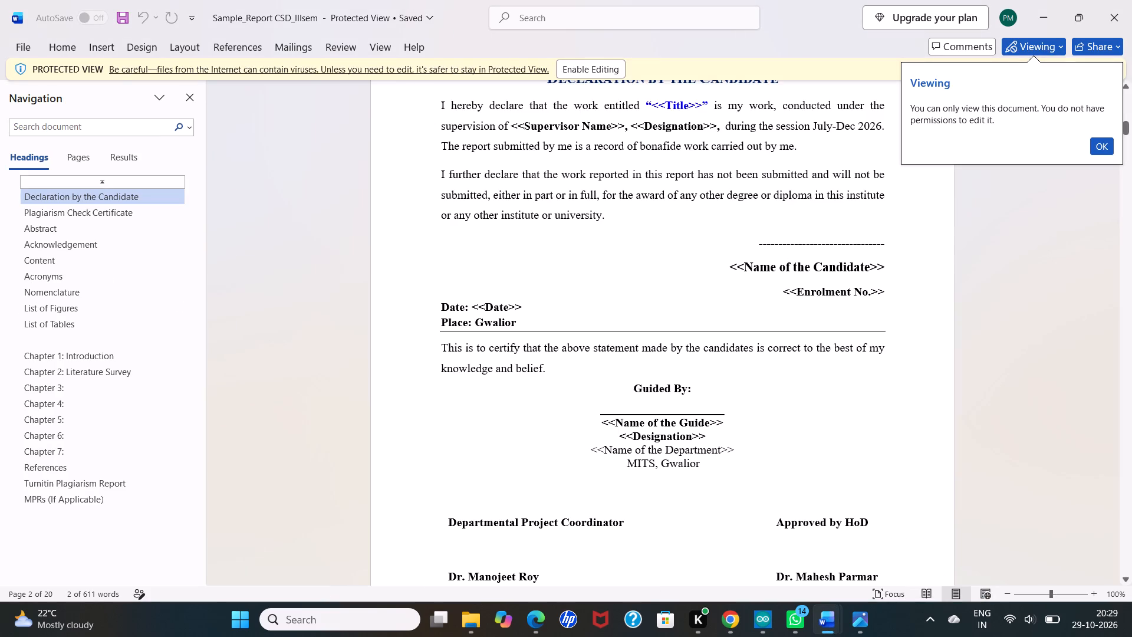
drag(443, 344, 572, 382)
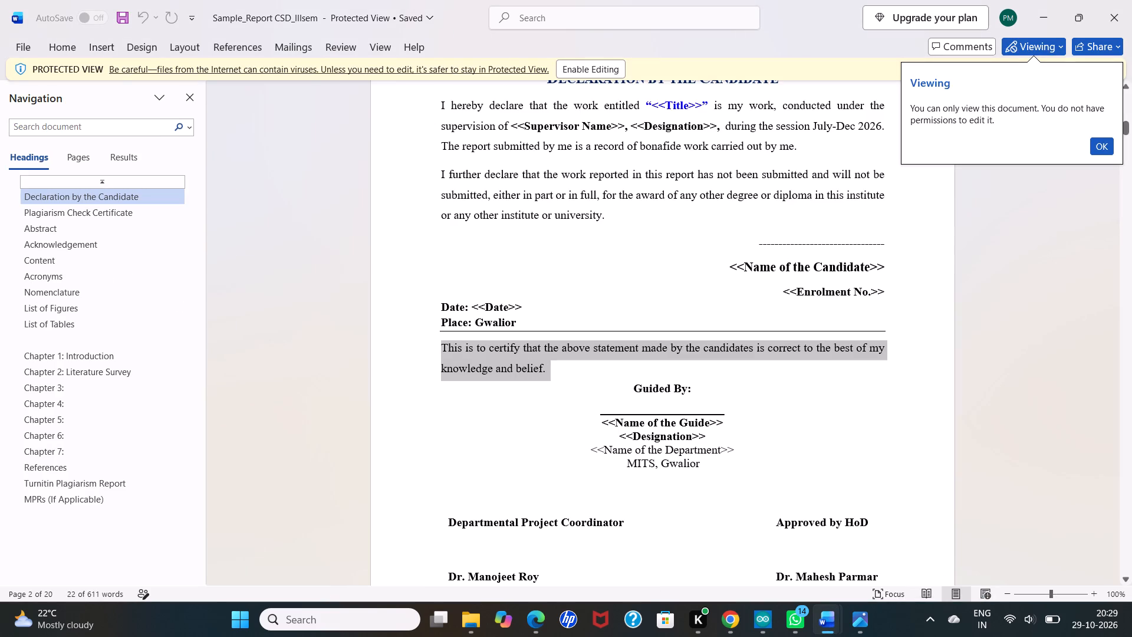
key(ctrl+c)
key(alt+Tab)
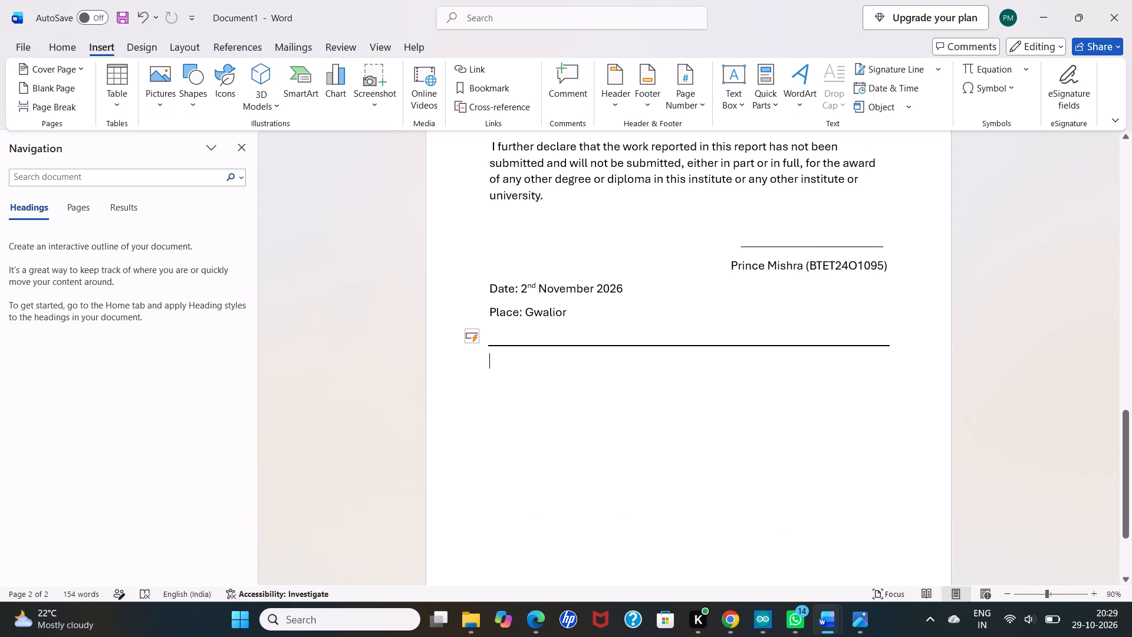
key(ctrl+v)
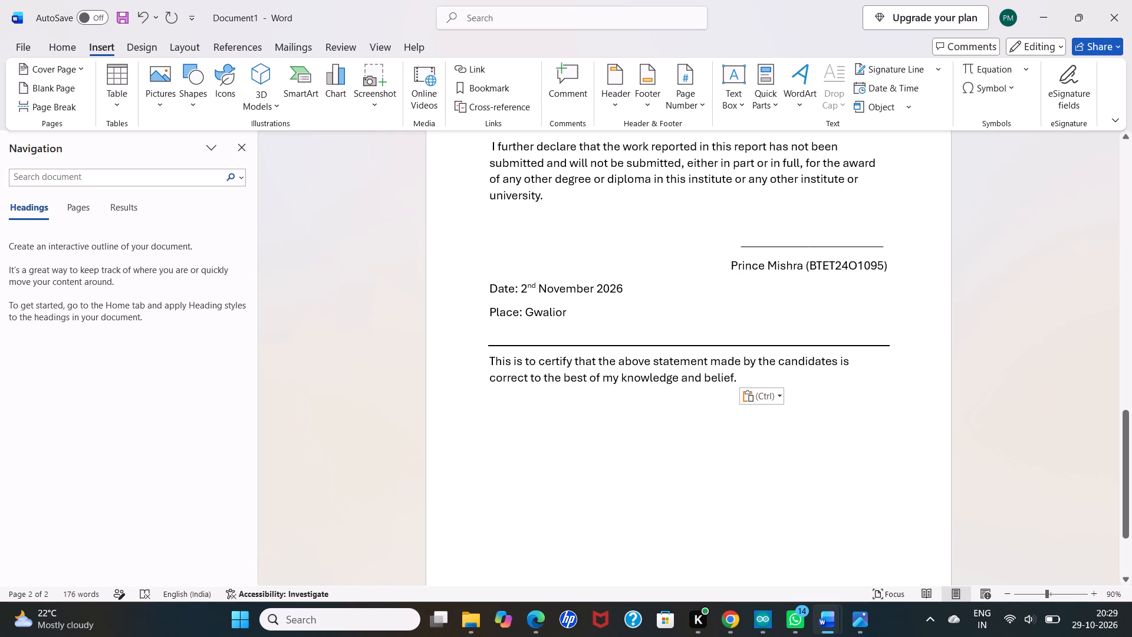
key(Return)
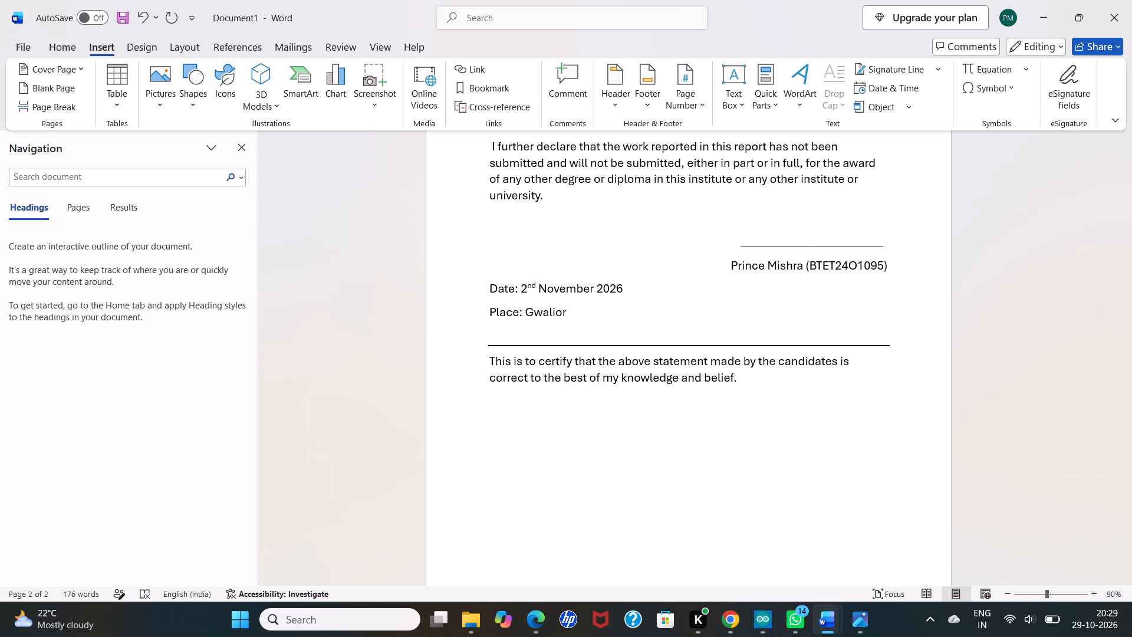
Leave a blank line below the certification paragraph and add the text "Guided By:" indented with spaces to about the page centre.
key(Return)
key(Return)
key(Return)
key(BackSpace)
key(BackSpace)
key(BackSpace)
key(BackSpace)
key(Return)
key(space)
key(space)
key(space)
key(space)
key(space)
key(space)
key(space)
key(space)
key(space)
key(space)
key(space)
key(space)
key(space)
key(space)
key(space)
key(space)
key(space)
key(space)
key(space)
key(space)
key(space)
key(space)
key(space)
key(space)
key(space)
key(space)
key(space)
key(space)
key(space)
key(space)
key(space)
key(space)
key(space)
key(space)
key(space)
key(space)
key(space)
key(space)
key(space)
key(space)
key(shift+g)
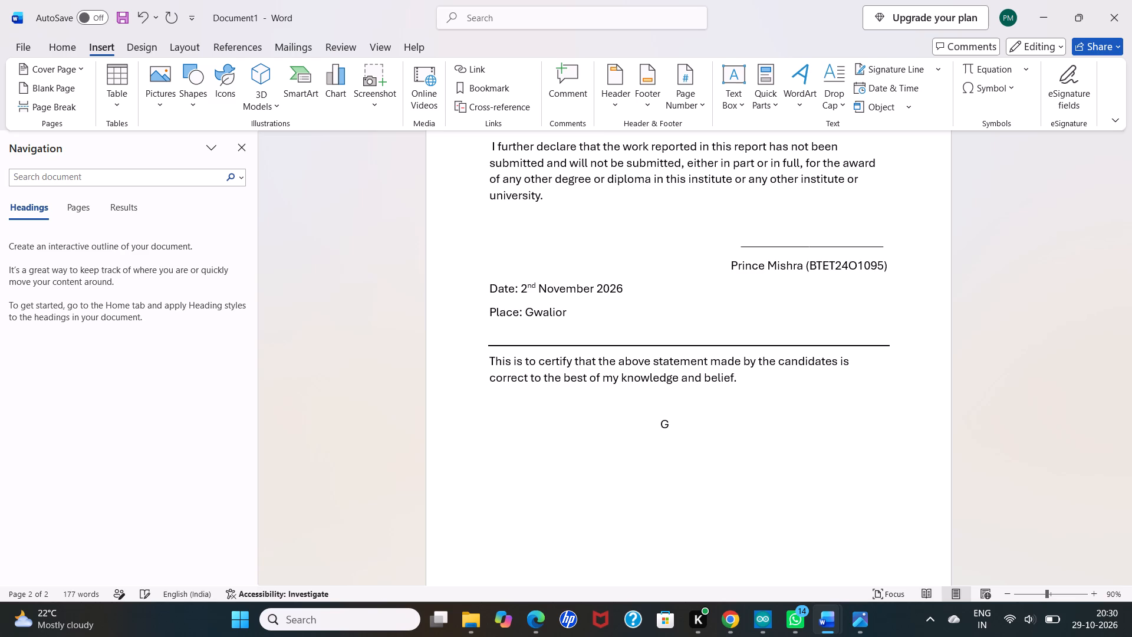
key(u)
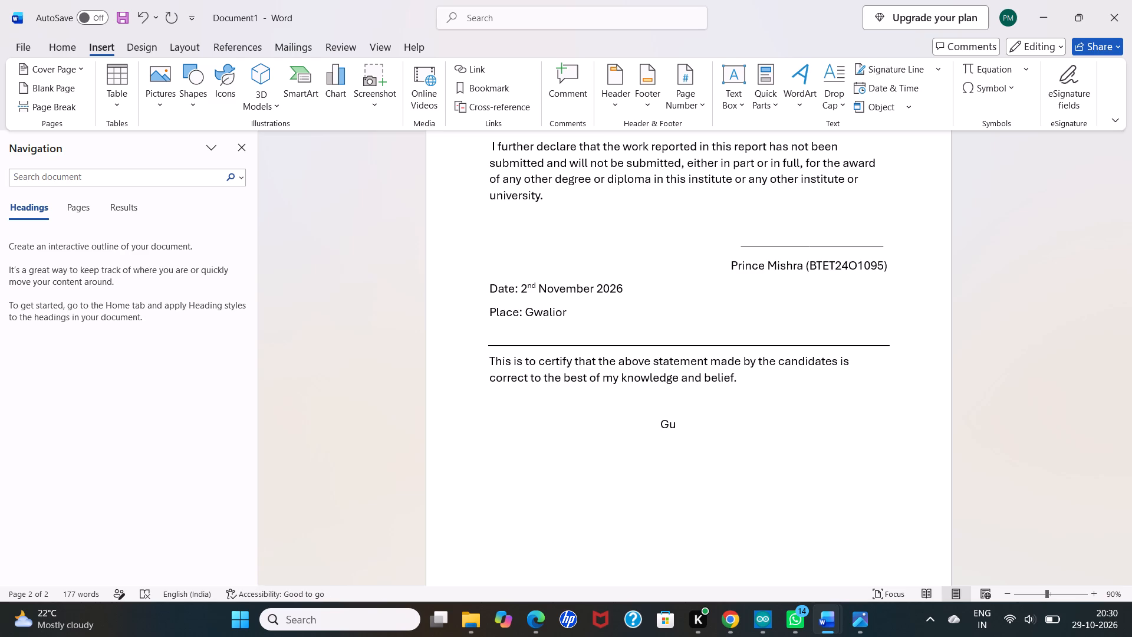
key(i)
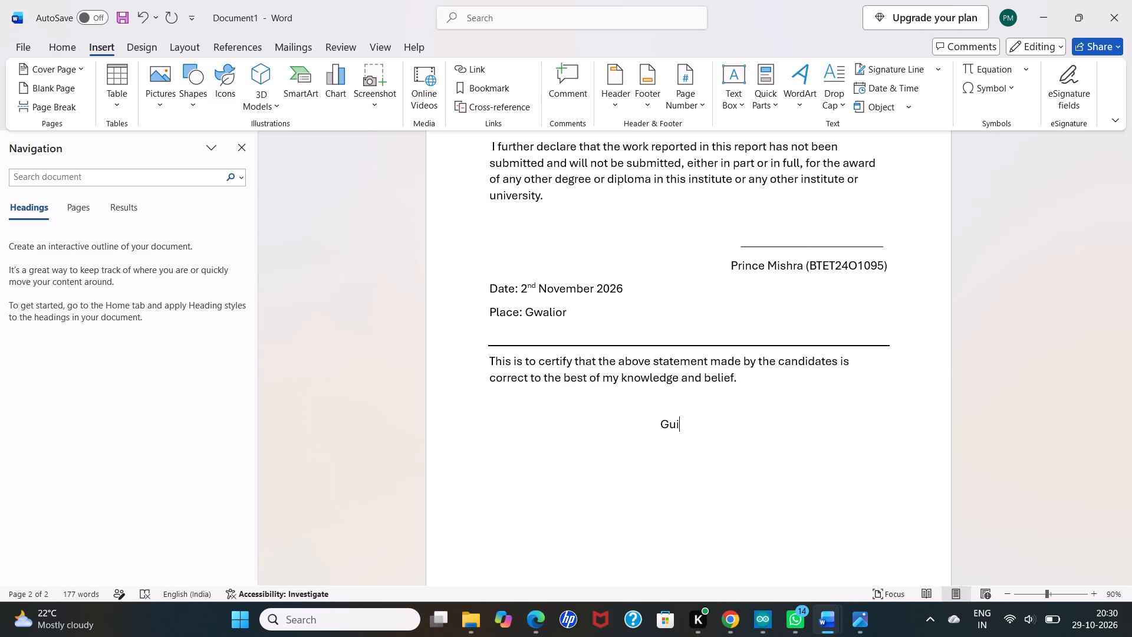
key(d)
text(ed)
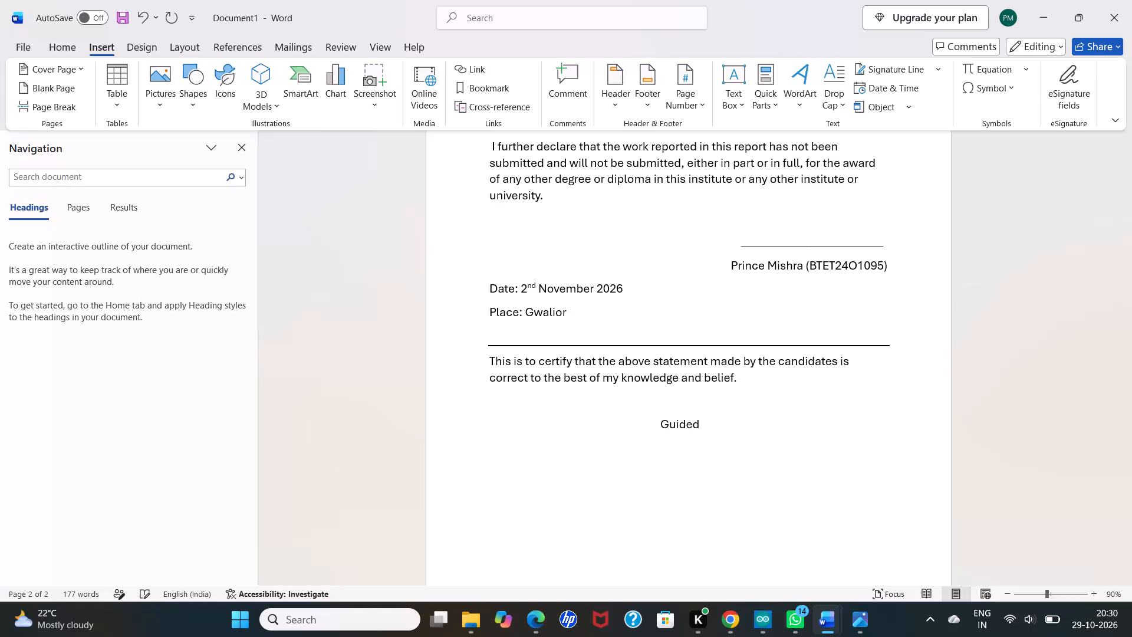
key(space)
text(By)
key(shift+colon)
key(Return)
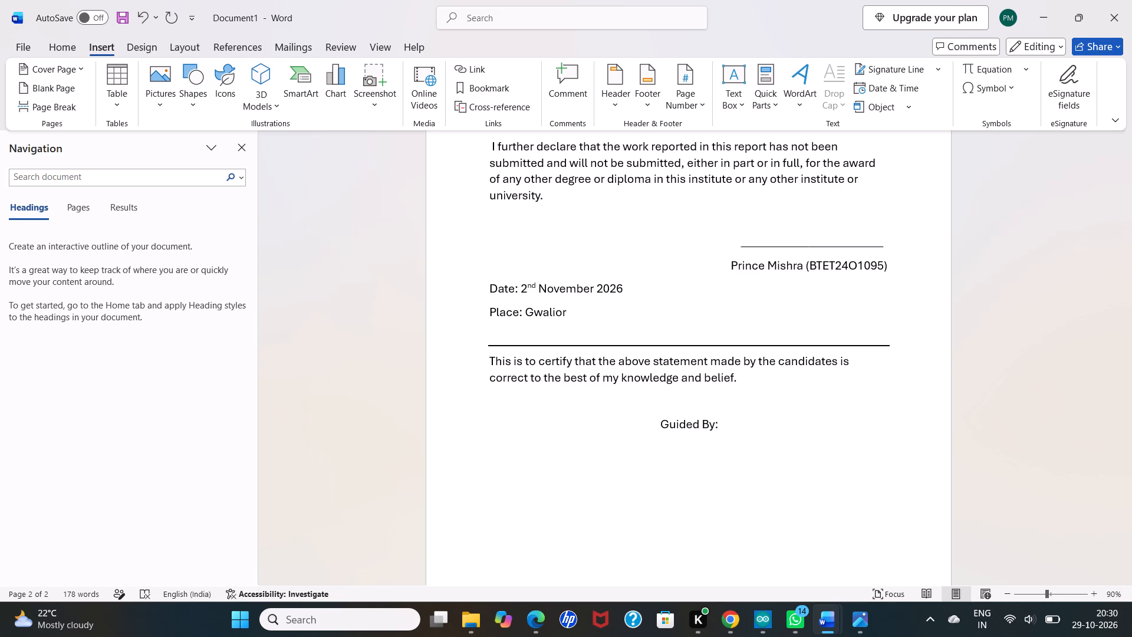
Add a signature line made from underscores, centred with leading spaces, directly below "Guided By:".
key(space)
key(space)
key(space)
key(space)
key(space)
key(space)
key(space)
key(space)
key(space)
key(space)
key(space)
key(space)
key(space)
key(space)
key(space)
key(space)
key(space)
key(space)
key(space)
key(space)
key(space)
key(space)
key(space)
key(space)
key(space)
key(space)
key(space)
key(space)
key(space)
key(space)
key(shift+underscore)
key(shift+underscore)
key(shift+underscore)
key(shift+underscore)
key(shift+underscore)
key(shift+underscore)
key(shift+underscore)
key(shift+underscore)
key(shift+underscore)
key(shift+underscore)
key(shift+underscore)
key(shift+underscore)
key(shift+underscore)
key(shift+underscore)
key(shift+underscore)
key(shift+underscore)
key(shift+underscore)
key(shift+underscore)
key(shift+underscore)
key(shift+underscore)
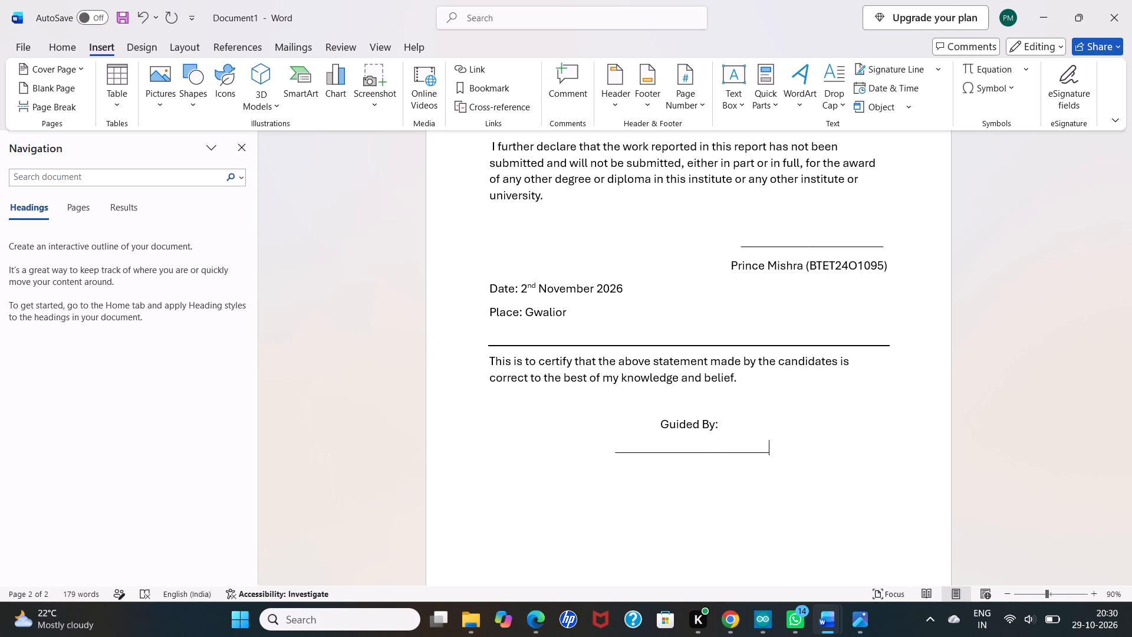
Add the guide's name with the title "Dr." on a new line below the signature line, indented with spaces to sit beneath it.
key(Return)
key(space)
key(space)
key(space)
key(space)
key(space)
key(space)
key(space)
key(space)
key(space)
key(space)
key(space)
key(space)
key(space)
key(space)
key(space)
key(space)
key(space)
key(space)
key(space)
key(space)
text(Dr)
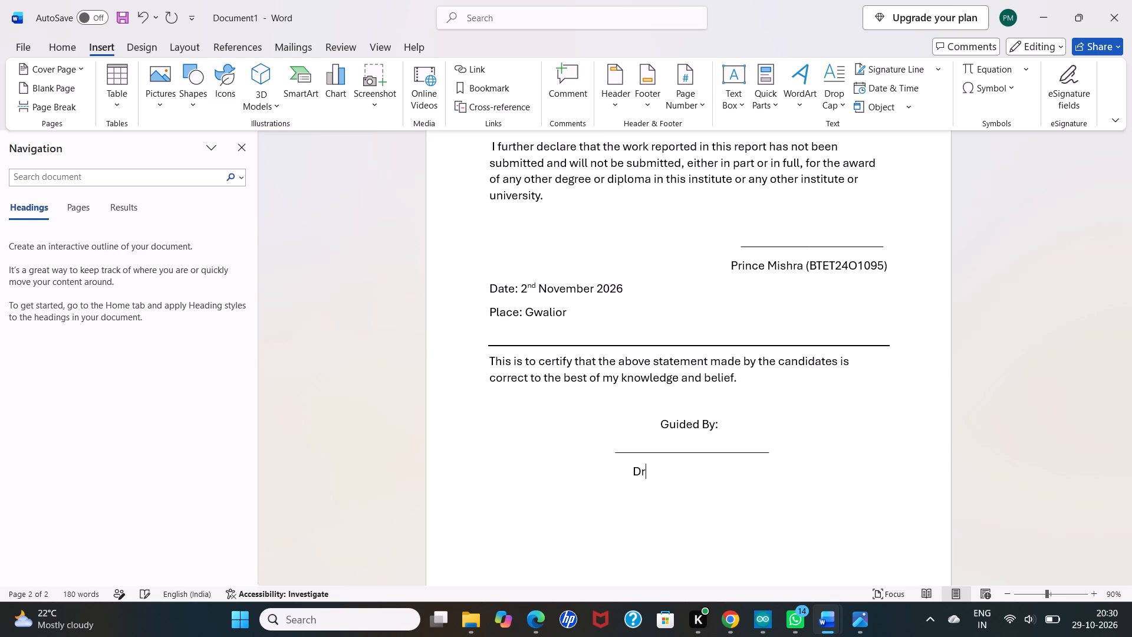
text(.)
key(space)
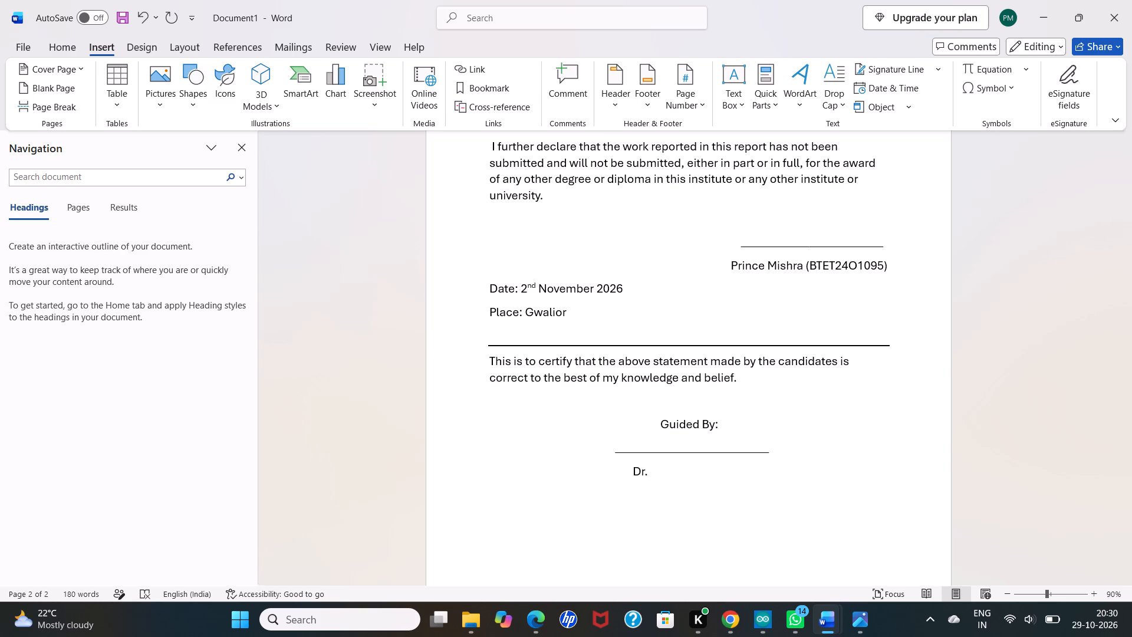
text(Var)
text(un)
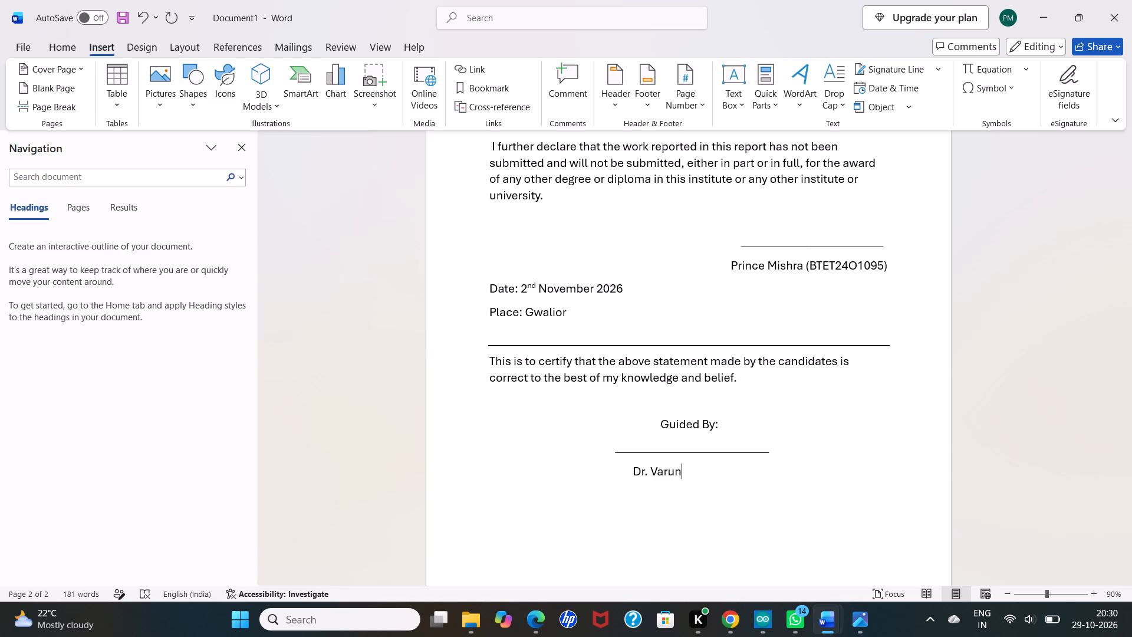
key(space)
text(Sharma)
Add the designation "Assistant professor" on a new line below the guide's name, indented with spaces to sit beneath it.
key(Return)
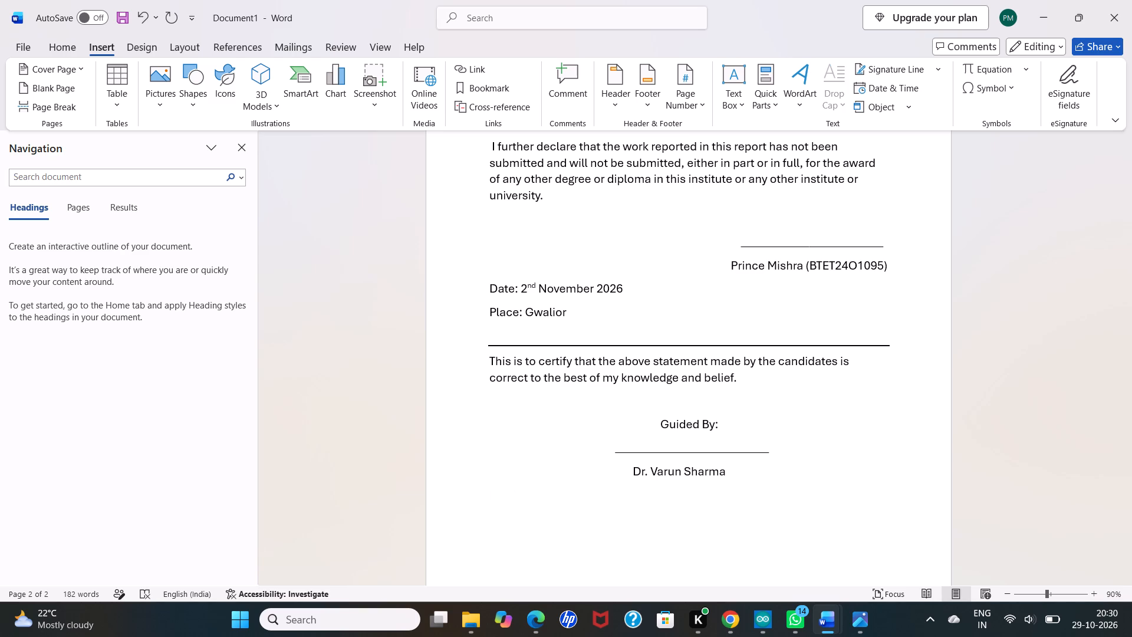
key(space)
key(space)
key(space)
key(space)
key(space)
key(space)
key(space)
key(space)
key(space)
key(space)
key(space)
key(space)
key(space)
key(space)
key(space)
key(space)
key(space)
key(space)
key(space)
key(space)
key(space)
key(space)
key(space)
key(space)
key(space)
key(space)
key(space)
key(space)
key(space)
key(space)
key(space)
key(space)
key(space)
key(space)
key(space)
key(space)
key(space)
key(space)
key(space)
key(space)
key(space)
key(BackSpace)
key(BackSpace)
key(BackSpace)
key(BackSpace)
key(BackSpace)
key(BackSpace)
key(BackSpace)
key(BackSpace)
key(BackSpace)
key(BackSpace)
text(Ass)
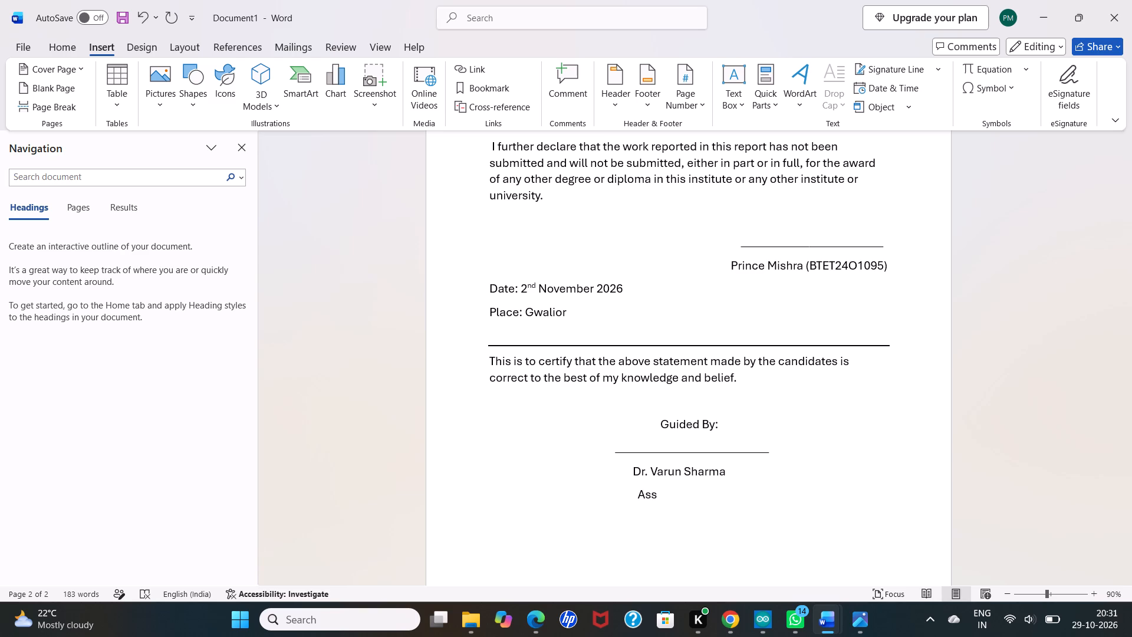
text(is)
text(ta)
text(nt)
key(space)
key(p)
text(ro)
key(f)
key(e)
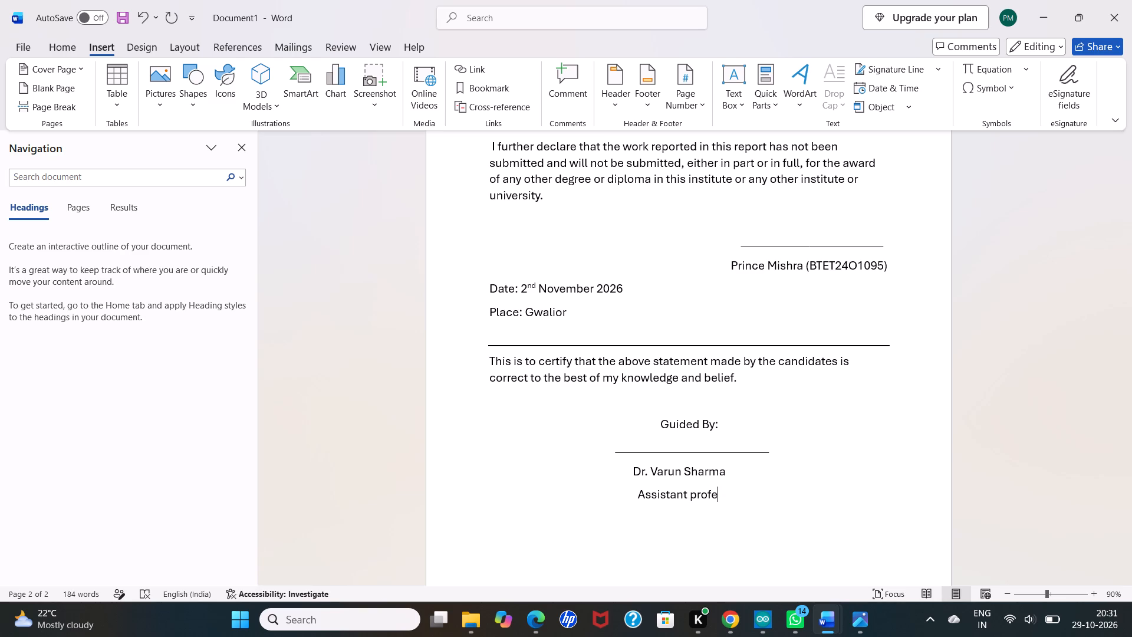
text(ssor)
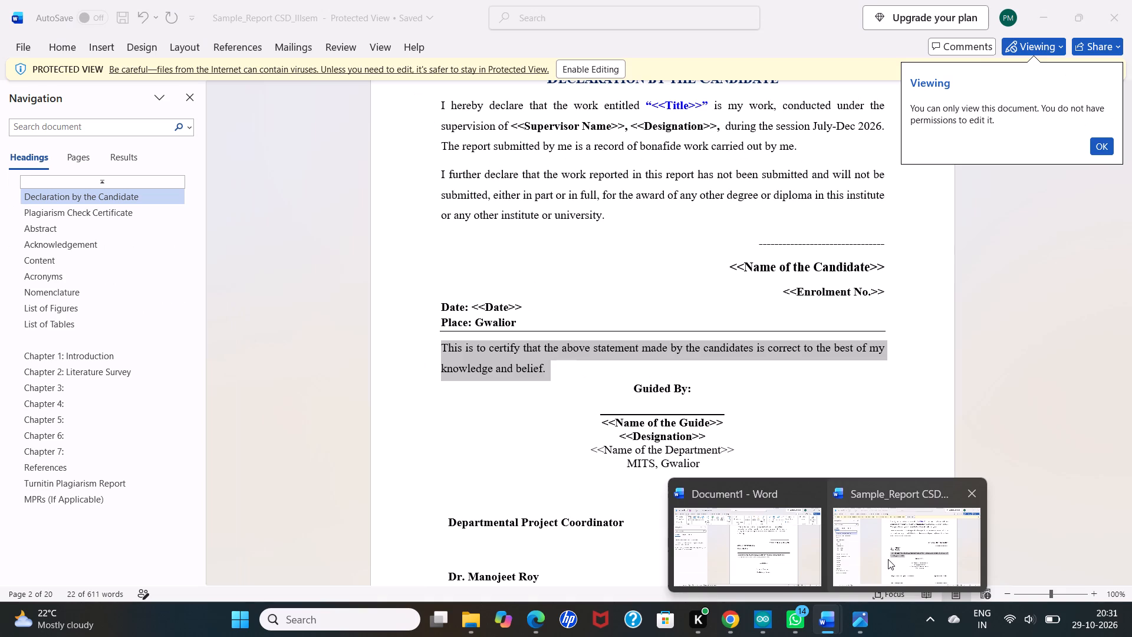
Switch to the sample report to check the guide details under "Guided By:".
click(877, 556)
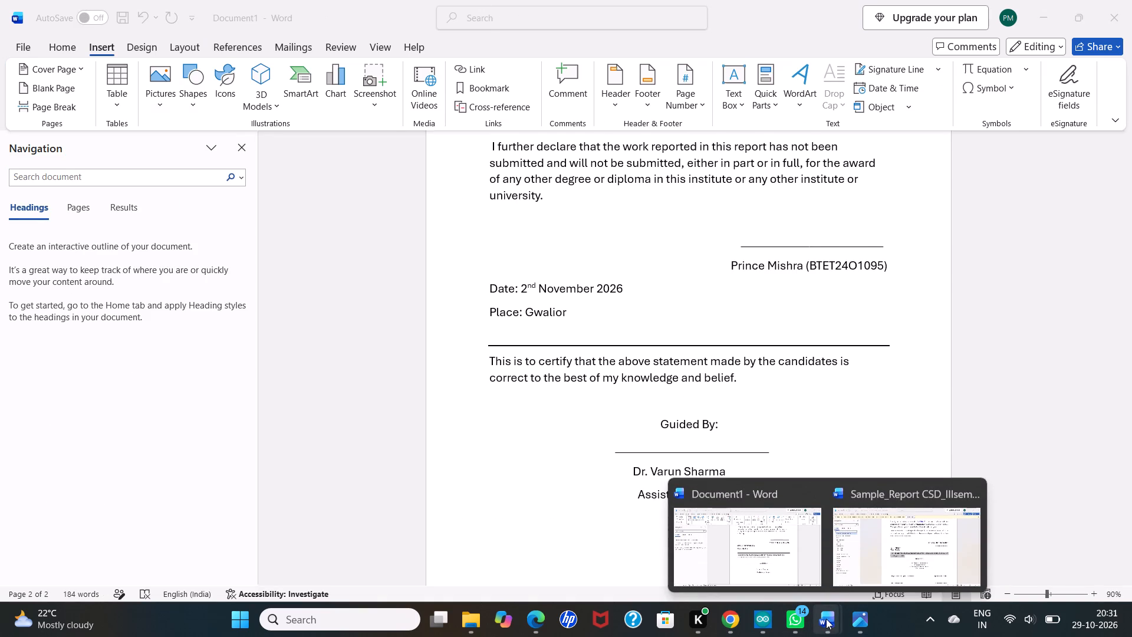
Copy the "Name of the Department>>" and "MITS, Gwalior" lines from the sample report into Document1, starting on a space-indented line below "Assistant professor".
click(877, 540)
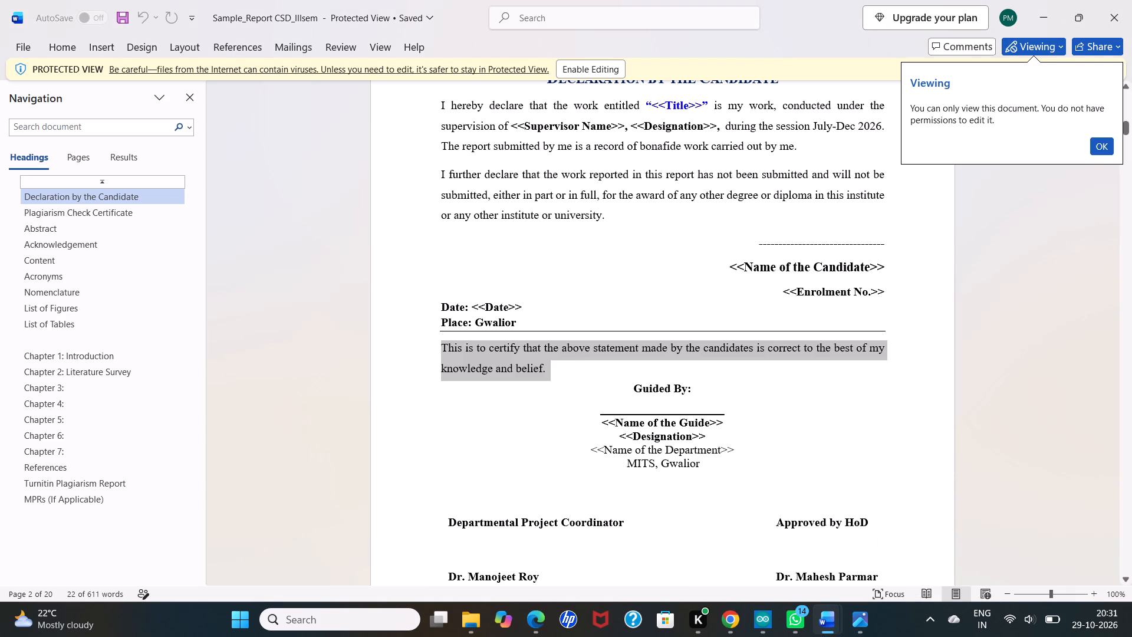
click(607, 449)
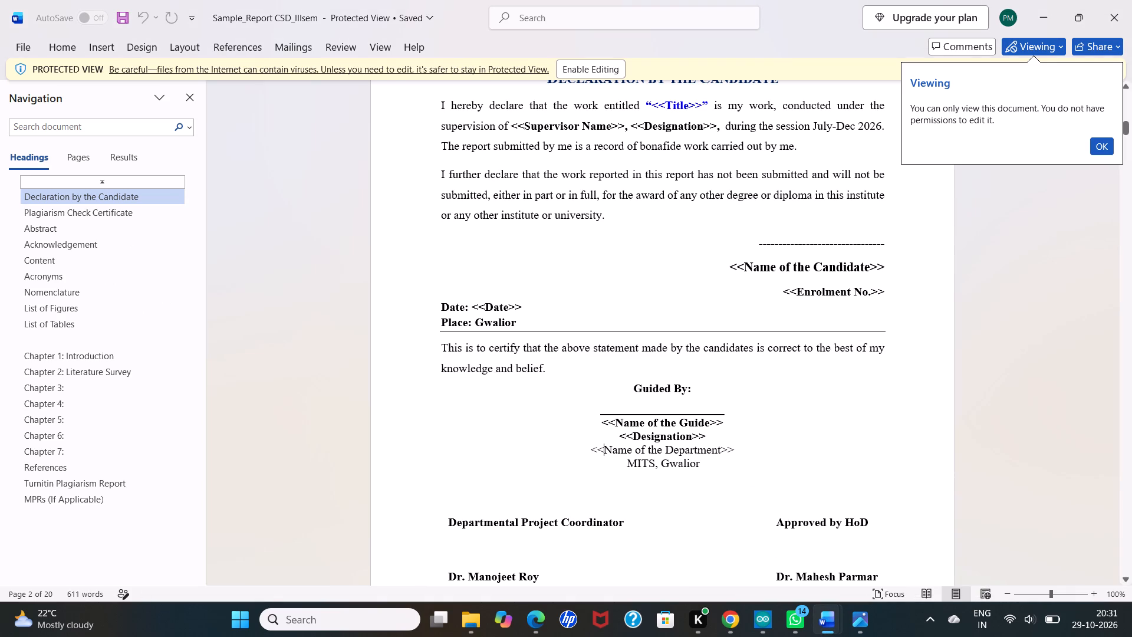
drag(607, 449, 709, 469)
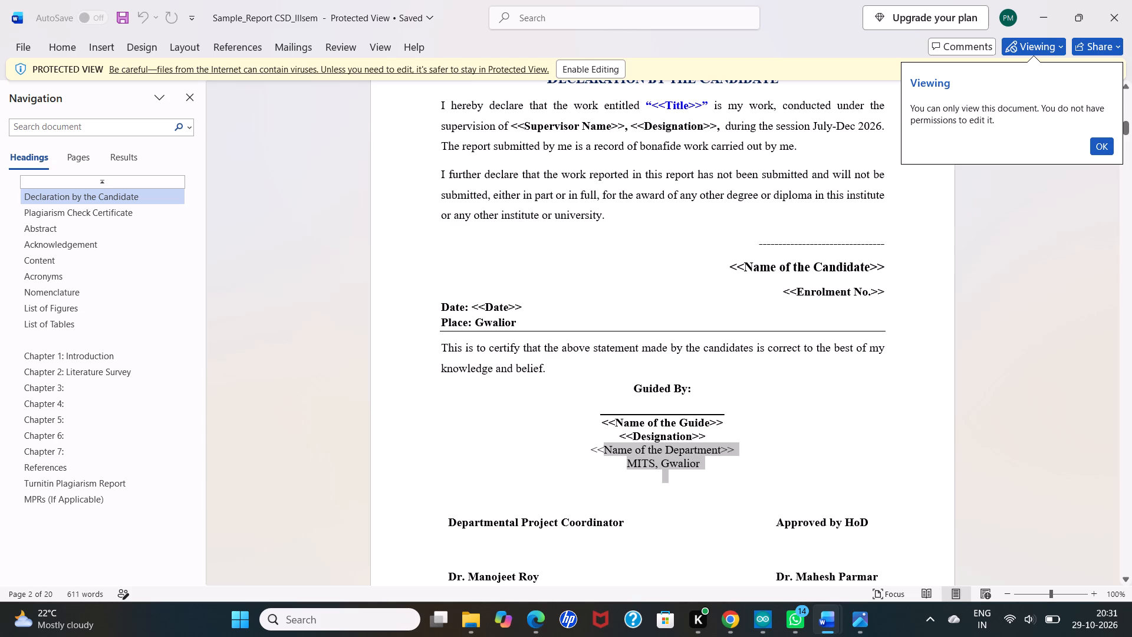
drag(709, 469, 707, 462)
key(ctrl+v)
key(alt+Tab)
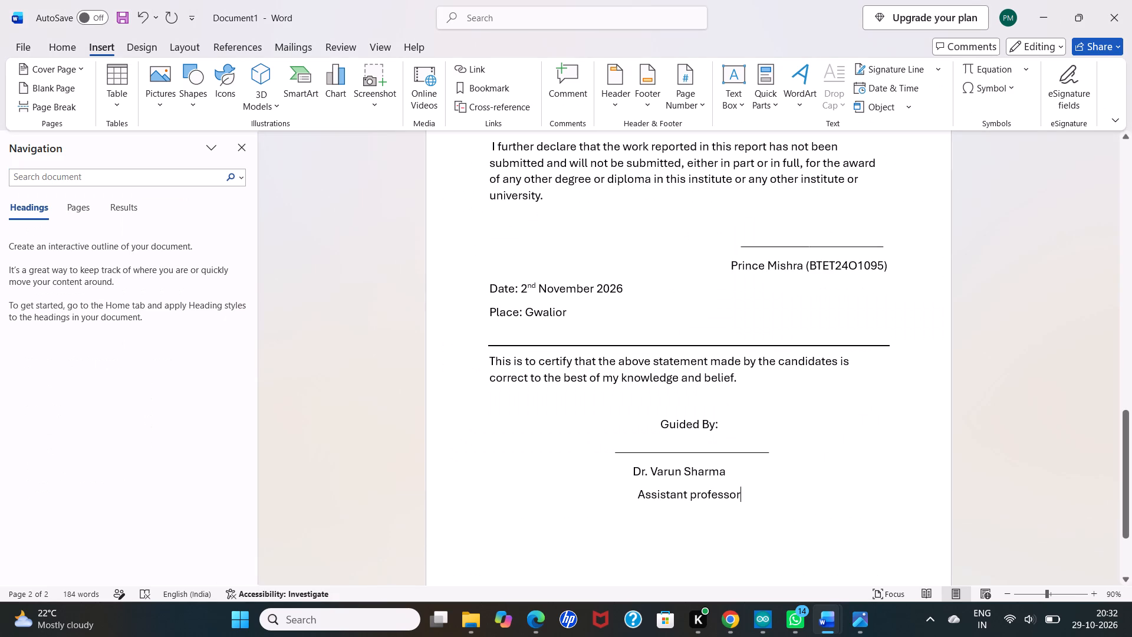
key(Return)
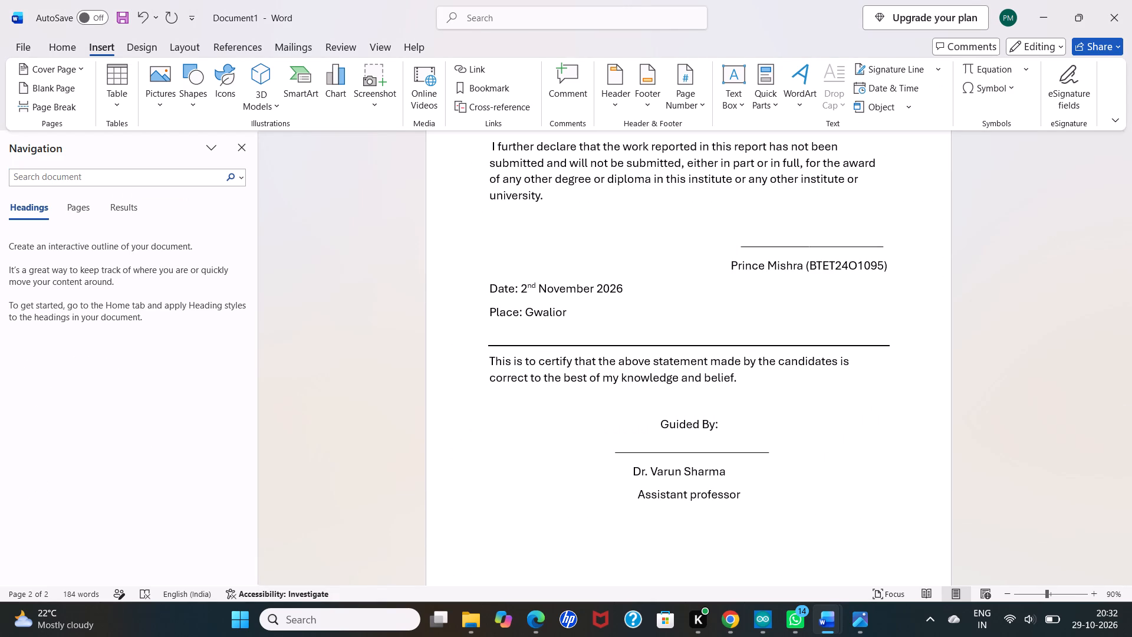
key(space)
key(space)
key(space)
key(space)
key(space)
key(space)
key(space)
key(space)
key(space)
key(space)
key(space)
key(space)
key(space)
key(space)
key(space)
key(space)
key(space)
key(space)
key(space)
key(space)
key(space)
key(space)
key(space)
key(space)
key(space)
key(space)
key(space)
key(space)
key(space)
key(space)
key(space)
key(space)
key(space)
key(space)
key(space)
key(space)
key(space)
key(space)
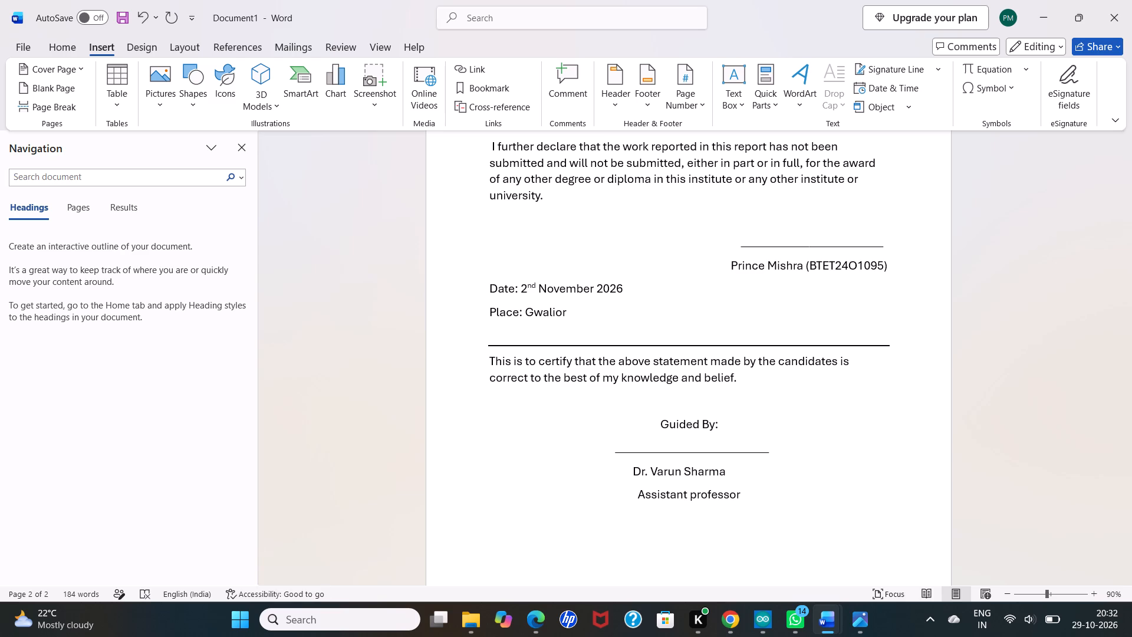
key(ctrl+v)
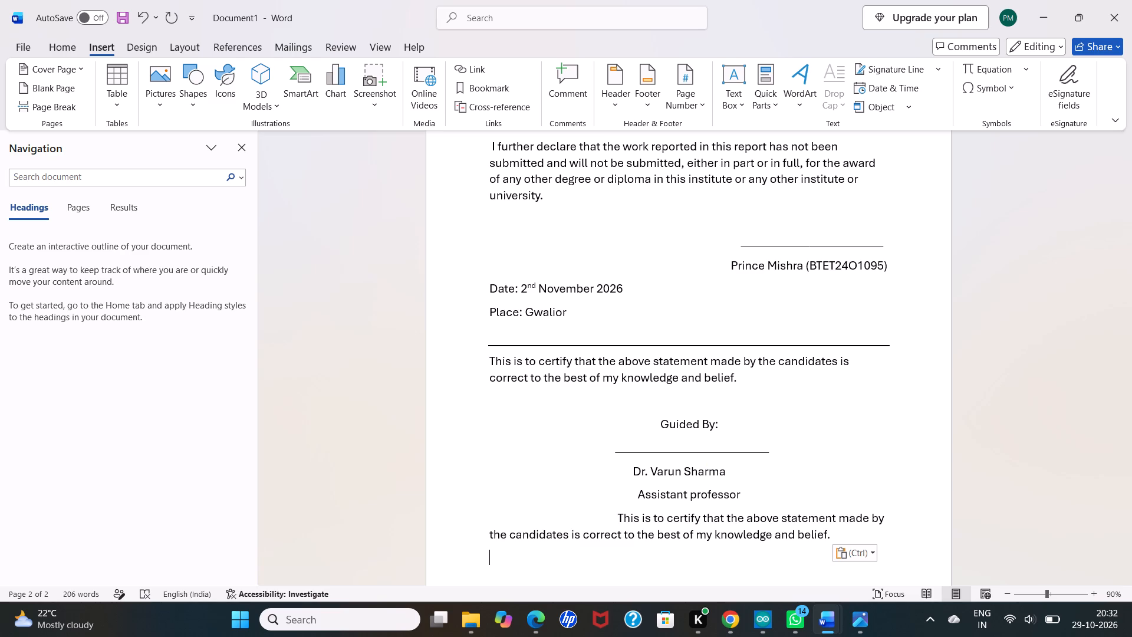
key(ctrl+z)
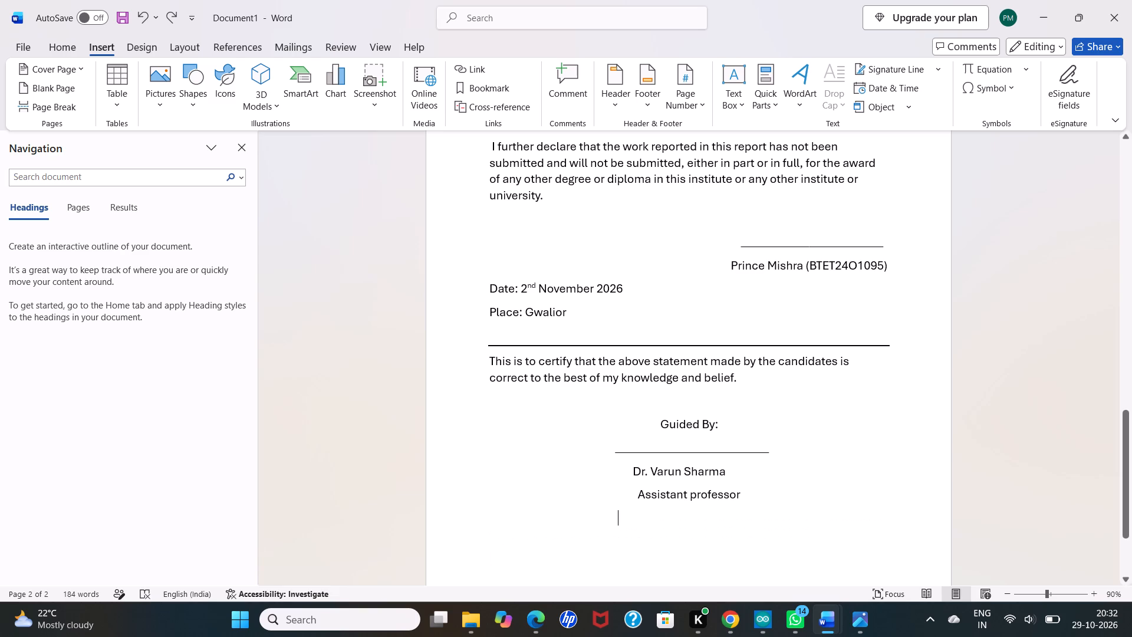
key(alt+Tab)
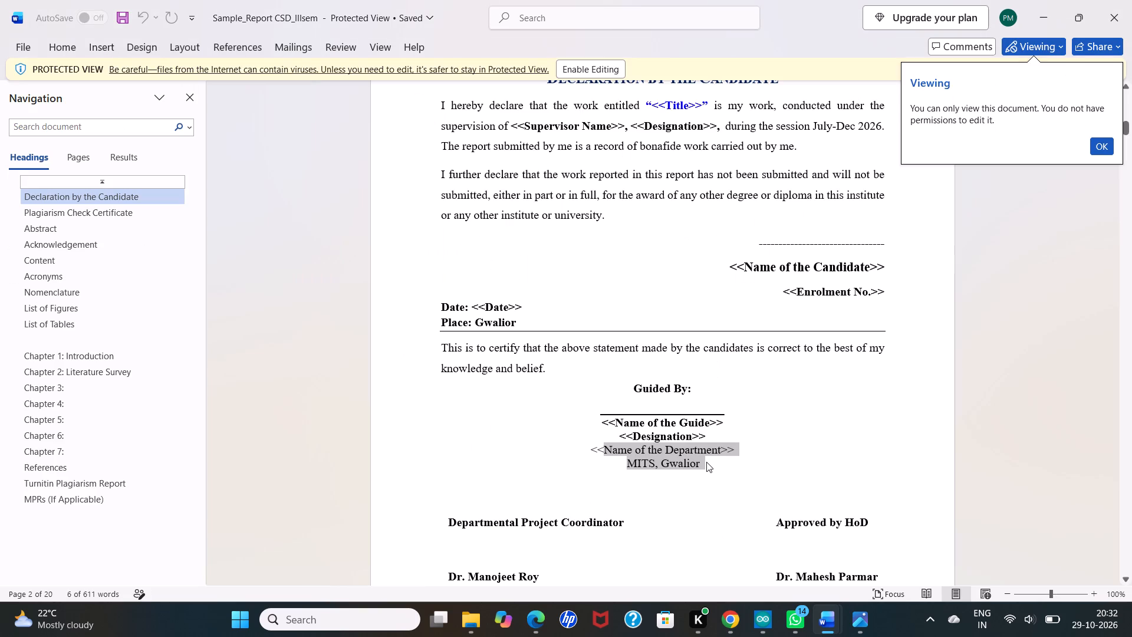
key(ctrl+c)
key(Tab)
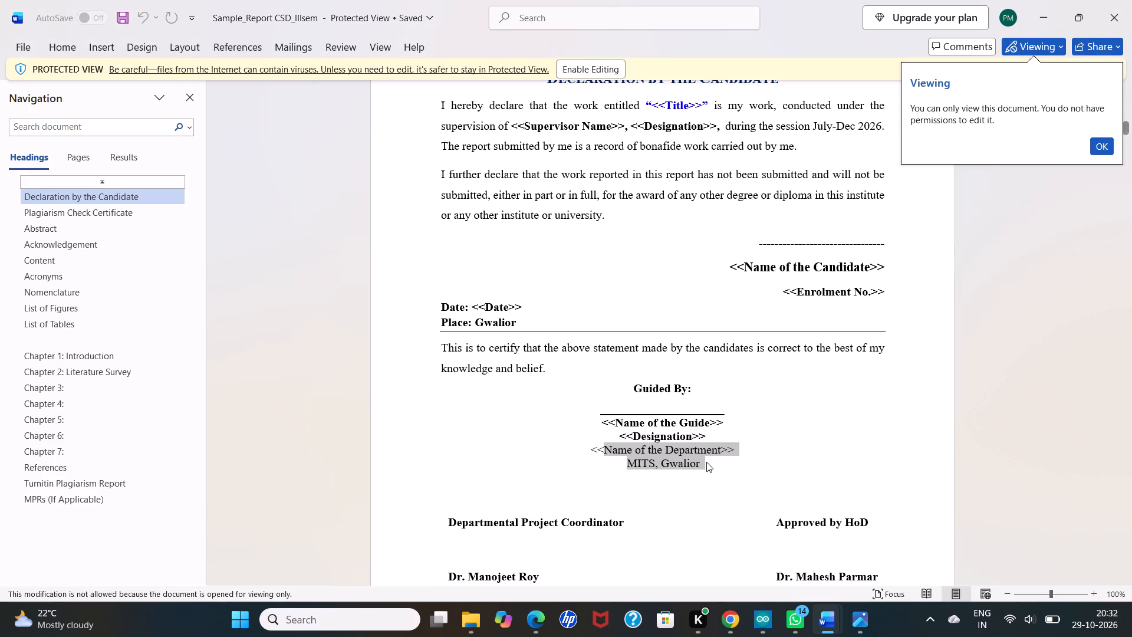
key(alt+Tab)
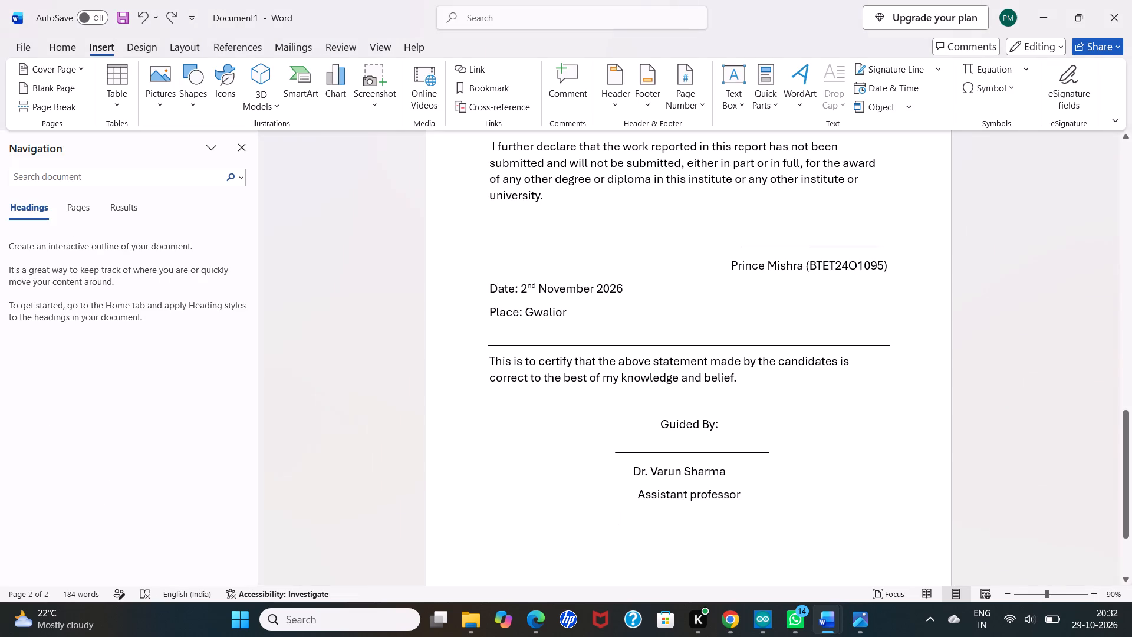
key(ctrl+v)
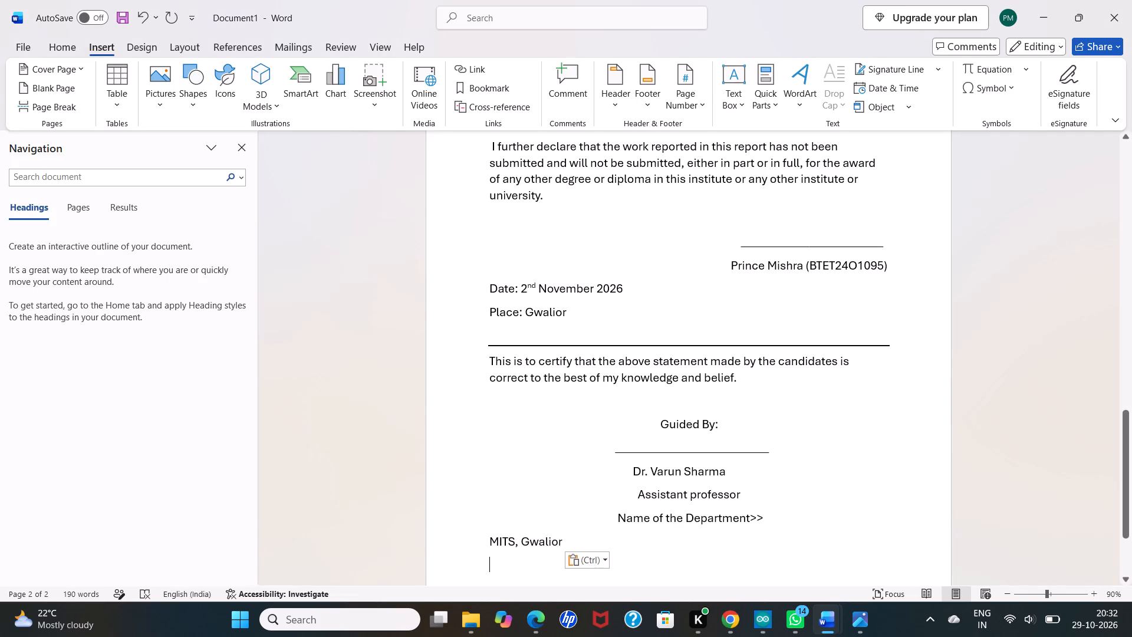
Remove the trailing ">>" from the "Name of the Department" line.
click(768, 518)
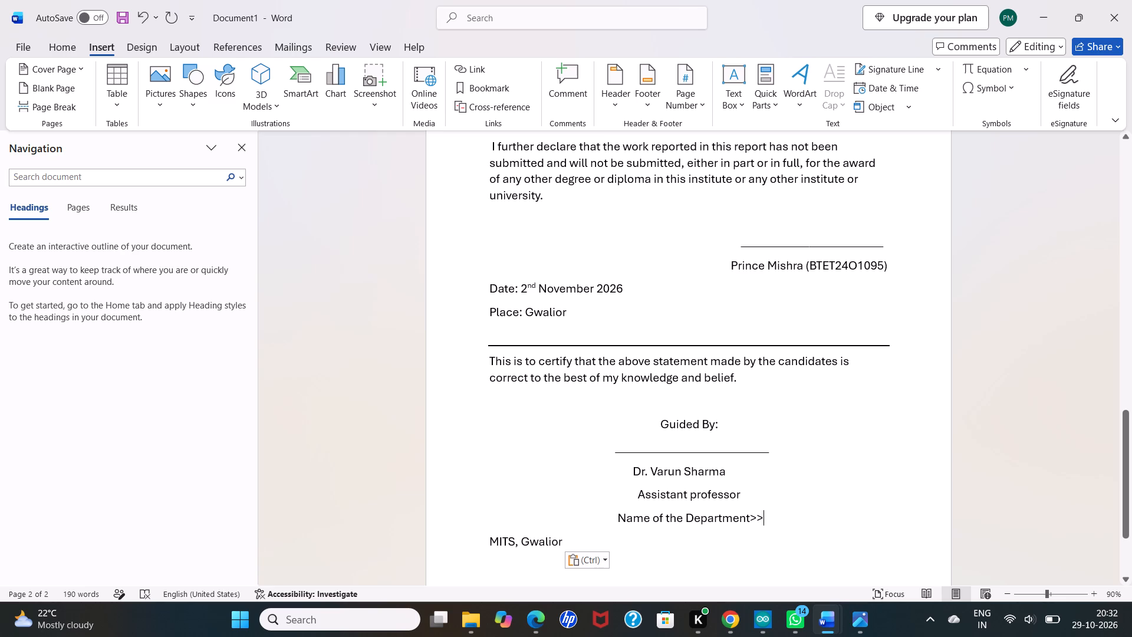
key(BackSpace)
key(BackSpace)
Indent the "MITS, Gwalior" line with leading spaces so it sits centred below "Name of the Department".
click(488, 535)
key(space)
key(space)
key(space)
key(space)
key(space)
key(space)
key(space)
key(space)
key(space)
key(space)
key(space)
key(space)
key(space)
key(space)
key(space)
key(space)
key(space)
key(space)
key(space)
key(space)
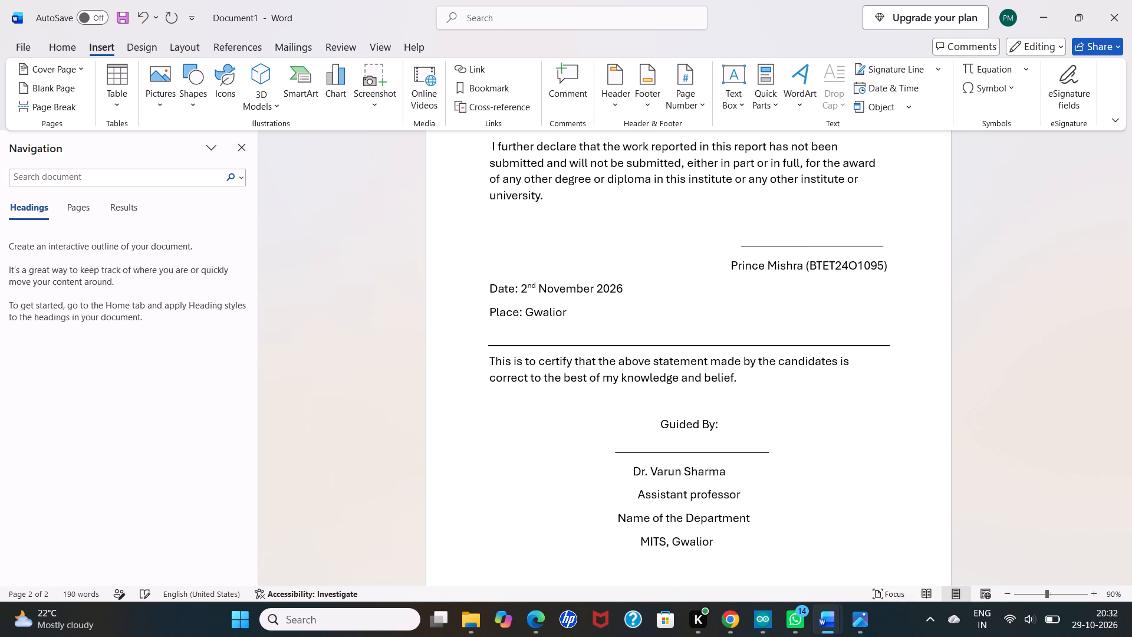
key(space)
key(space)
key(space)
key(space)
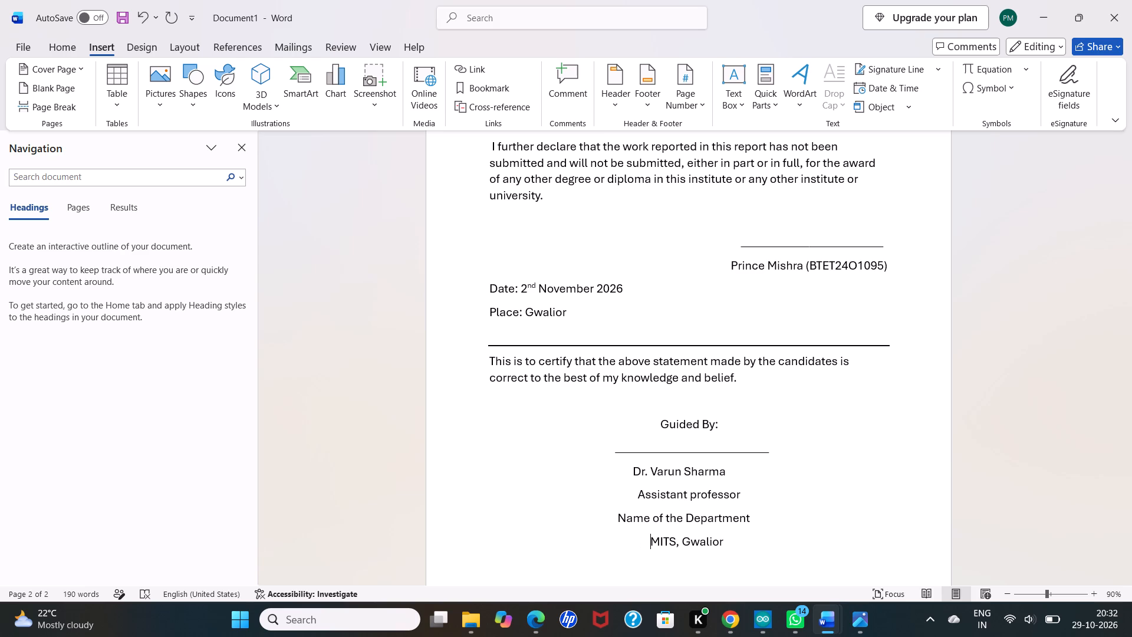
Centre the guide's name under the signature line with five more leading spaces, and add one more before "MITS, Gwalior".
click(628, 467)
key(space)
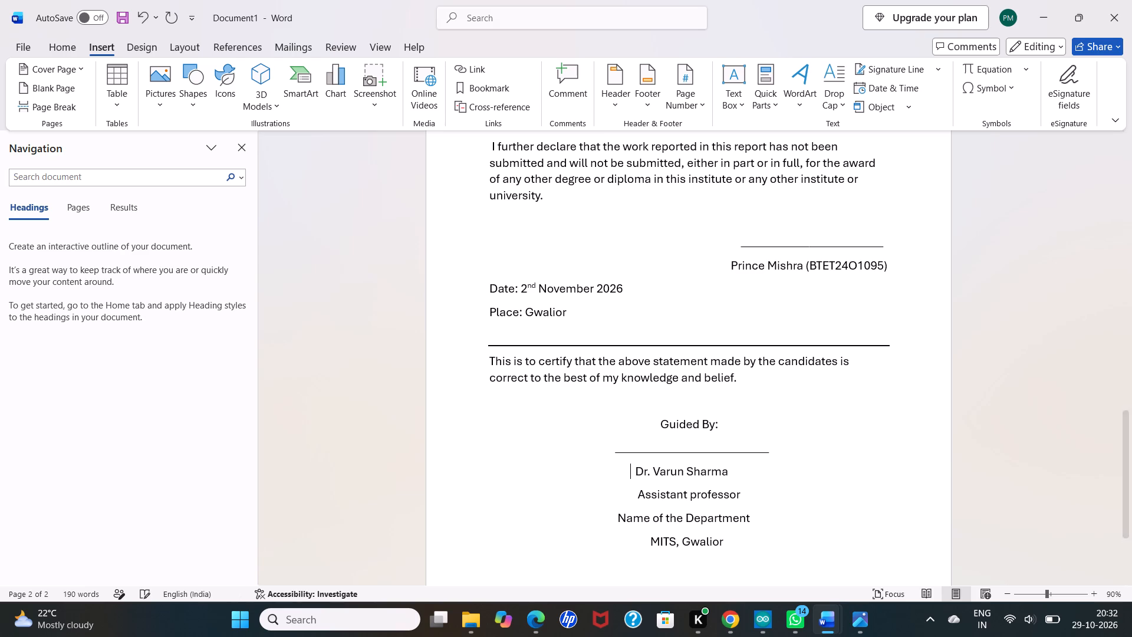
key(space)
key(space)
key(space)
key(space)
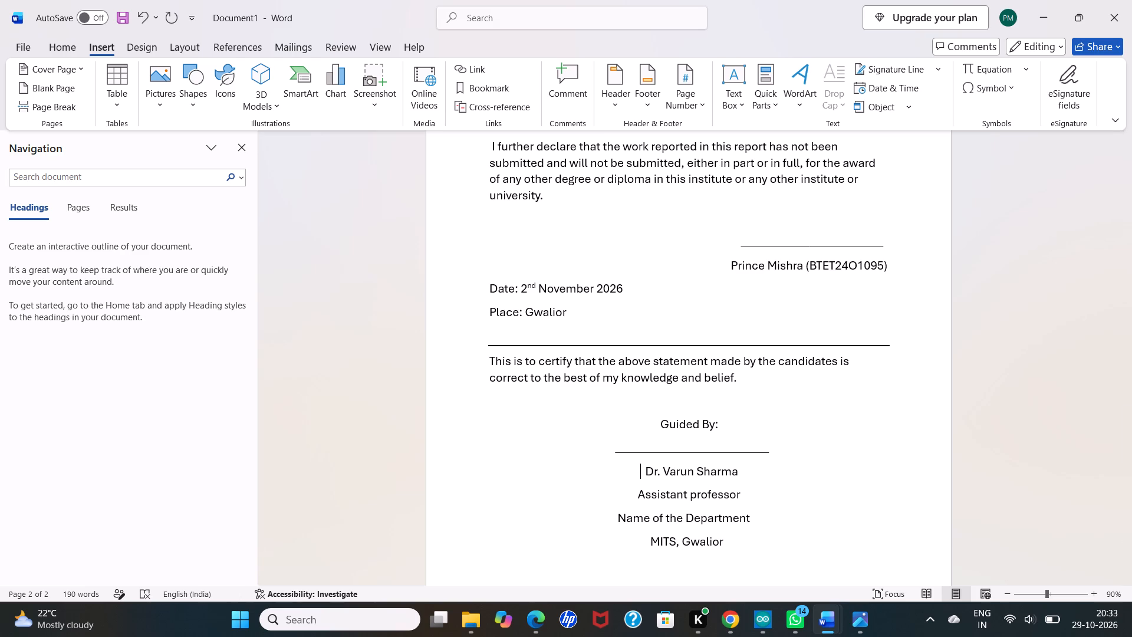
click(645, 547)
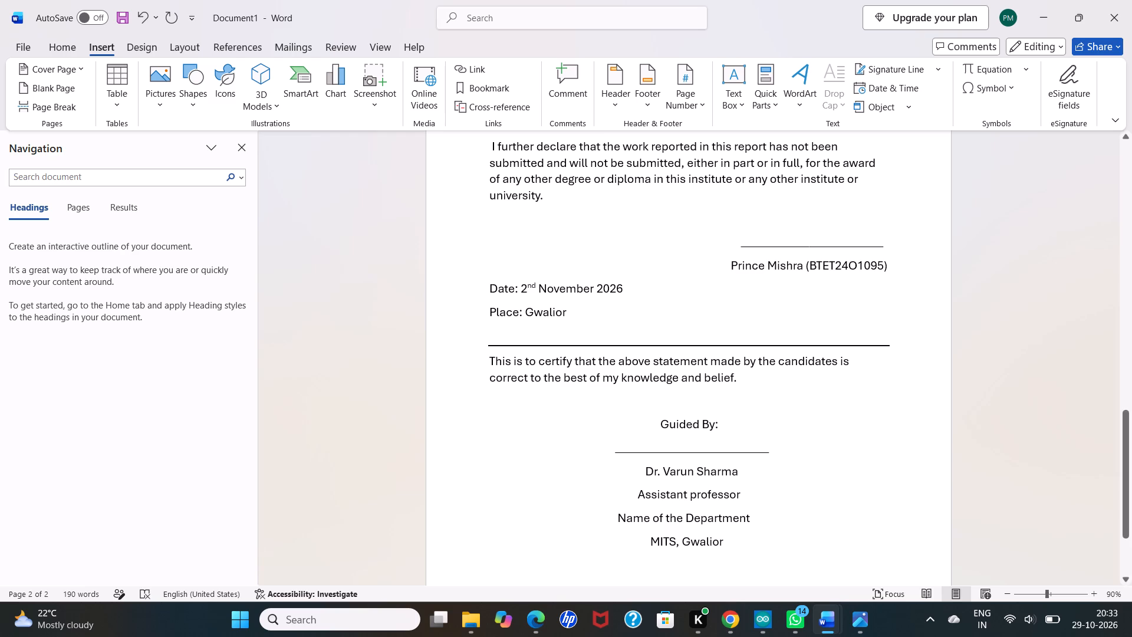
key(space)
Copy the "Departmental Project Coordinator" and "Approved by HoD" signature block from the sample report into Document1 below the guide's details.
scroll(784, 509, down, 3)
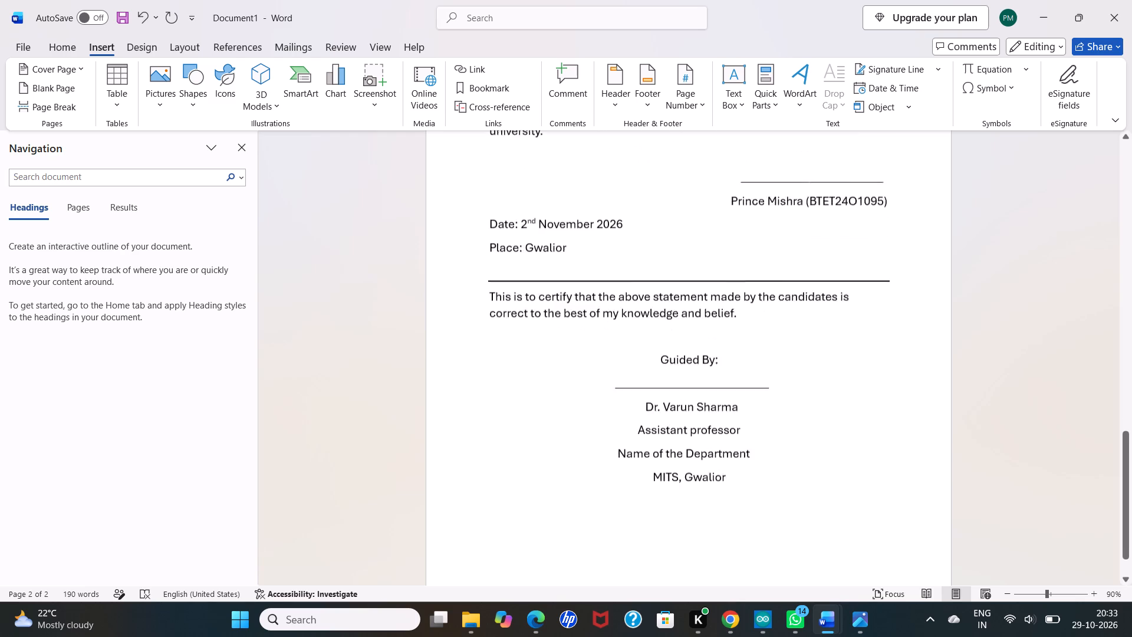
scroll(784, 509, down, 5)
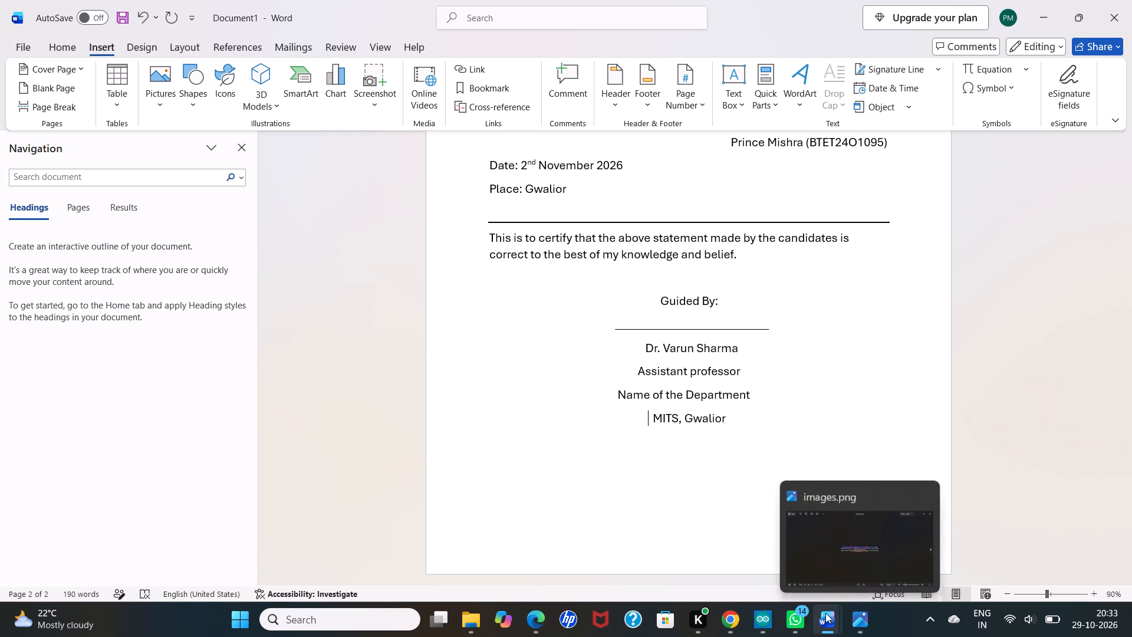
click(845, 543)
scroll(547, 492, down, 3)
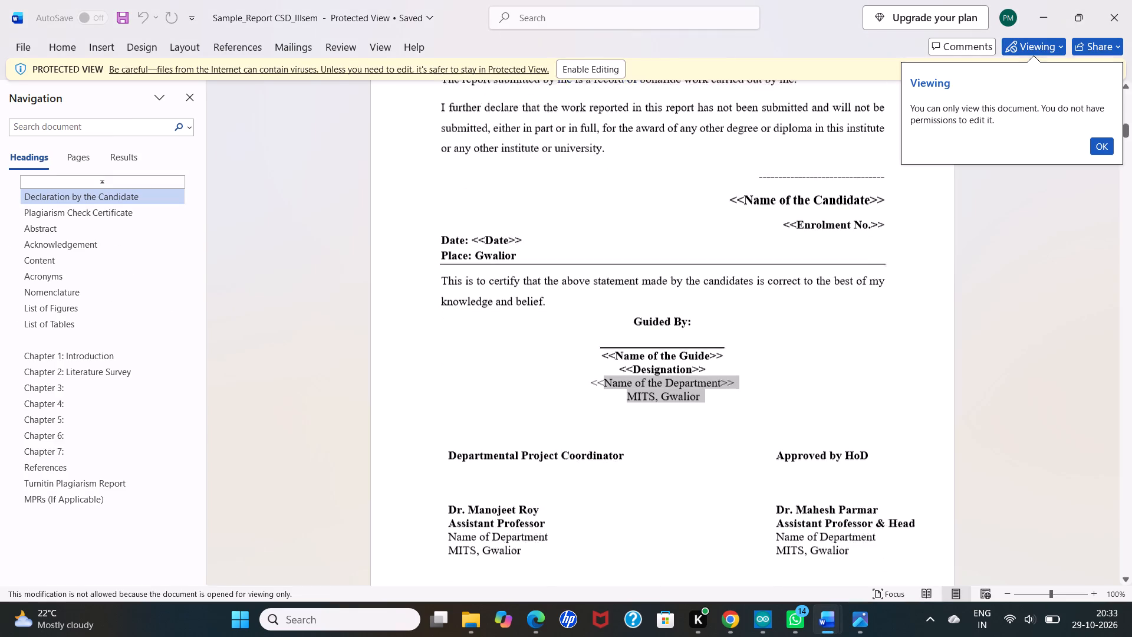
Copy the "Departmental Project Coordinator" and "Approved by HoD" signature block from the sample report into Document1 below the "MITS, Gwalior" line.
scroll(551, 491, down, 3)
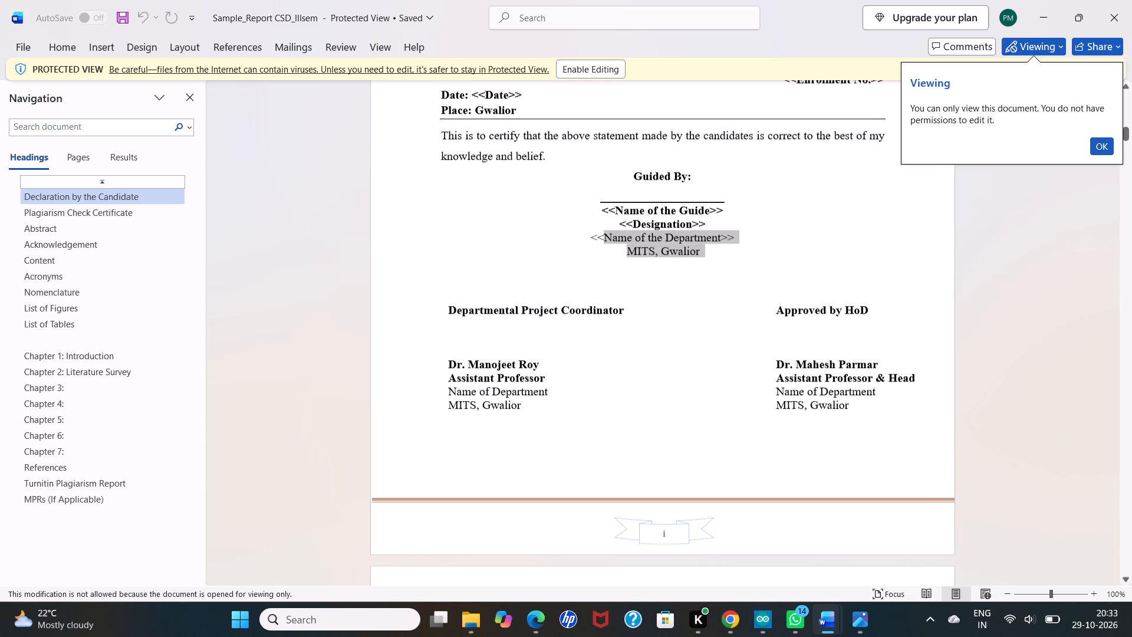
drag(450, 311, 548, 434)
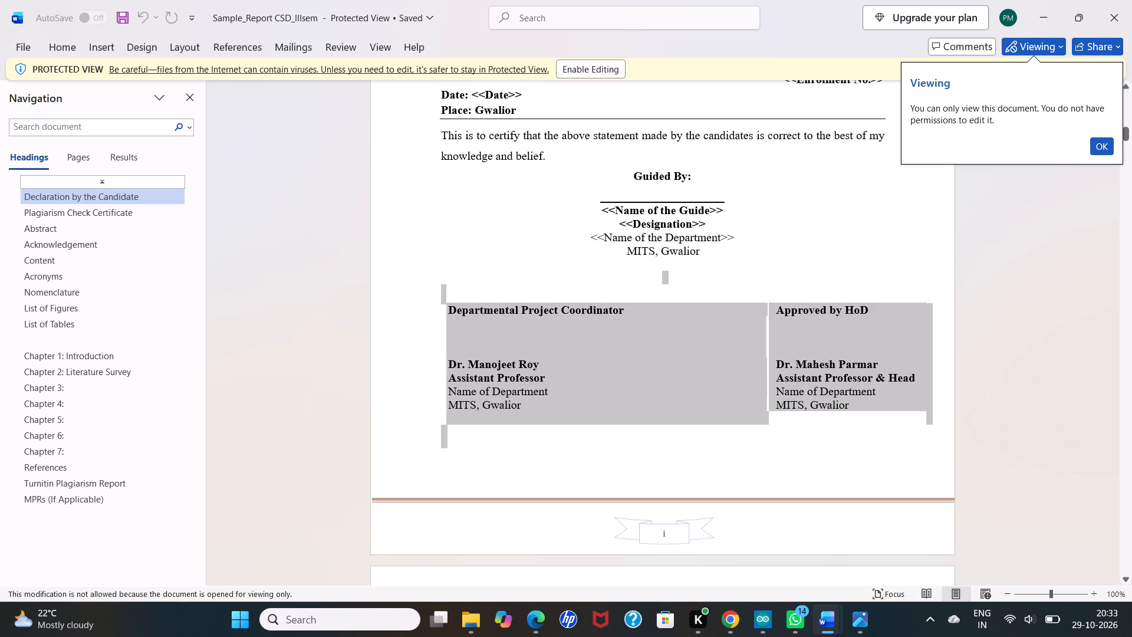
drag(548, 434, 548, 435)
key(ctrl+c)
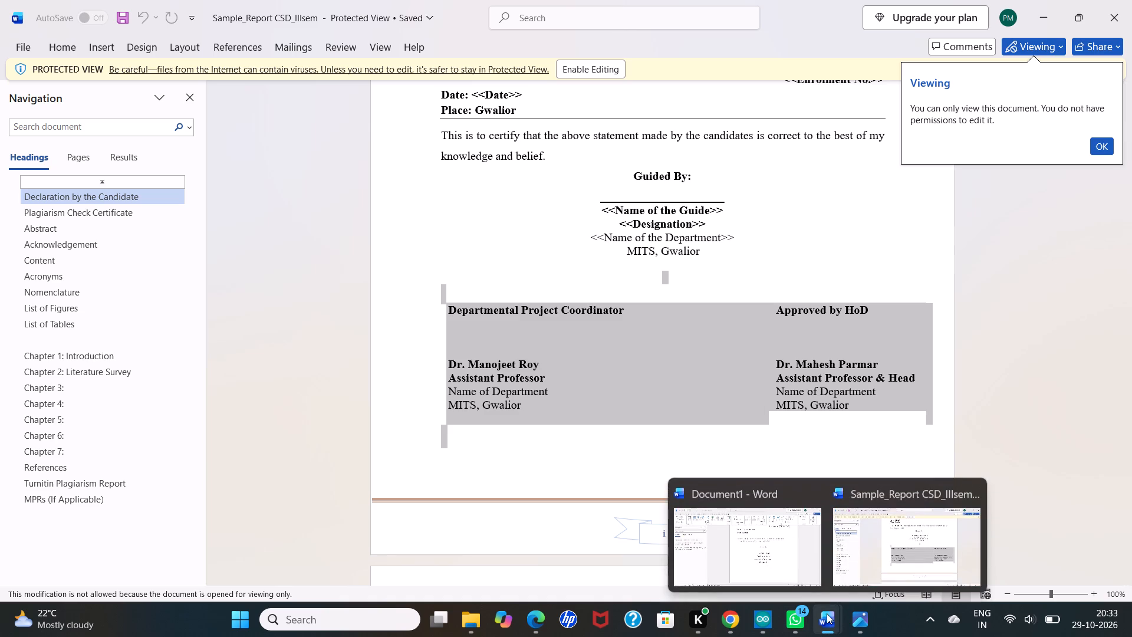
key(Tab)
key(alt+Tab)
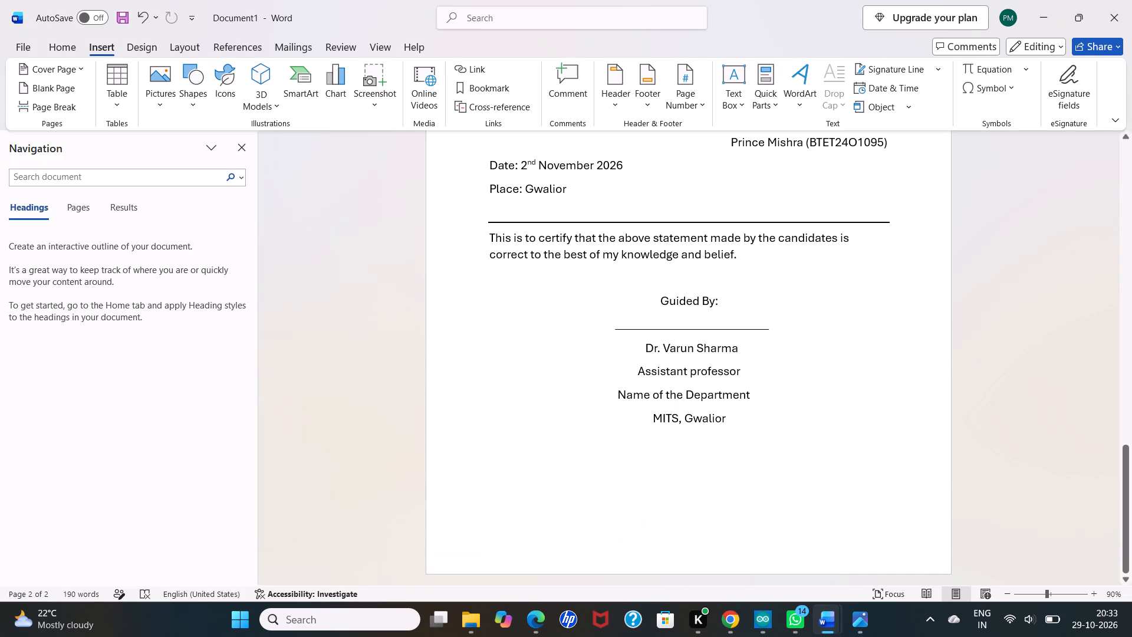
click(733, 413)
key(Return)
key(ctrl+v)
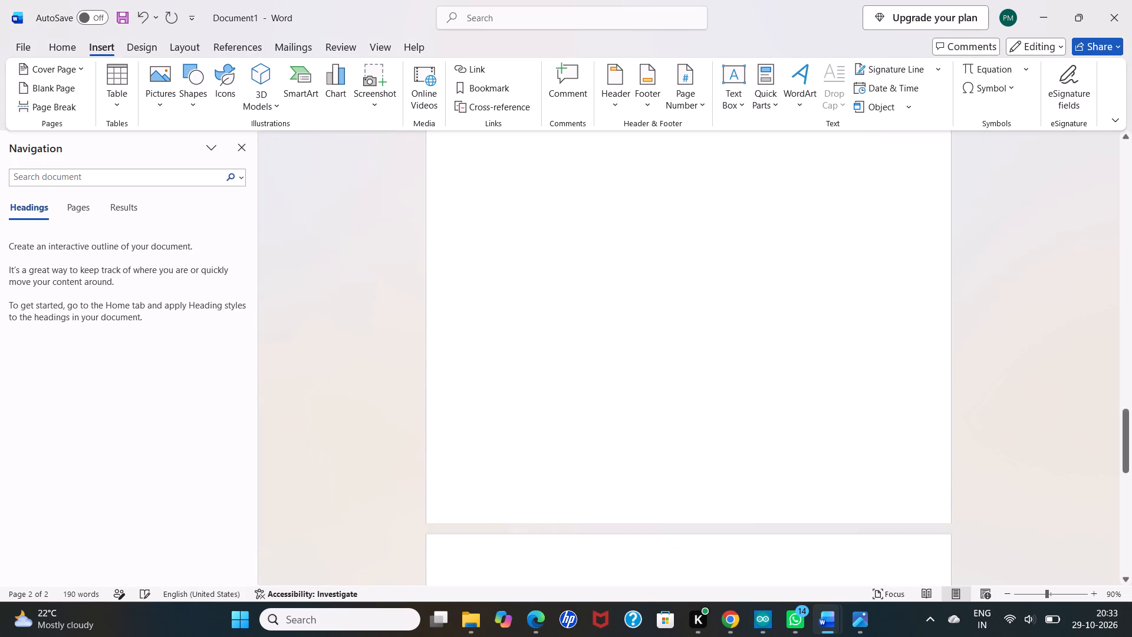
scroll(733, 406, up, 4)
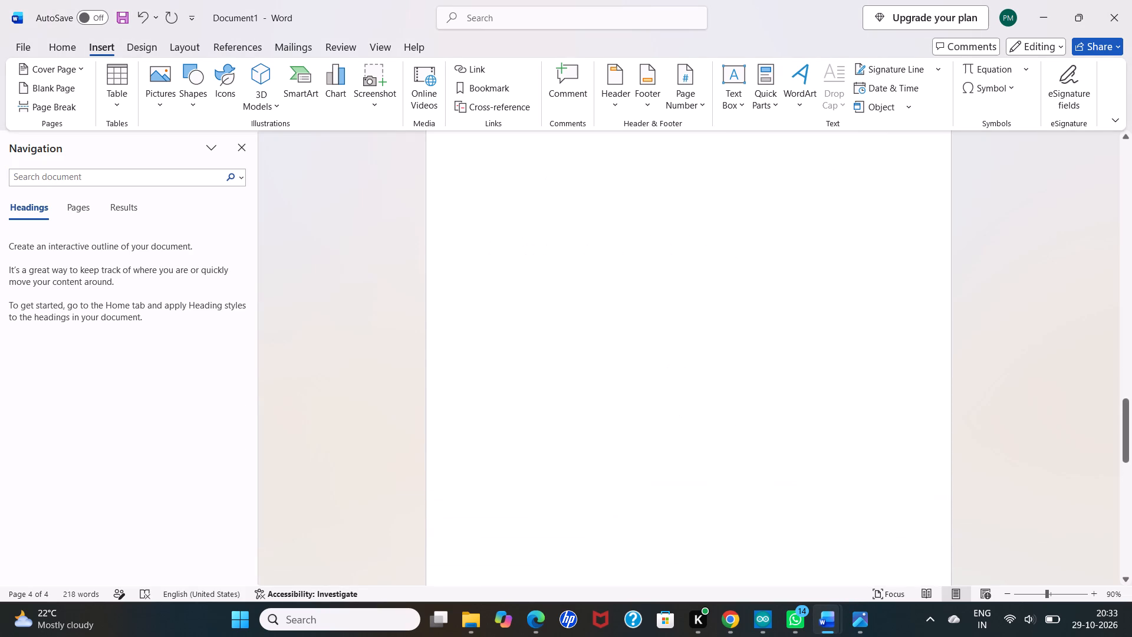
scroll(733, 406, up, 13)
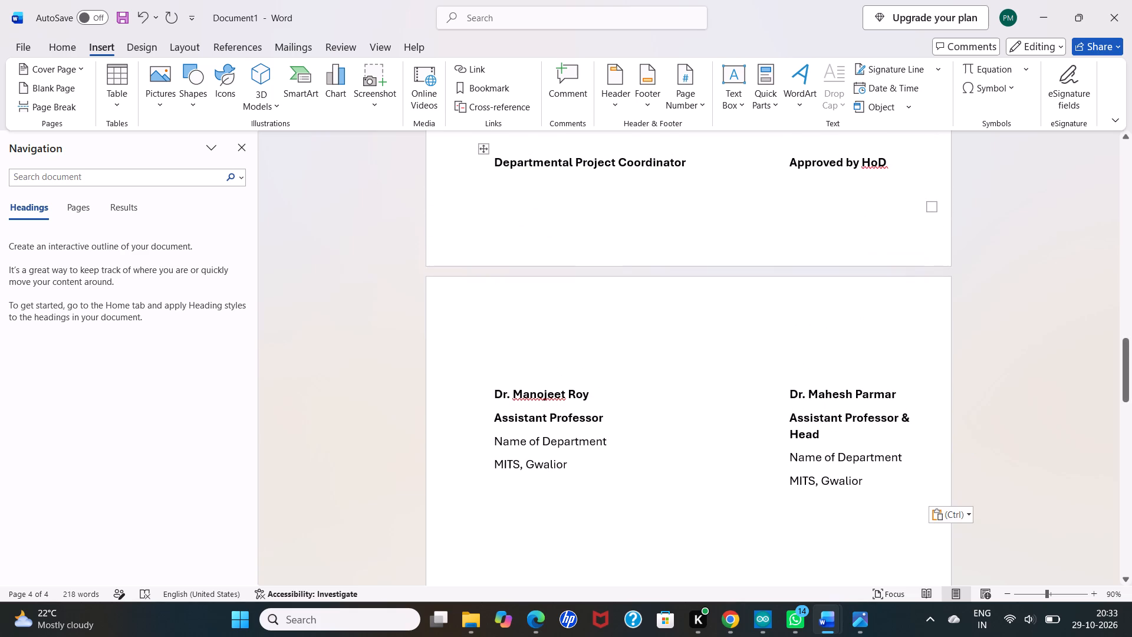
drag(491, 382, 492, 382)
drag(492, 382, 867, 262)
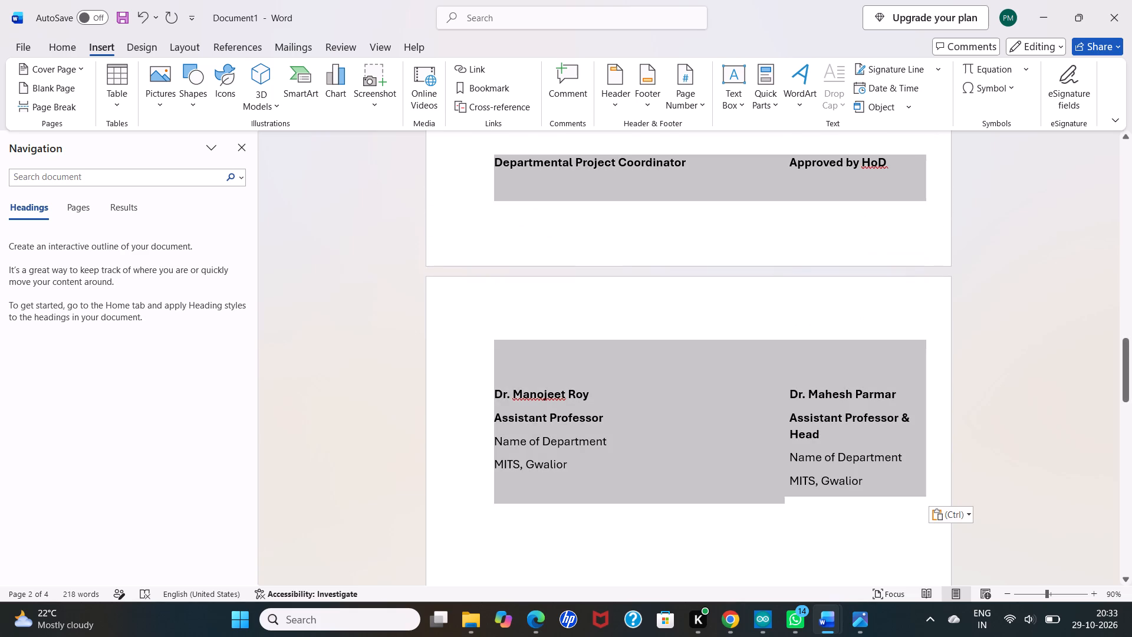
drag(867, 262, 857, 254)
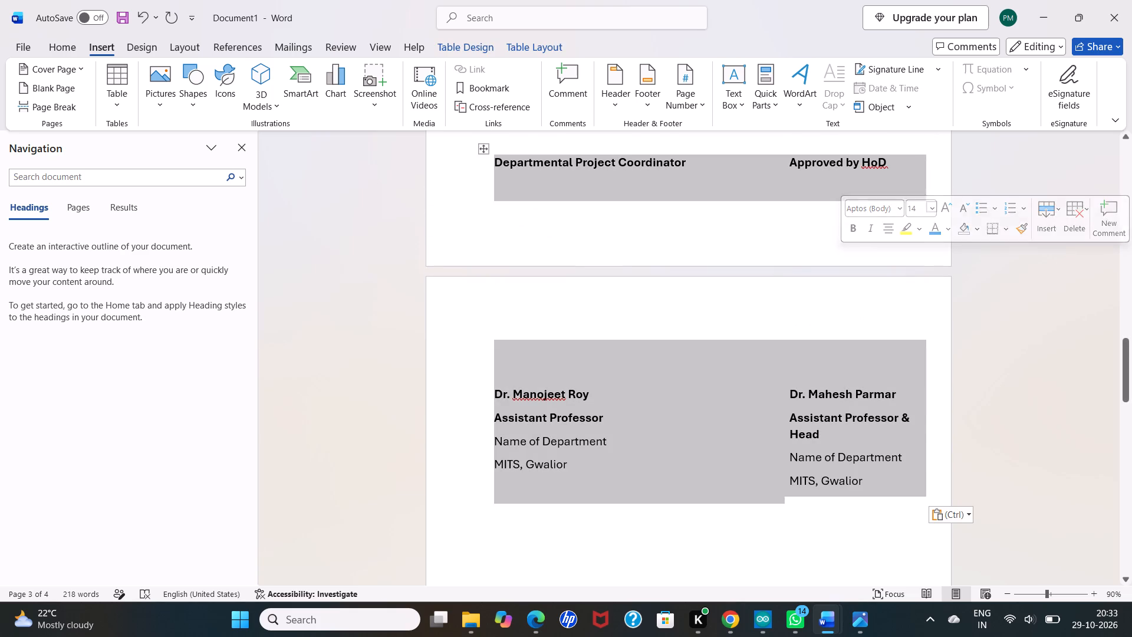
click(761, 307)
Reduce the font size of both declaration paragraphs under "DECLARATION BY THE CANDIDATES".
scroll(849, 274, up, 4)
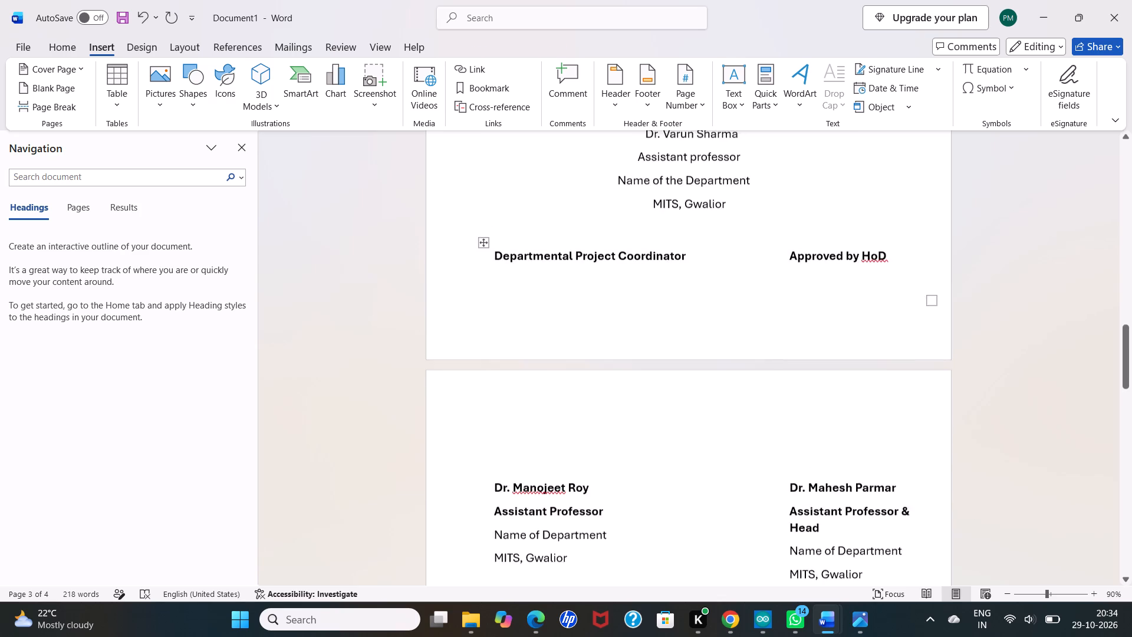
scroll(845, 274, up, 3)
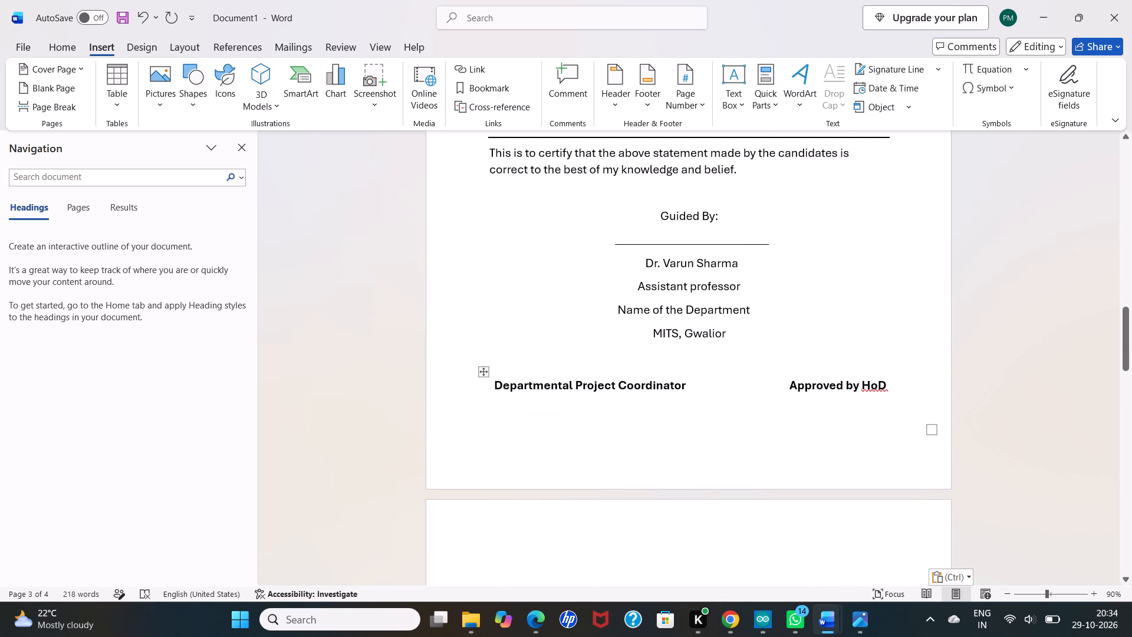
scroll(741, 276, up, 13)
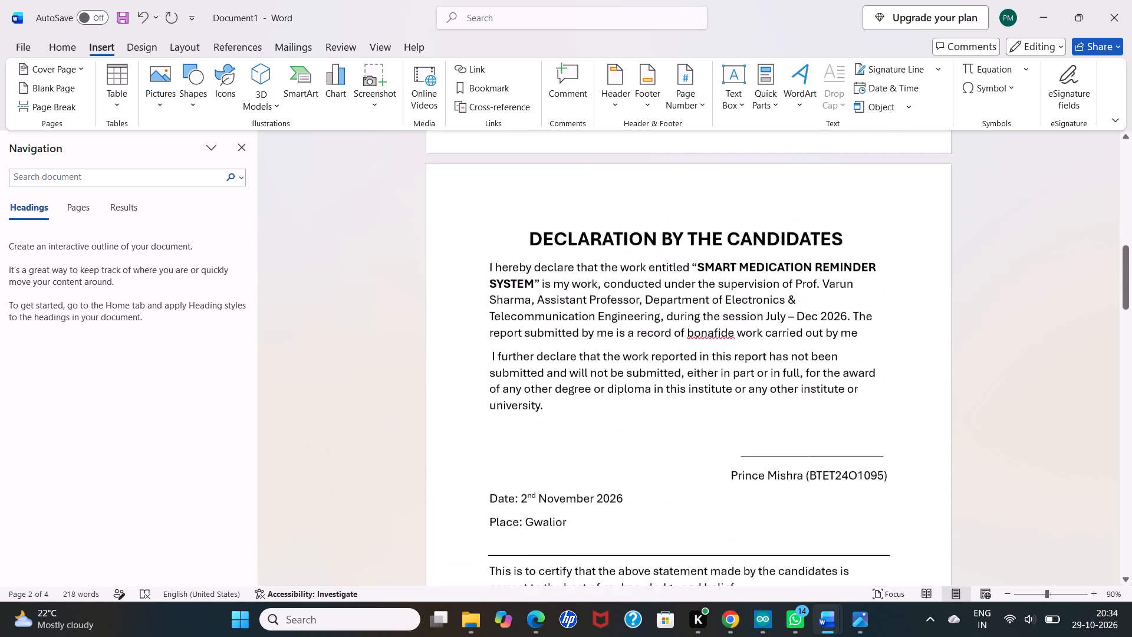
scroll(741, 276, up, 2)
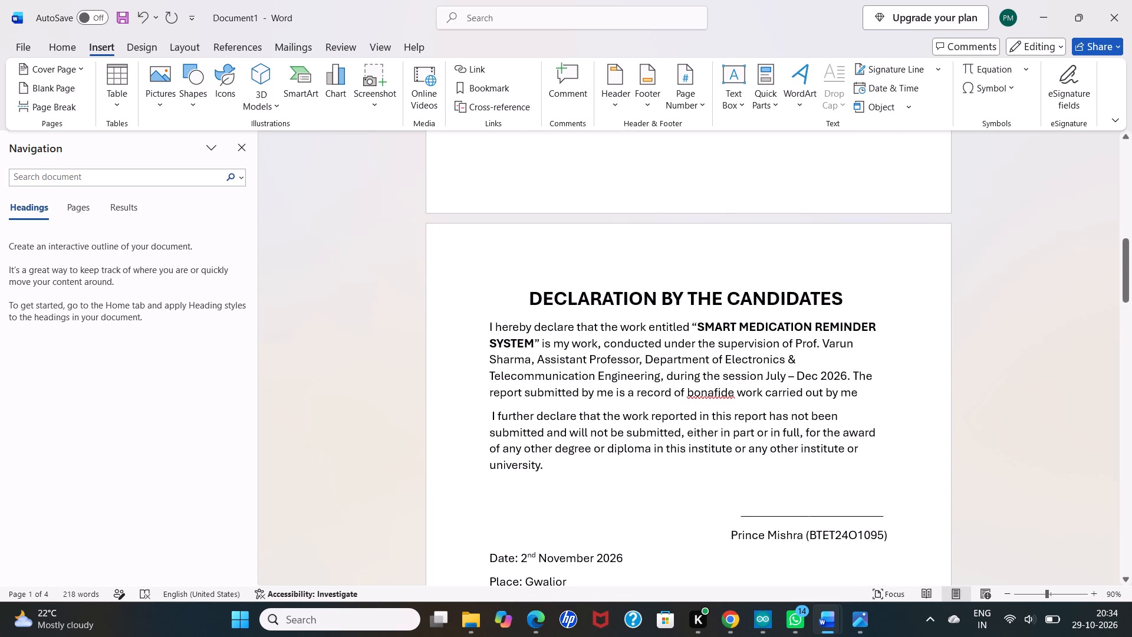
drag(488, 328, 709, 464)
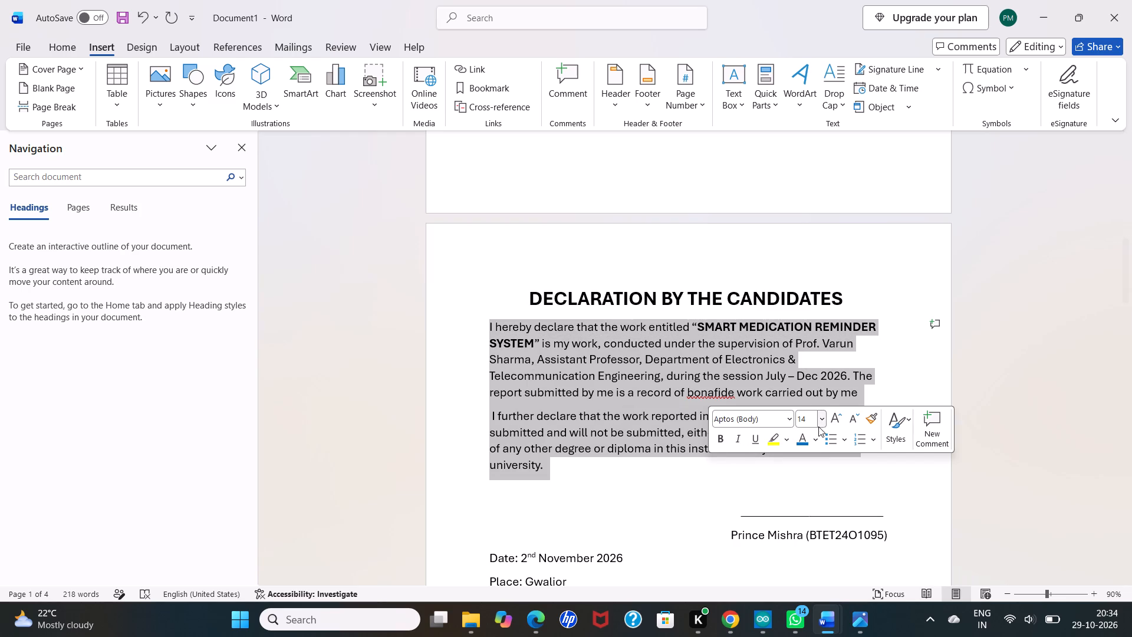
click(823, 423)
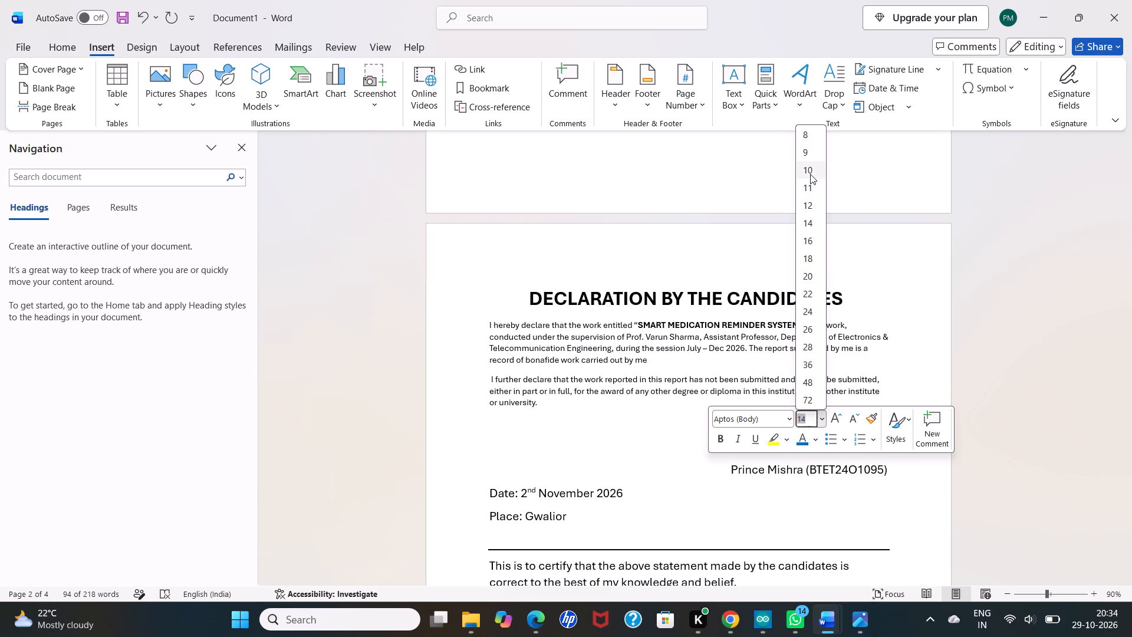
Set both declaration paragraphs under "DECLARATION BY THE CANDIDATES" to font size 10.
click(810, 174)
click(1054, 356)
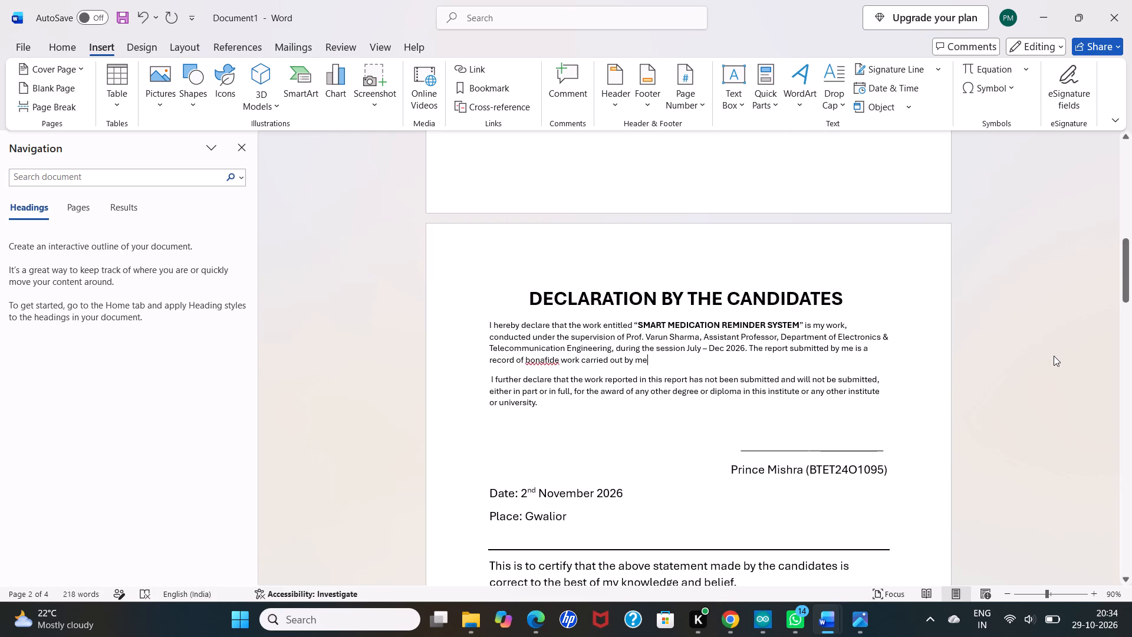
Delete the "Departmental Project Coordinator" and "Approved by HoD" signature block and paste the copied block again below the guide's details.
scroll(817, 380, down, 19)
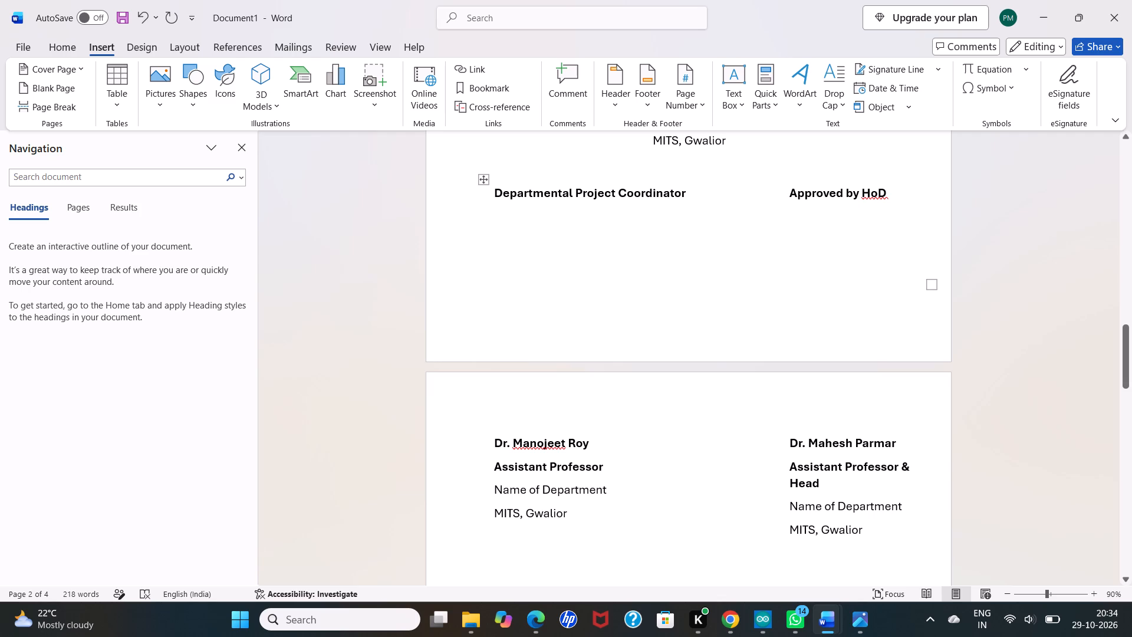
drag(497, 189, 968, 524)
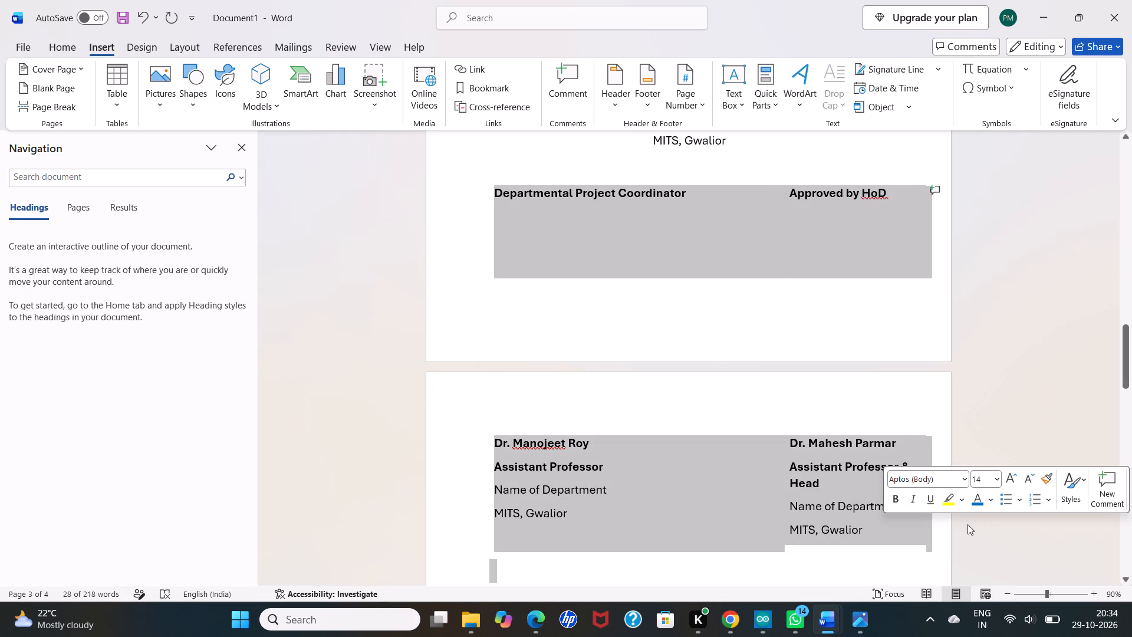
key(BackSpace)
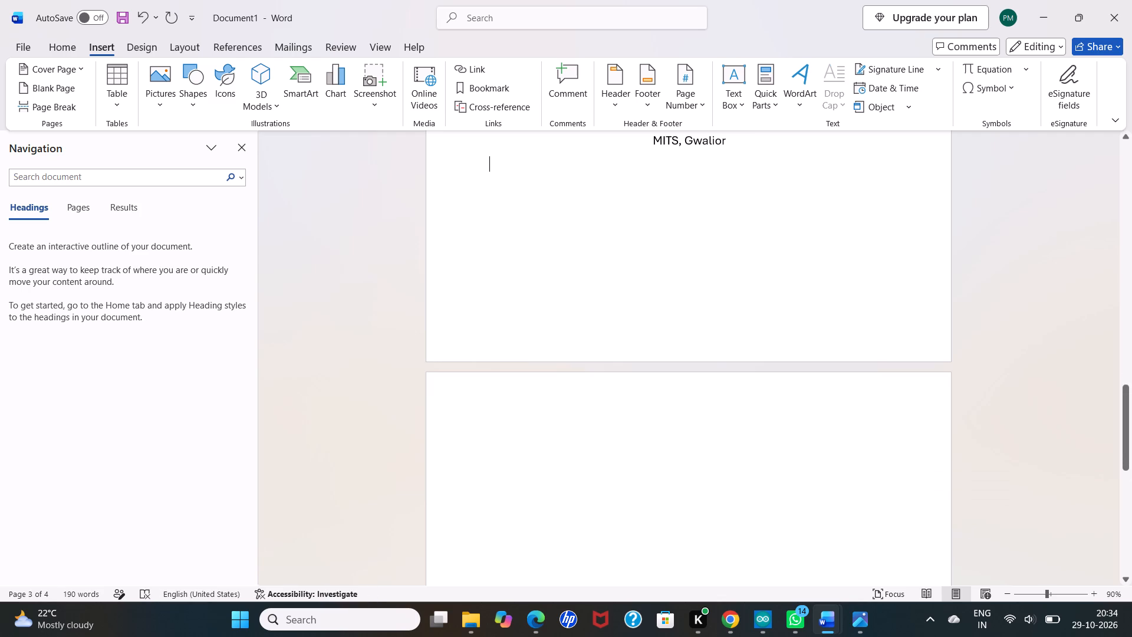
key(ctrl+v)
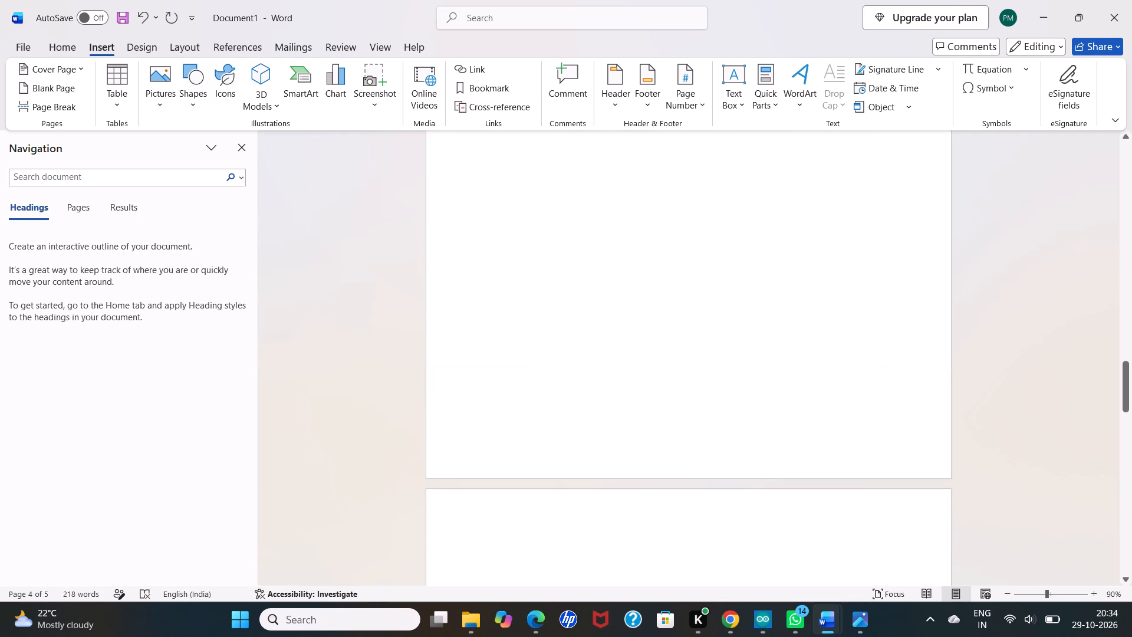
scroll(968, 524, up, 5)
scroll(968, 524, up, 19)
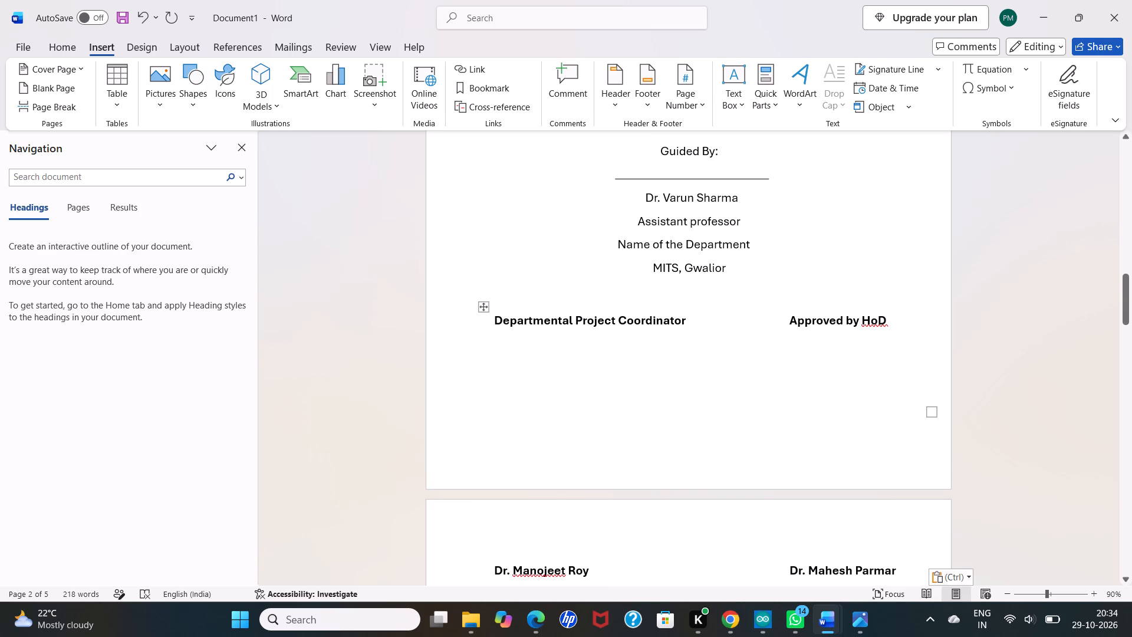
scroll(518, 314, up, 11)
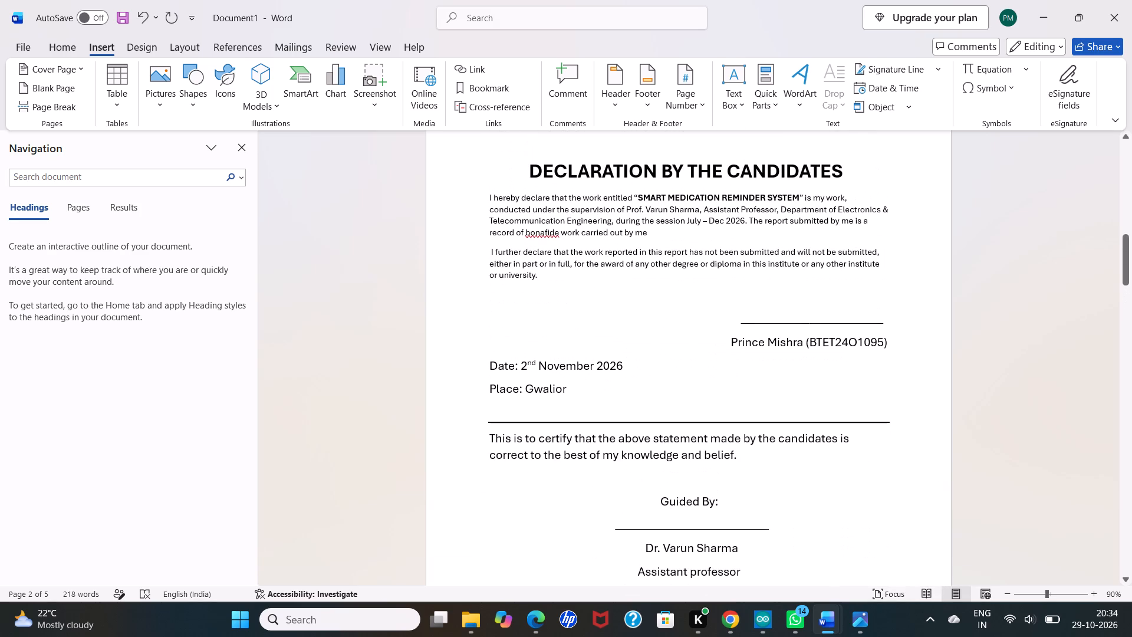
Delete one leading space before the candidate's signature line, and the blank line above it together with the full stop after "university".
click(738, 325)
key(BackSpace)
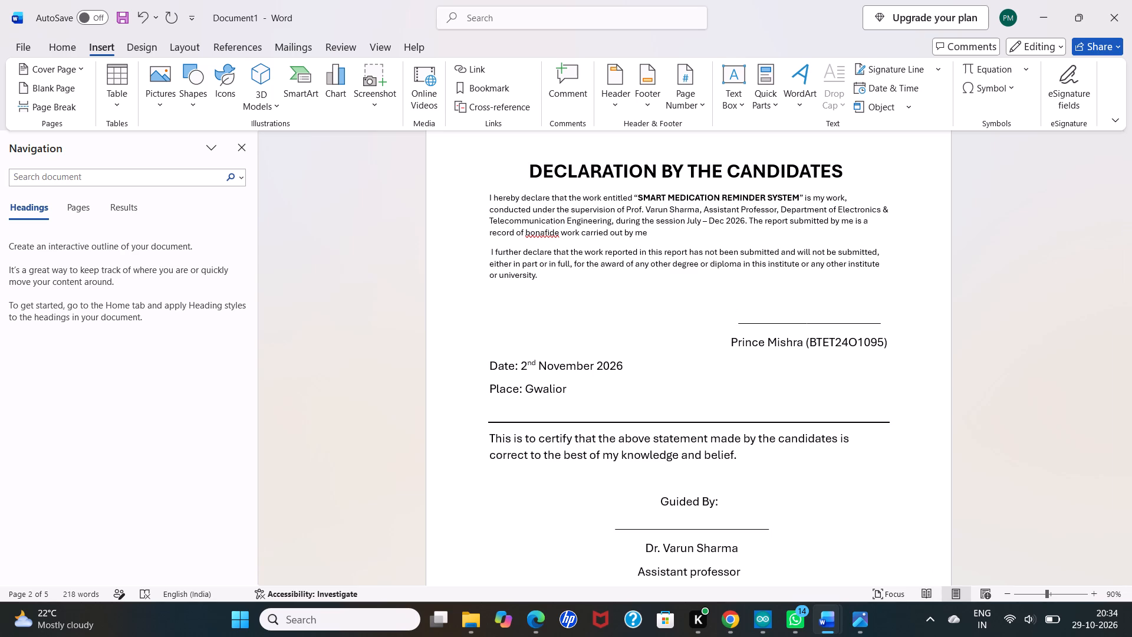
click(496, 300)
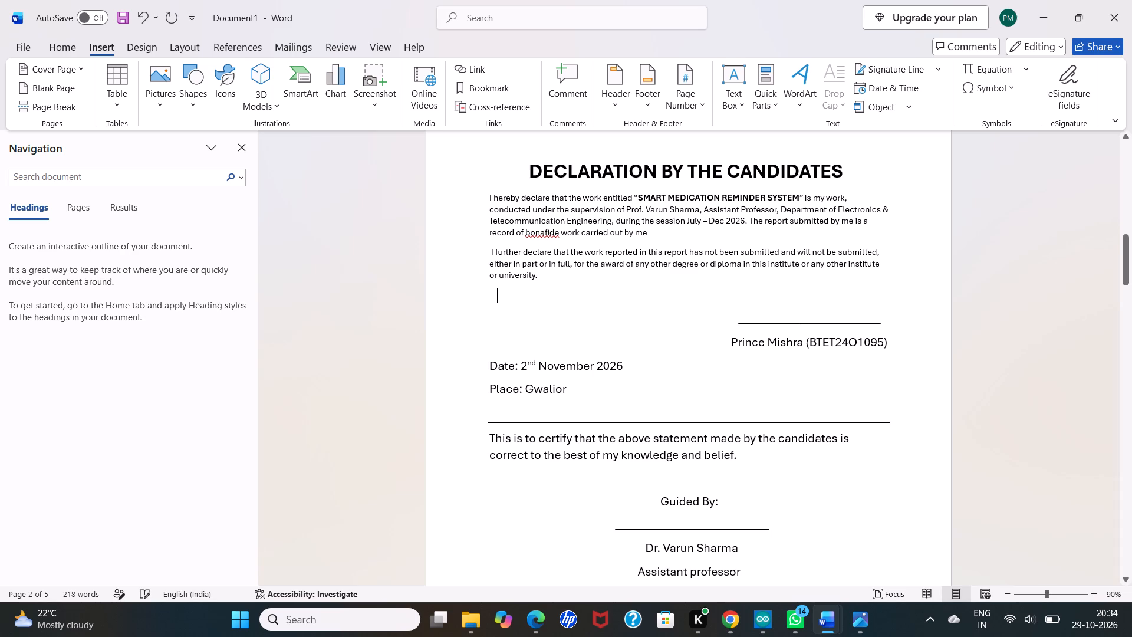
key(BackSpace)
key(BackSpace)
key(BackSpace)
key(BackSpace)
key(BackSpace)
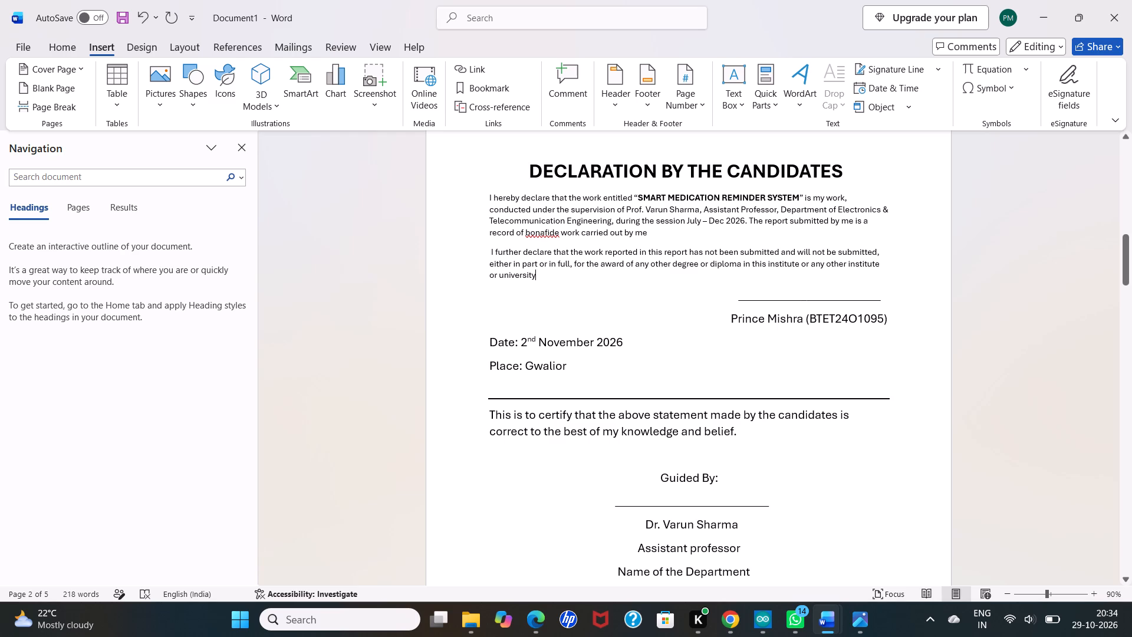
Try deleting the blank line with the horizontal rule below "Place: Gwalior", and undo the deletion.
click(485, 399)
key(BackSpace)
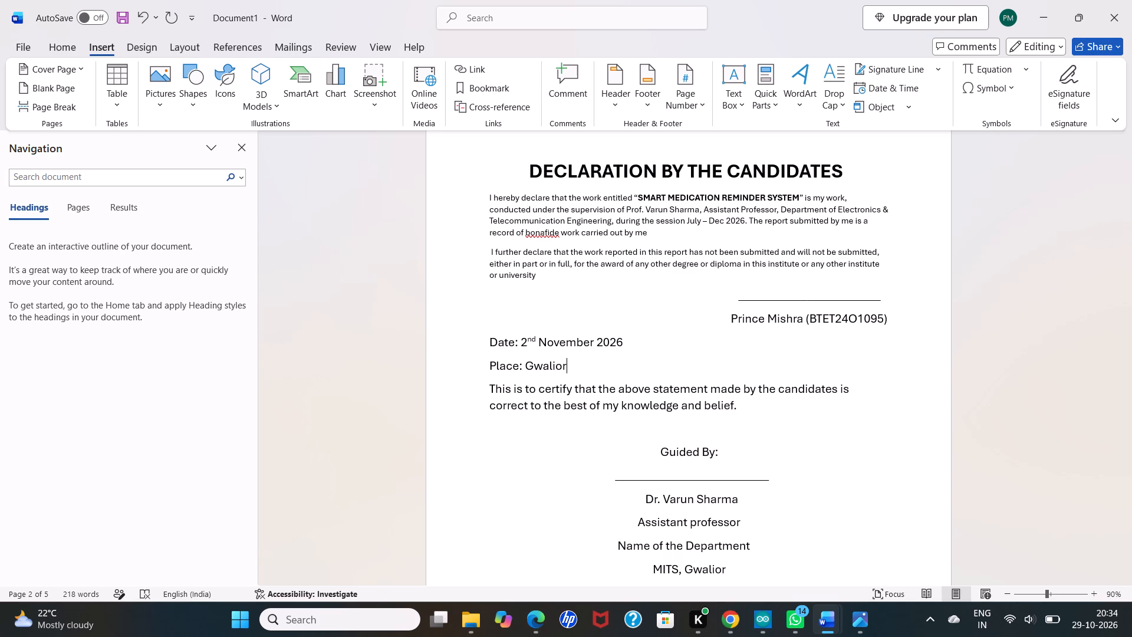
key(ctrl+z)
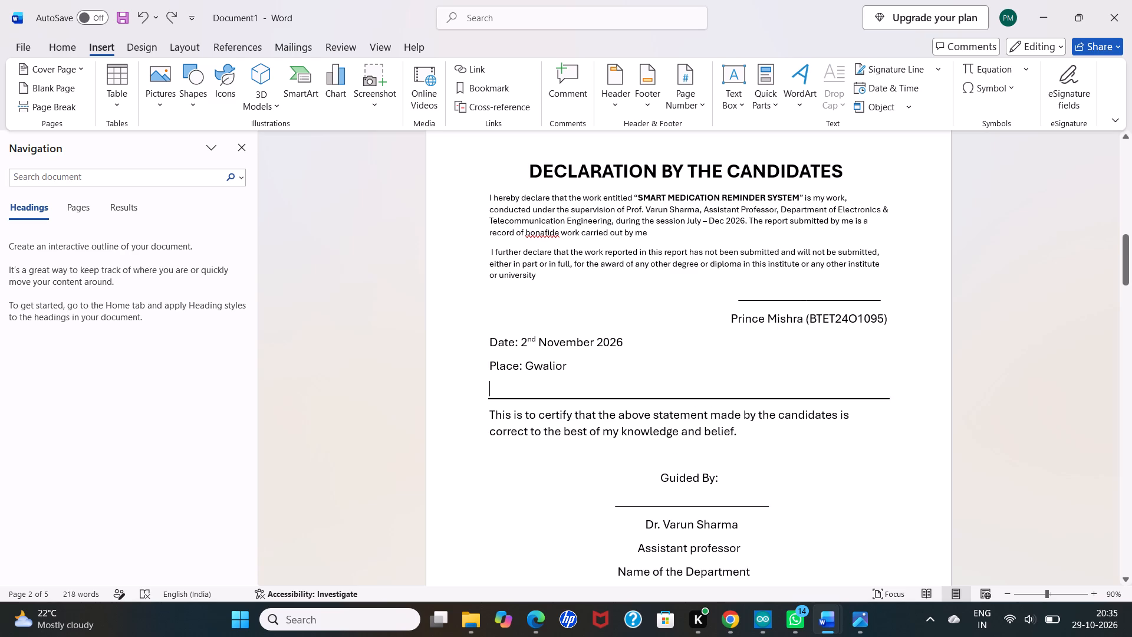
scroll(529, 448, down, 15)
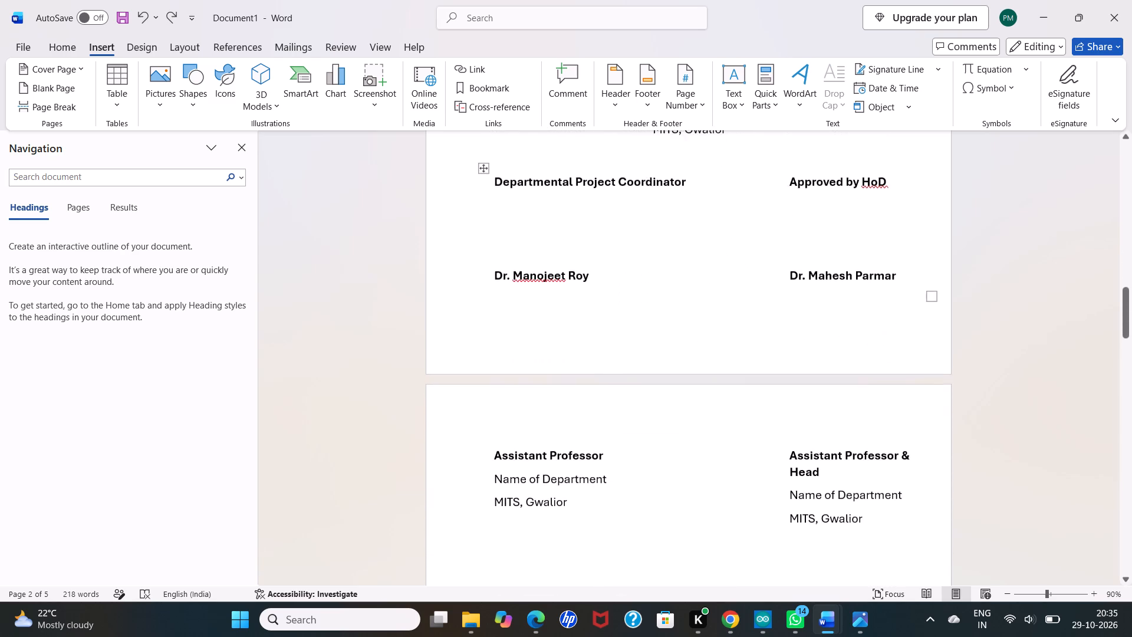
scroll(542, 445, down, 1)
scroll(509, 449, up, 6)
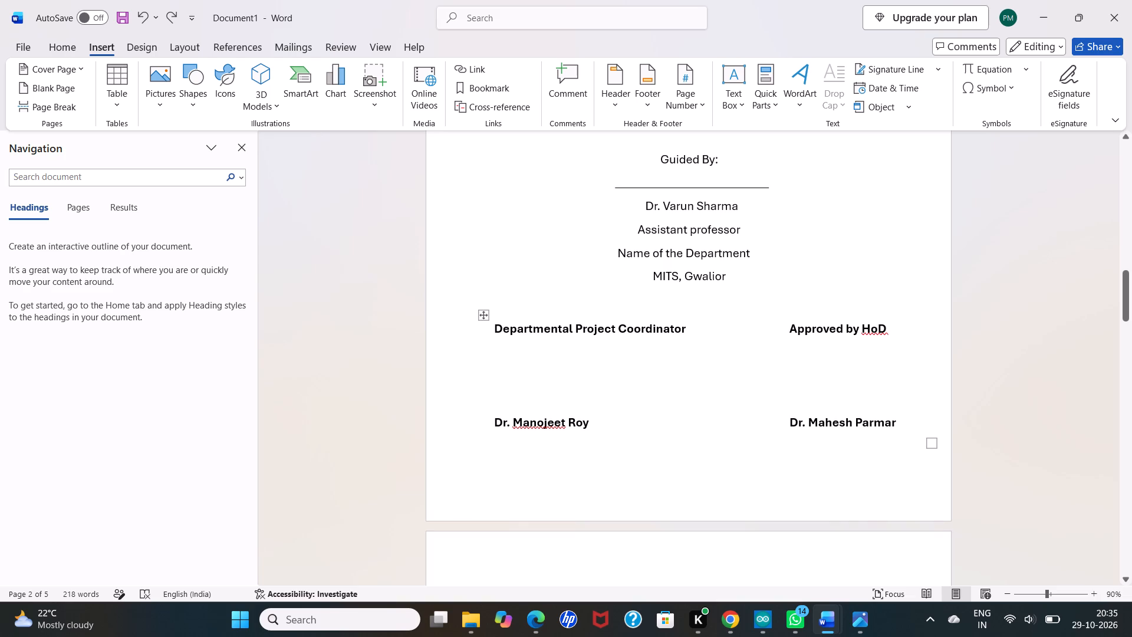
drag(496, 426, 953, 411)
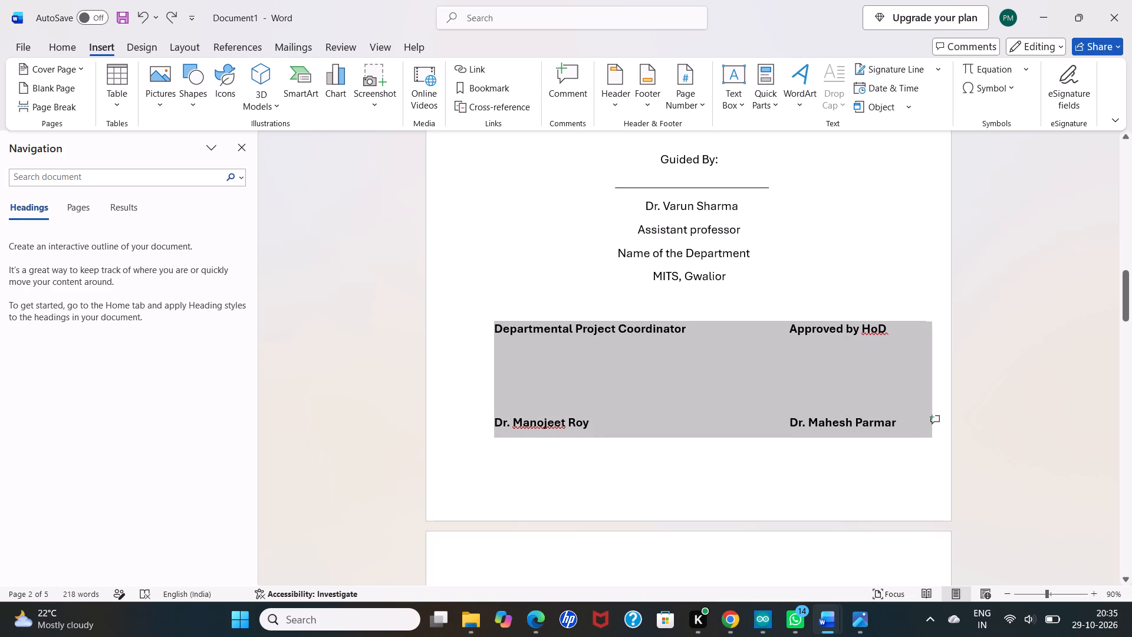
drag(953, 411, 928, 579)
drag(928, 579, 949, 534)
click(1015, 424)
Delete the blank line between the certification statement and "Guided By:".
scroll(985, 391, up, 5)
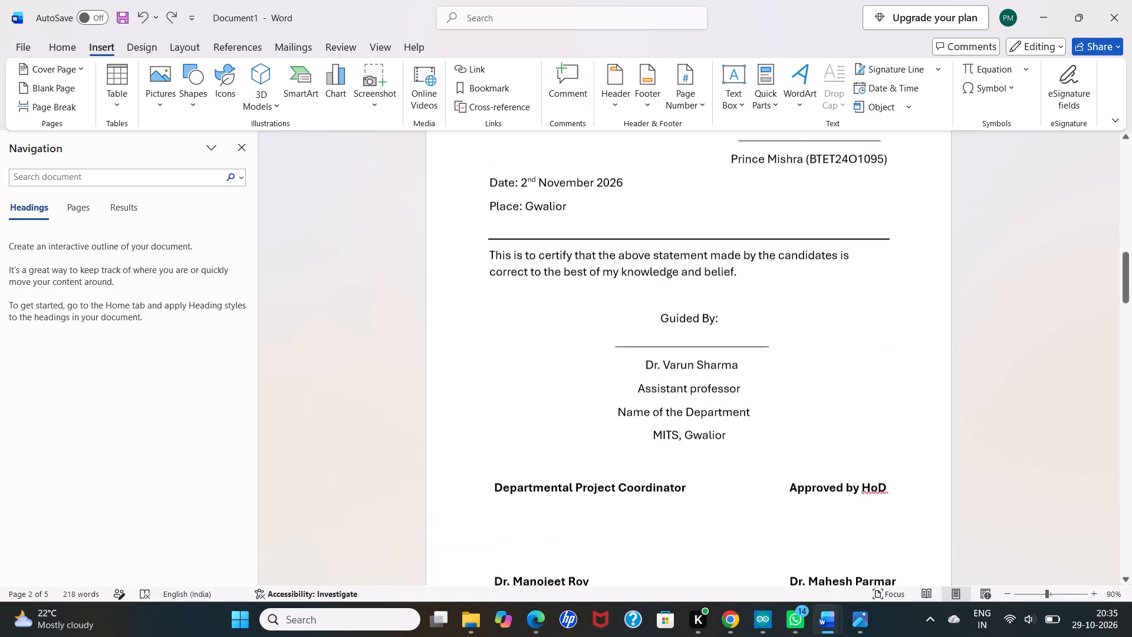
scroll(822, 365, up, 2)
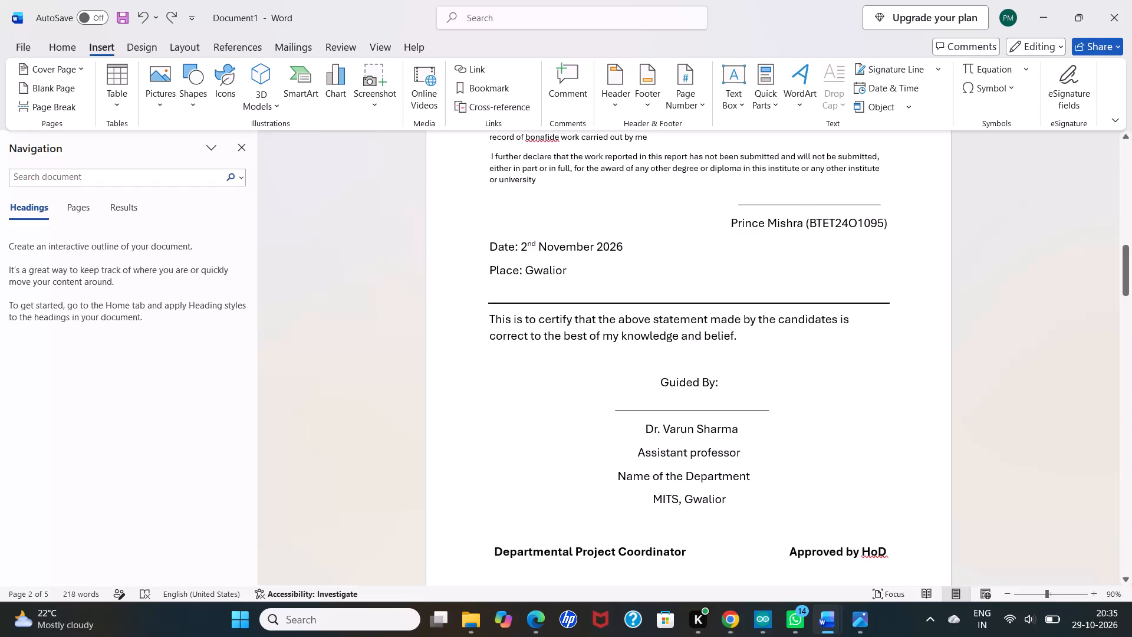
click(656, 378)
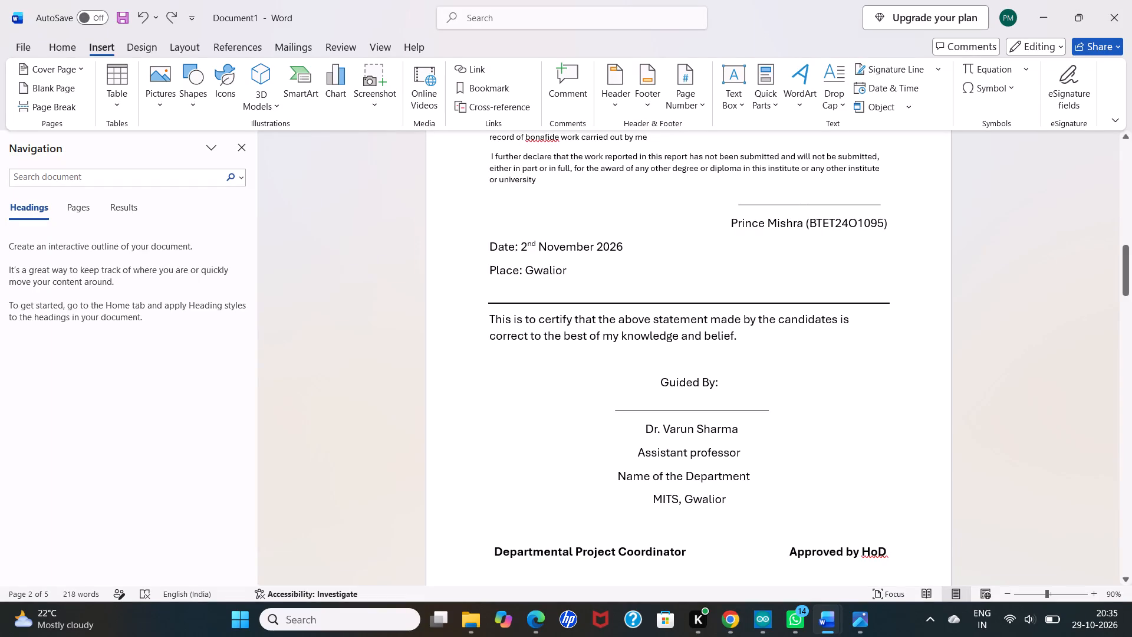
click(484, 374)
key(BackSpace)
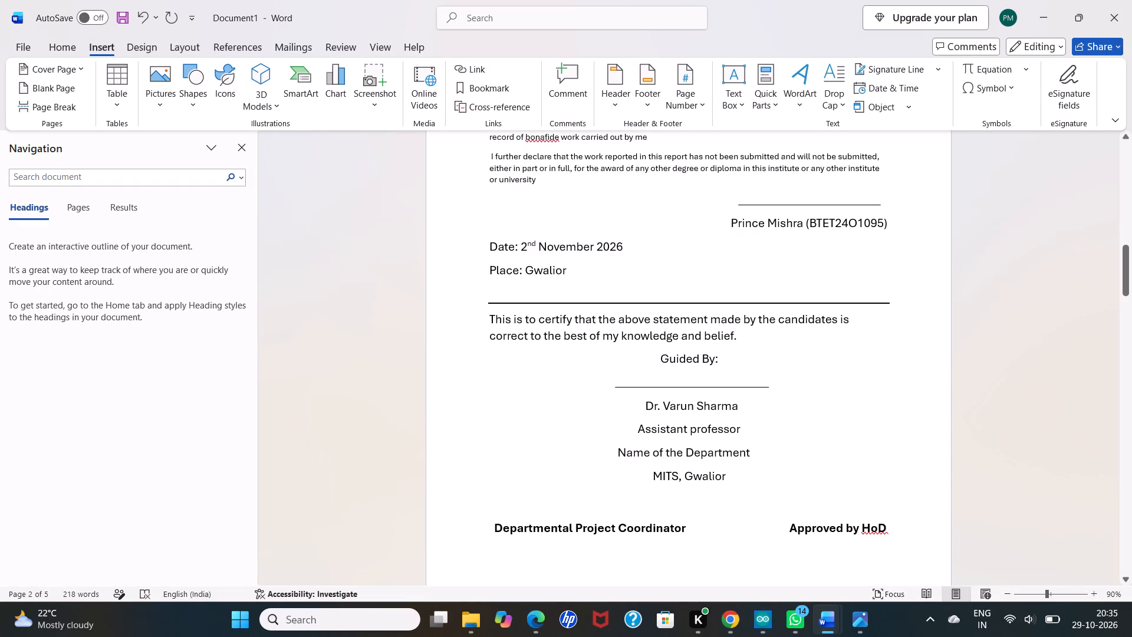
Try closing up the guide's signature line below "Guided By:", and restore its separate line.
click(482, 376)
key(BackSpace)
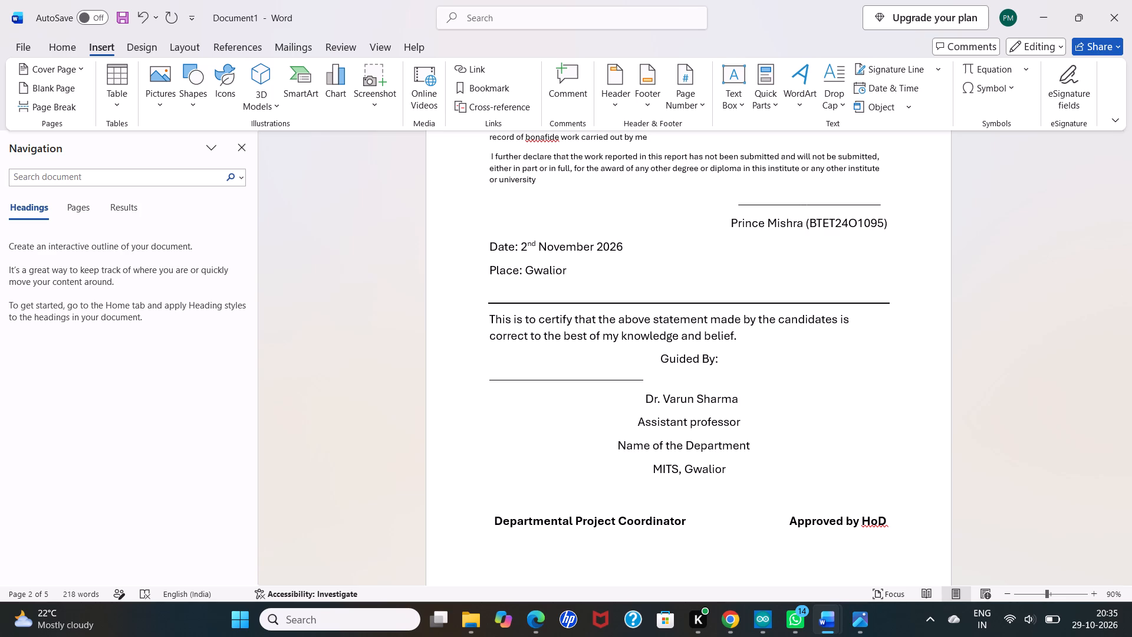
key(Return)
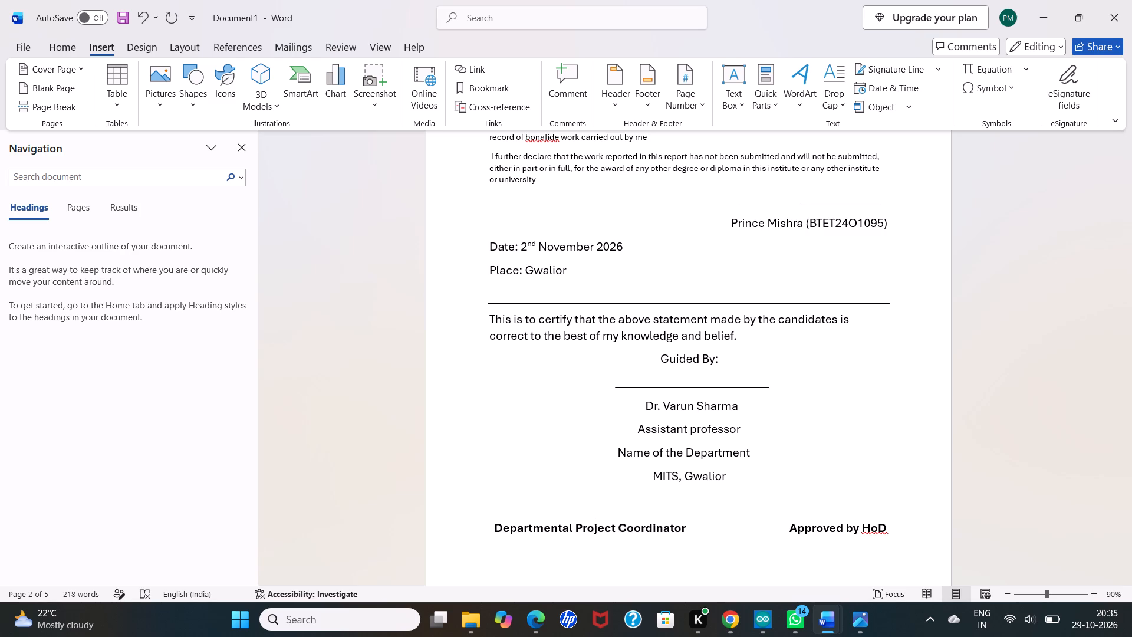
Add a full stop after "university" at the end of the second declaration paragraph.
scroll(642, 320, up, 3)
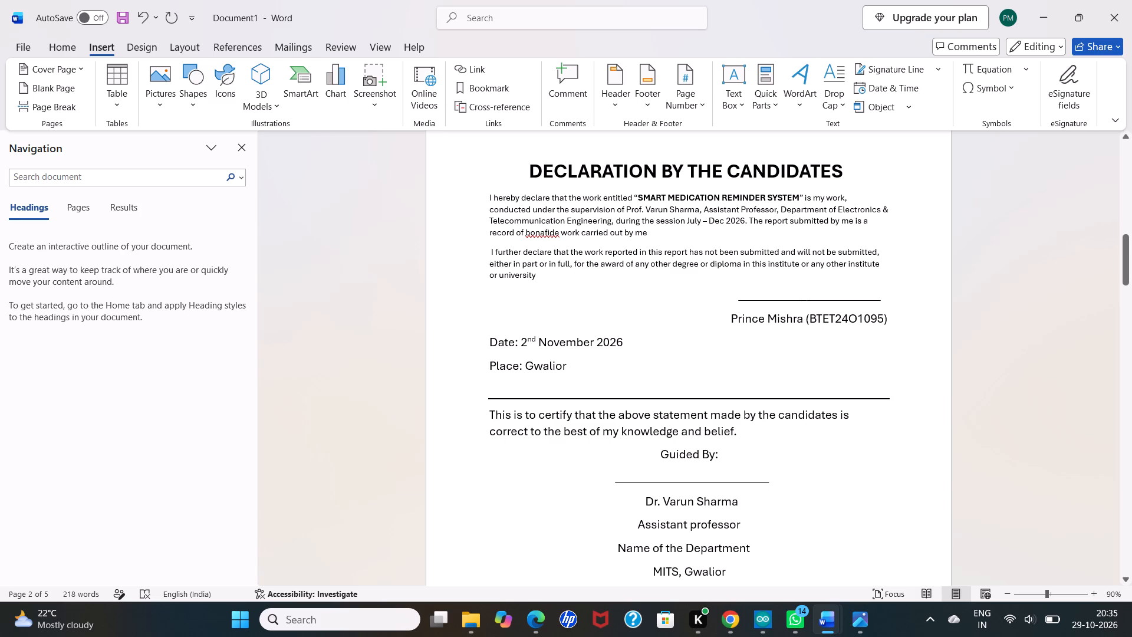
click(544, 274)
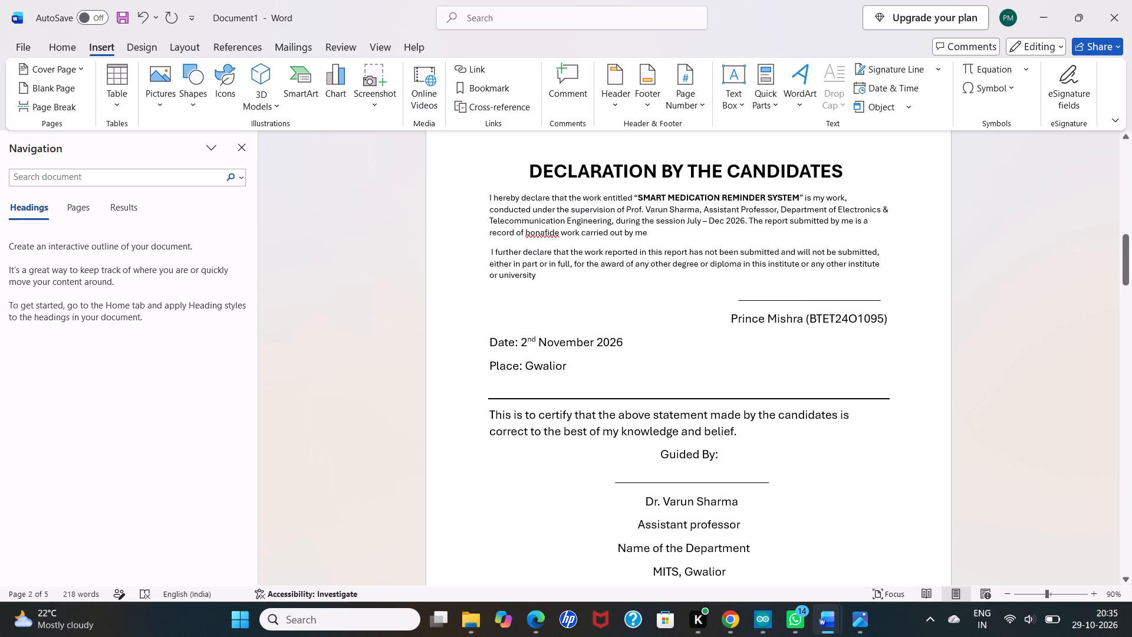
click(537, 274)
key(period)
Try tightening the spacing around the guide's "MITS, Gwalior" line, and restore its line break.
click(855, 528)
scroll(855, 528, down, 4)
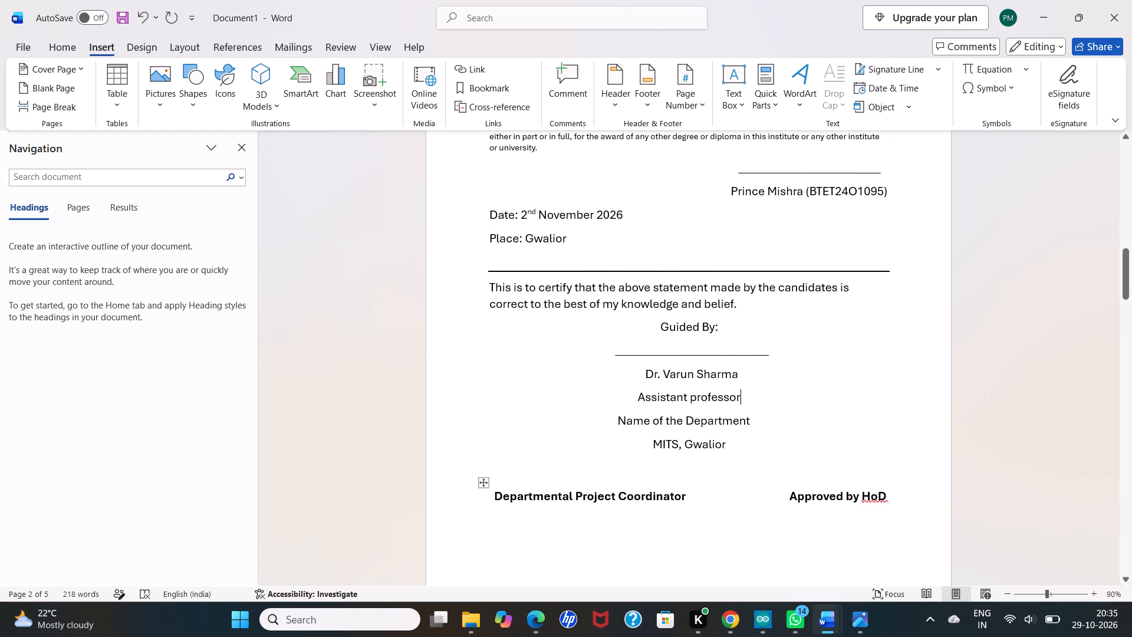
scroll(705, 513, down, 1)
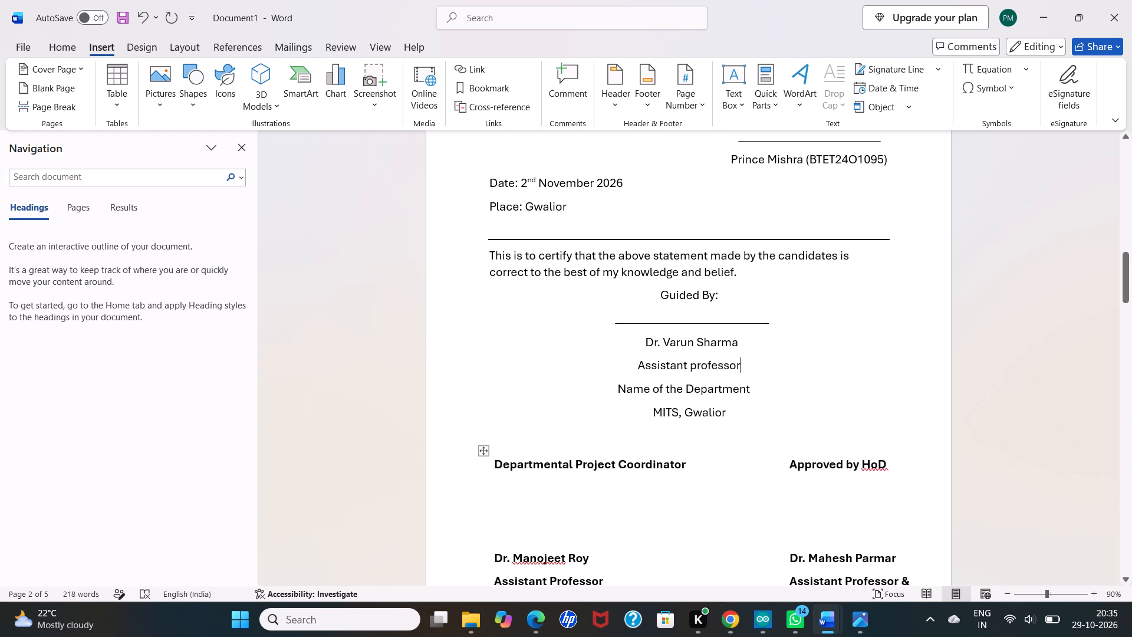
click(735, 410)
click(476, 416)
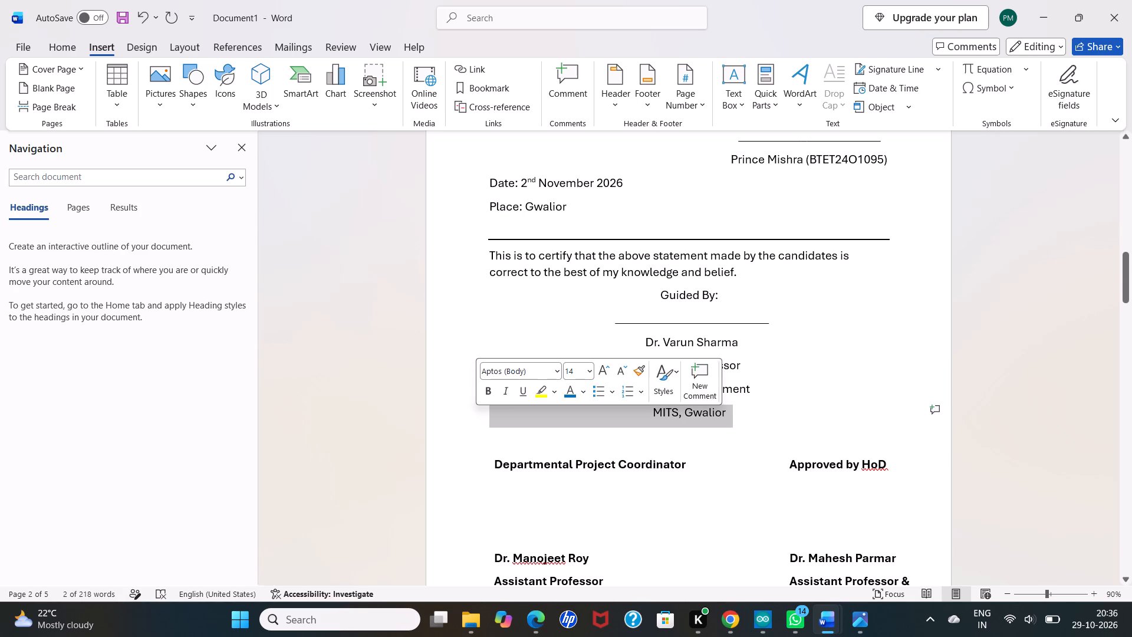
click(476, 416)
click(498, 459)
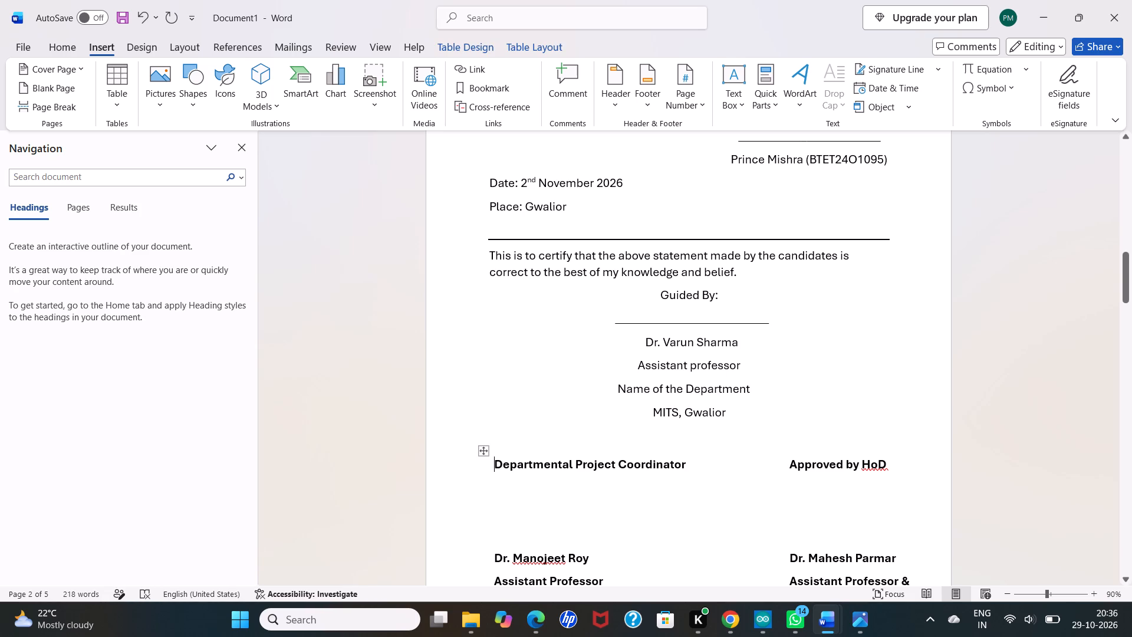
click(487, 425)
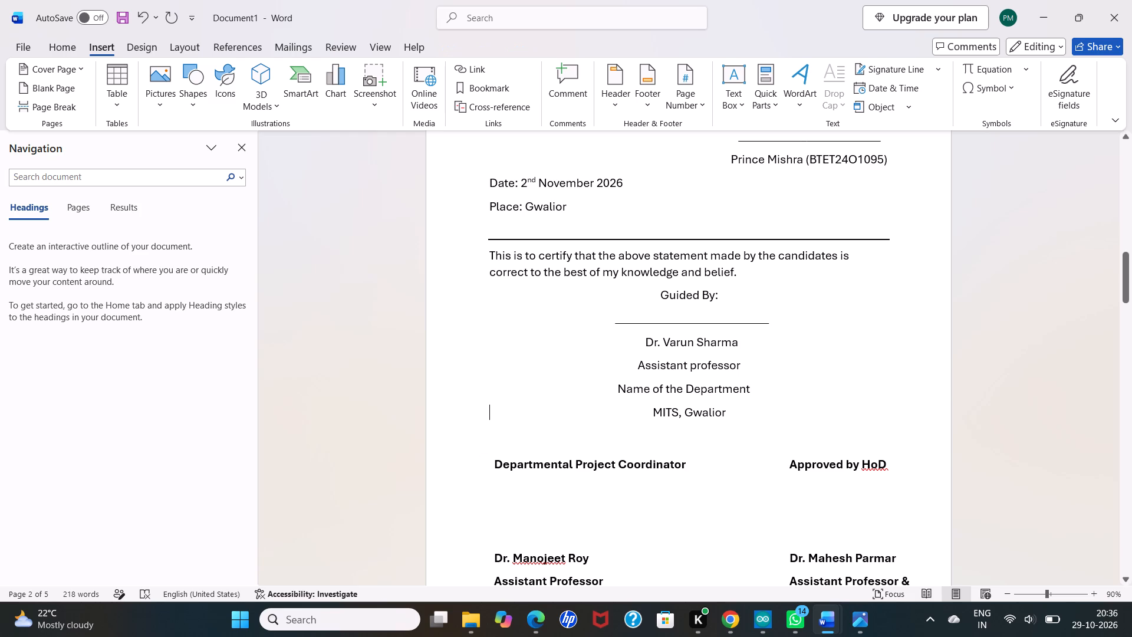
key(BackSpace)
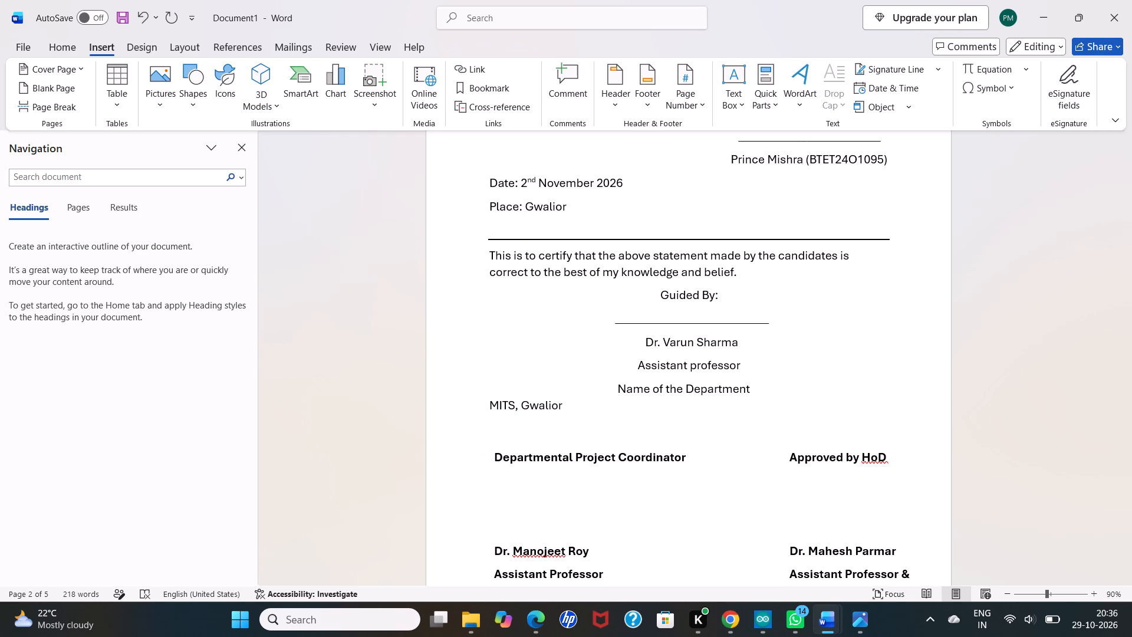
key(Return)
Set the font size of the whole "Departmental Project Coordinator" and "Approved by HoD" signature block to 11.
scroll(707, 579, down, 4)
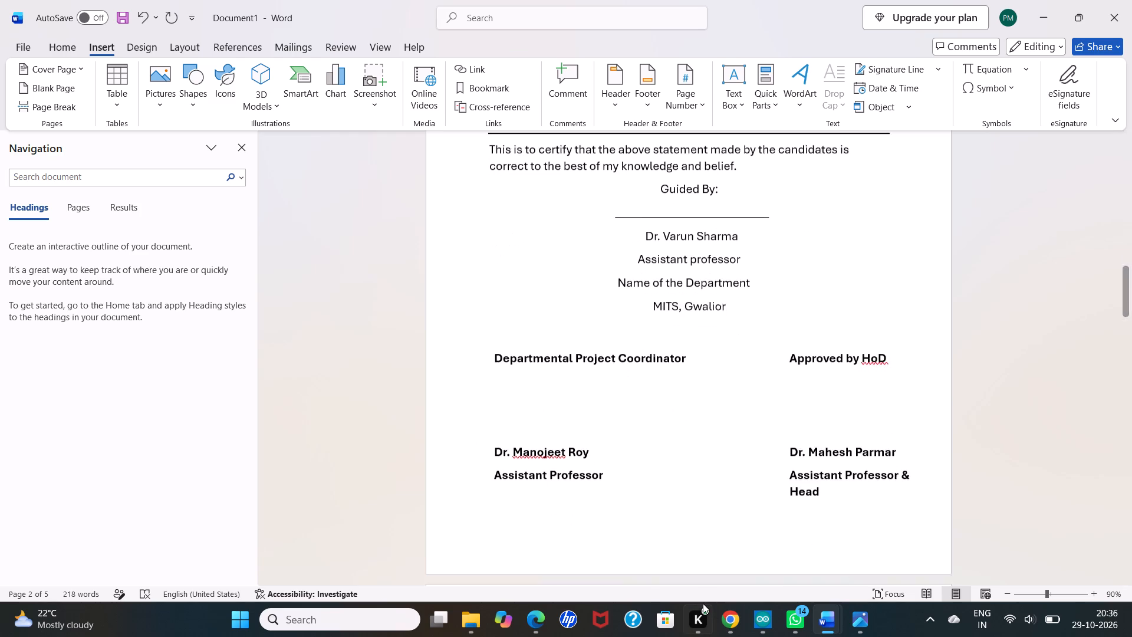
scroll(703, 603, down, 4)
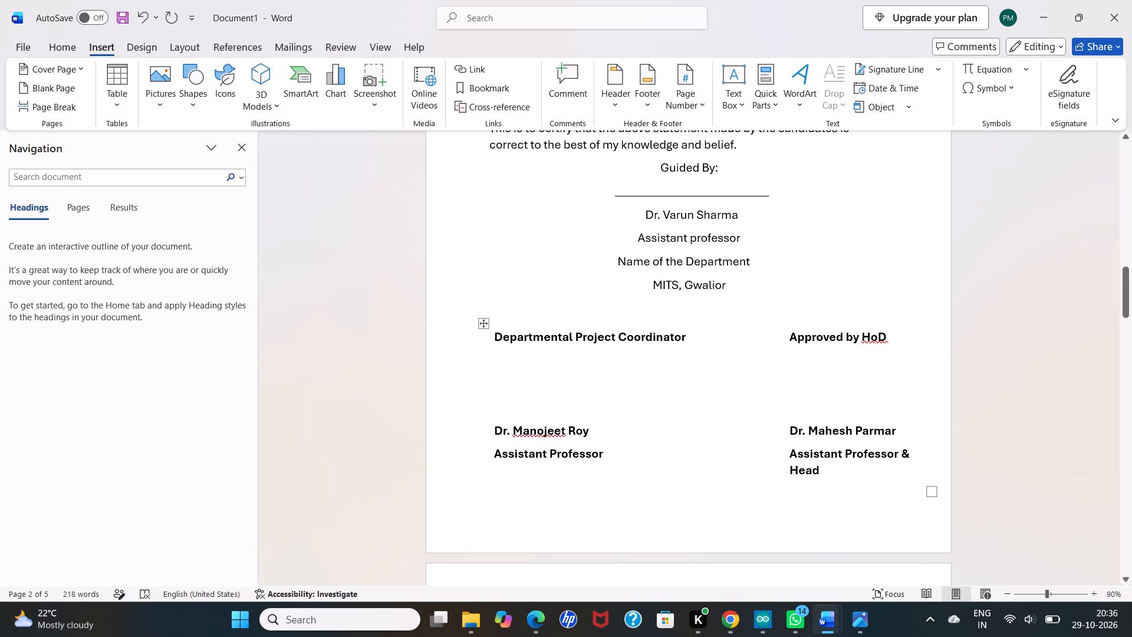
drag(497, 333, 999, 498)
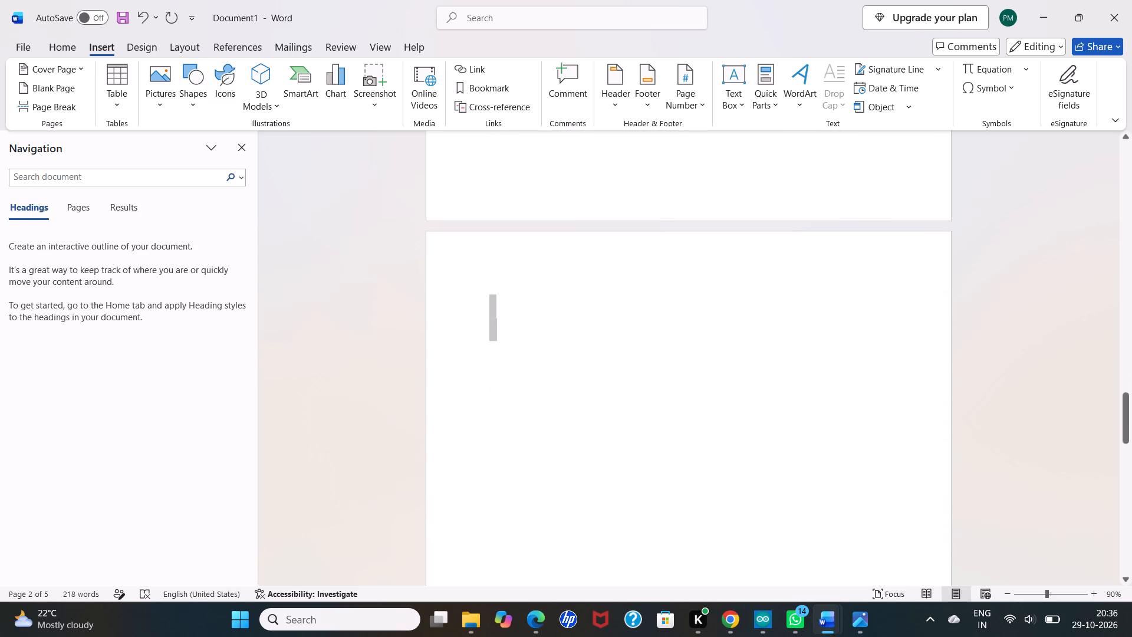
drag(999, 498, 817, 277)
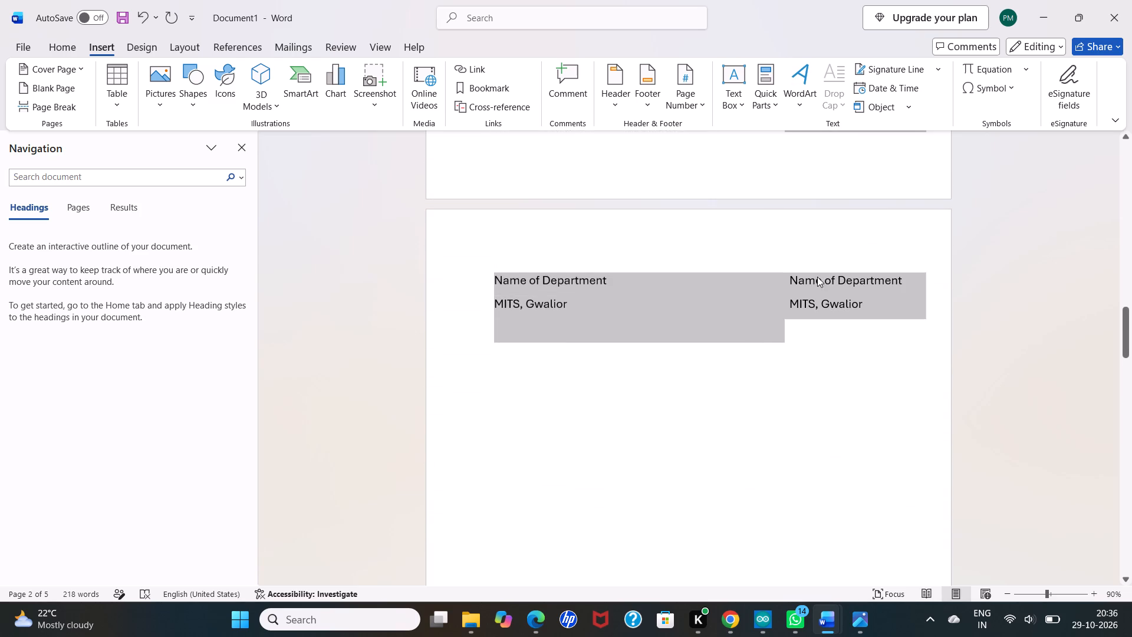
drag(817, 277, 825, 209)
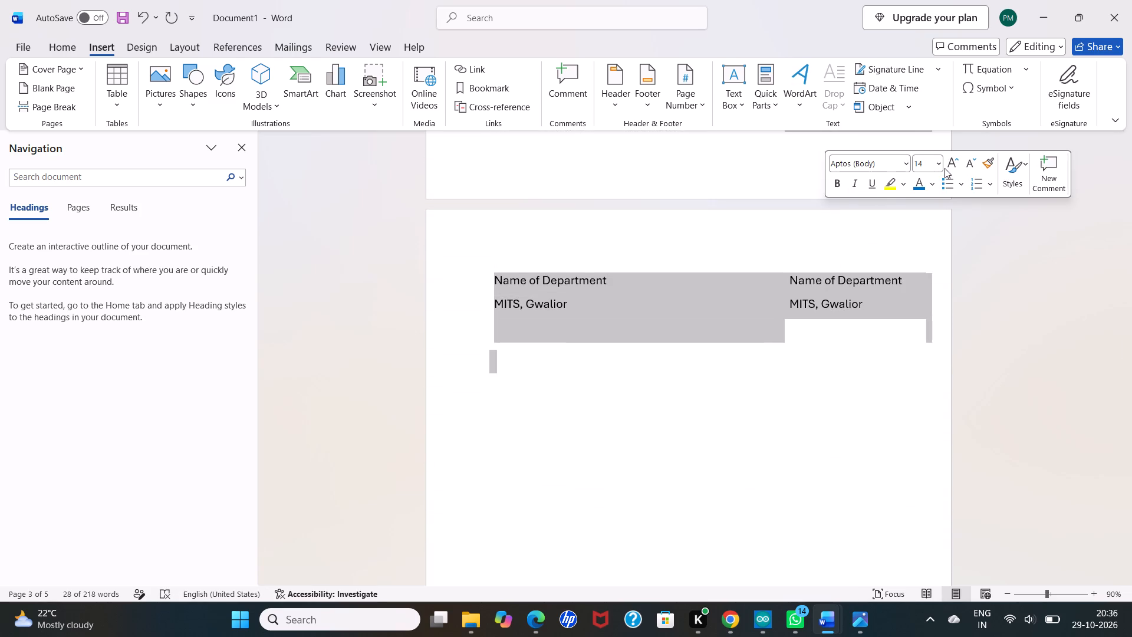
click(940, 165)
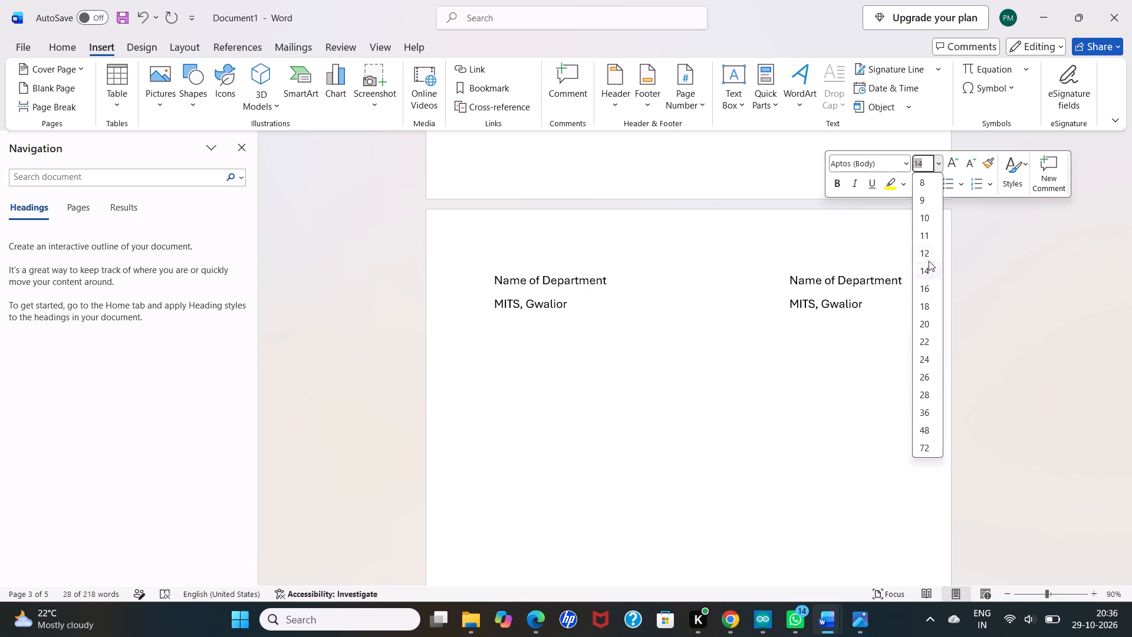
click(929, 236)
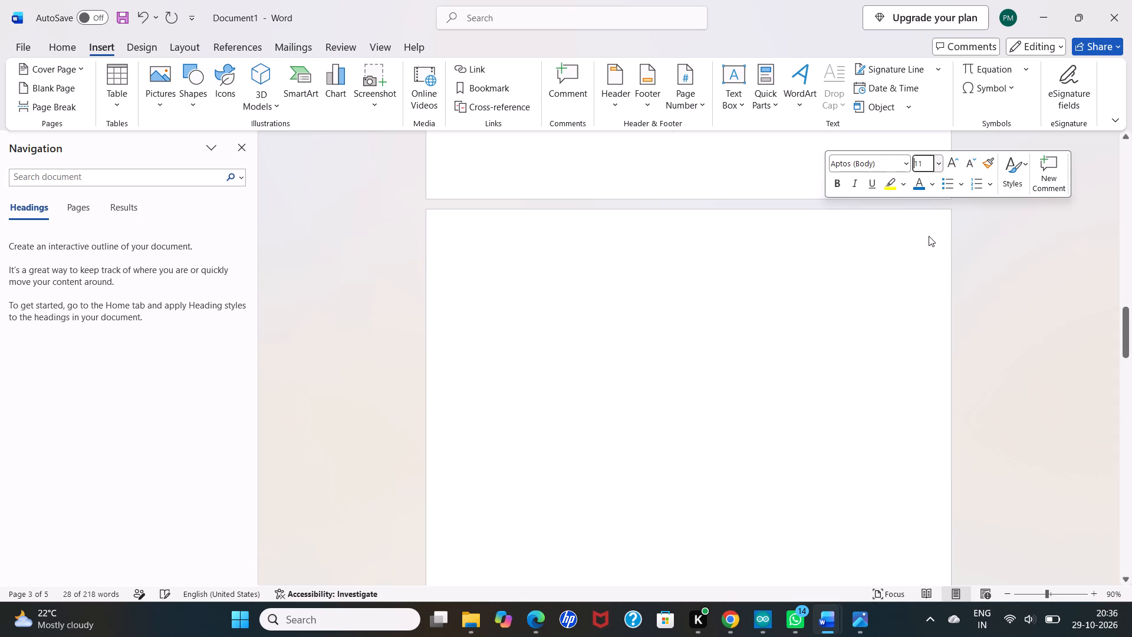
scroll(933, 304, up, 8)
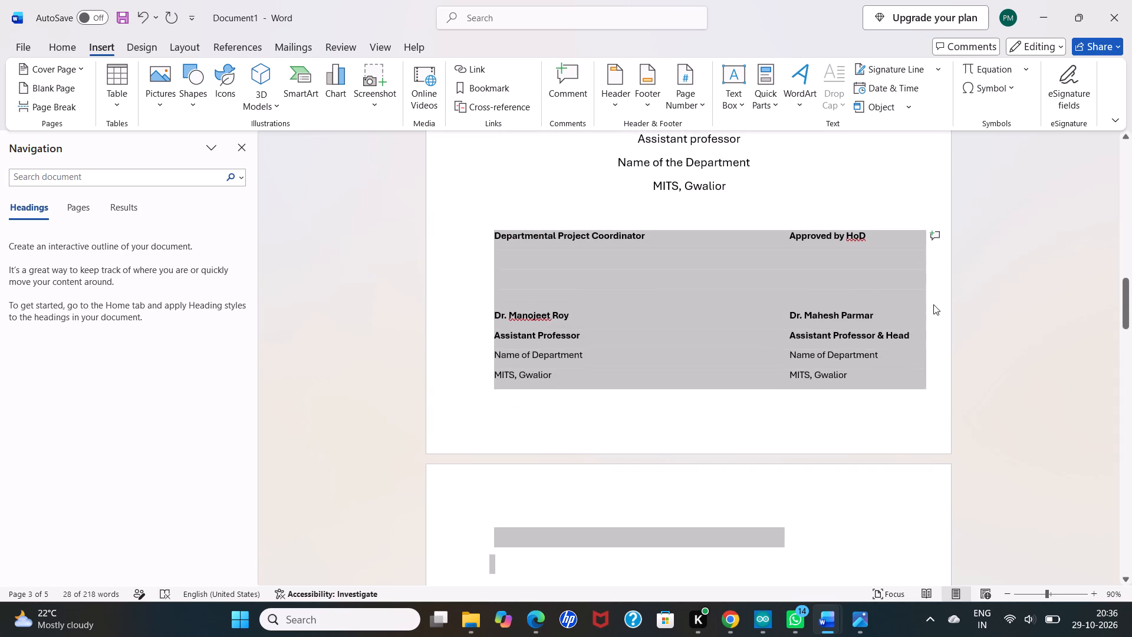
click(1062, 361)
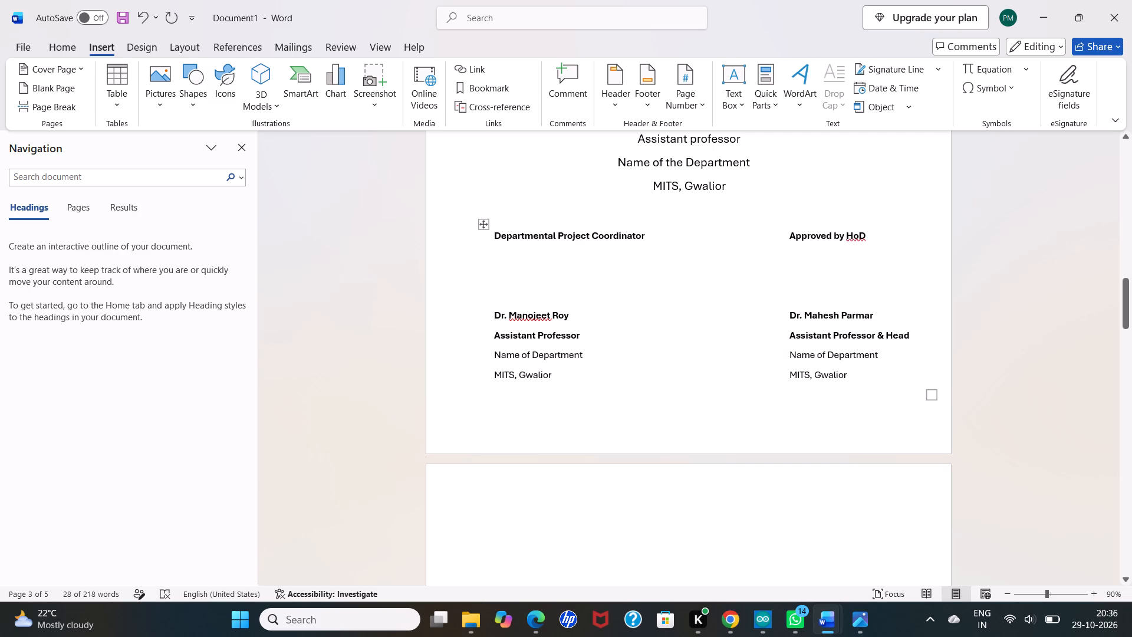
Delete the surname and the last three letters of the first name from the Departmental Project Coordinator's name.
scroll(642, 331, up, 2)
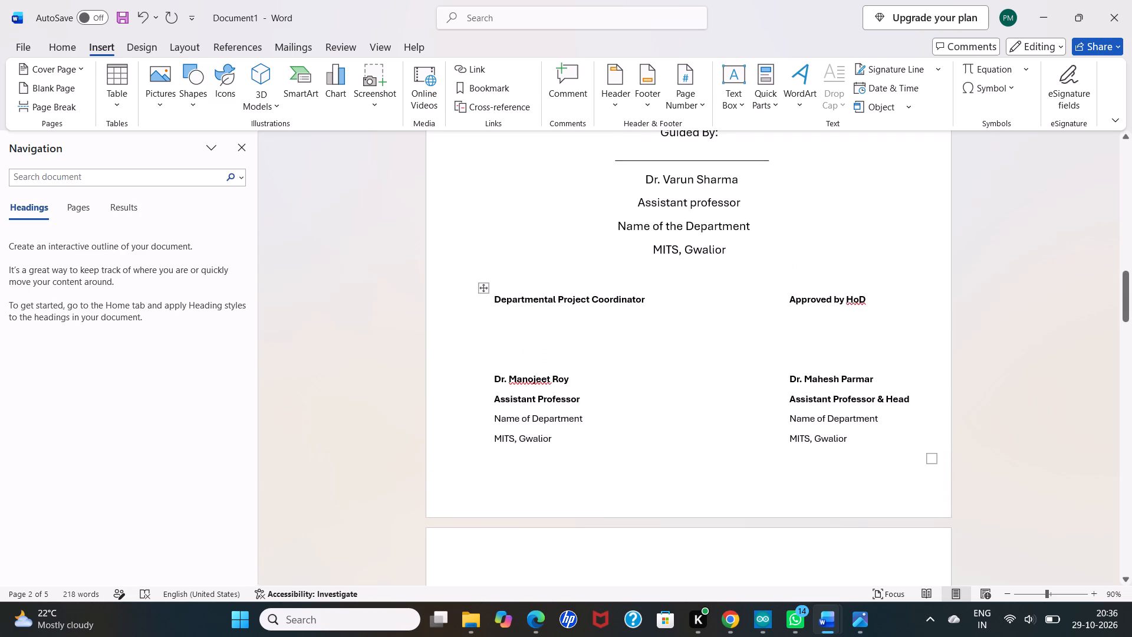
click(575, 377)
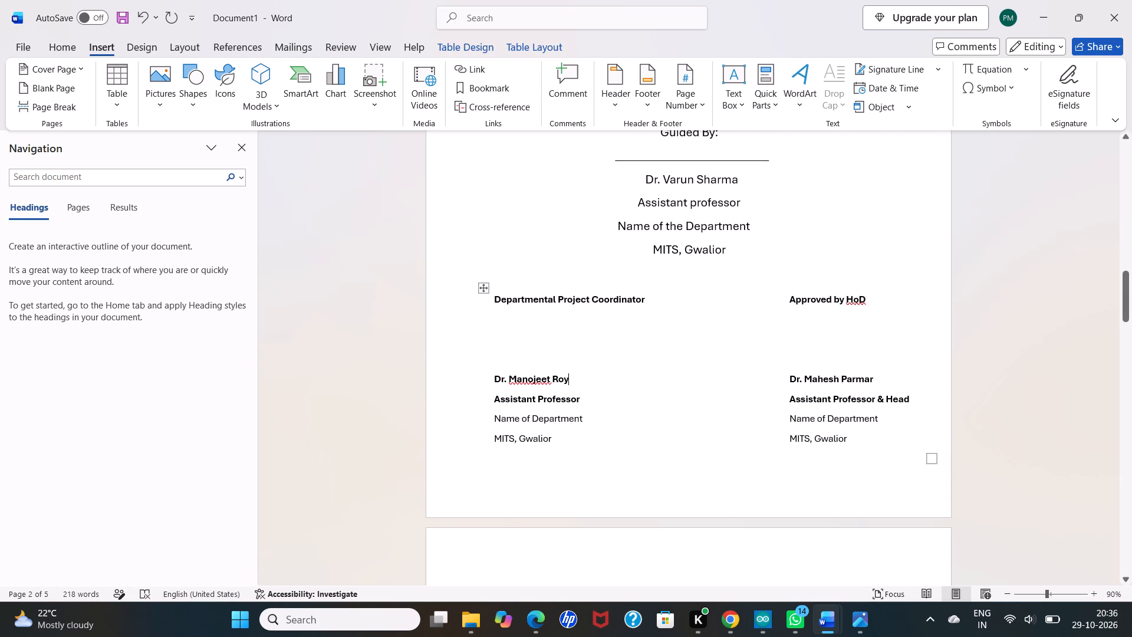
key(BackSpace)
key(BackSpace)
key(BackSpace)
key(BackSpace)
key(BackSpace)
key(BackSpace)
key(BackSpace)
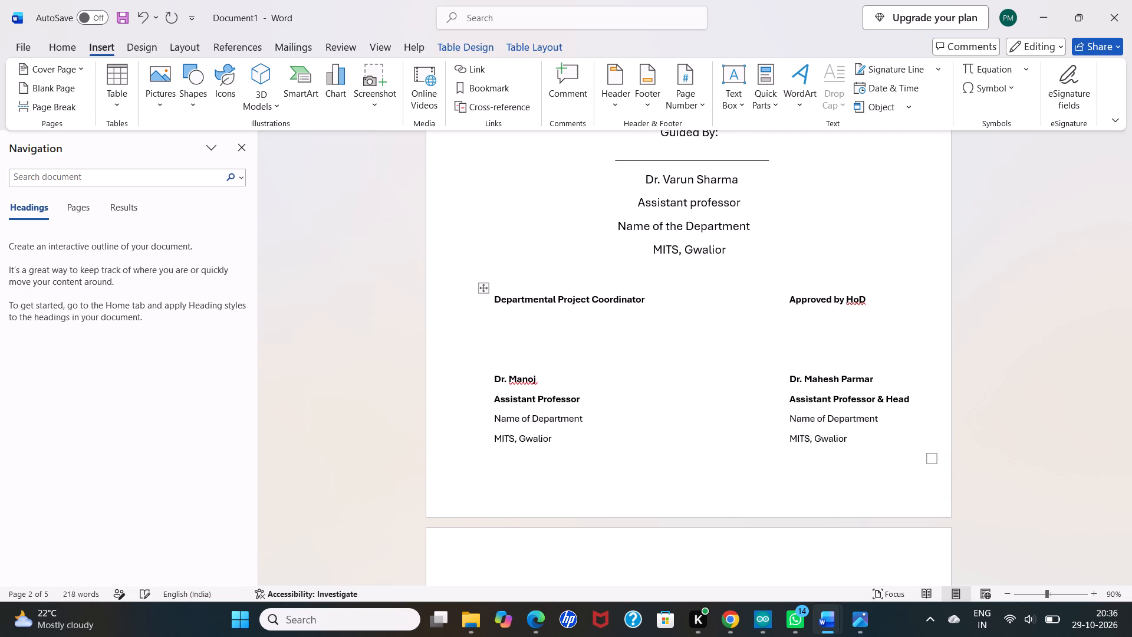
Replace the rest of the Departmental Project Coordinator's name after "Dr." with the guide's first name in lowercase.
key(BackSpace)
key(BackSpace)
key(BackSpace)
key(BackSpace)
key(BackSpace)
key(BackSpace)
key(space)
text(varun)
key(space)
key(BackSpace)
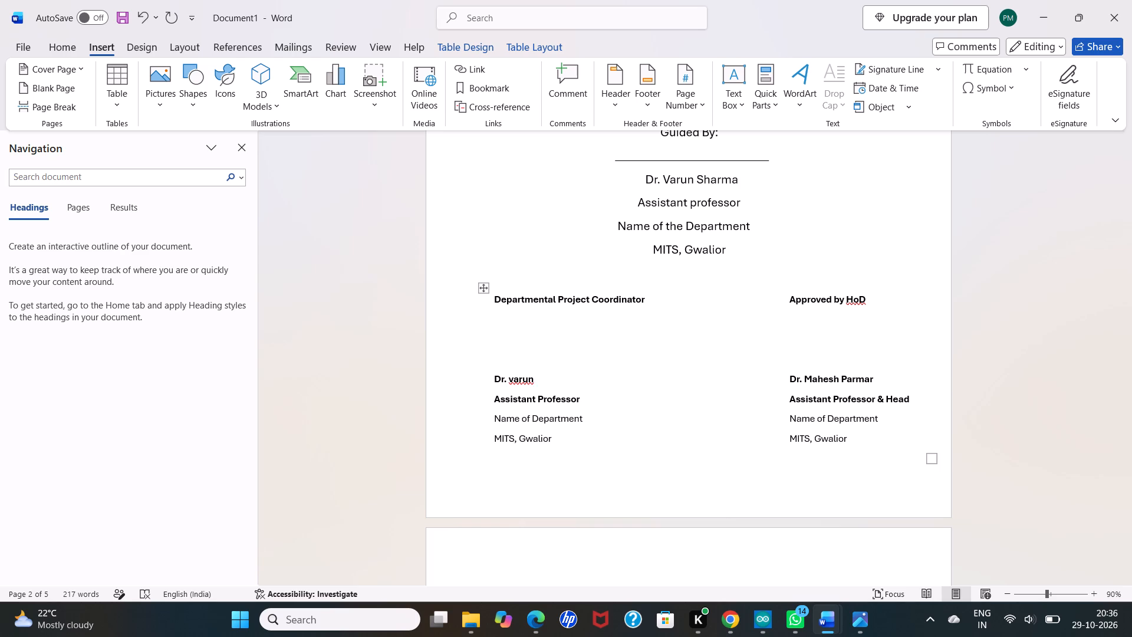
Retype the coordinator's first name with a capital initial and add the guide's surname after it.
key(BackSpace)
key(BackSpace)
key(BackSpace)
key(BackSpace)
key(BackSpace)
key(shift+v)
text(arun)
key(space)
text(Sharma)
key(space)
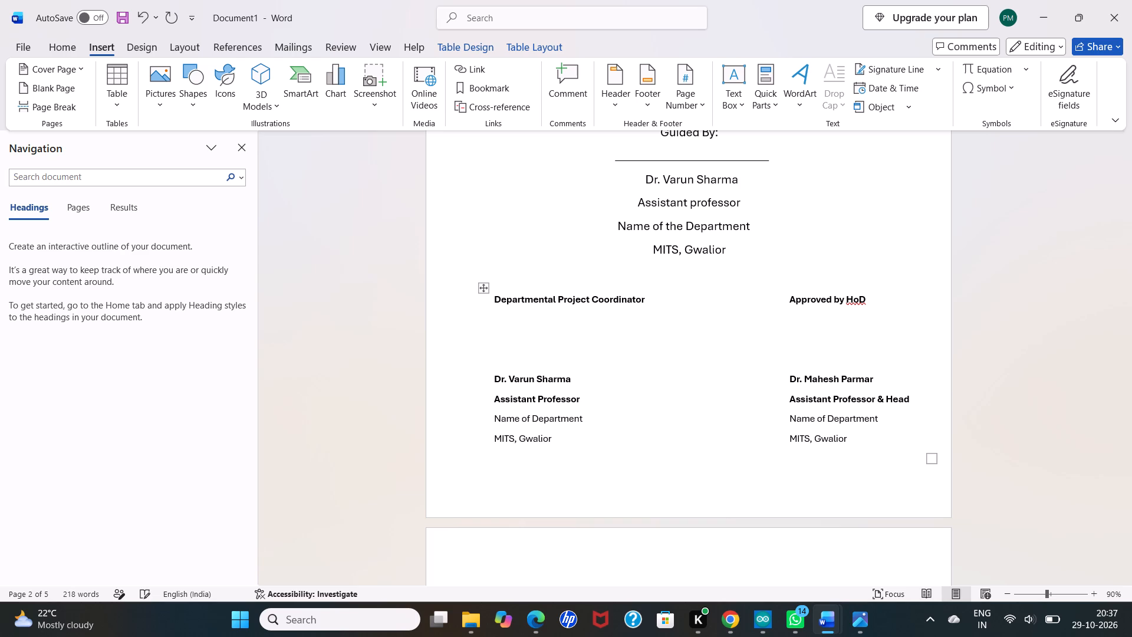